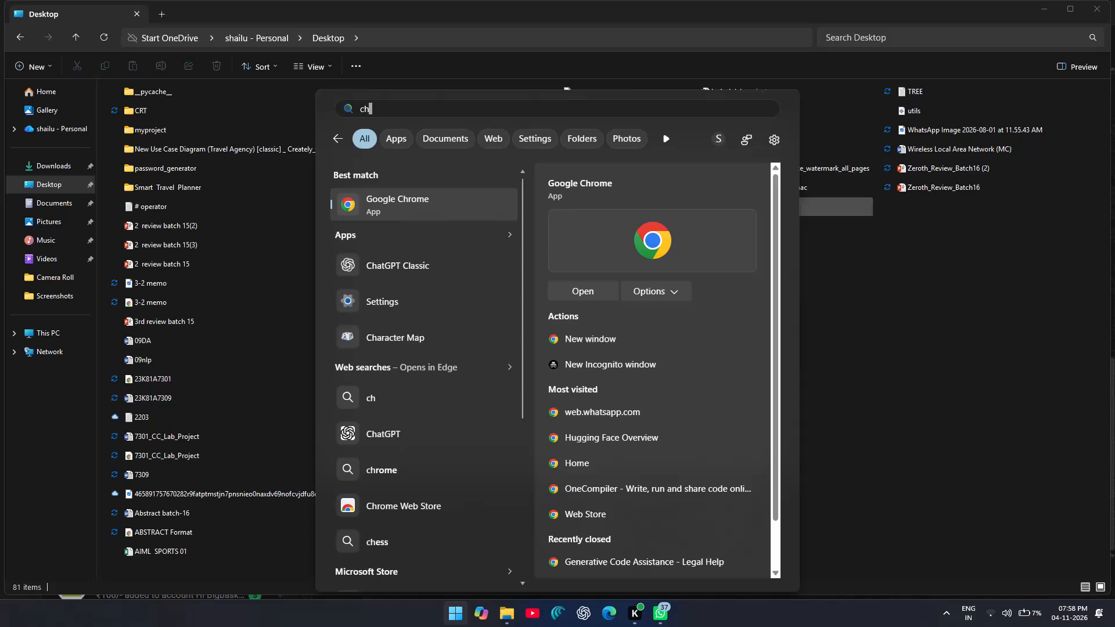
Launch Google Chrome, search Google for ilovepdf and open the iLovePDF website.
{"action": "left_click", "coordinate": [585, 290]}
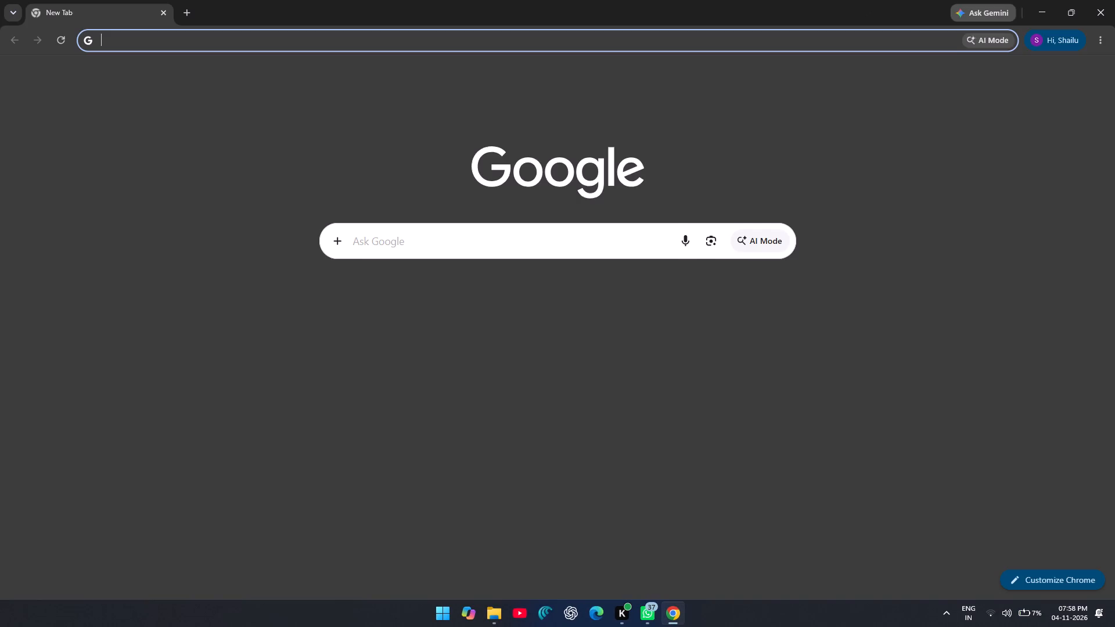
{"action": "left_click", "coordinate": [495, 235]}
{"action": "left_click", "coordinate": [382, 298]}
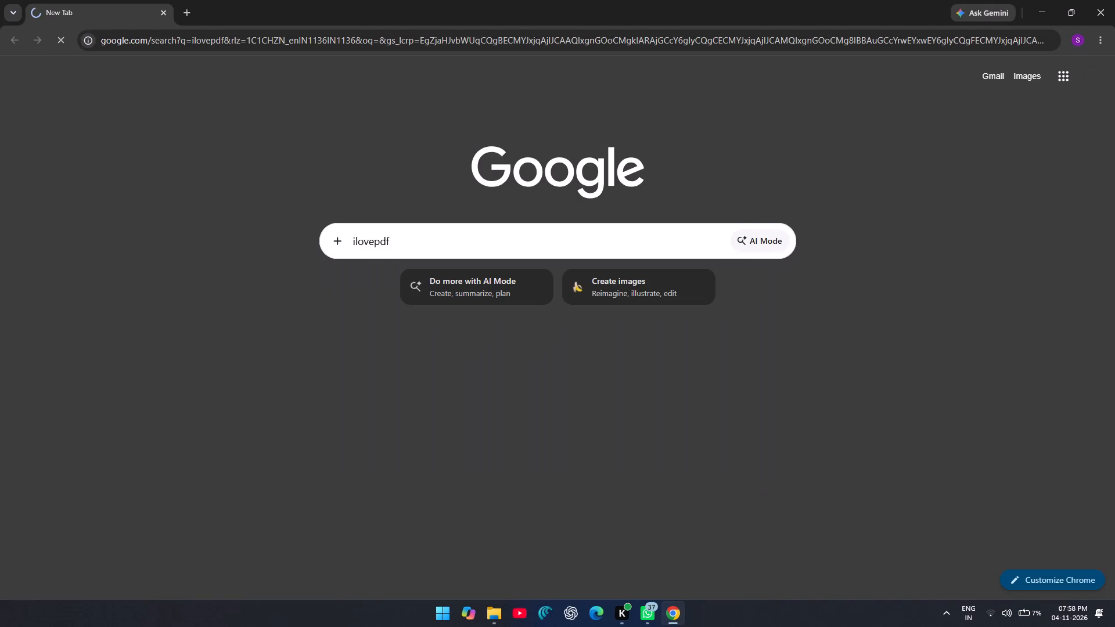
{"action": "left_click", "coordinate": [280, 190]}
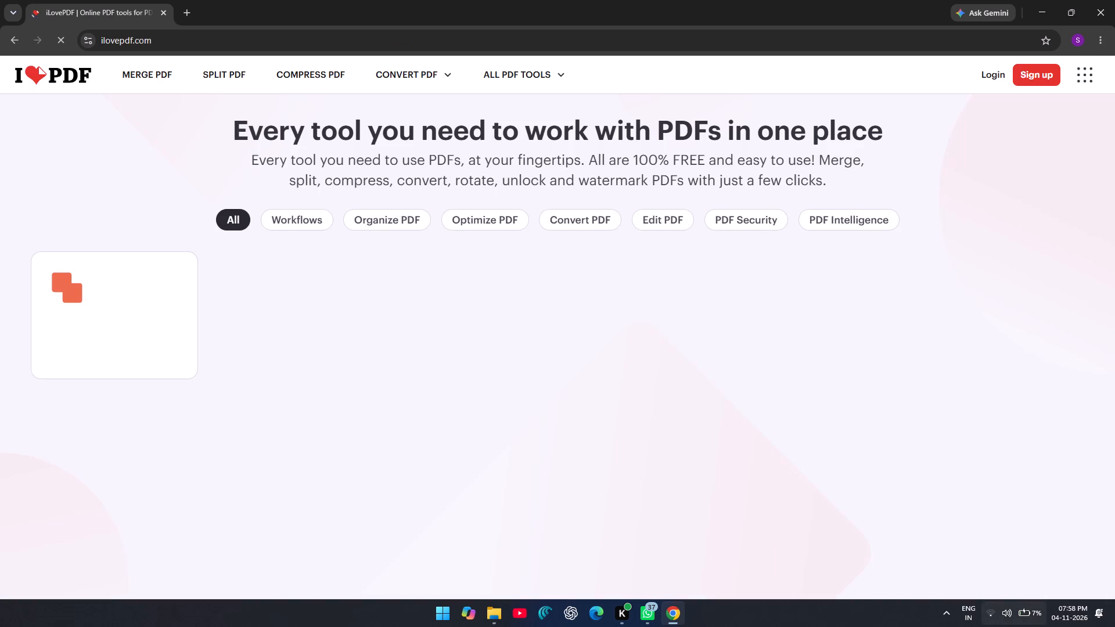
Switch the Wi-Fi connection to the secured personal network listed directly after the currently connected one.
{"action": "left_click", "coordinate": [990, 612]}
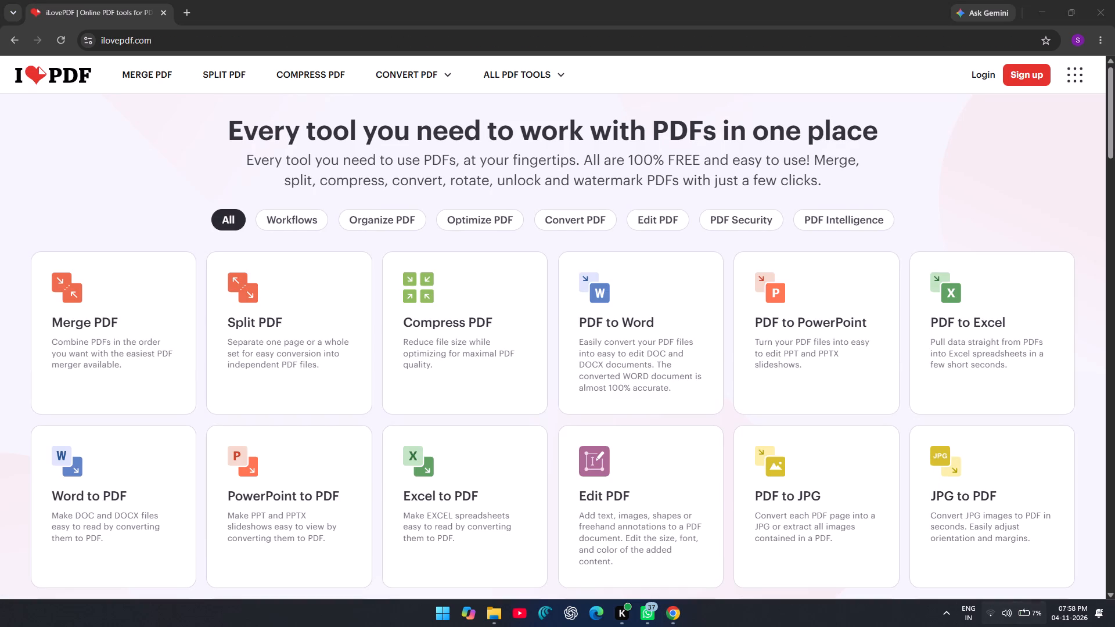
{"action": "left_click", "coordinate": [1016, 399]}
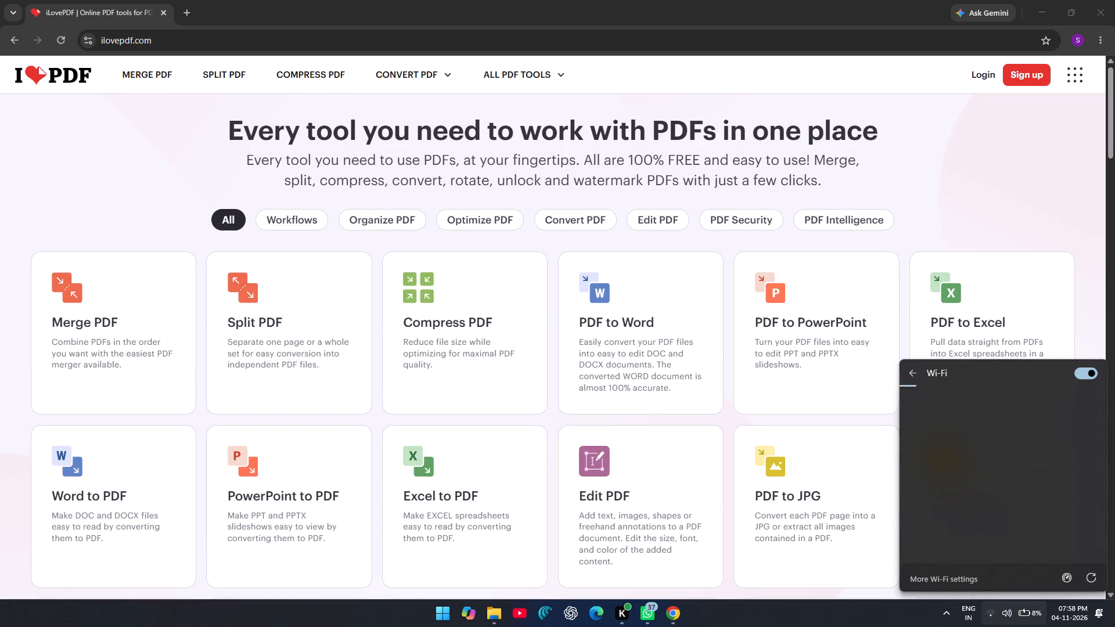
{"action": "left_click", "coordinate": [949, 474]}
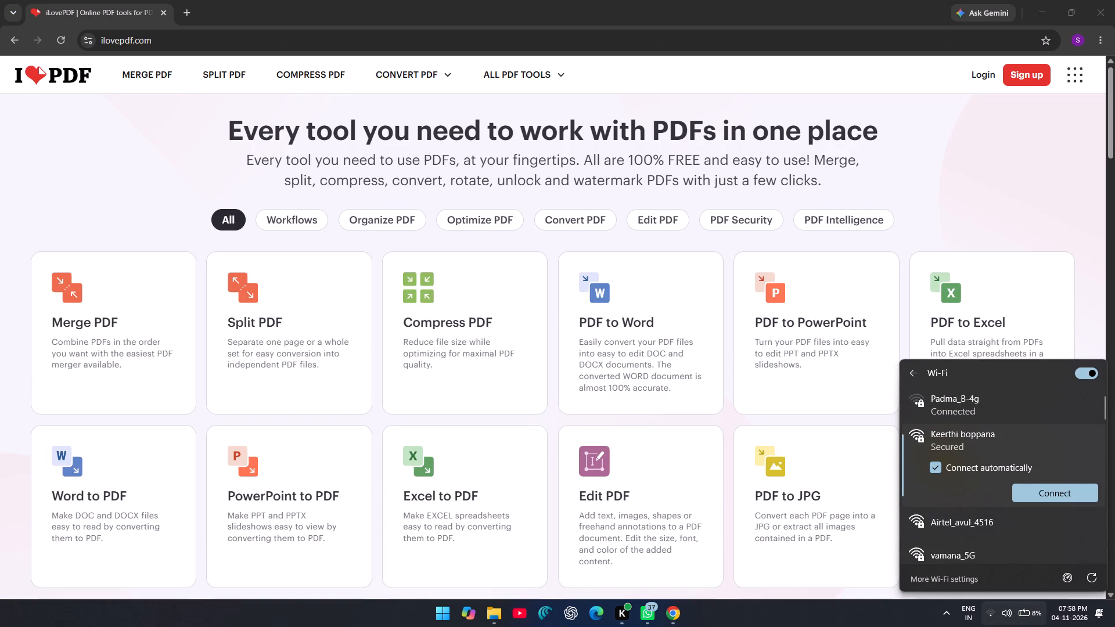
{"action": "left_click", "coordinate": [1063, 494]}
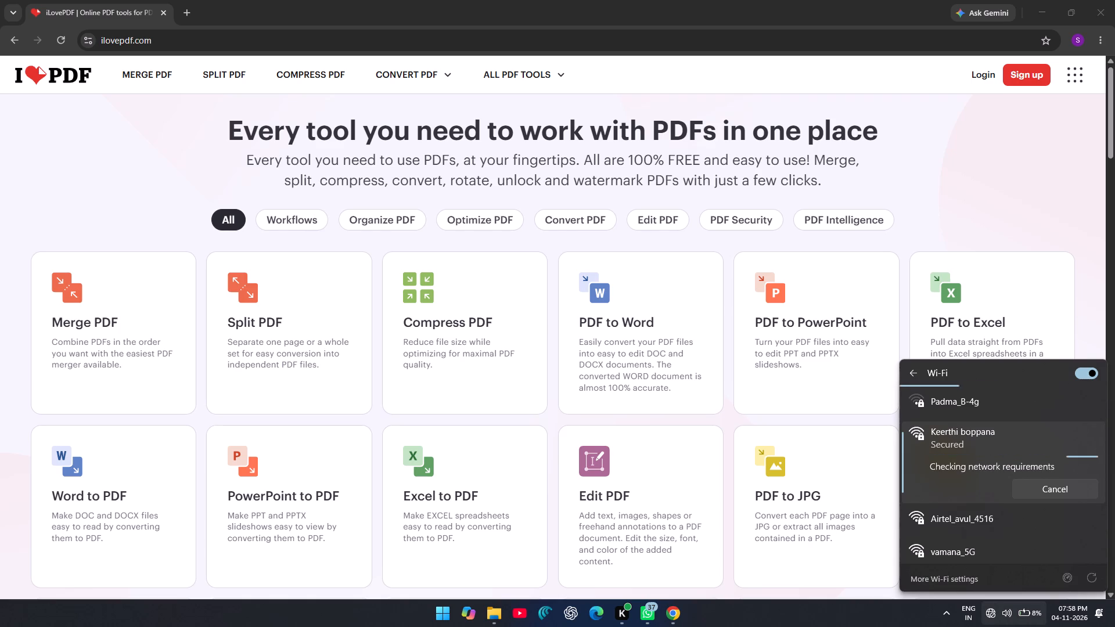
{"action": "left_click", "coordinate": [998, 165]}
Load major_project_with_certificate_watermark_all_pages.pdf from the Desktop into iLovePDF's PDF to Word converter.
{"action": "left_click", "coordinate": [639, 322]}
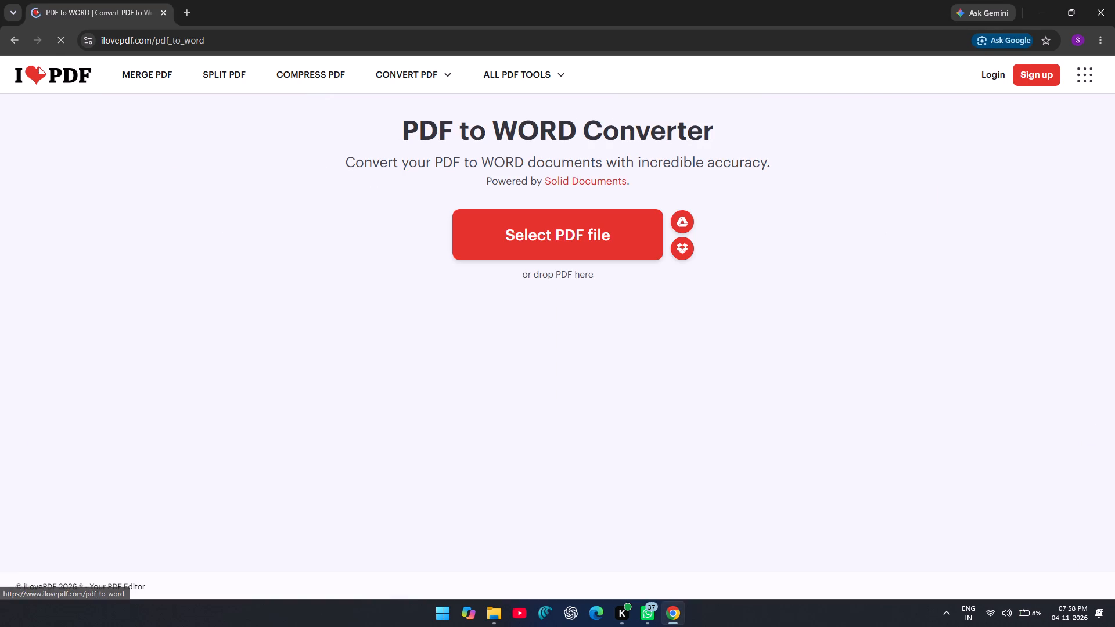
{"action": "left_click", "coordinate": [554, 233]}
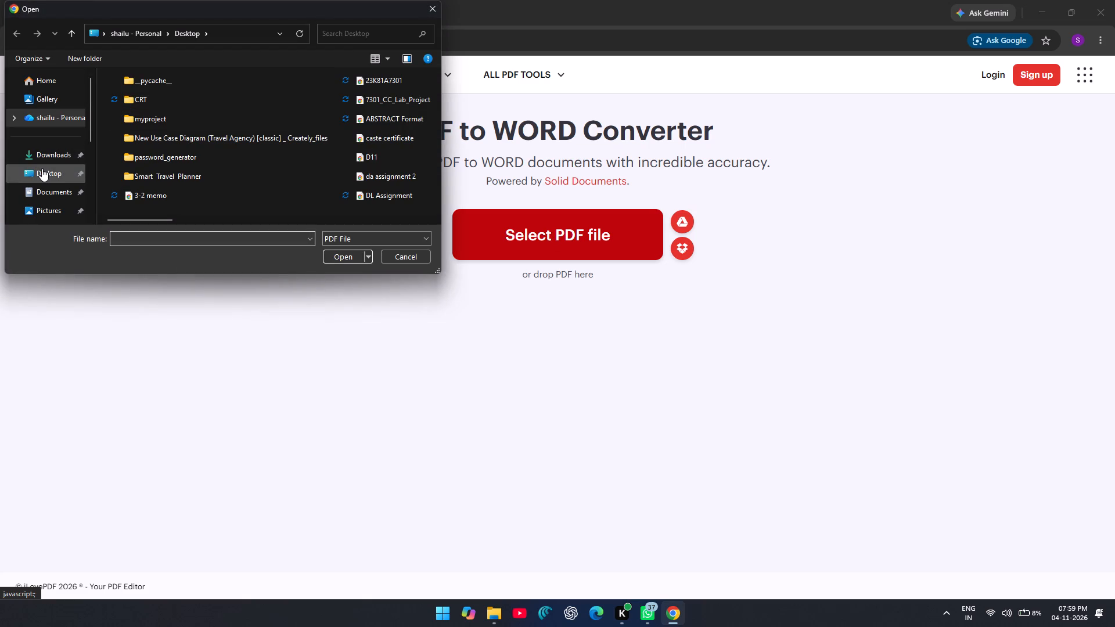
{"action": "left_click", "coordinate": [41, 169]}
{"action": "left_click", "coordinate": [139, 235]}
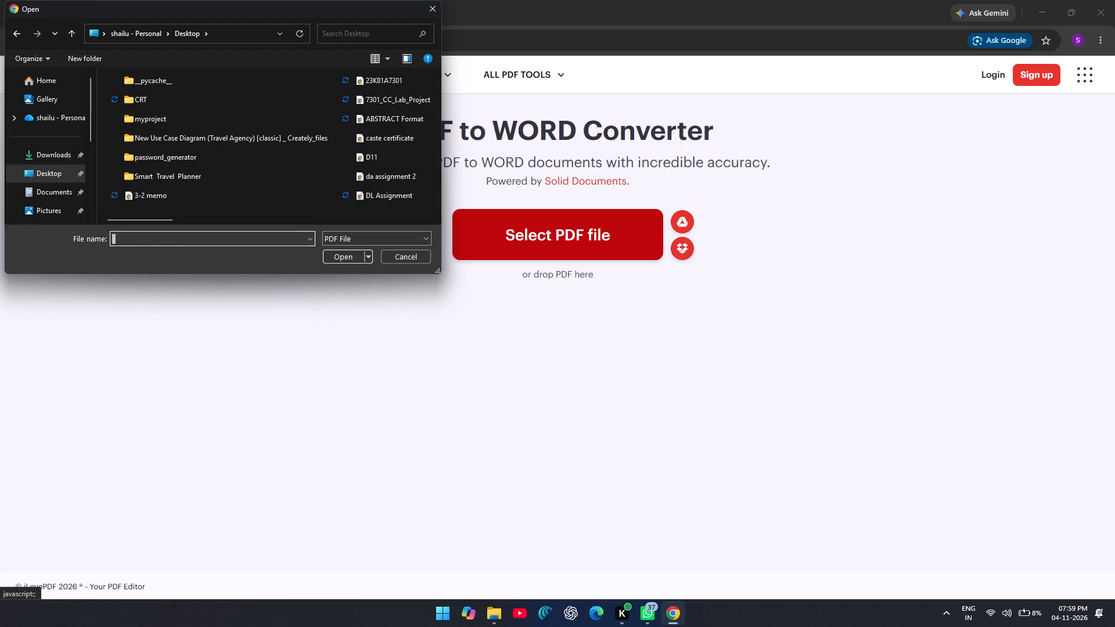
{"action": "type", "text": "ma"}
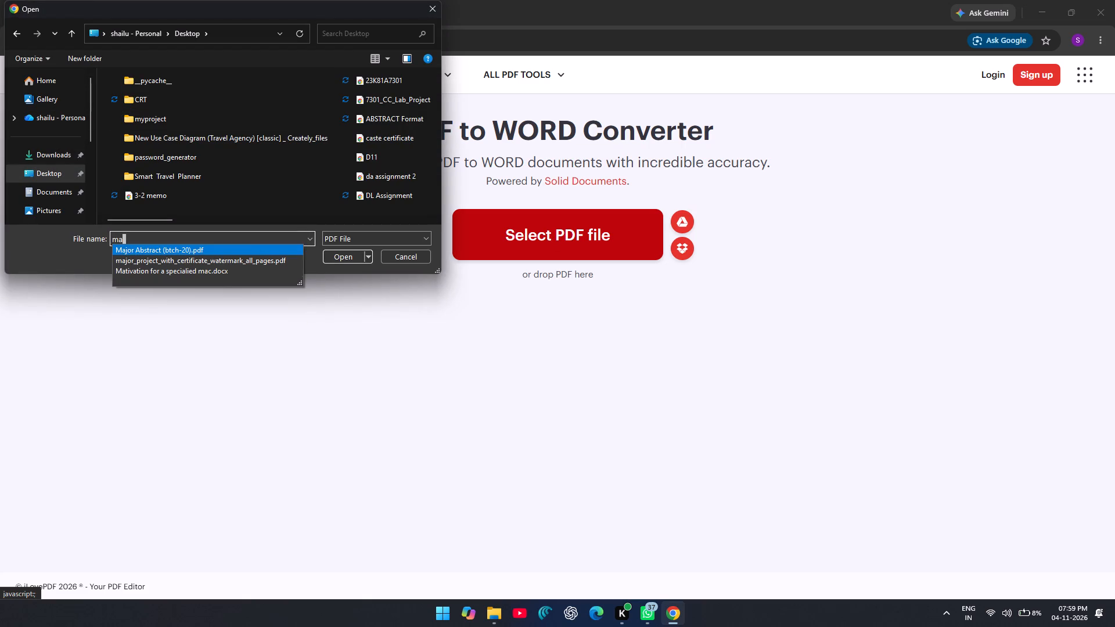
{"action": "left_click", "coordinate": [140, 258]}
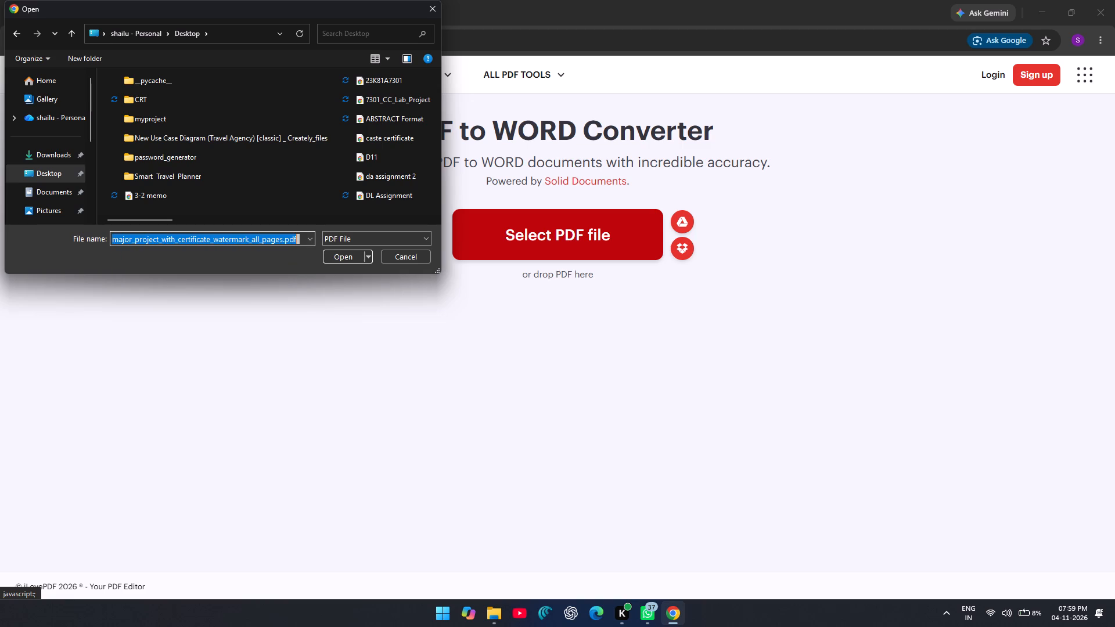
{"action": "left_click", "coordinate": [344, 254]}
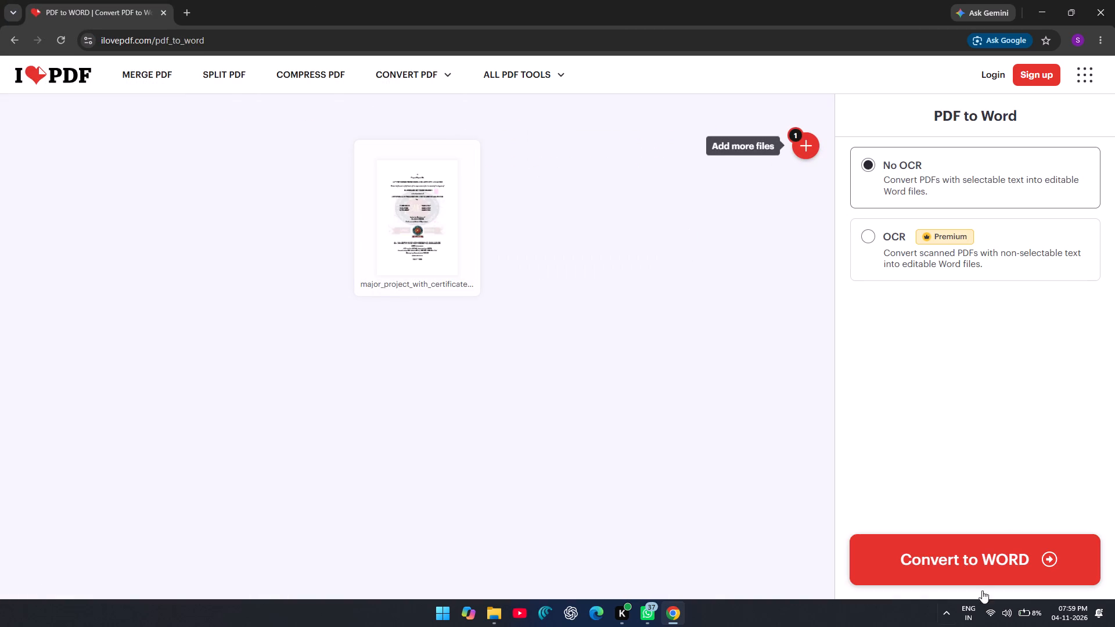
Convert the uploaded project report PDF to Word with No OCR and download the resulting document.
{"action": "left_click", "coordinate": [993, 562]}
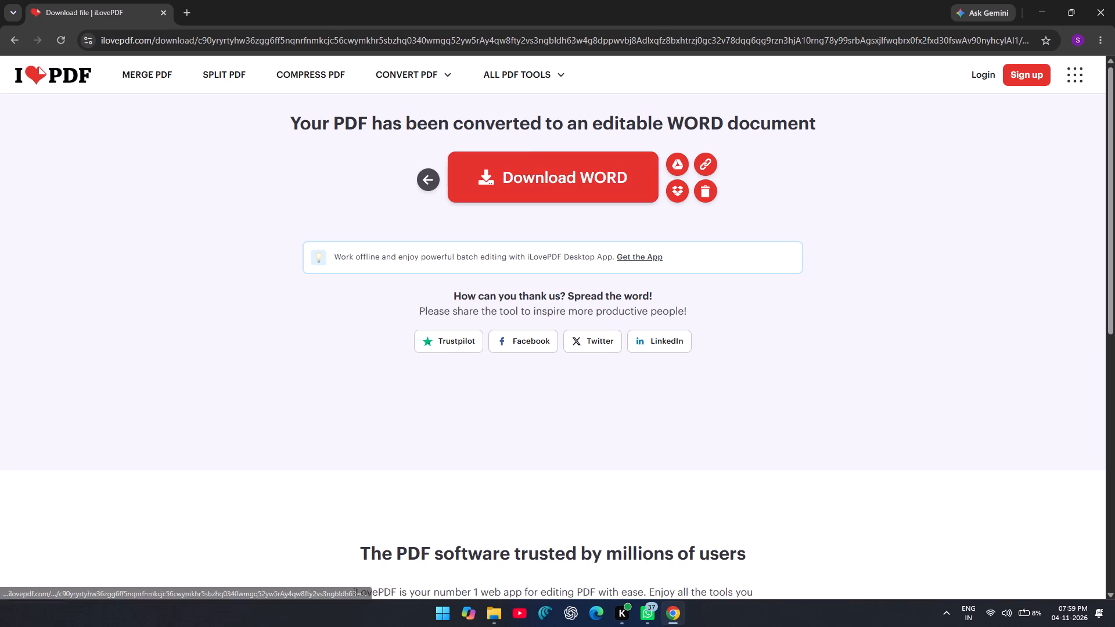
{"action": "left_click", "coordinate": [521, 190]}
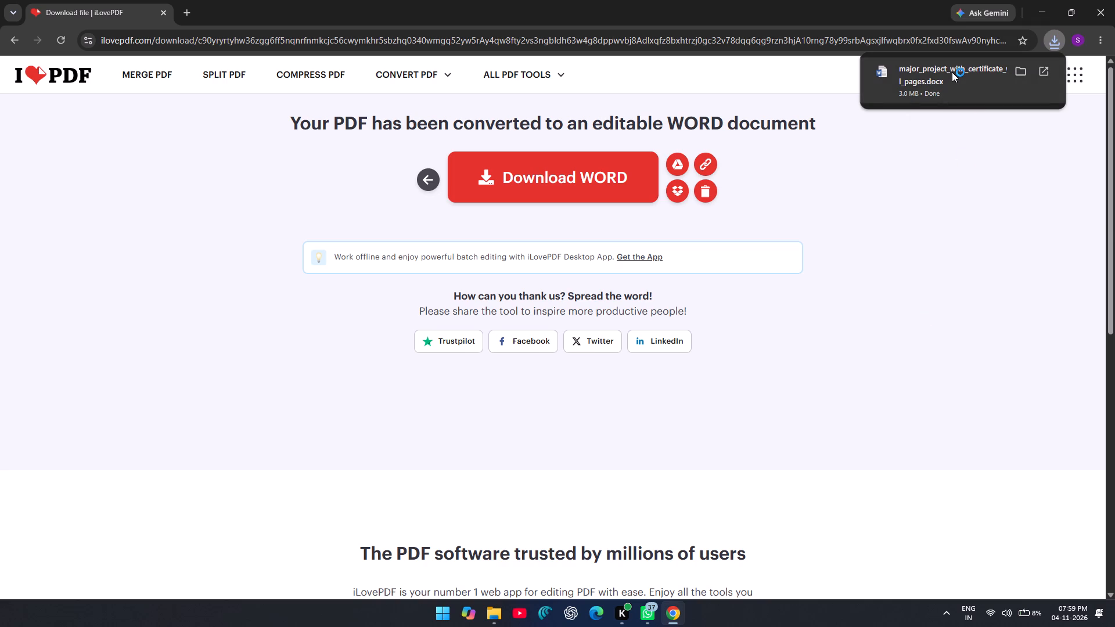
Open the downloaded project report document in Word and enable editing.
{"action": "double_click", "coordinate": [952, 72]}
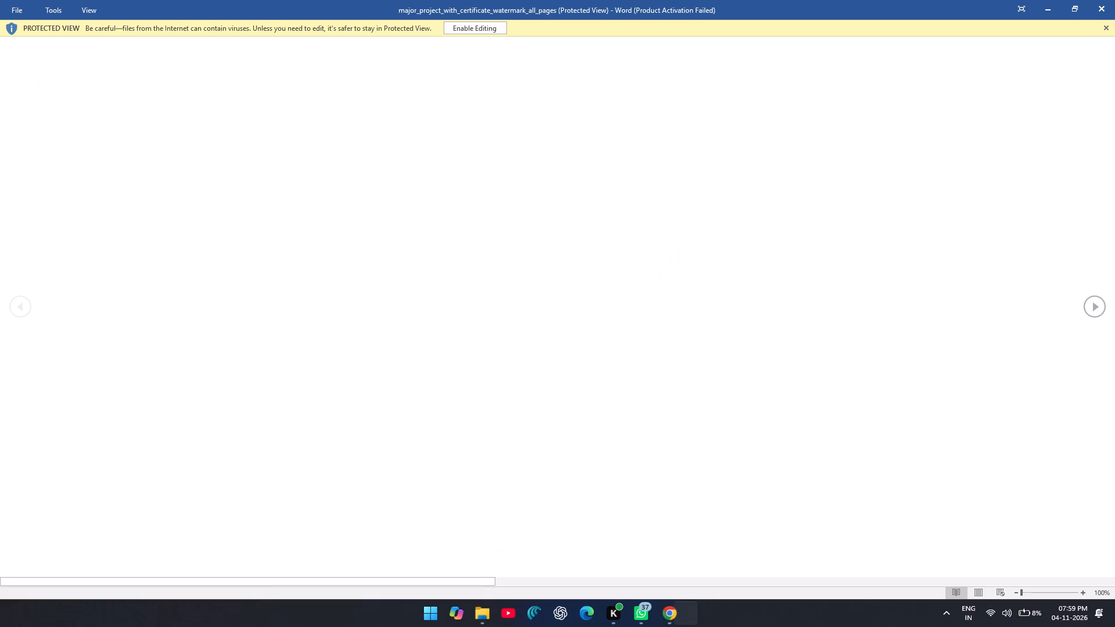
{"action": "left_click", "coordinate": [654, 415]}
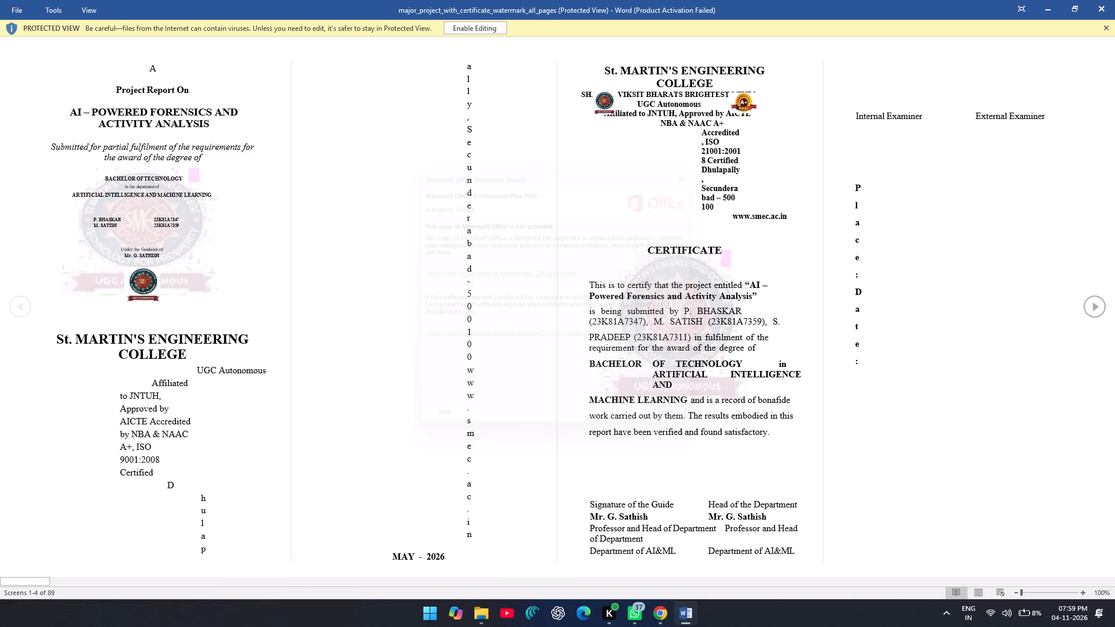
{"action": "left_click", "coordinate": [465, 25]}
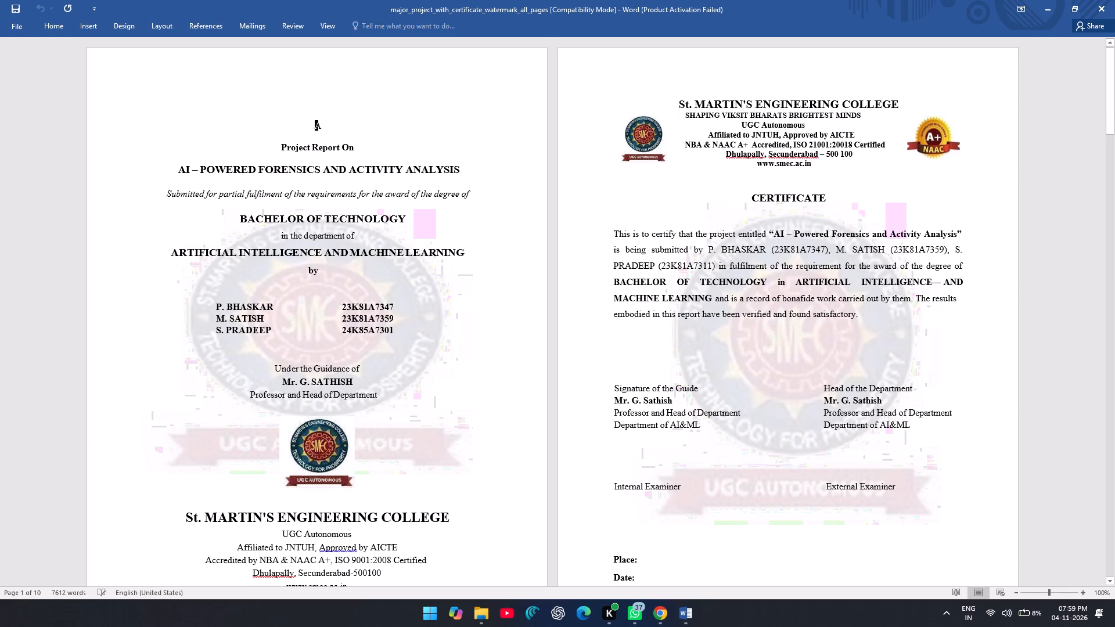
Add REDDY after the third student's name on the cover page and widen the names text box to fit it.
{"action": "scroll", "coordinate": [329, 193], "scroll_direction": "down", "scroll_amount": 1, "text": "ctrl"}
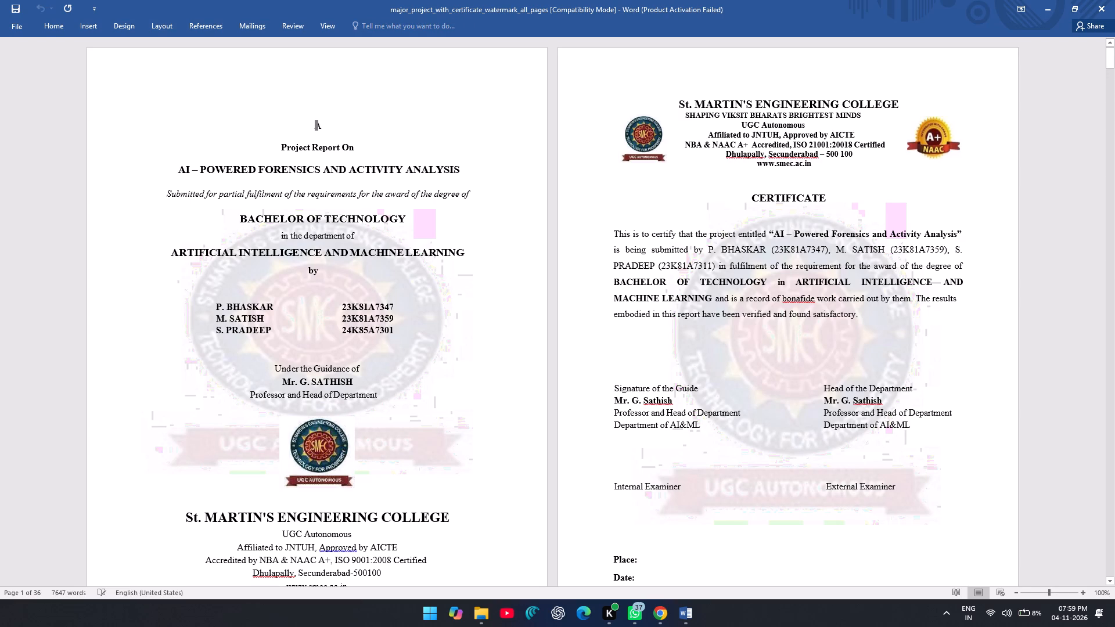
{"action": "left_click", "coordinate": [272, 328]}
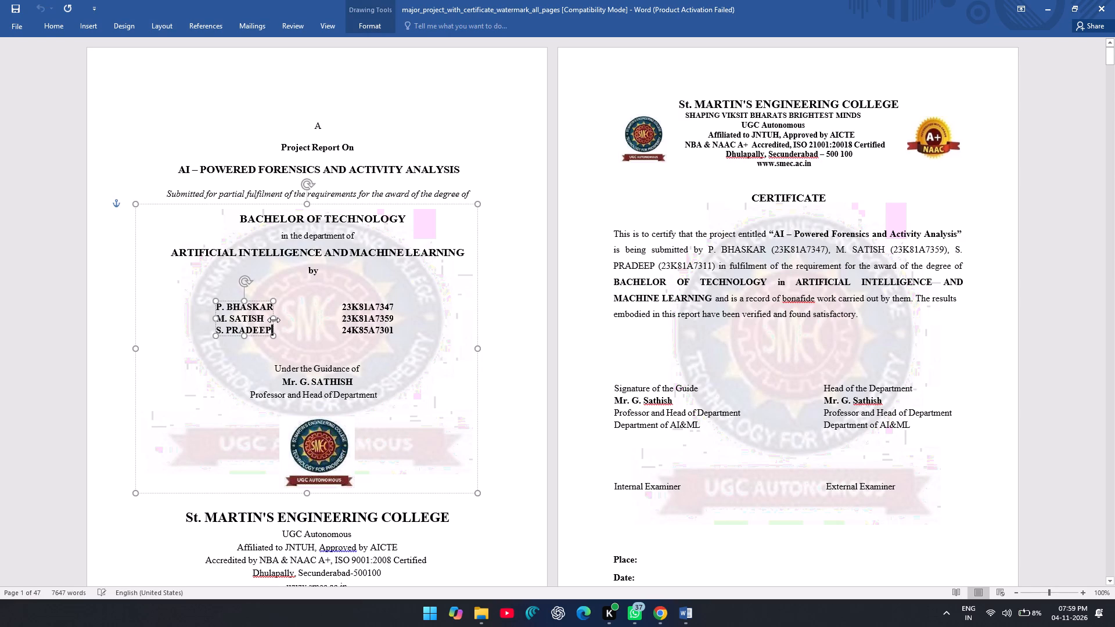
{"action": "left_click_drag", "start_coordinate": [274, 320], "coordinate": [304, 322]}
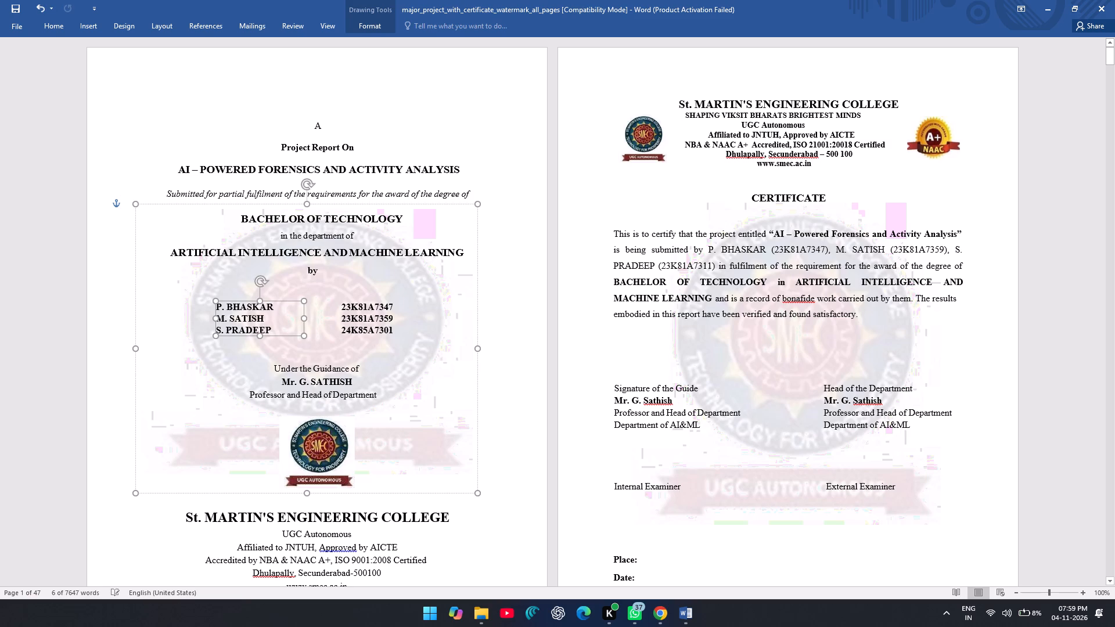
{"action": "left_click", "coordinate": [272, 330]}
{"action": "key", "text": "space"}
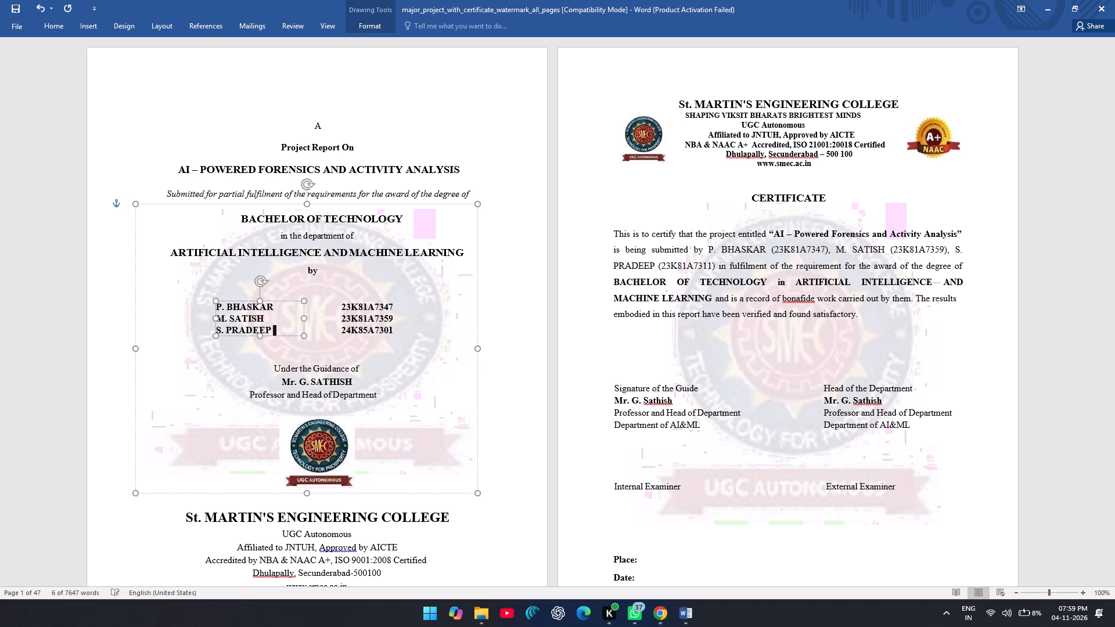
{"action": "type", "text": "REDDY"}
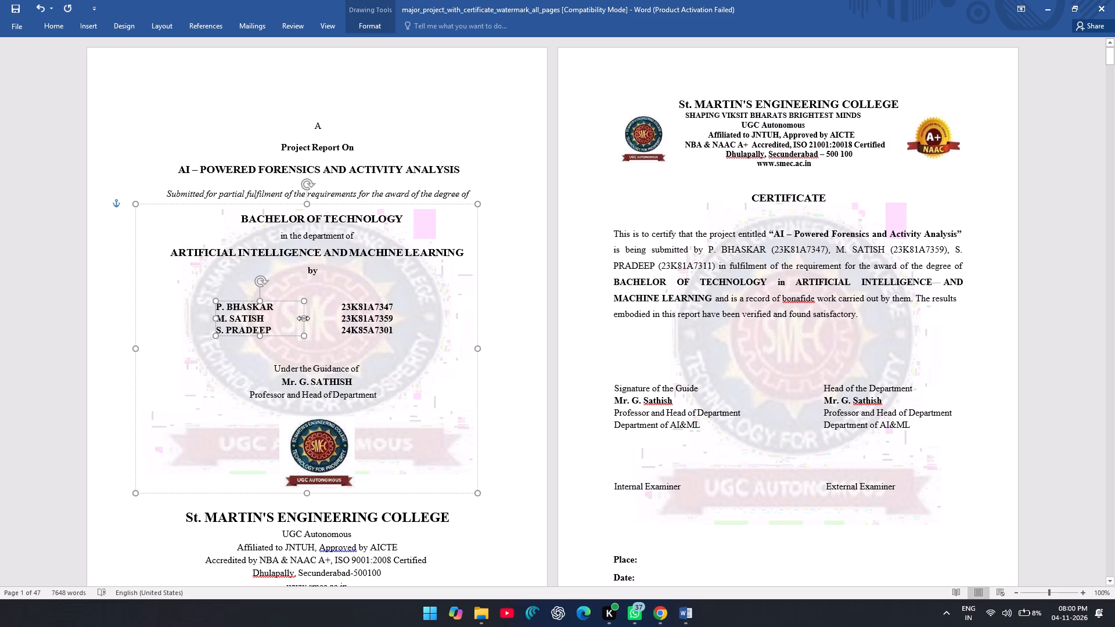
{"action": "left_click_drag", "start_coordinate": [303, 318], "coordinate": [321, 318]}
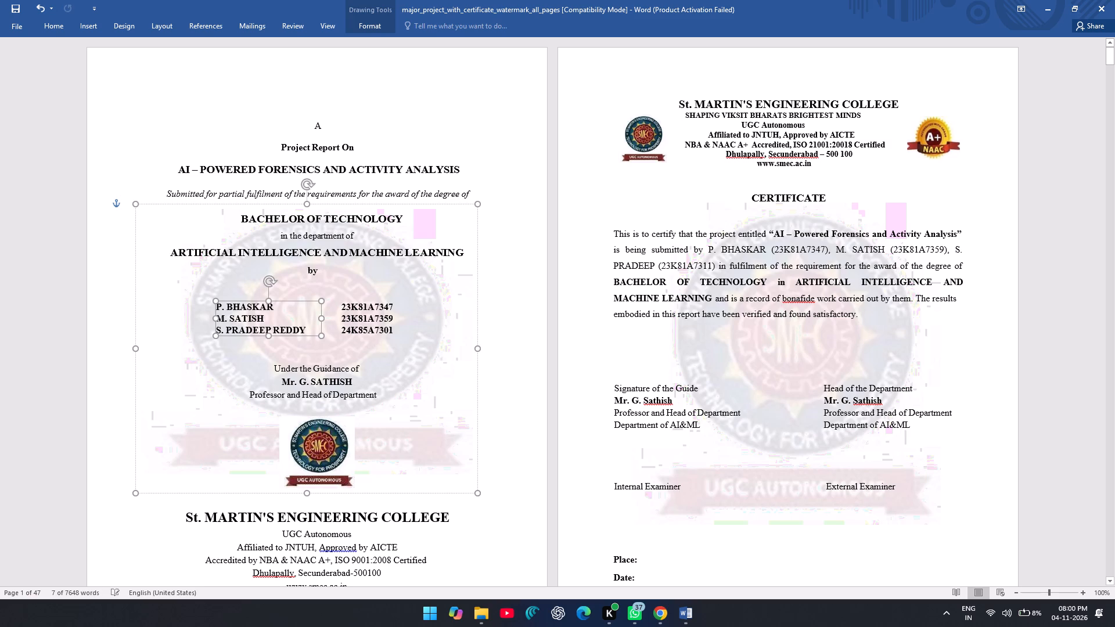
{"action": "left_click", "coordinate": [204, 390]}
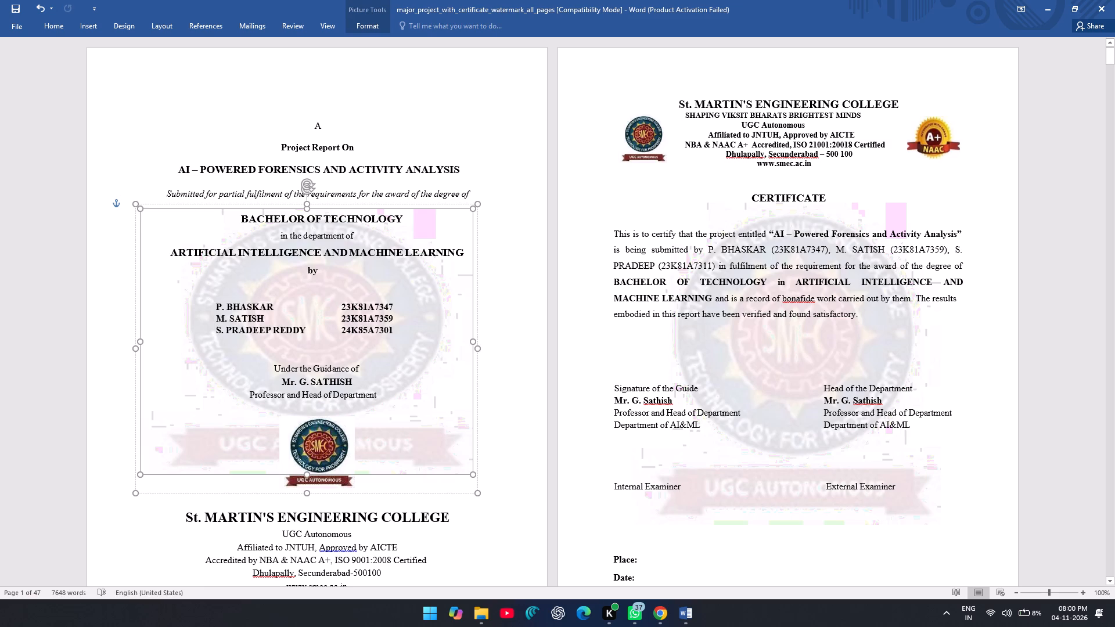
{"action": "left_click", "coordinate": [523, 339]}
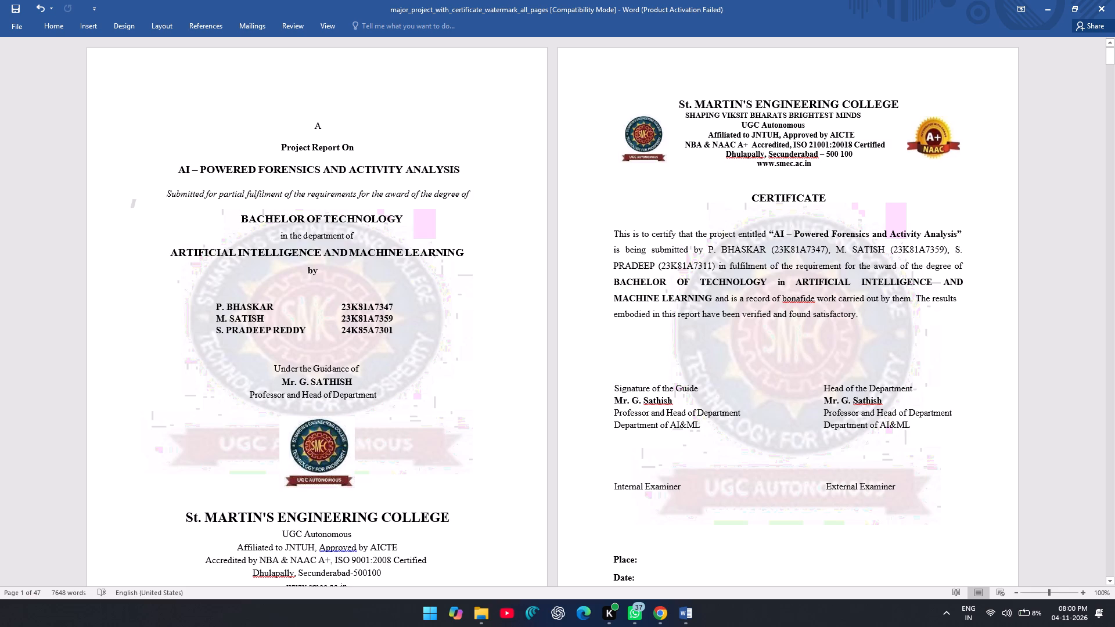
Change the month in the date line at the bottom of the cover page to NOVEMBER.
{"action": "scroll", "coordinate": [369, 359], "scroll_direction": "down", "scroll_amount": 1, "text": "ctrl"}
{"action": "scroll", "coordinate": [369, 359], "scroll_direction": "down", "scroll_amount": 1}
{"action": "scroll", "coordinate": [369, 359], "scroll_direction": "up", "scroll_amount": 2, "text": "ctrl"}
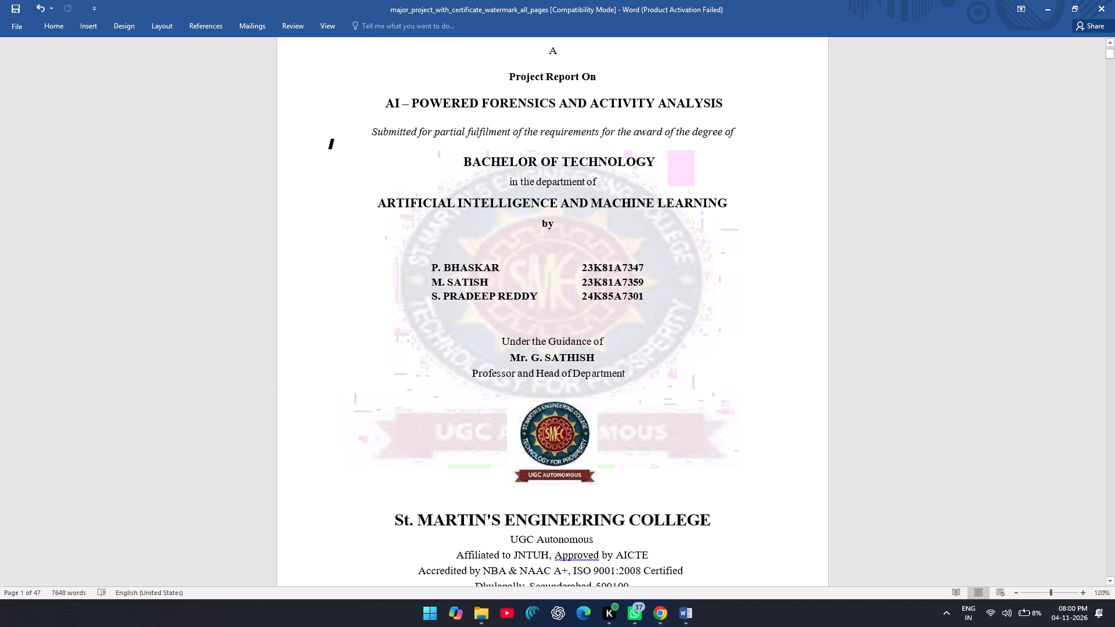
{"action": "scroll", "coordinate": [369, 359], "scroll_direction": "down", "scroll_amount": 1}
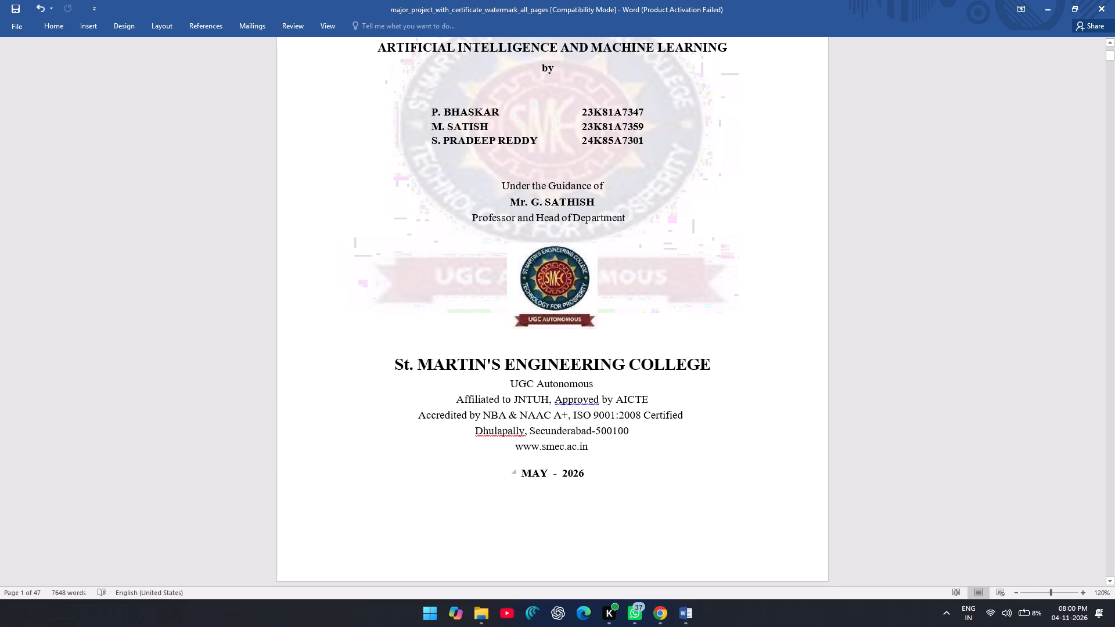
{"action": "left_click", "coordinate": [548, 474]}
{"action": "key", "text": "BackSpace"}
{"action": "key", "text": "BackSpace"}
{"action": "key", "text": "BackSpace"}
{"action": "type", "text": "NOVEMBER"}
Add REDDY after the third student's name in the certificate paragraph, spaced from the roll number.
{"action": "scroll", "coordinate": [587, 487], "scroll_direction": "down", "scroll_amount": 1, "text": "ctrl"}
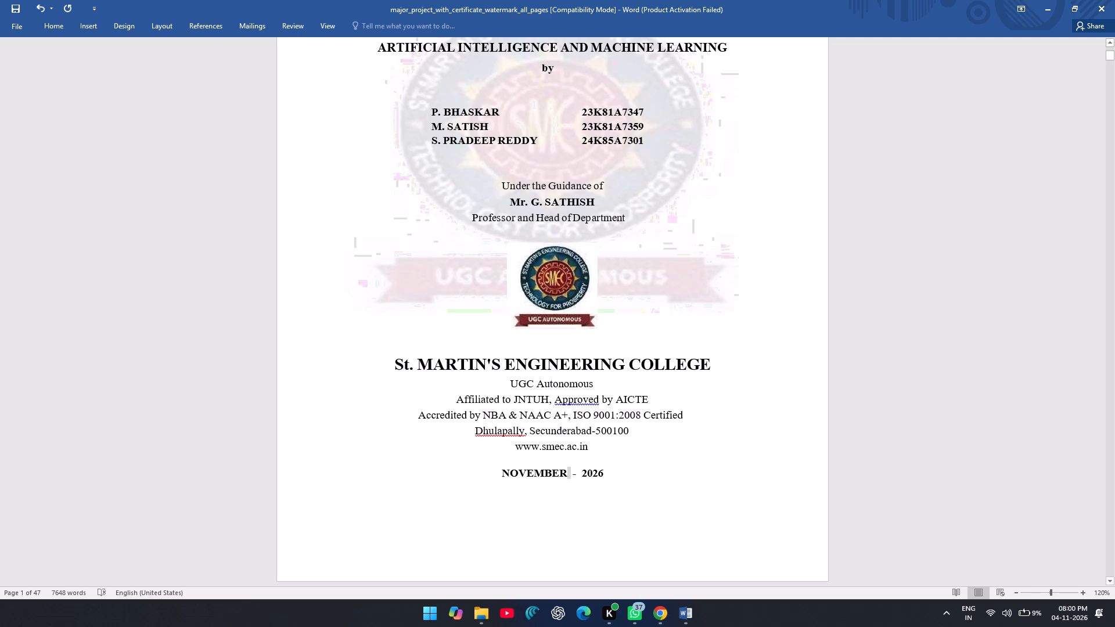
{"action": "scroll", "coordinate": [587, 487], "scroll_direction": "down", "scroll_amount": 1, "text": "ctrl"}
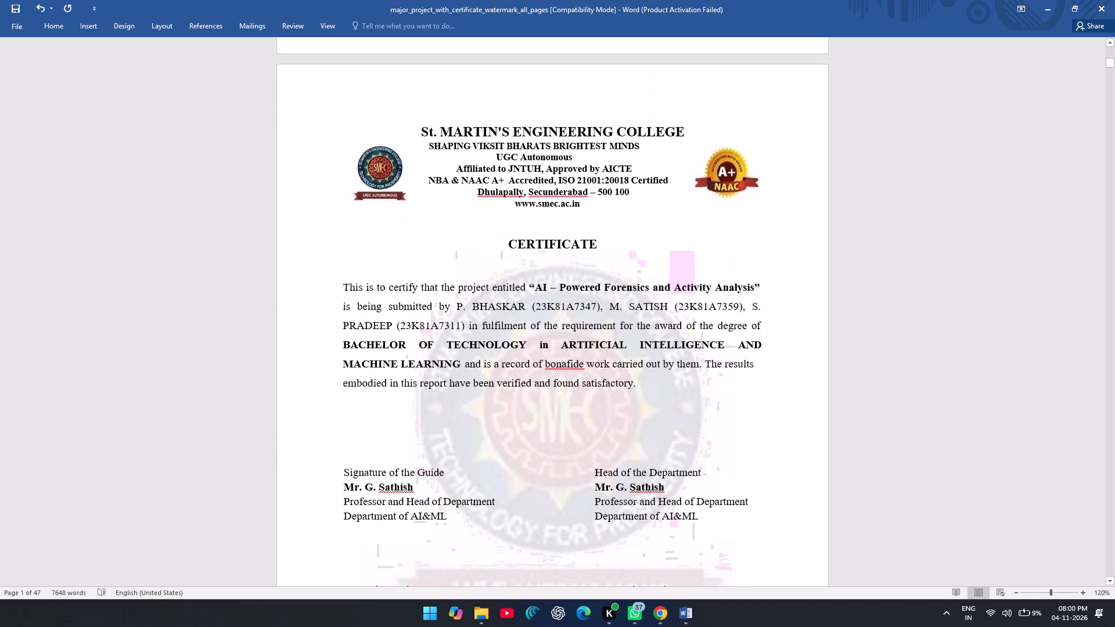
{"action": "scroll", "coordinate": [587, 487], "scroll_direction": "down", "scroll_amount": 1, "text": "ctrl"}
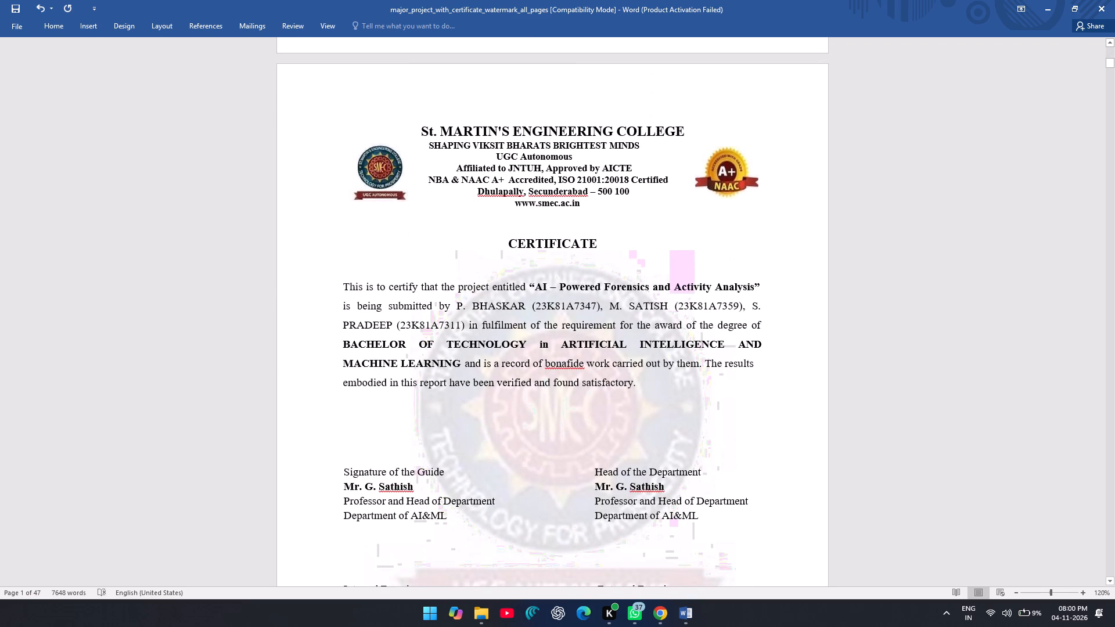
{"action": "left_click", "coordinate": [391, 328]}
{"action": "key", "text": "r"}
{"action": "key", "text": "BackSpace"}
{"action": "key", "text": "space"}
{"action": "type", "text": "REDDY"}
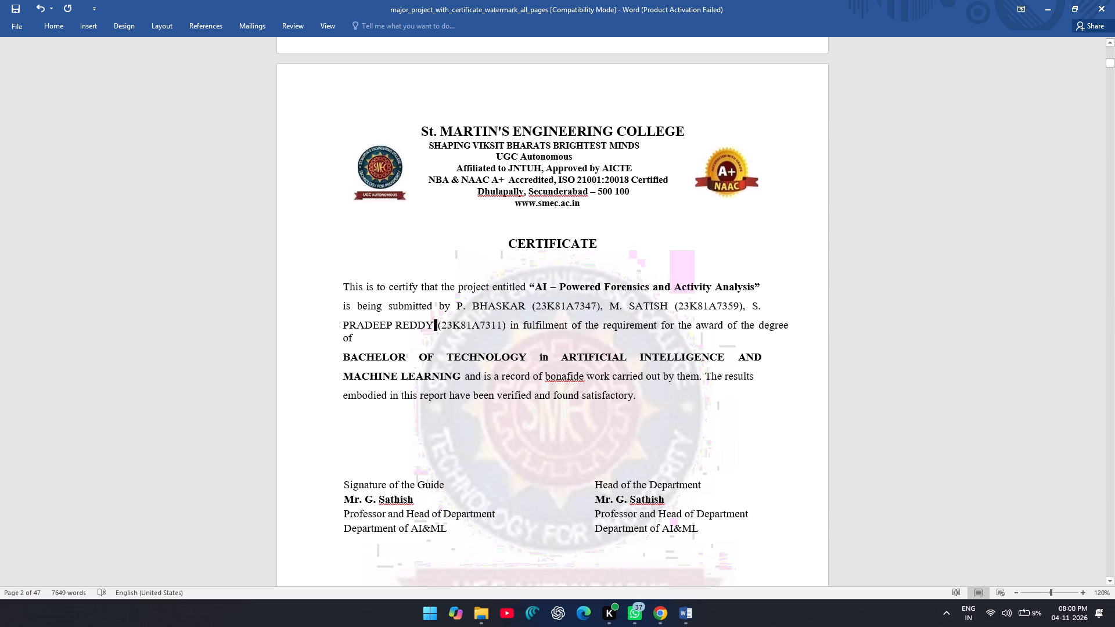
{"action": "key", "text": "BackSpace"}
{"action": "key", "text": "BackSpace"}
{"action": "key", "text": "BackSpace"}
{"action": "key", "text": "BackSpace"}
{"action": "key", "text": "BackSpace"}
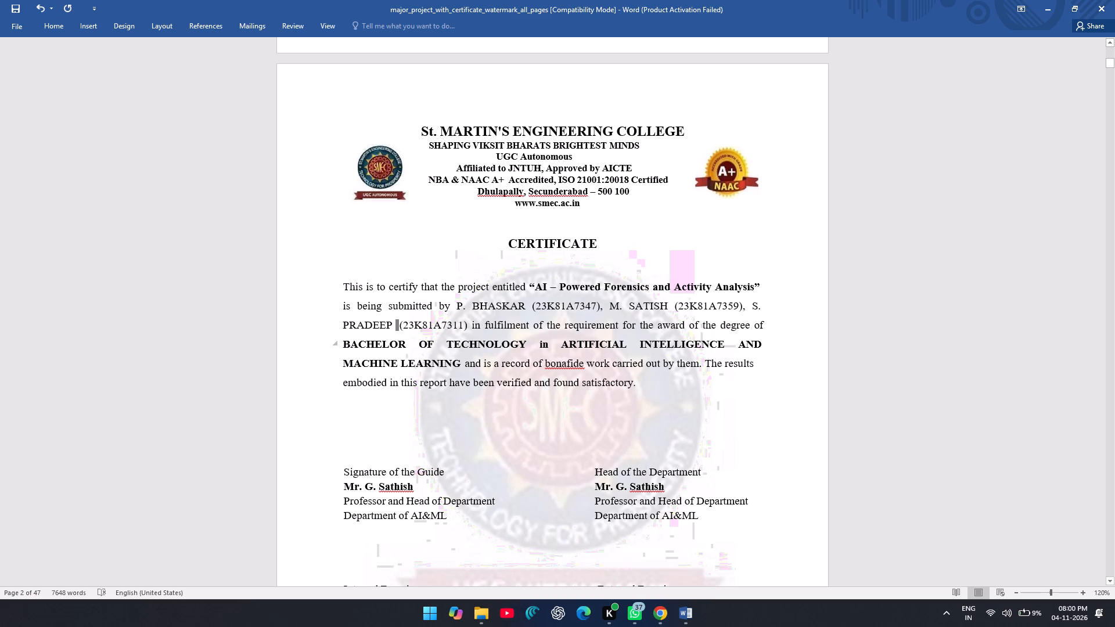
{"action": "key", "text": "BackSpace"}
{"action": "key", "text": "space"}
{"action": "type", "text": "REDDY"}
{"action": "key", "text": "space"}
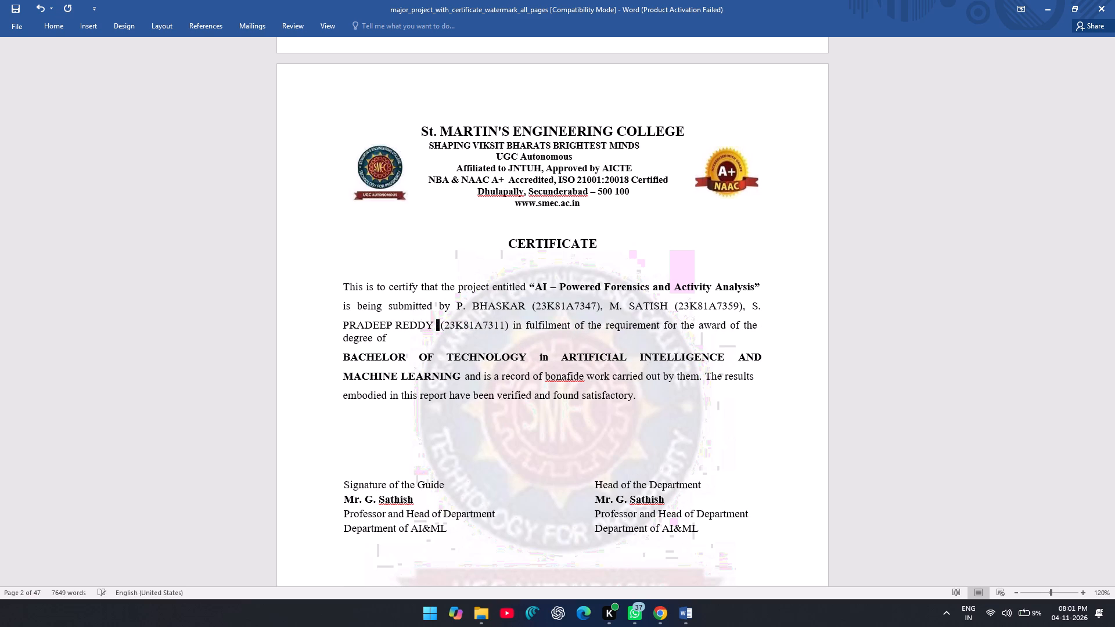
Move the third student's initial in the certificate paragraph down to the line with the rest of the name, separated by a space.
{"action": "left_click", "coordinate": [342, 353]}
{"action": "left_click", "coordinate": [750, 308]}
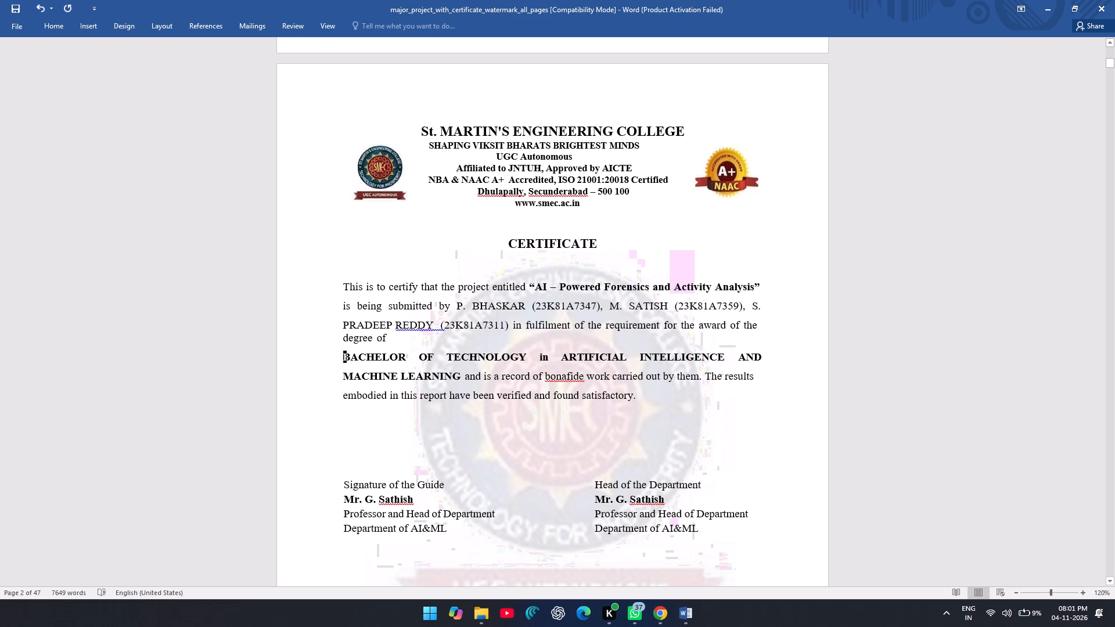
{"action": "key", "text": "Return"}
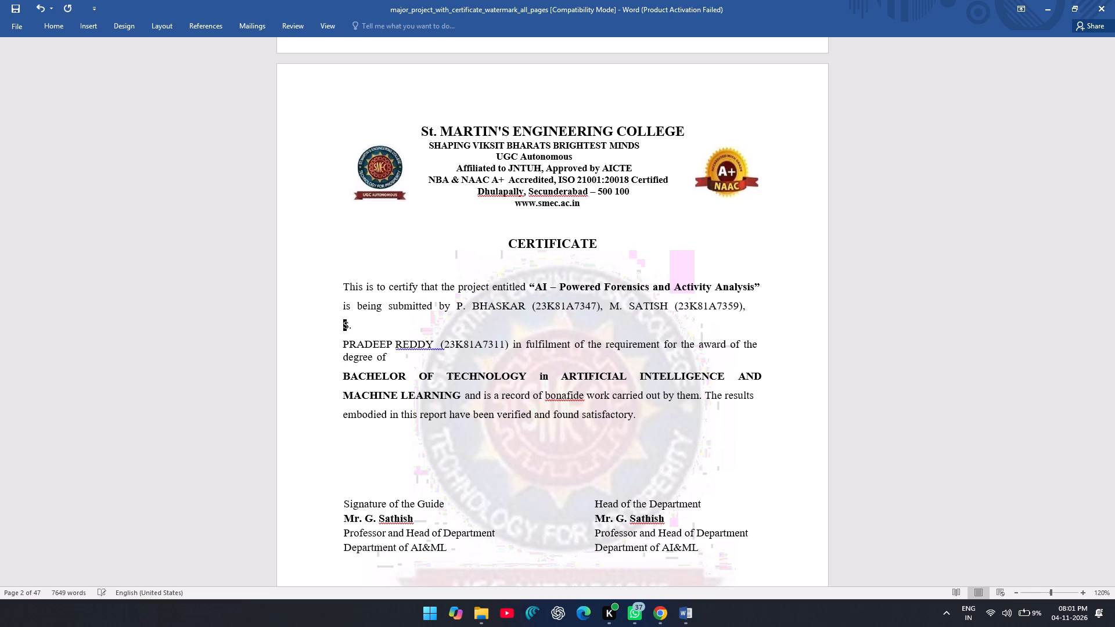
{"action": "left_click", "coordinate": [340, 343]}
{"action": "key", "text": "BackSpace"}
{"action": "key", "text": "BackSpace"}
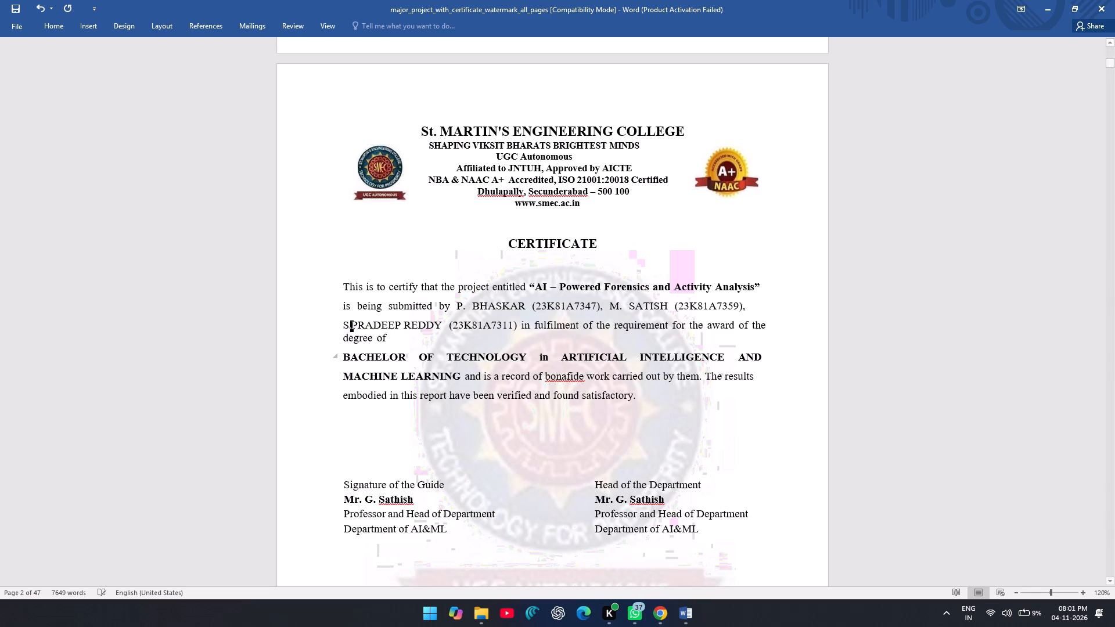
{"action": "key", "text": "space"}
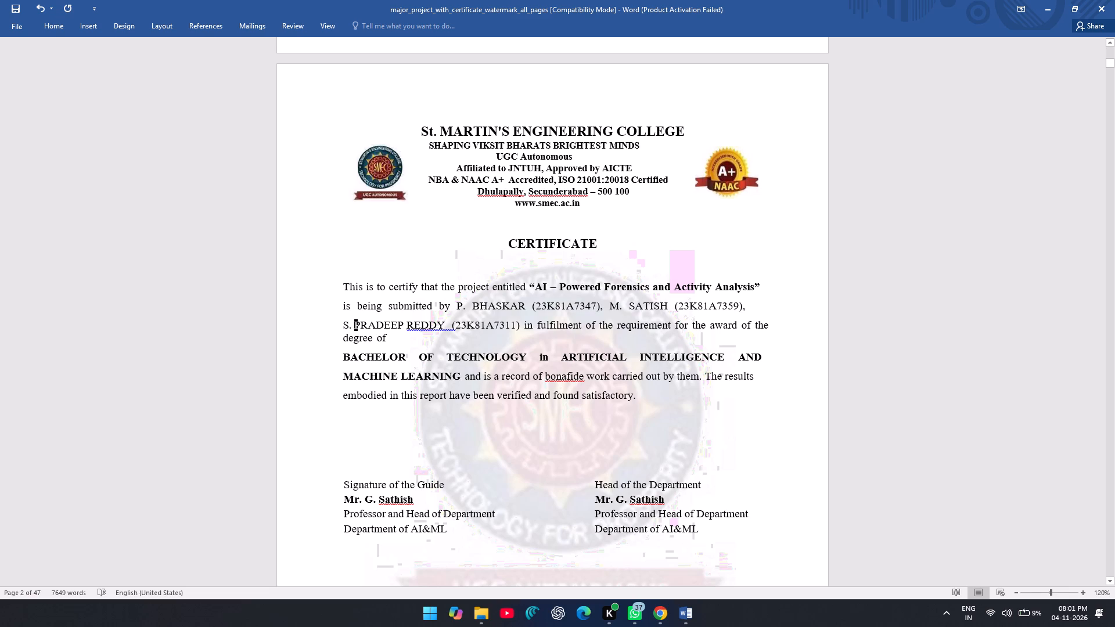
Join the "BACHELOR OF TECHNOLOGY" line of the certificate to the preceding text "degree of", with spacing between them.
{"action": "left_click", "coordinate": [342, 356]}
{"action": "key", "text": "BackSpace"}
{"action": "key", "text": "BackSpace"}
{"action": "key", "text": "BackSpace"}
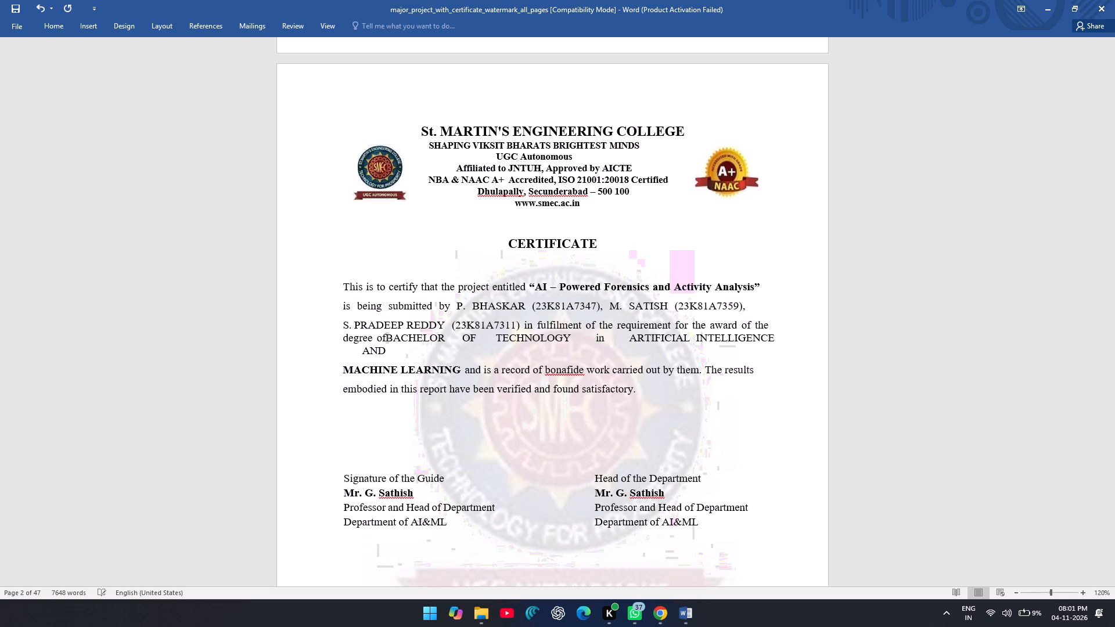
{"action": "key", "text": "space"}
{"action": "key", "text": "space"}
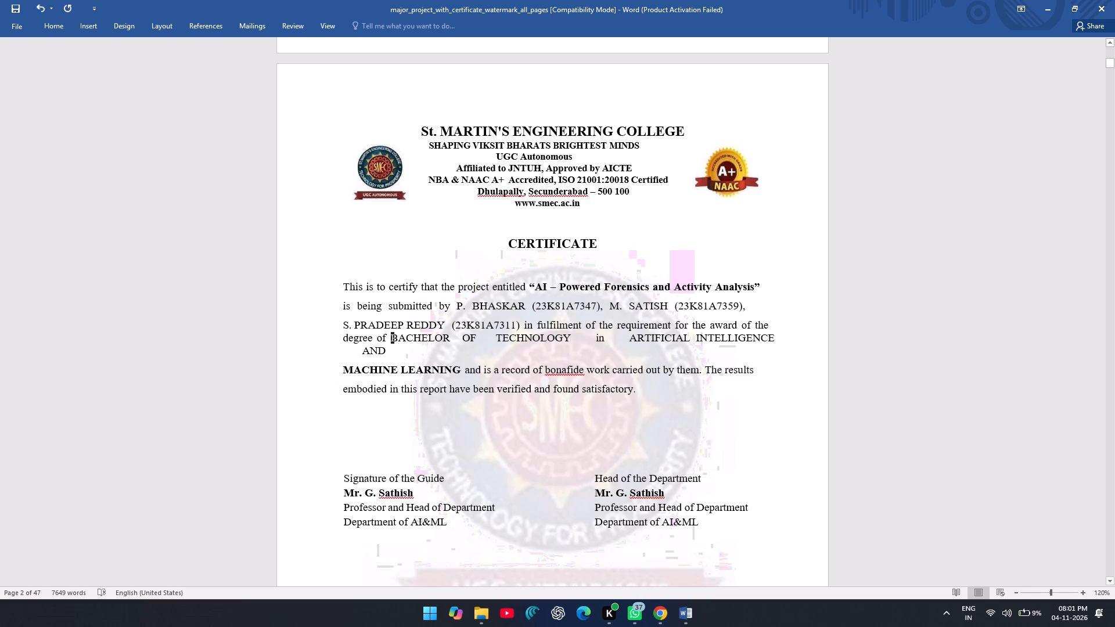
Close the wide gaps between the words BACHELOR OF TECHNOLOGY in and before AND in the certificate's degree line to single spaces.
{"action": "left_click", "coordinate": [460, 339]}
{"action": "key", "text": "BackSpace"}
{"action": "key", "text": "space"}
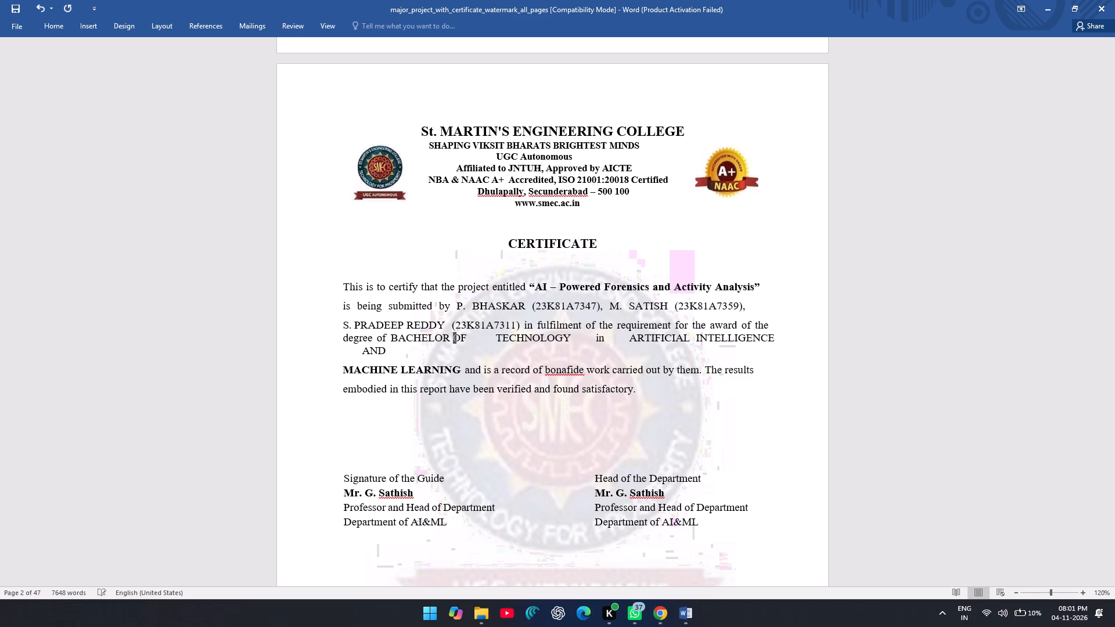
{"action": "left_click", "coordinate": [494, 335]}
{"action": "key", "text": "BackSpace"}
{"action": "key", "text": "space"}
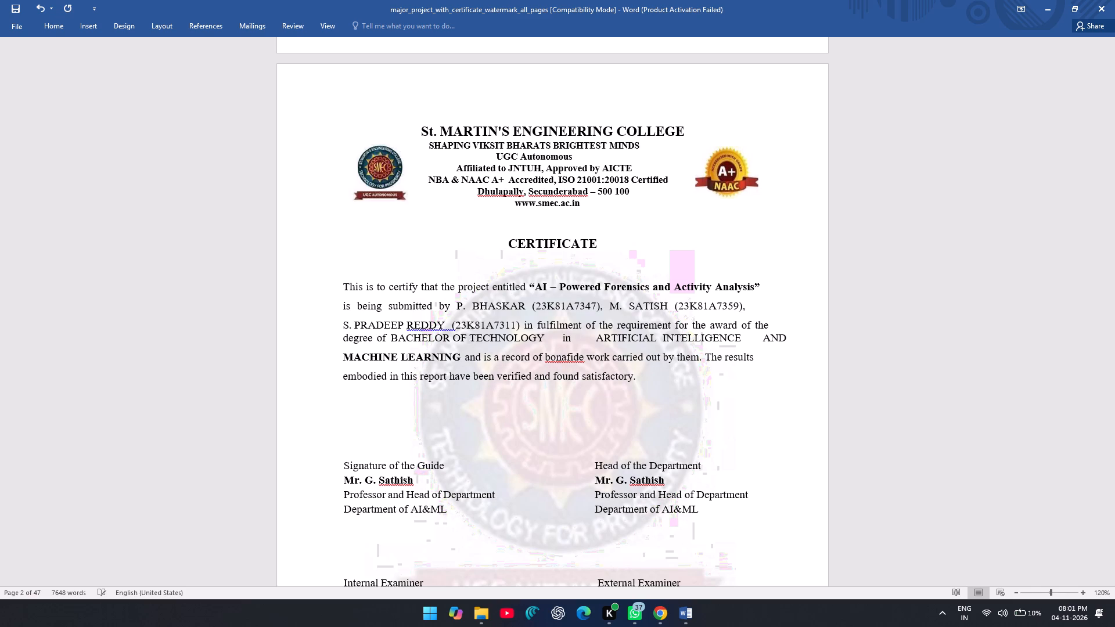
{"action": "left_click", "coordinate": [561, 340]}
{"action": "key", "text": "BackSpace"}
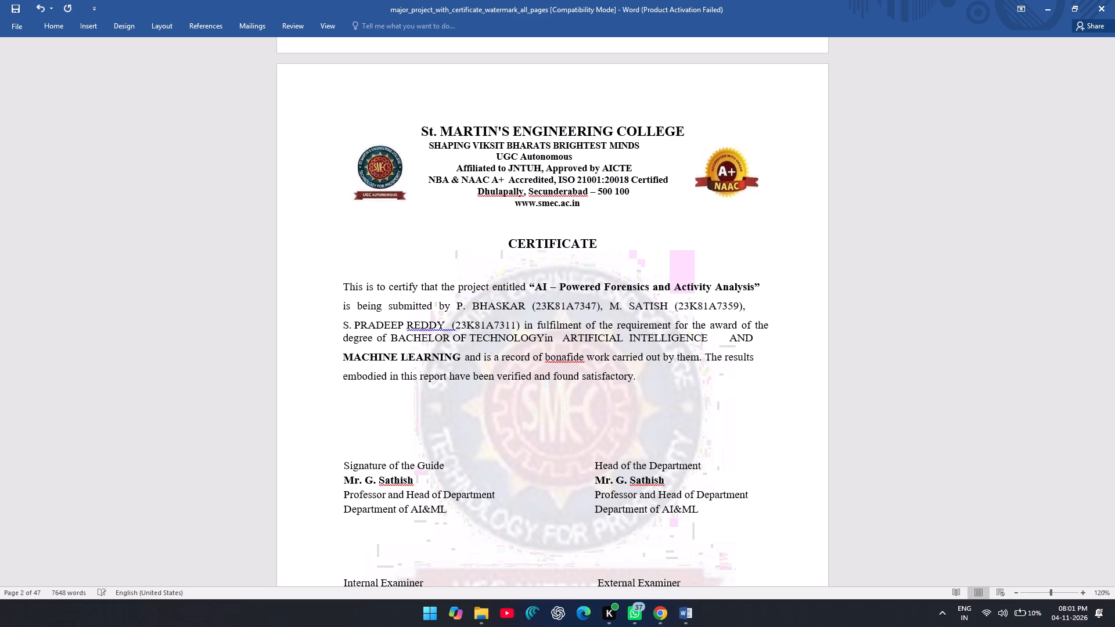
{"action": "key", "text": "space"}
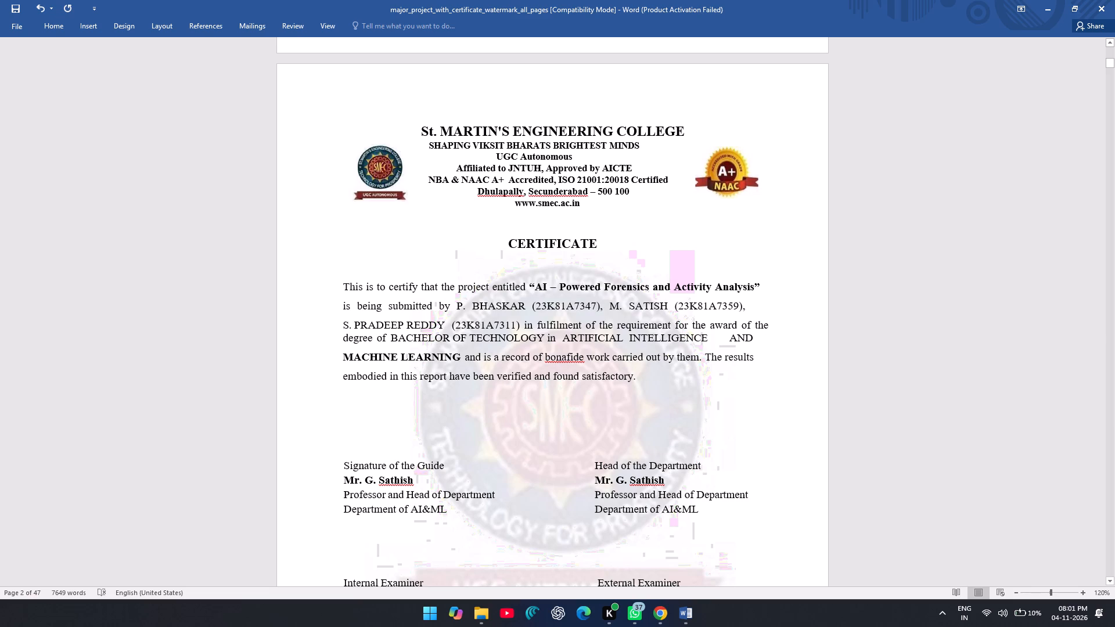
{"action": "left_click", "coordinate": [728, 336]}
{"action": "key", "text": "BackSpace"}
{"action": "key", "text": "space"}
Make the text from "BACHELOR OF TECHNOLOGY" through "ARTIFICIAL INTELLIGENCE AND" in the certificate's degree line bold.
{"action": "left_click_drag", "start_coordinate": [390, 338], "coordinate": [660, 278]}
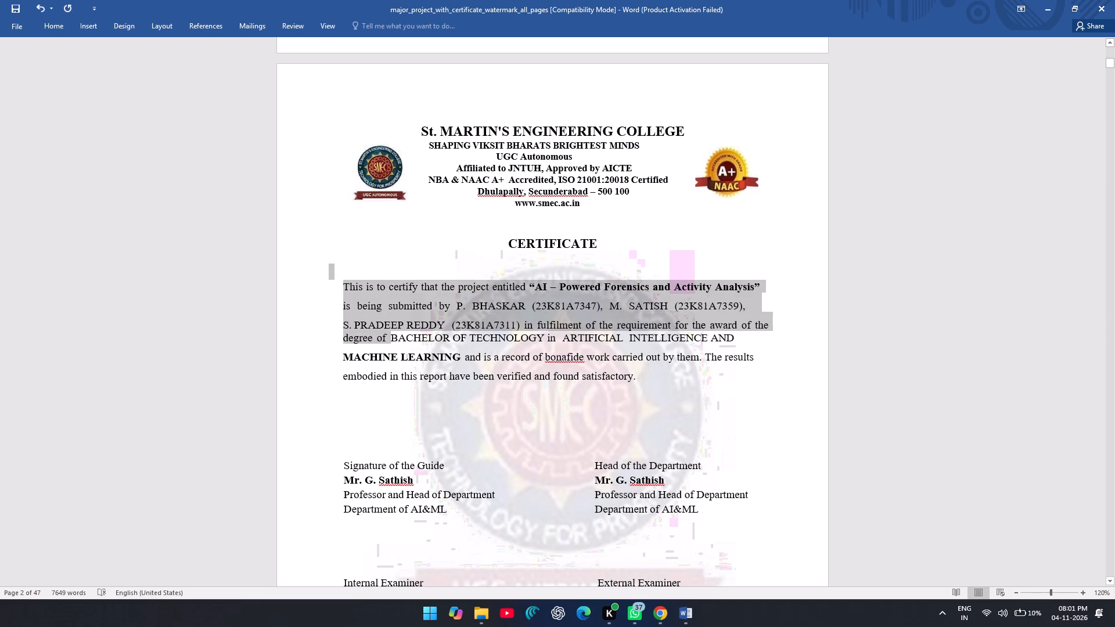
{"action": "left_click_drag", "start_coordinate": [660, 278], "coordinate": [735, 341]}
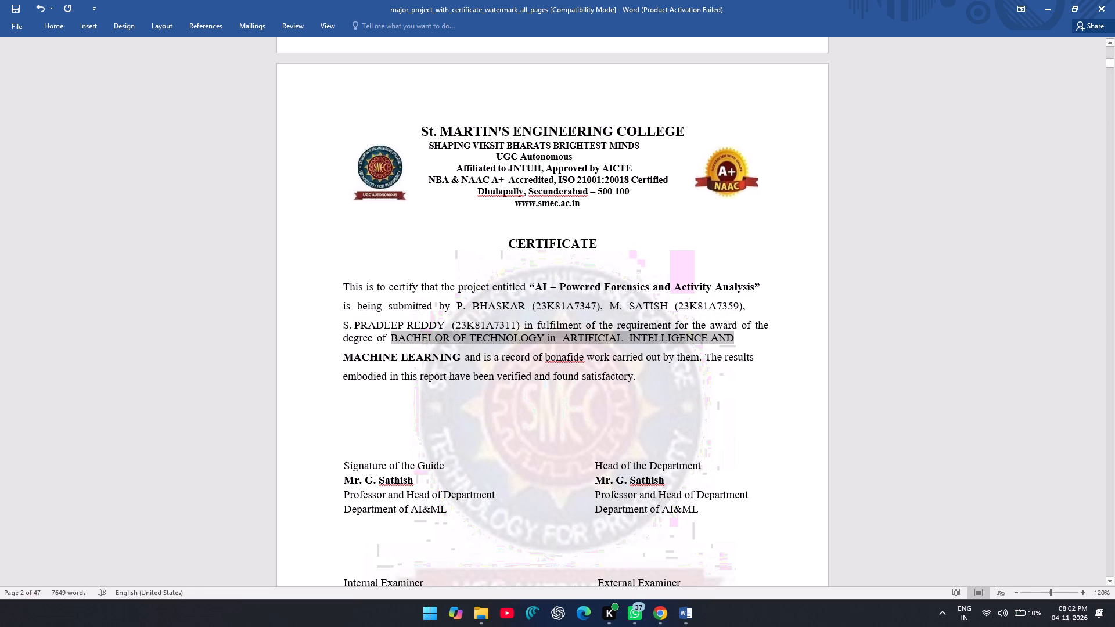
{"action": "left_click", "coordinate": [743, 323]}
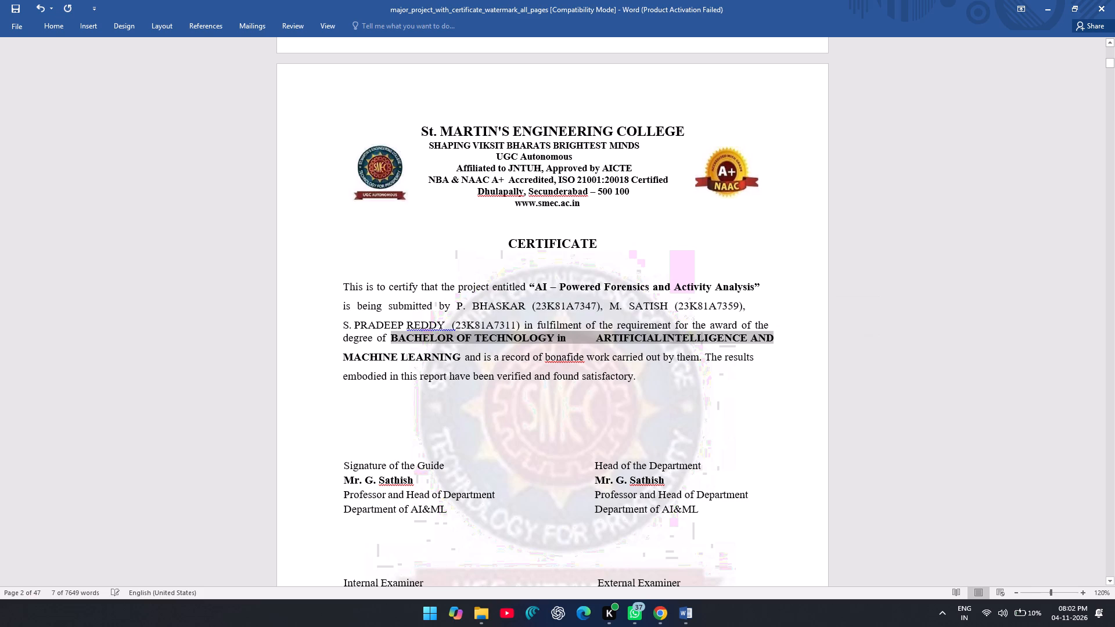
{"action": "left_click", "coordinate": [682, 408]}
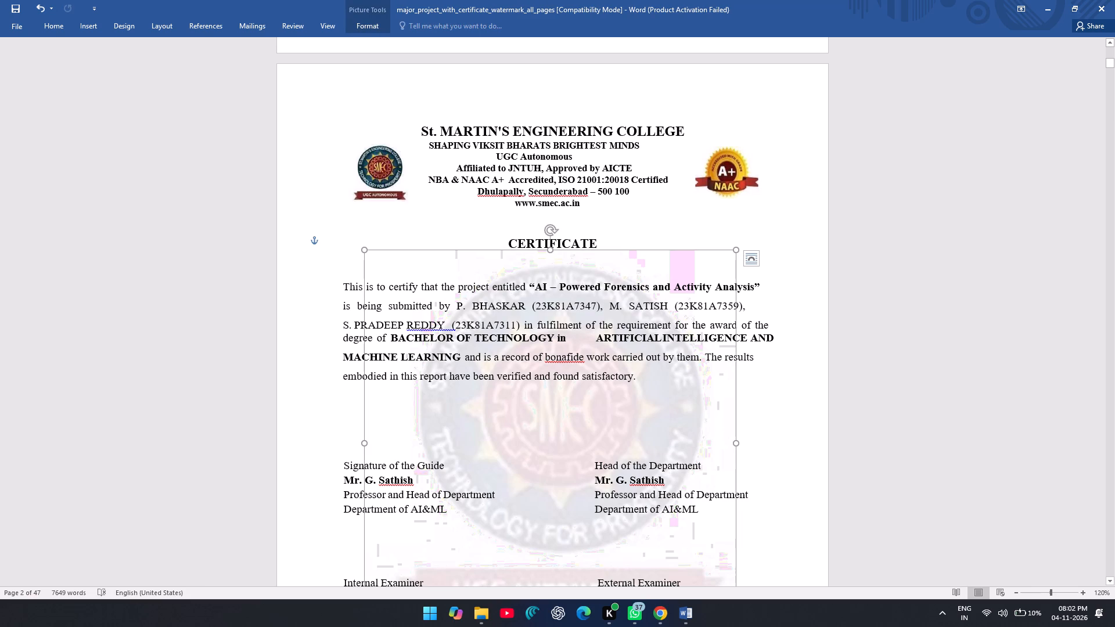
Change the word "in" after TECHNOLOGY in the certificate's degree line to IN.
{"action": "left_click", "coordinate": [566, 339]}
{"action": "key", "text": "BackSpace"}
{"action": "key", "text": "BackSpace"}
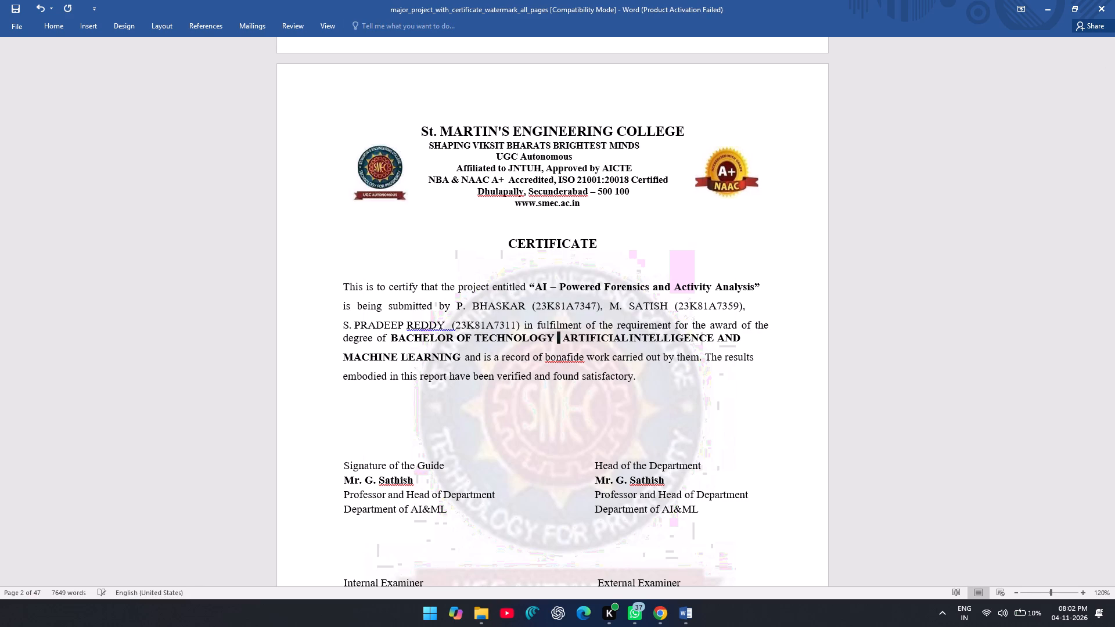
{"action": "type", "text": "IN"}
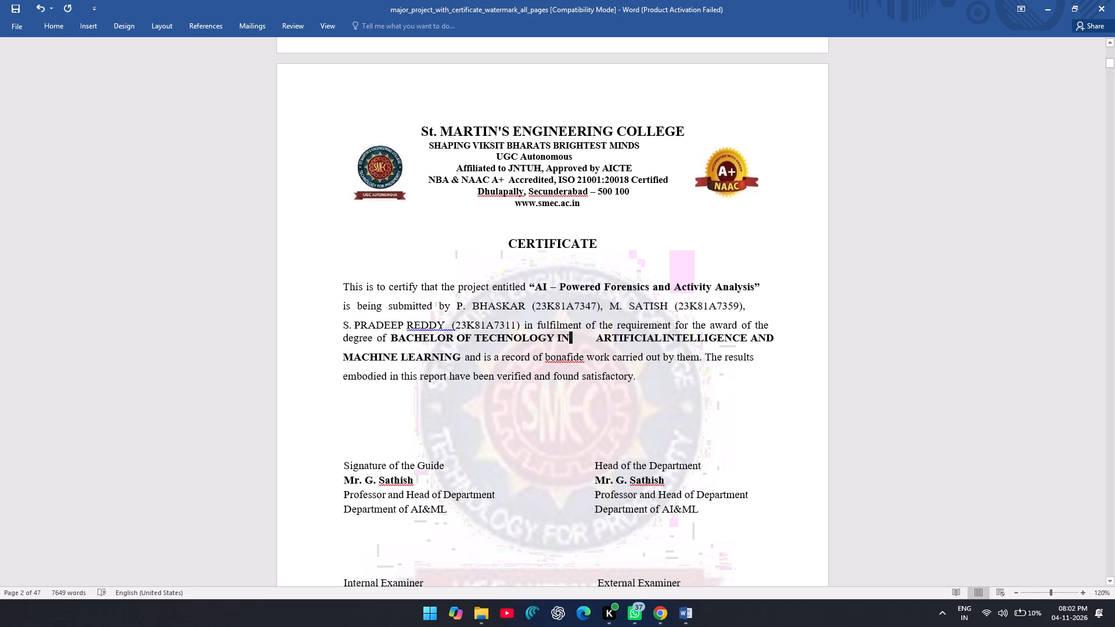
Replace the wide gaps before and after ARTIFICIAL in the certificate's degree line with single spaces.
{"action": "left_click", "coordinate": [594, 340]}
{"action": "key", "text": "BackSpace"}
{"action": "key", "text": "space"}
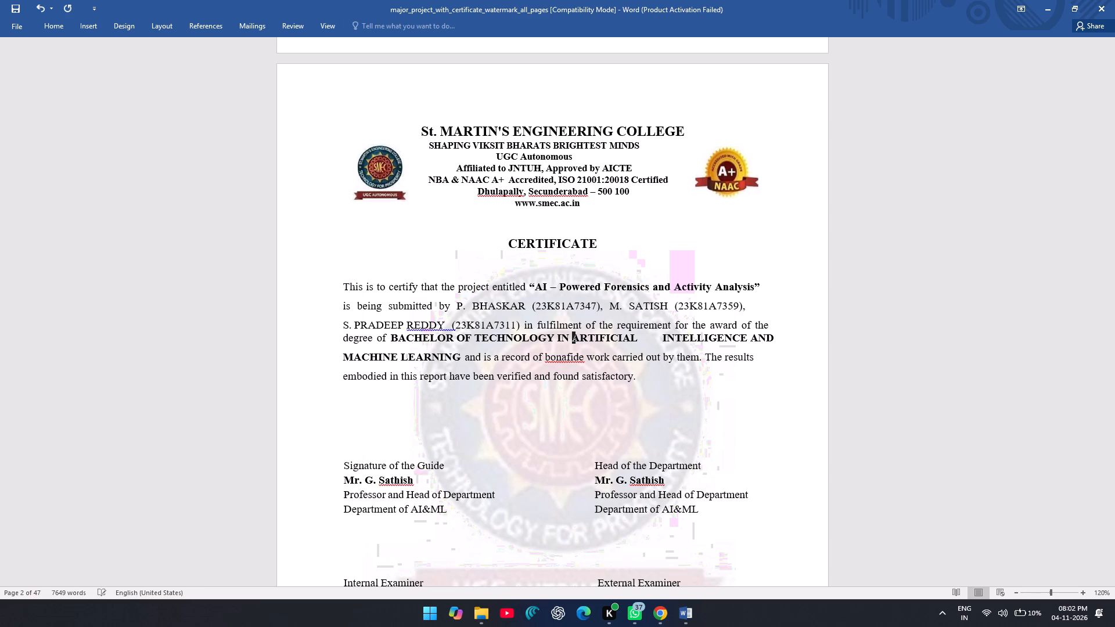
{"action": "key", "text": "BackSpace"}
{"action": "key", "text": "space"}
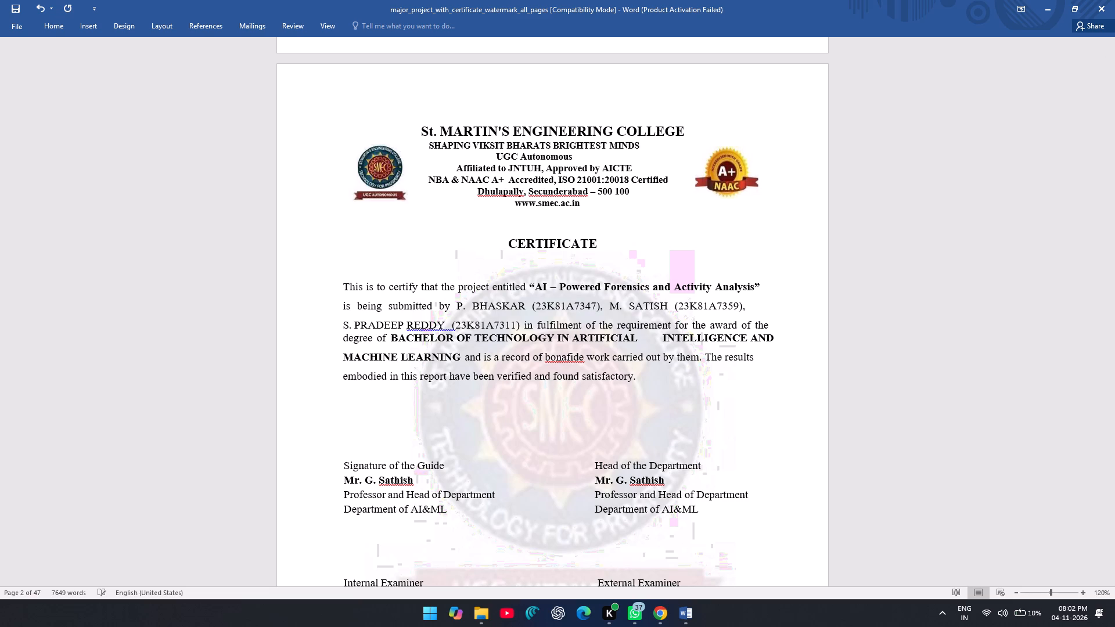
{"action": "left_click", "coordinate": [660, 337]}
{"action": "key", "text": "BackSpace"}
{"action": "key", "text": "space"}
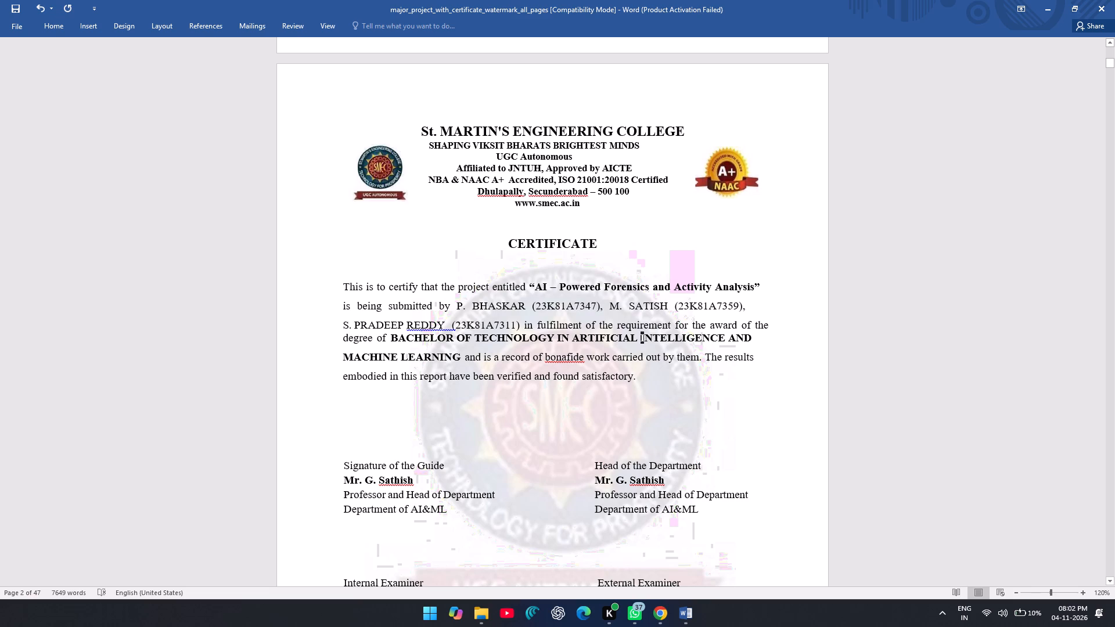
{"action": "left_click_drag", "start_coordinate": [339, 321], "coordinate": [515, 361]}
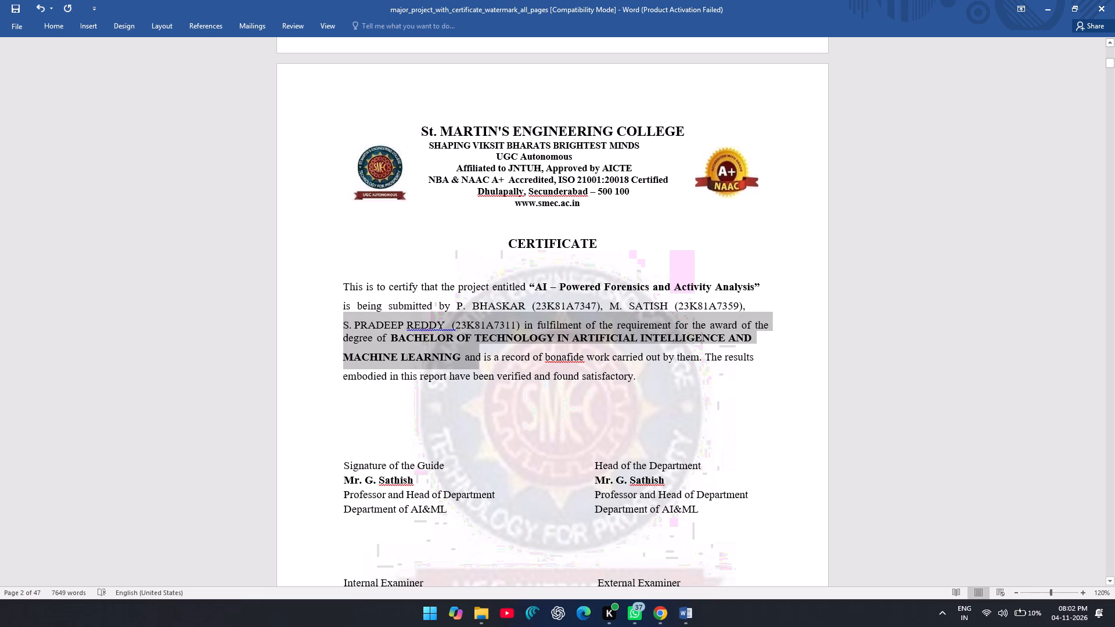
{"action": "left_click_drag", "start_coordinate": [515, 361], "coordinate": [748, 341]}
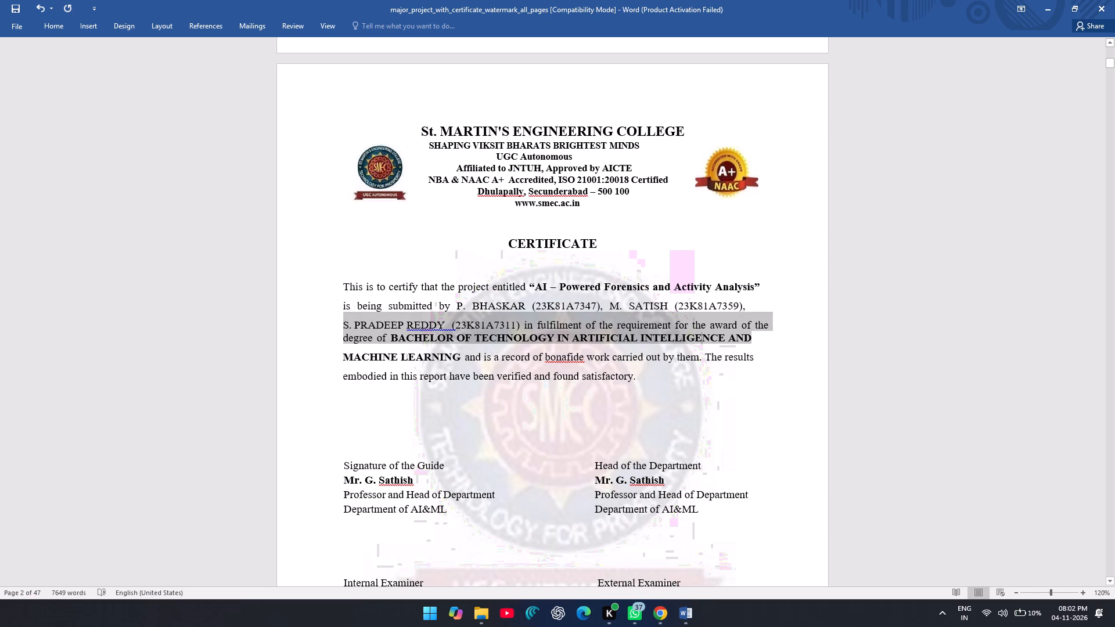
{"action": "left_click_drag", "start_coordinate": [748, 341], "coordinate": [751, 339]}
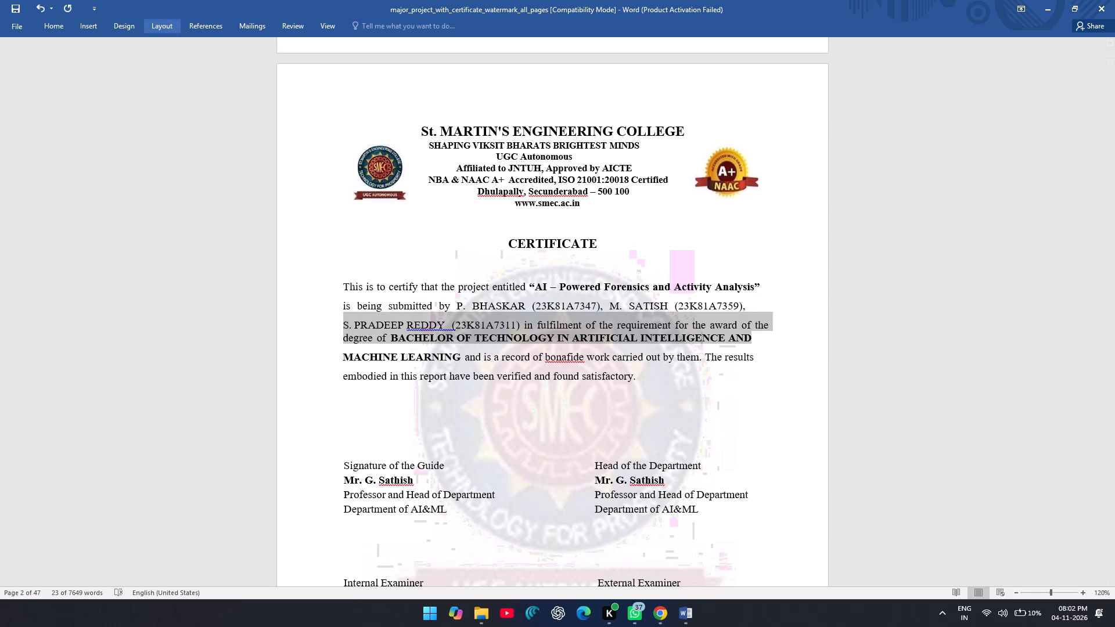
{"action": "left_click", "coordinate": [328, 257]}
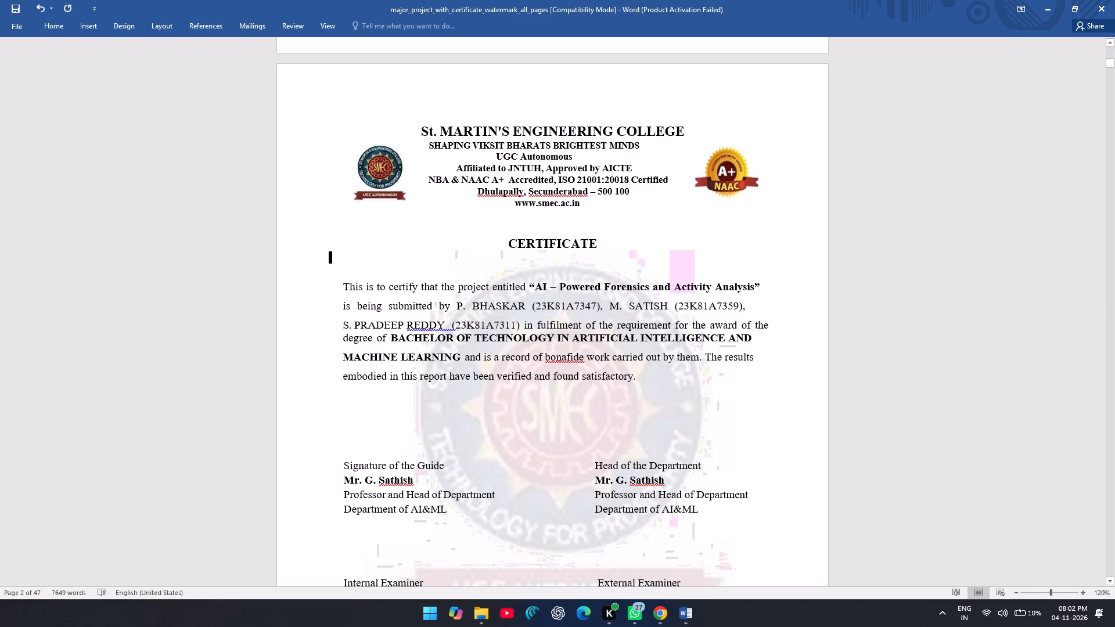
Check the paragraph spacing settings of the first two lines of the certificate text.
{"action": "left_click_drag", "start_coordinate": [340, 286], "coordinate": [623, 325]}
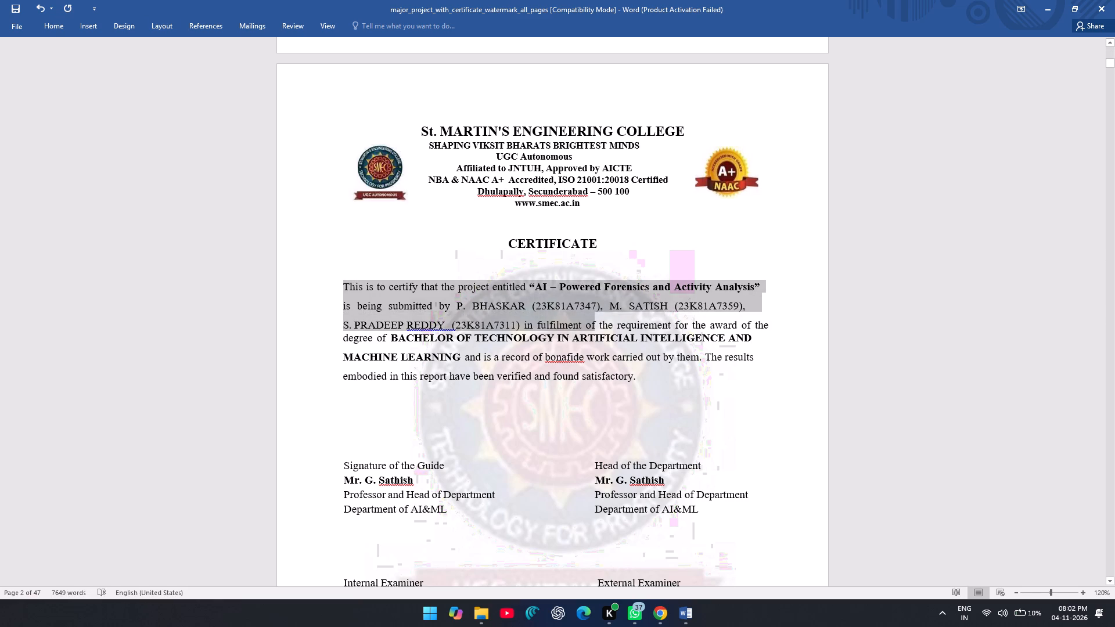
{"action": "left_click_drag", "start_coordinate": [623, 325], "coordinate": [825, 304]}
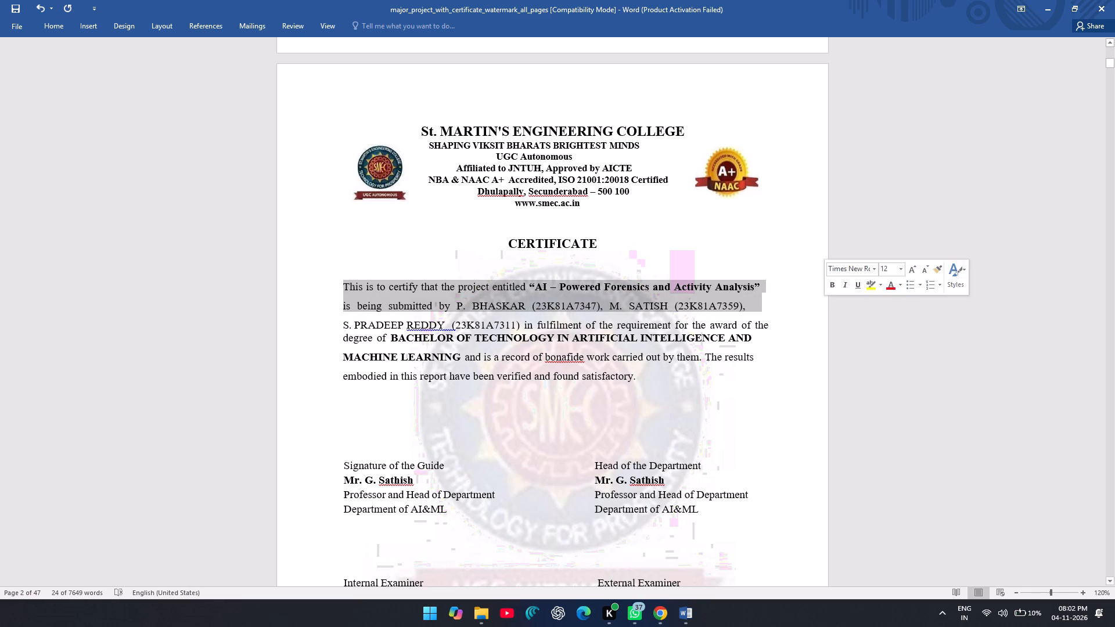
{"action": "left_click", "coordinate": [159, 18]}
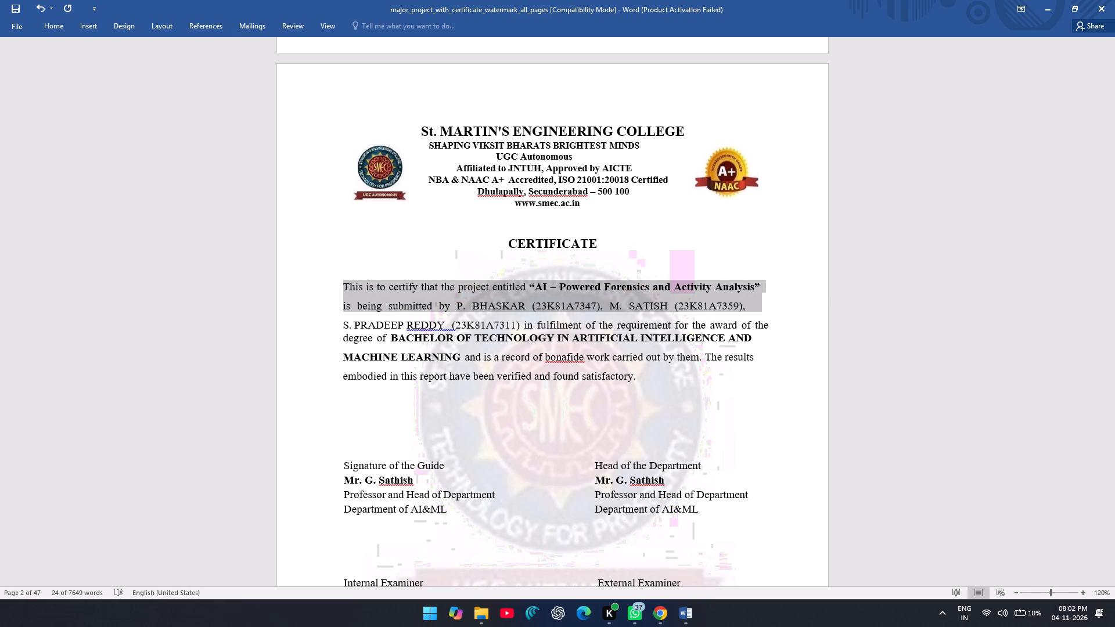
{"action": "left_click", "coordinate": [159, 21]}
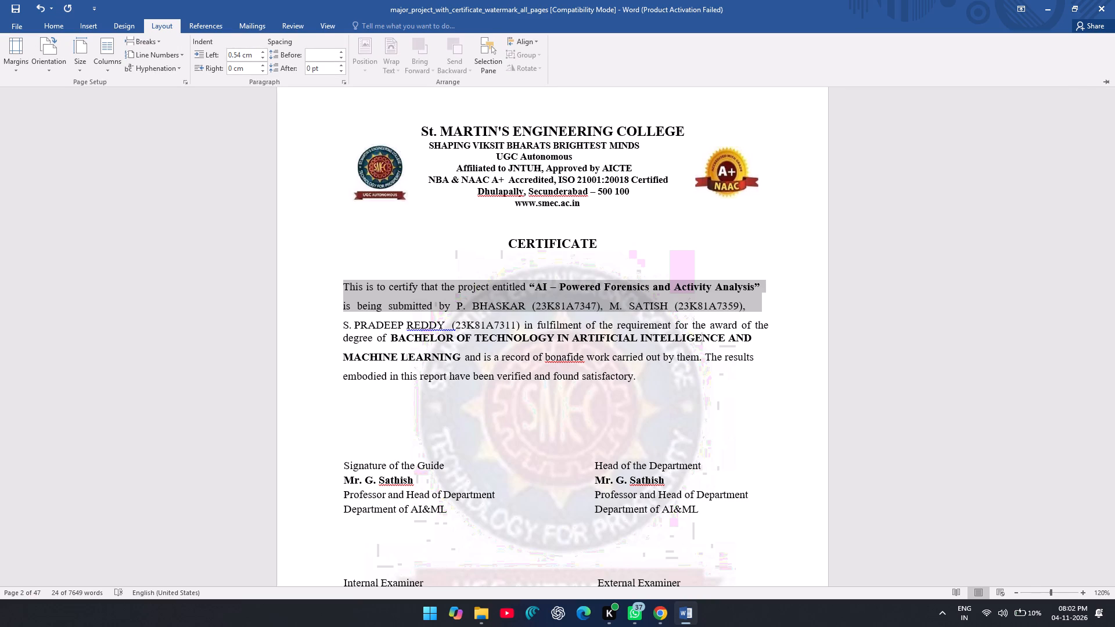
{"action": "left_click", "coordinate": [463, 427]}
{"action": "left_click", "coordinate": [306, 388]}
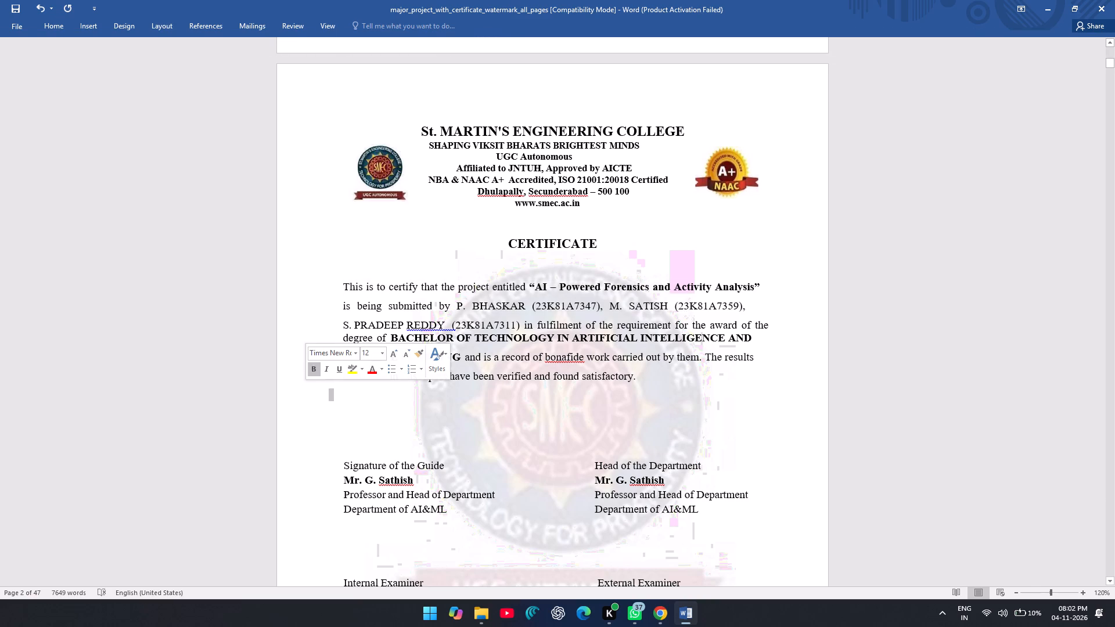
Set the spacing before the certificate lines from the third student's name through "ARTIFICIAL INTELLIGENCE AND" to 5 pt.
{"action": "left_click_drag", "start_coordinate": [342, 322], "coordinate": [699, 346]}
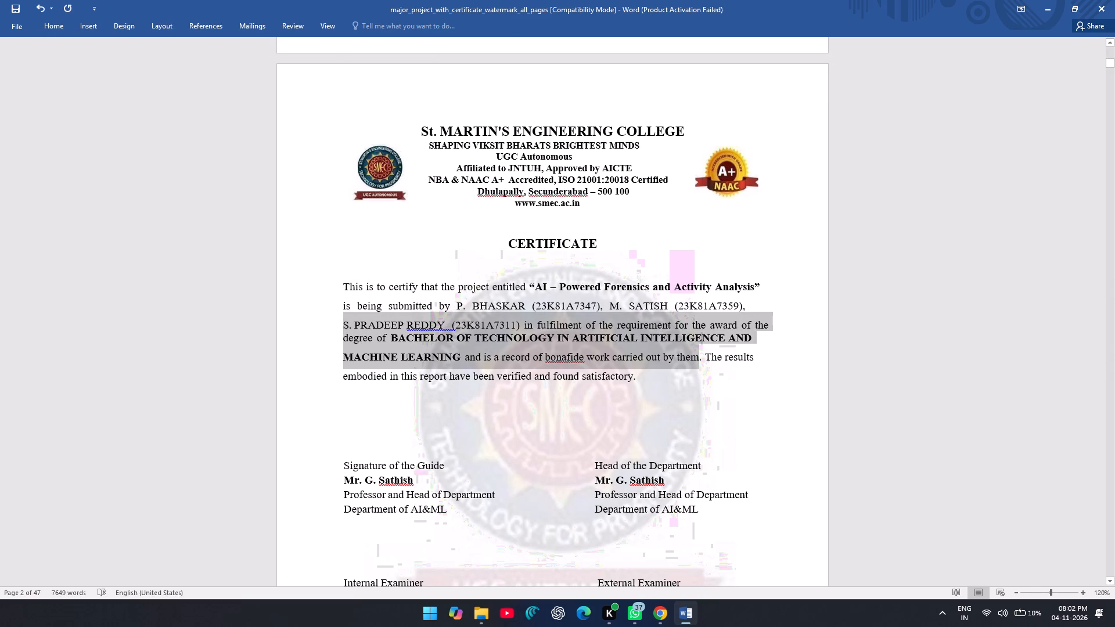
{"action": "left_click_drag", "start_coordinate": [699, 346], "coordinate": [746, 338]}
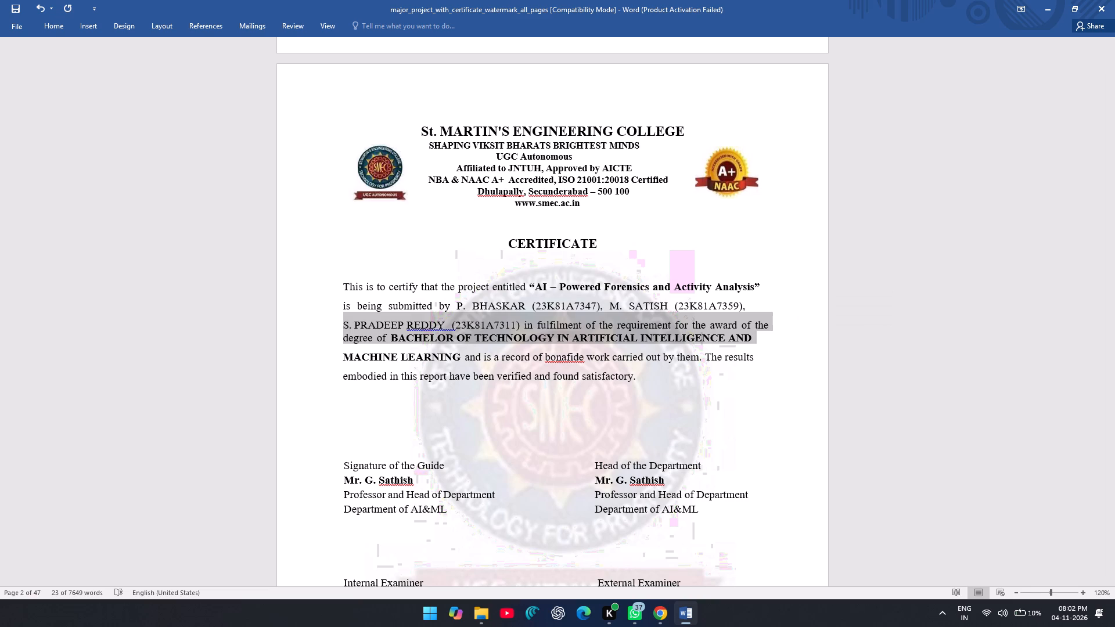
{"action": "left_click", "coordinate": [168, 25]}
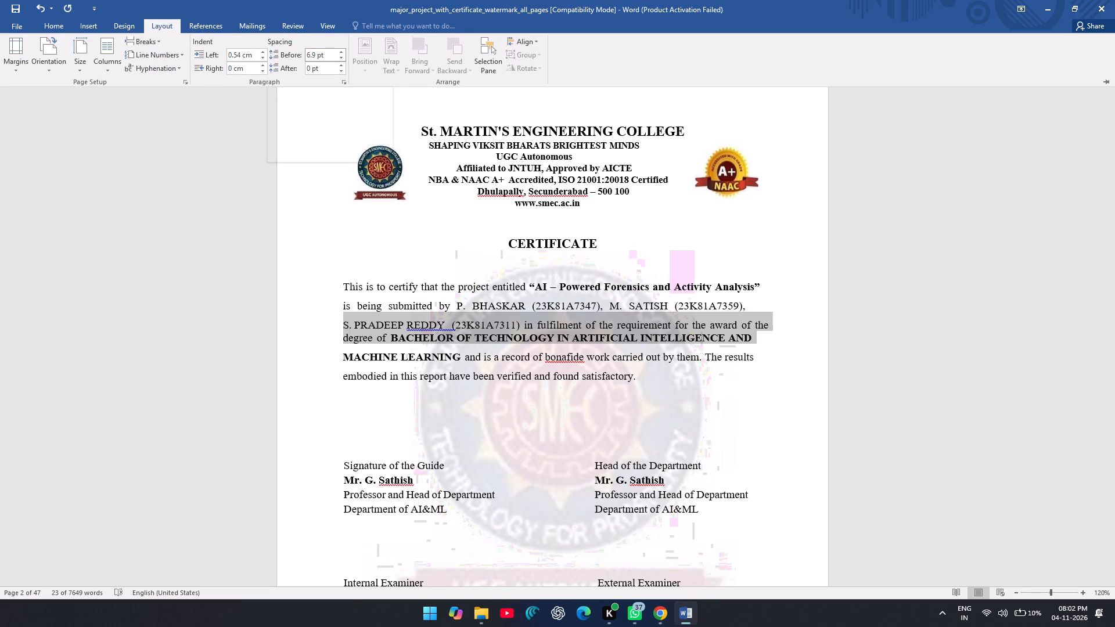
{"action": "left_click", "coordinate": [315, 54]}
{"action": "key", "text": "BackSpace"}
{"action": "key", "text": "5"}
{"action": "key", "text": "Return"}
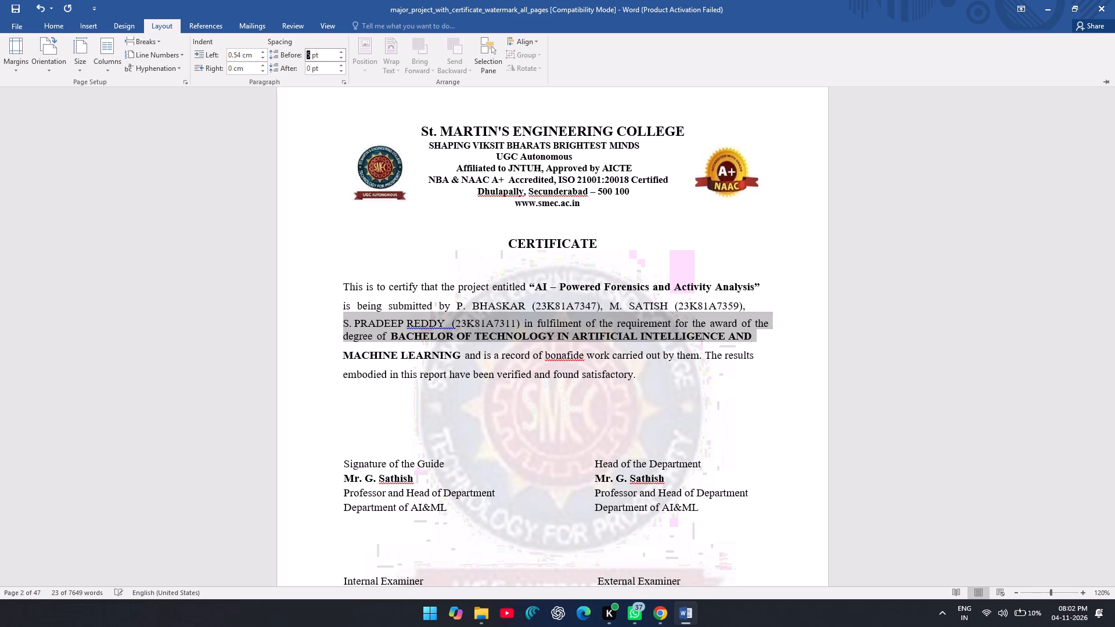
Check the paragraph spacing settings of the first two lines of the certificate text again.
{"action": "key", "text": "BackSpace"}
{"action": "key", "text": "BackSpace"}
{"action": "left_click", "coordinate": [292, 309]}
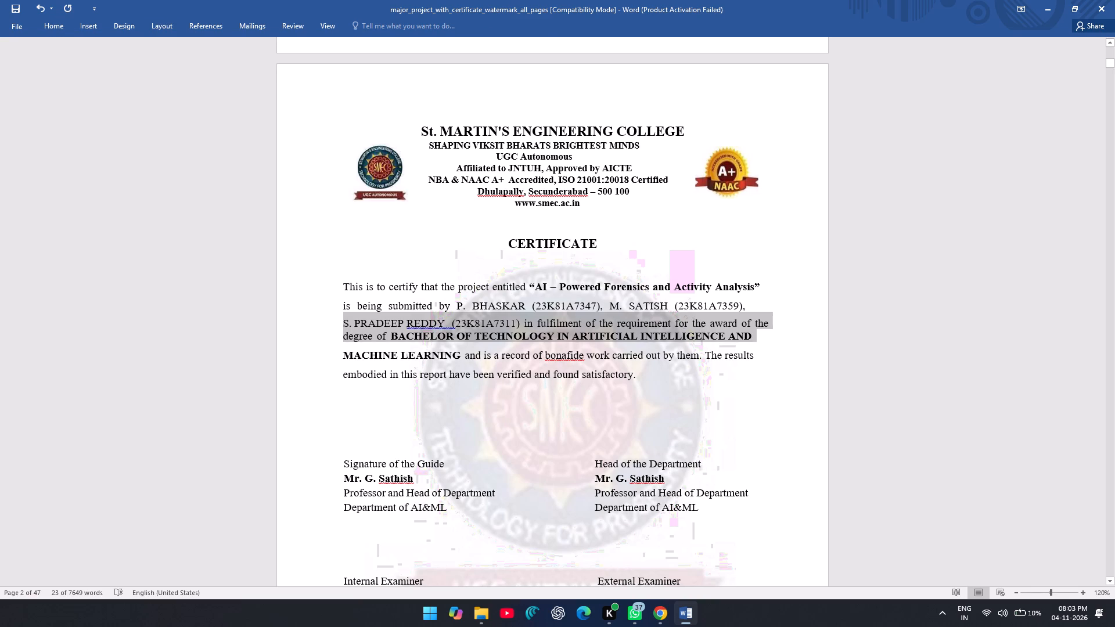
{"action": "left_click", "coordinate": [318, 355]}
{"action": "left_click", "coordinate": [350, 293]}
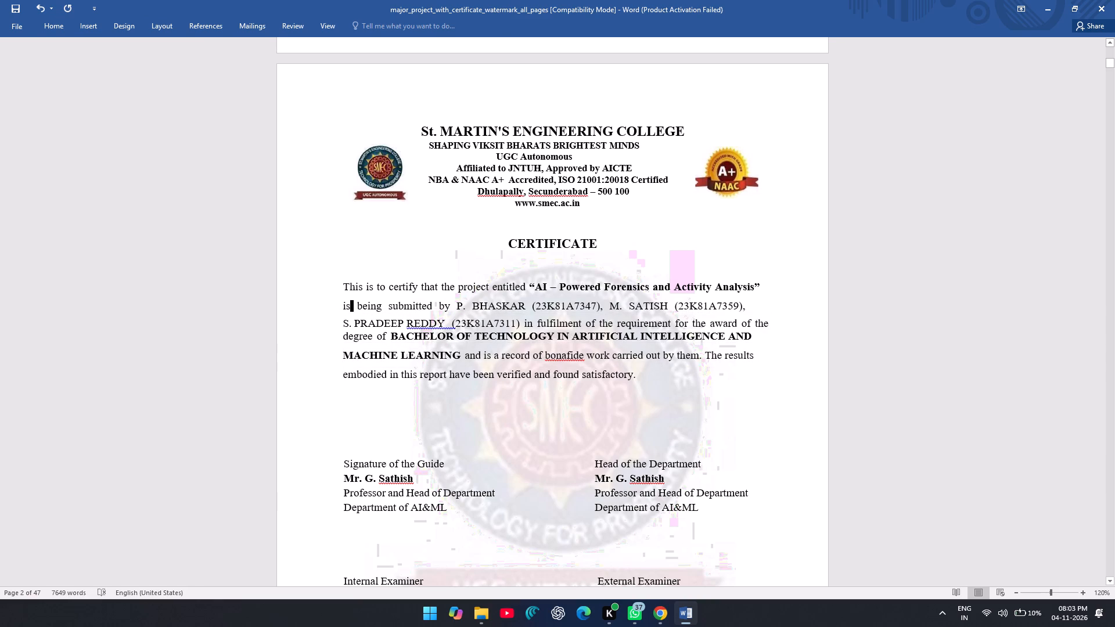
{"action": "left_click_drag", "start_coordinate": [340, 287], "coordinate": [408, 298]}
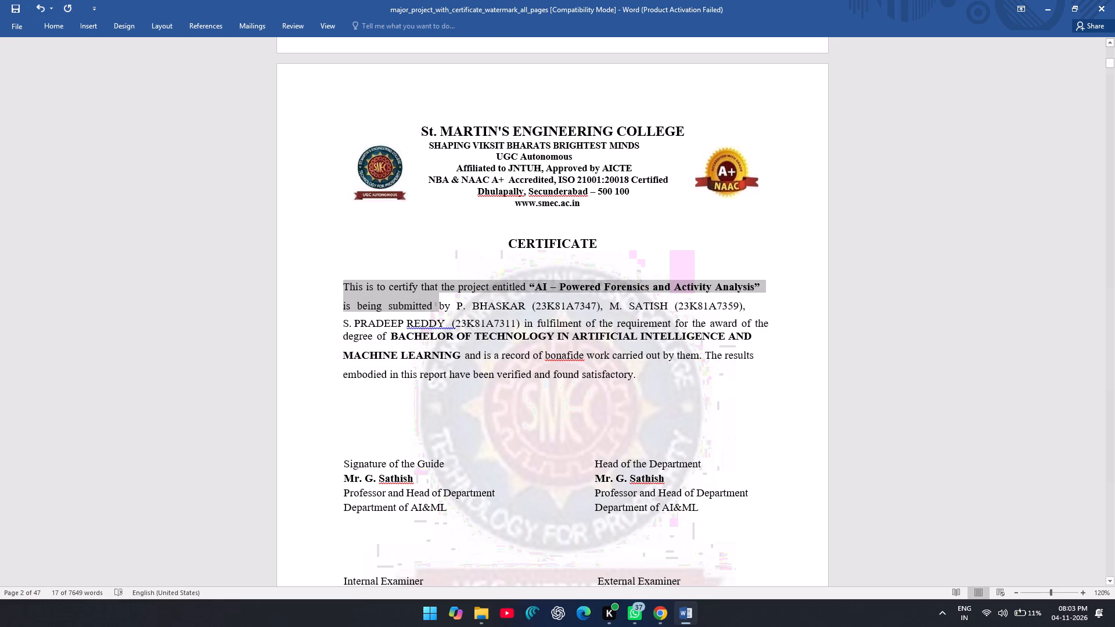
{"action": "left_click", "coordinate": [156, 28]}
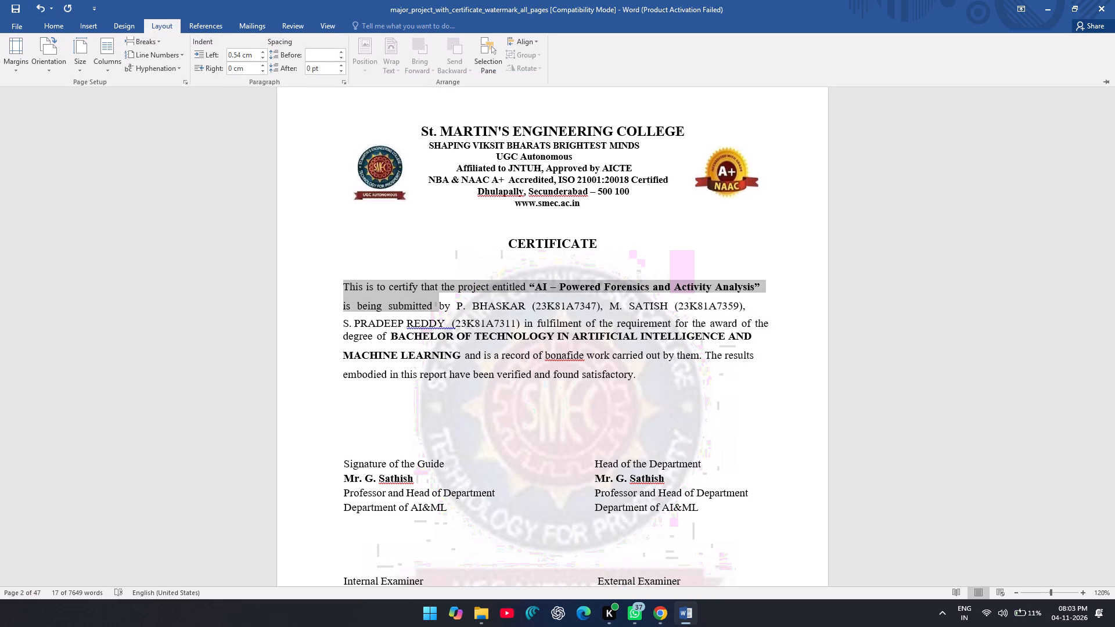
{"action": "left_click", "coordinate": [284, 164]}
{"action": "left_click", "coordinate": [340, 430]}
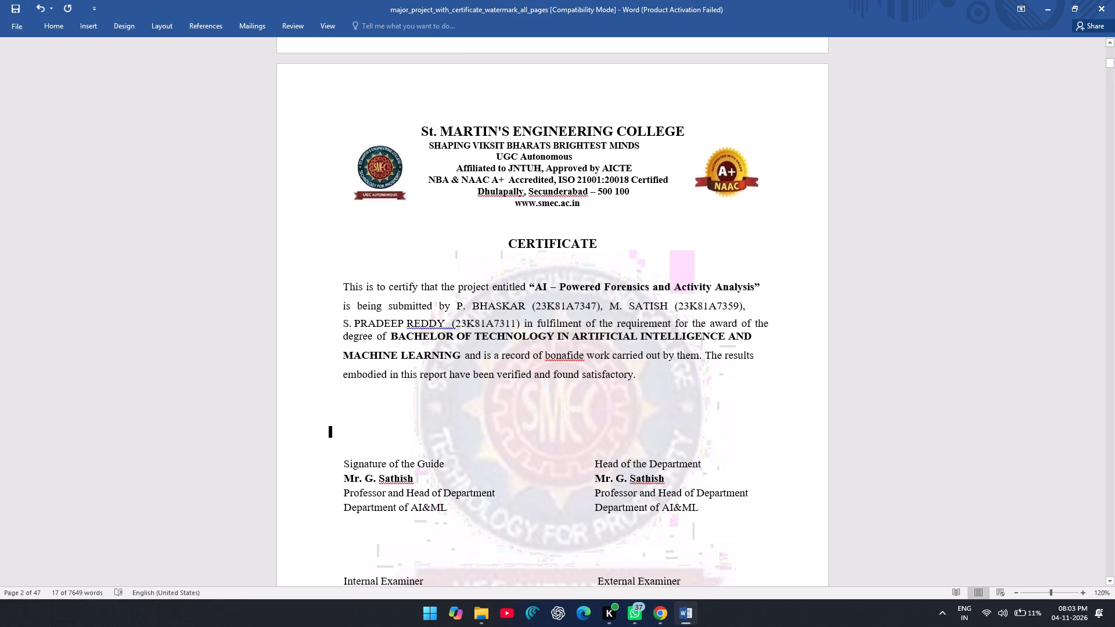
Set the spacing before and after the certificate lines from the third student's name through "ARTIFICIAL INTELLIGENCE AND" to 10 pt each.
{"action": "left_click_drag", "start_coordinate": [340, 320], "coordinate": [758, 341]}
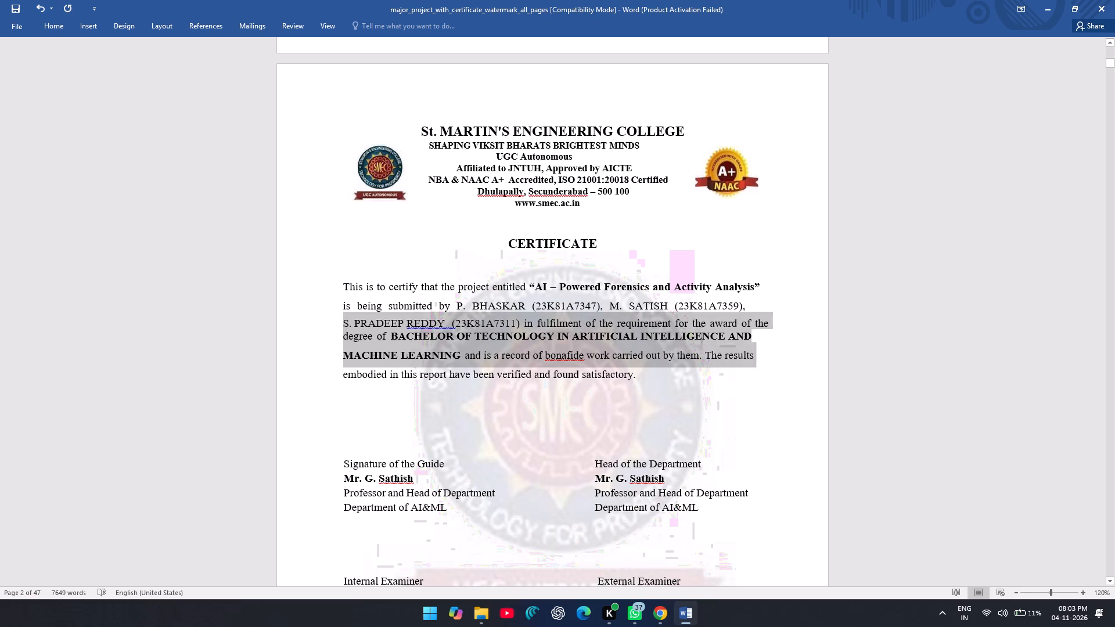
{"action": "left_click_drag", "start_coordinate": [758, 341], "coordinate": [821, 336]}
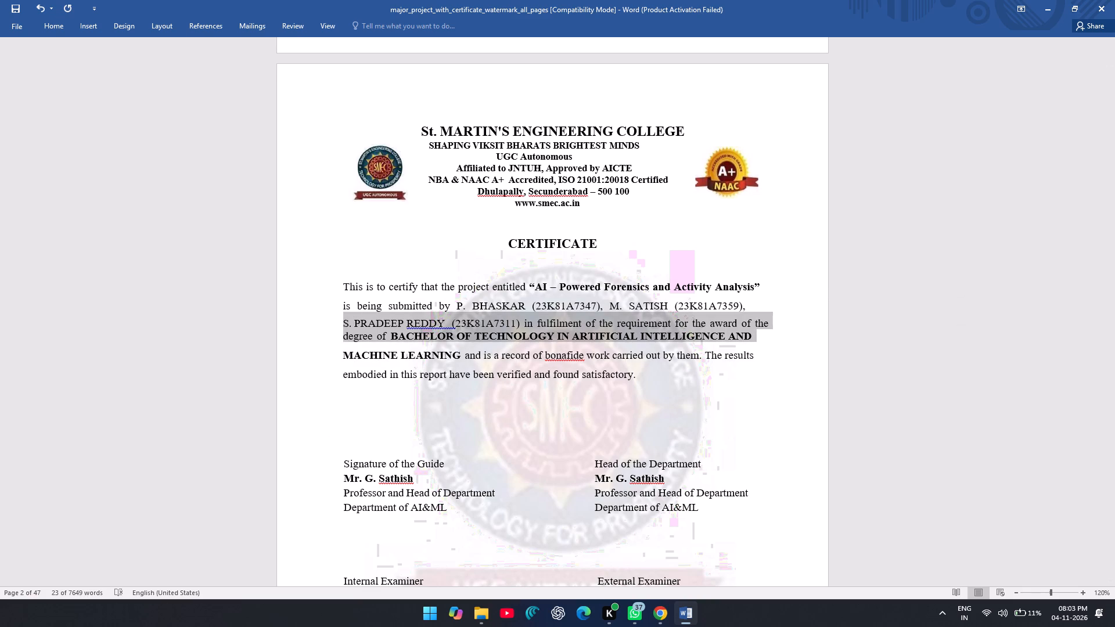
{"action": "left_click", "coordinate": [162, 25]}
{"action": "left_click", "coordinate": [328, 56]}
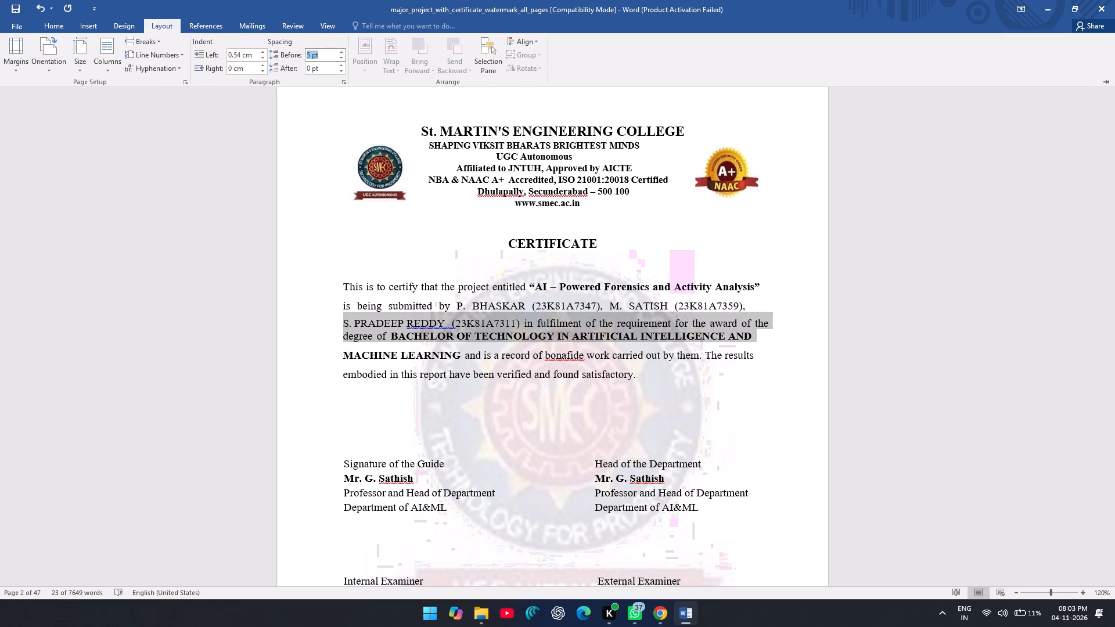
{"action": "key", "text": "BackSpace"}
{"action": "type", "text": "10"}
{"action": "key", "text": "Return"}
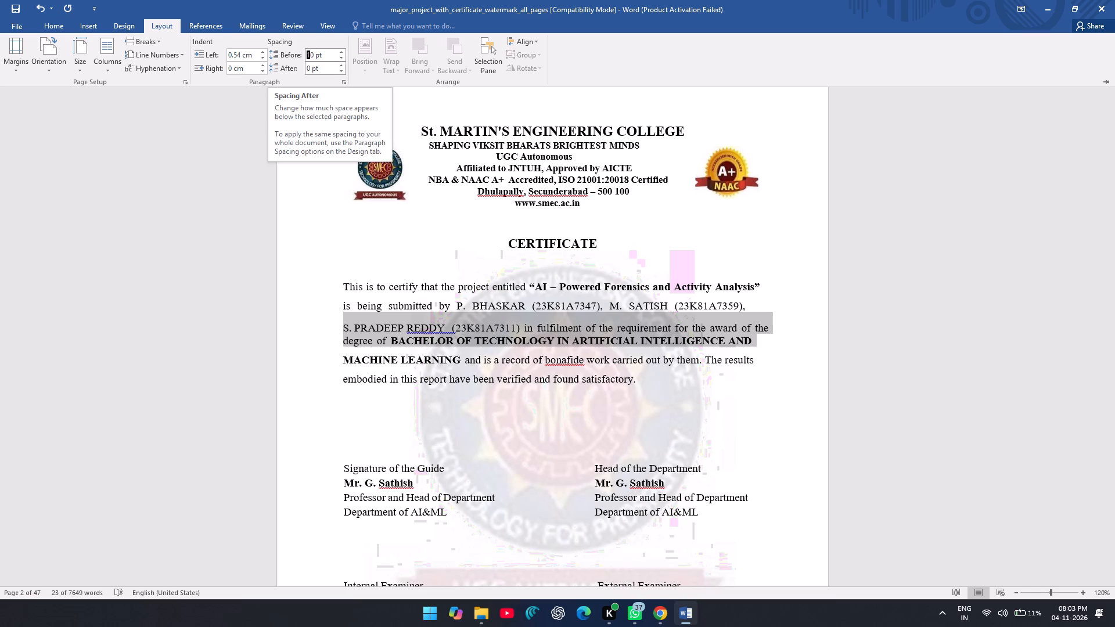
{"action": "left_click", "coordinate": [319, 70]}
{"action": "type", "text": "10"}
{"action": "key", "text": "Return"}
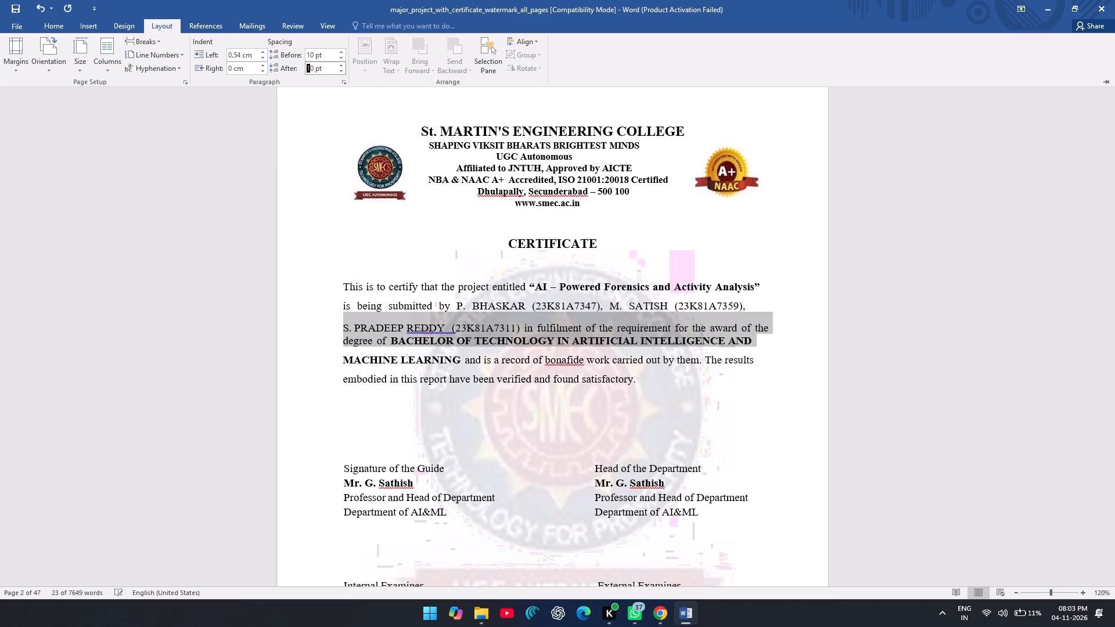
{"action": "left_click", "coordinate": [286, 271]}
{"action": "left_click", "coordinate": [307, 360]}
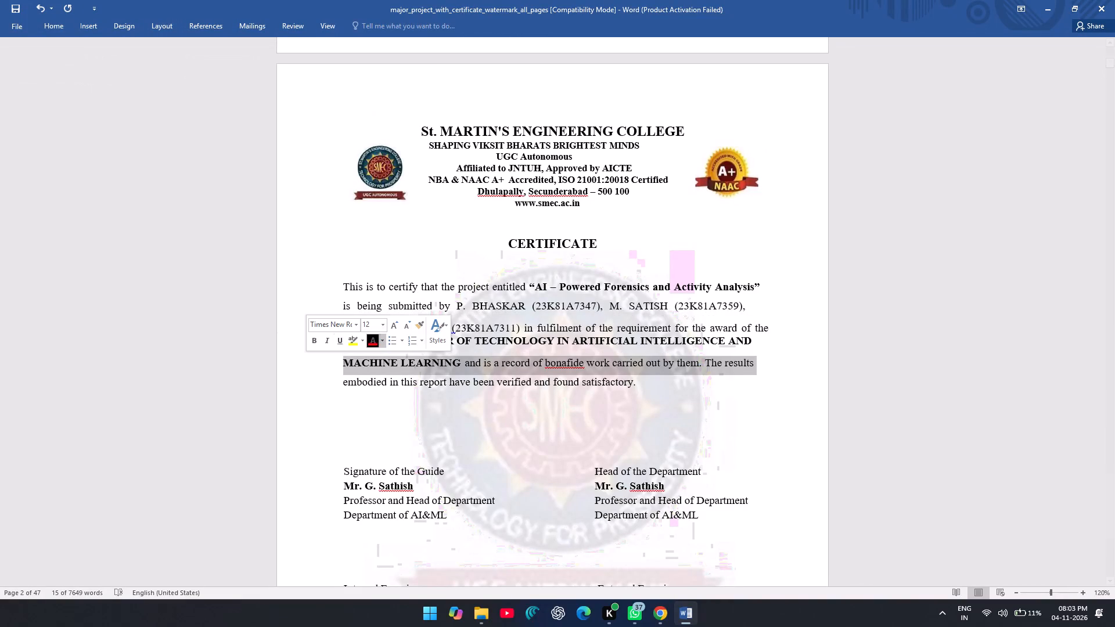
{"action": "left_click", "coordinate": [548, 489]}
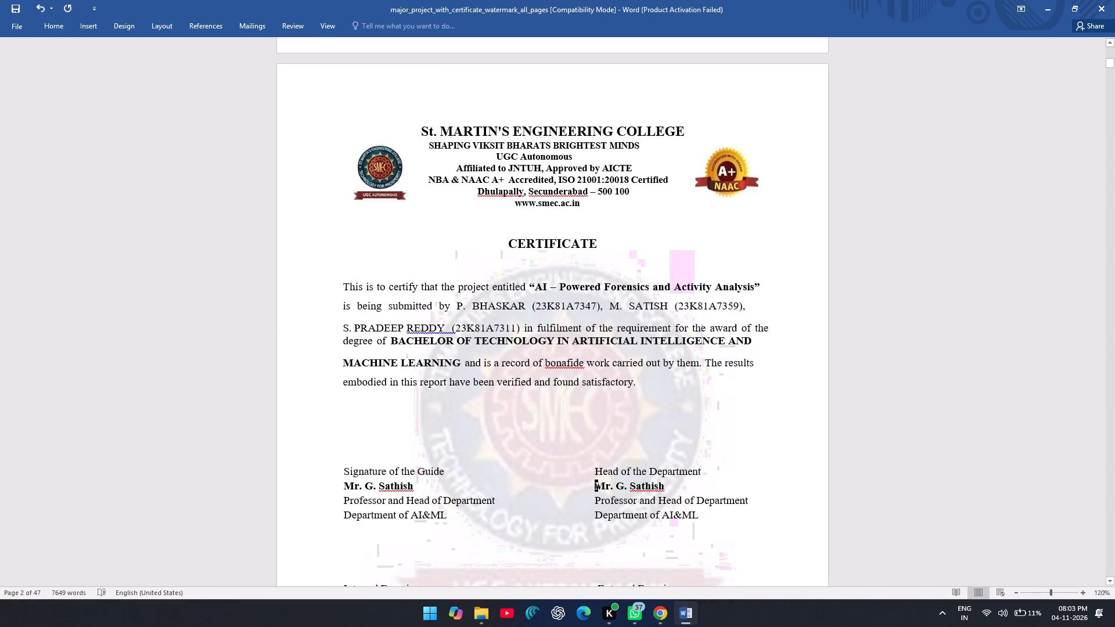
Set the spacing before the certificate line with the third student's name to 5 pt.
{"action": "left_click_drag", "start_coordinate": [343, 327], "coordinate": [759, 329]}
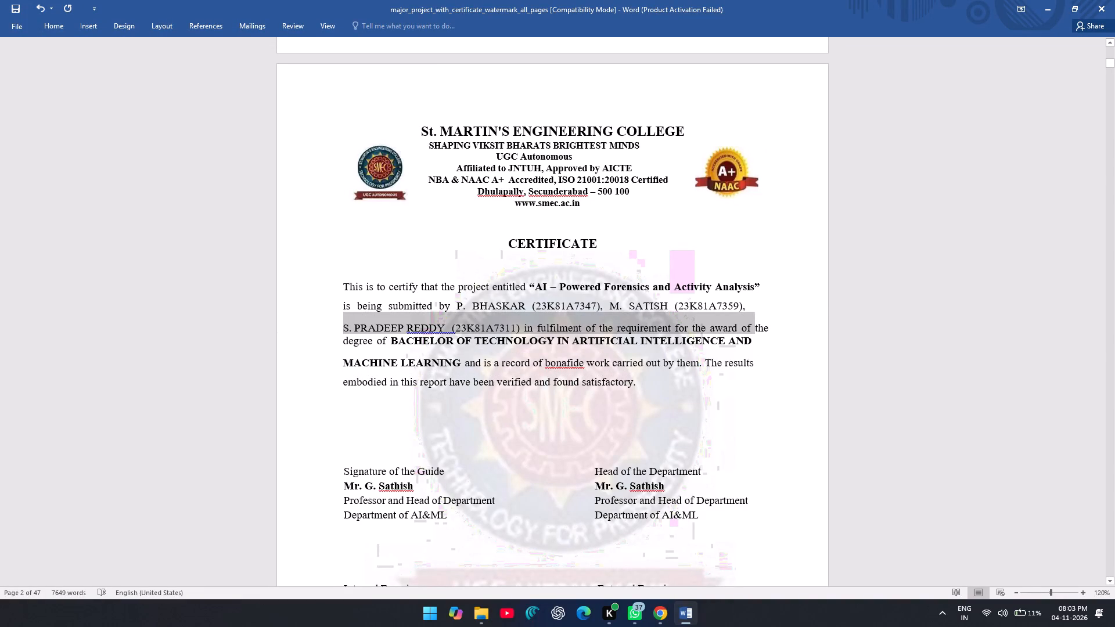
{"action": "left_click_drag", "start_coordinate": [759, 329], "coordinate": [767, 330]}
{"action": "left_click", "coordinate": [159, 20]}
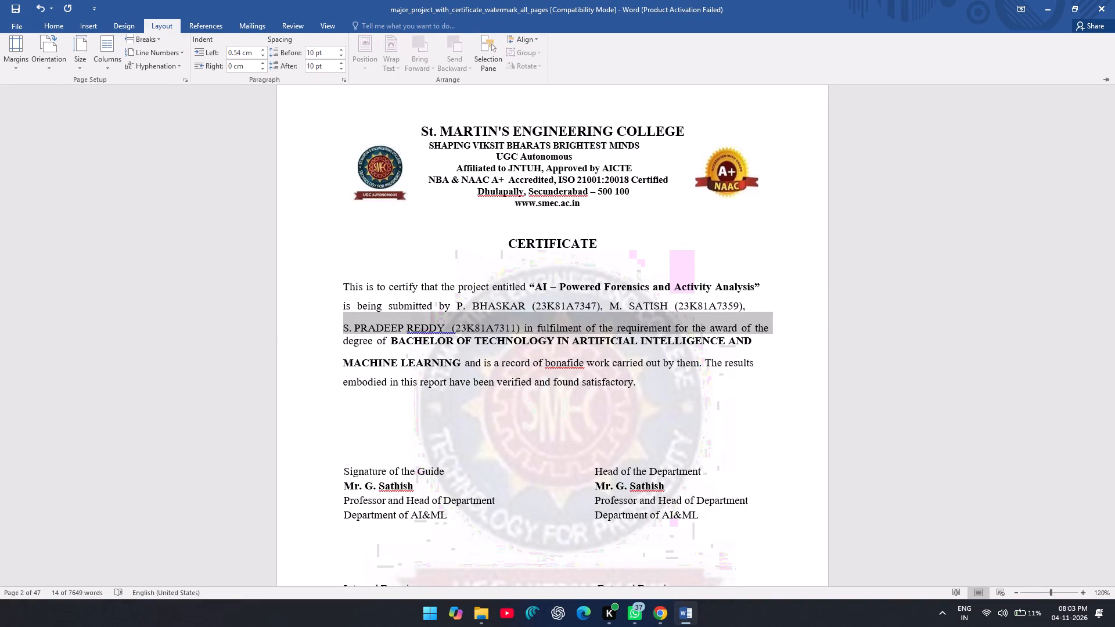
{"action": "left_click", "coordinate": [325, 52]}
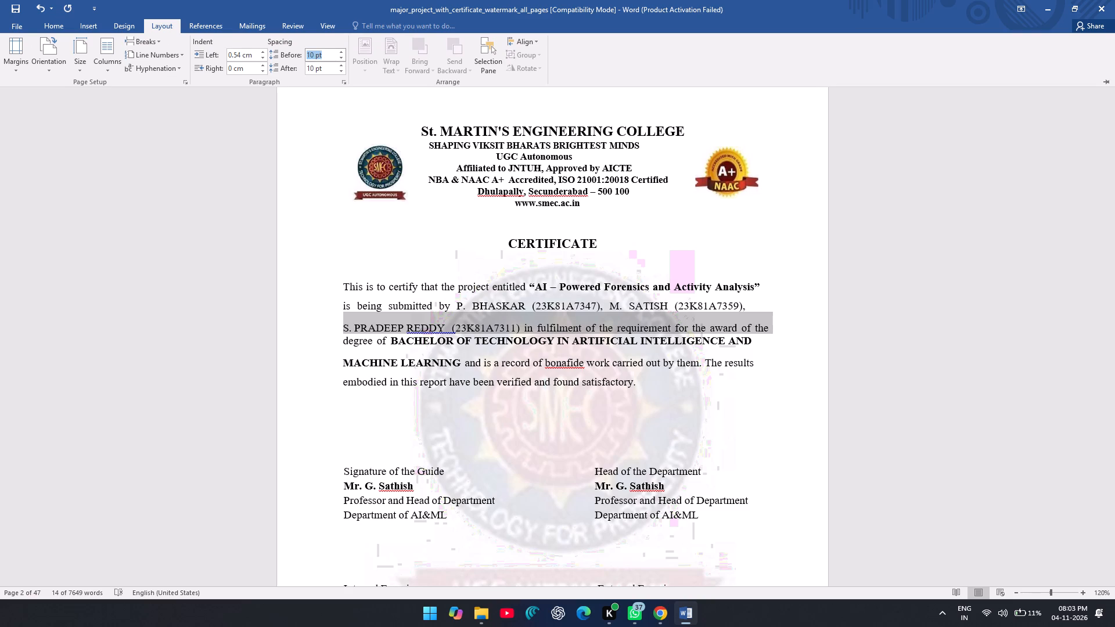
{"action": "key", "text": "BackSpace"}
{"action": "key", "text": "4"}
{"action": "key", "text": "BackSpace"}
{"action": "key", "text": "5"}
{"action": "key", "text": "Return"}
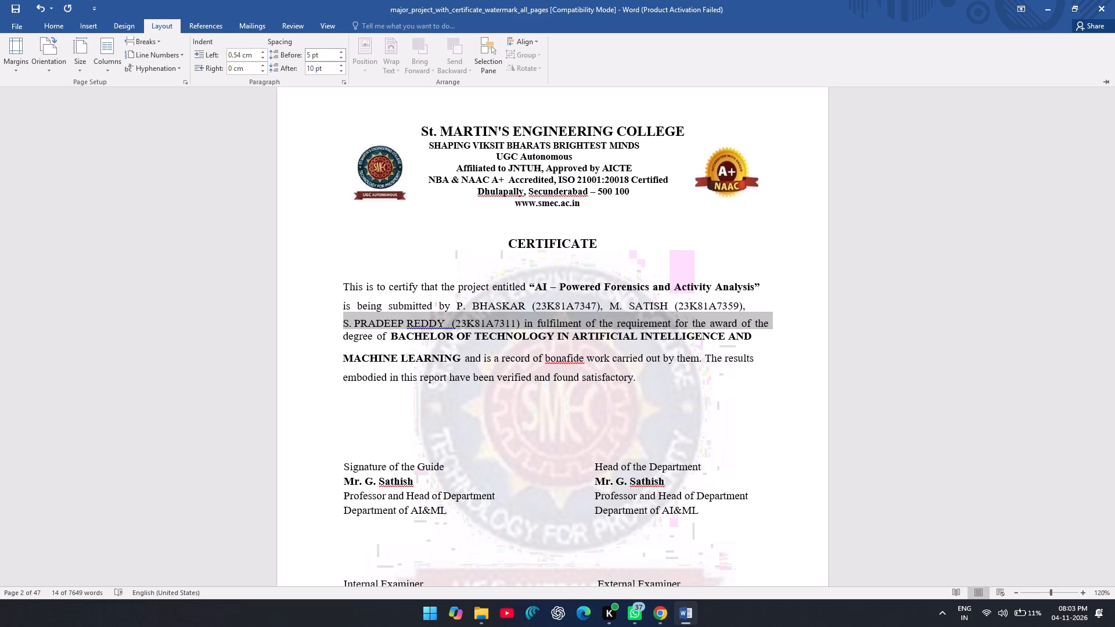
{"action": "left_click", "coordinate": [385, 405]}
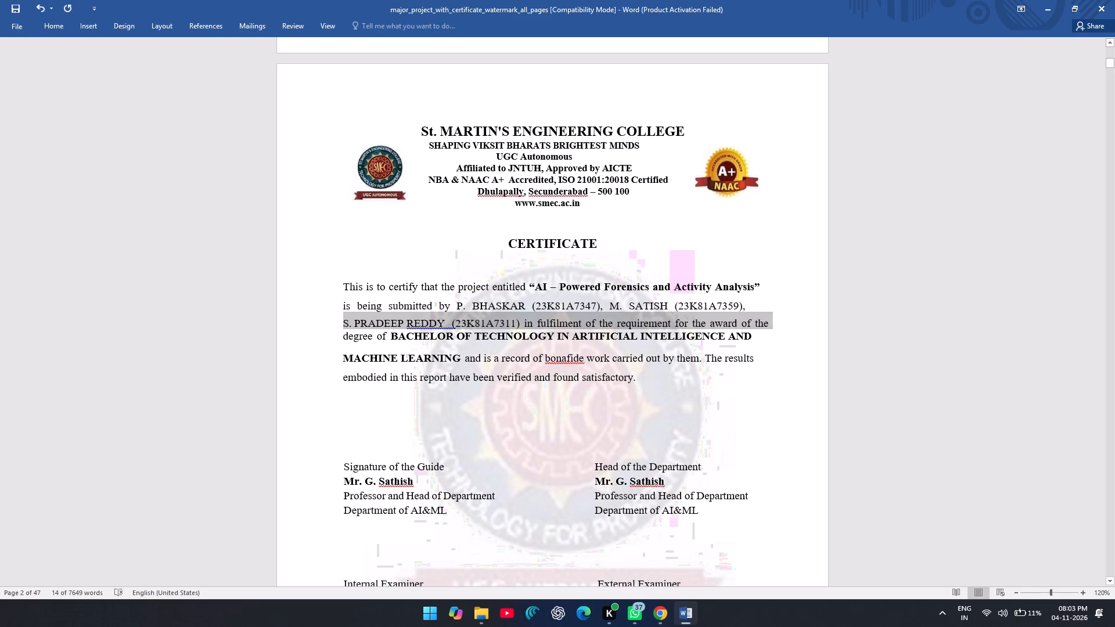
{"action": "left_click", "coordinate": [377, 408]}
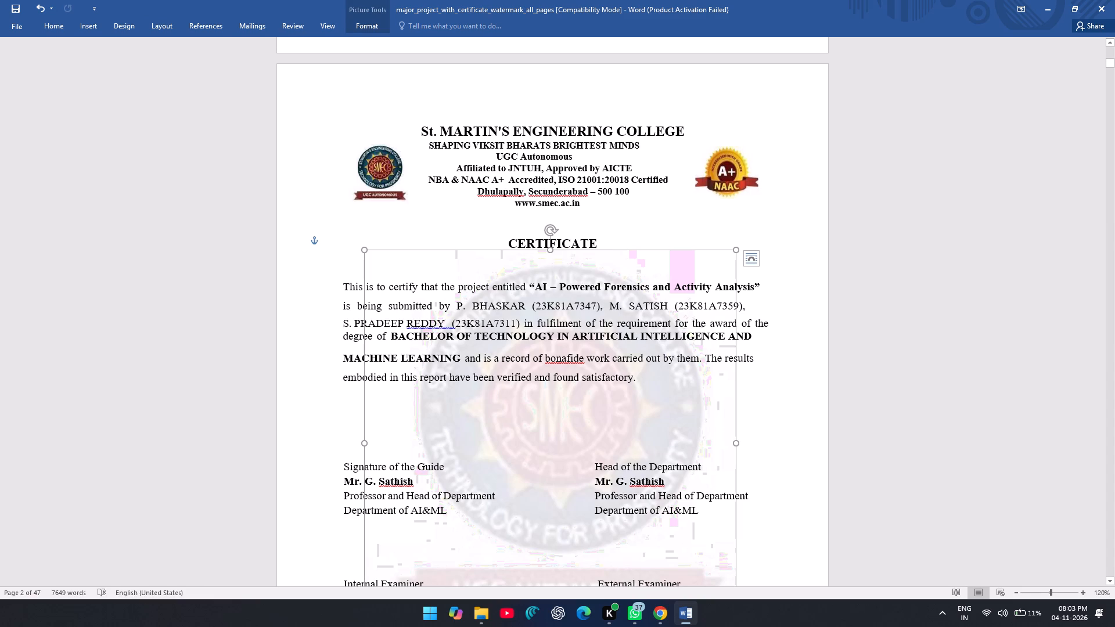
Set the spacing before the certificate's "degree of BACHELOR OF TECHNOLOGY" line to 10 pt.
{"action": "left_click_drag", "start_coordinate": [344, 337], "coordinate": [746, 340]}
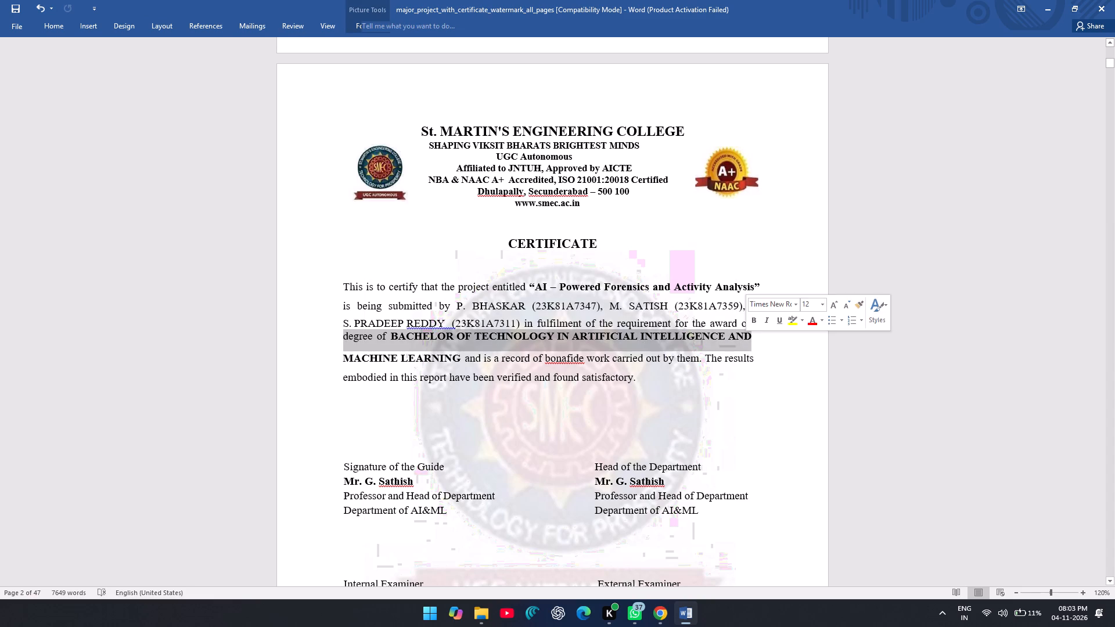
{"action": "left_click", "coordinate": [158, 24]}
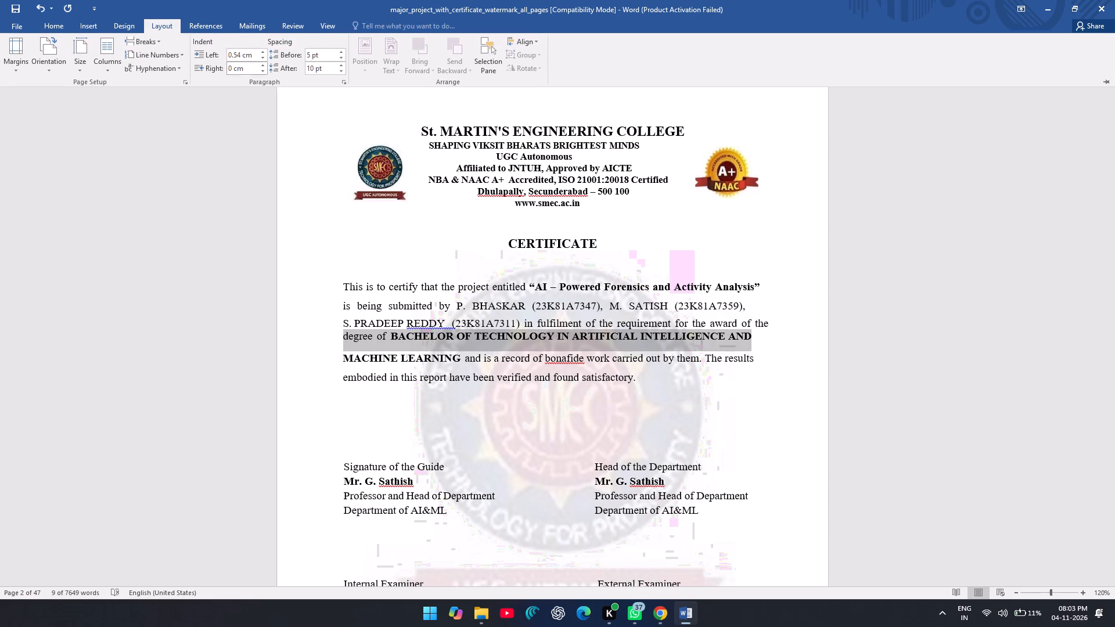
{"action": "left_click", "coordinate": [325, 67]}
{"action": "key", "text": "BackSpace"}
{"action": "left_click", "coordinate": [323, 52]}
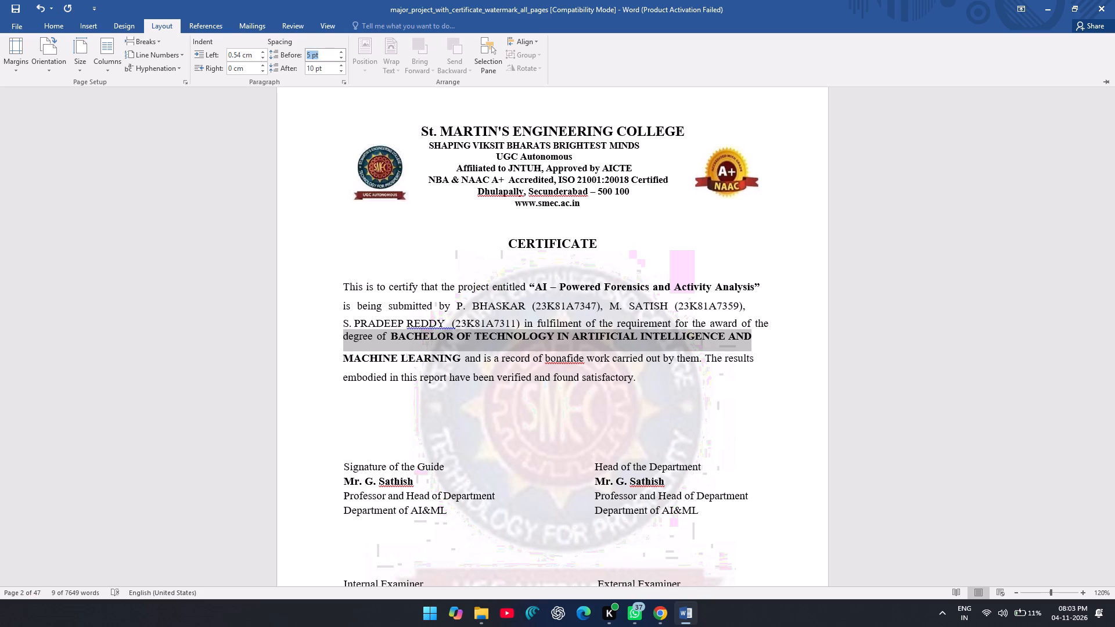
{"action": "key", "text": "Return"}
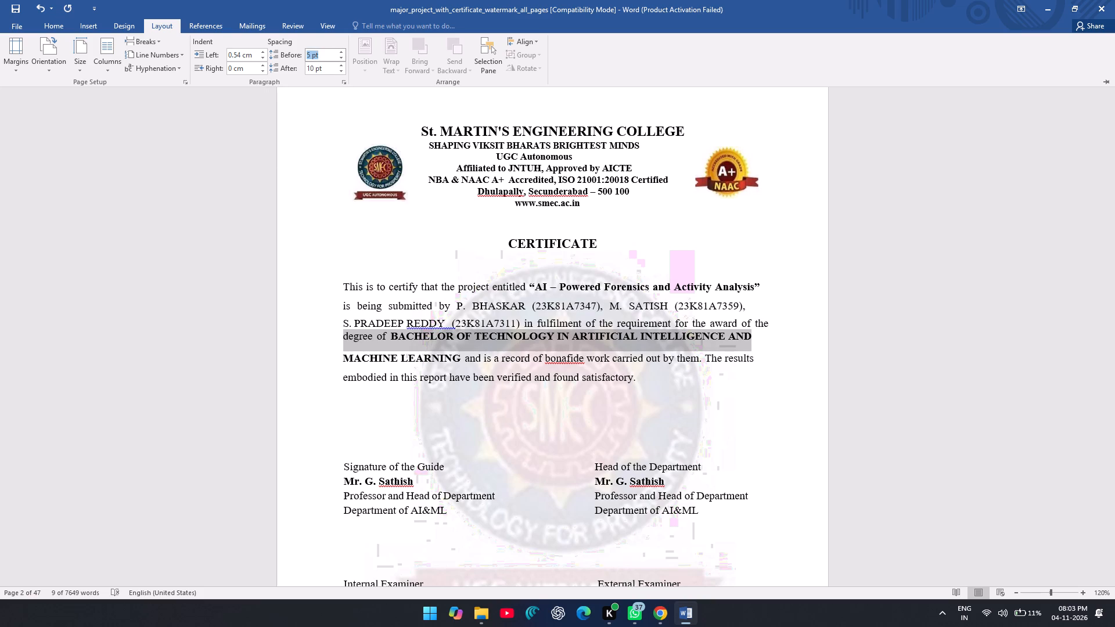
{"action": "left_click", "coordinate": [321, 56]}
{"action": "key", "text": "Return"}
{"action": "key", "text": "BackSpace"}
{"action": "key", "text": "BackSpace"}
{"action": "key", "text": "BackSpace"}
{"action": "key", "text": "BackSpace"}
{"action": "type", "text": "10"}
{"action": "key", "text": "Return"}
{"action": "left_click", "coordinate": [274, 343]}
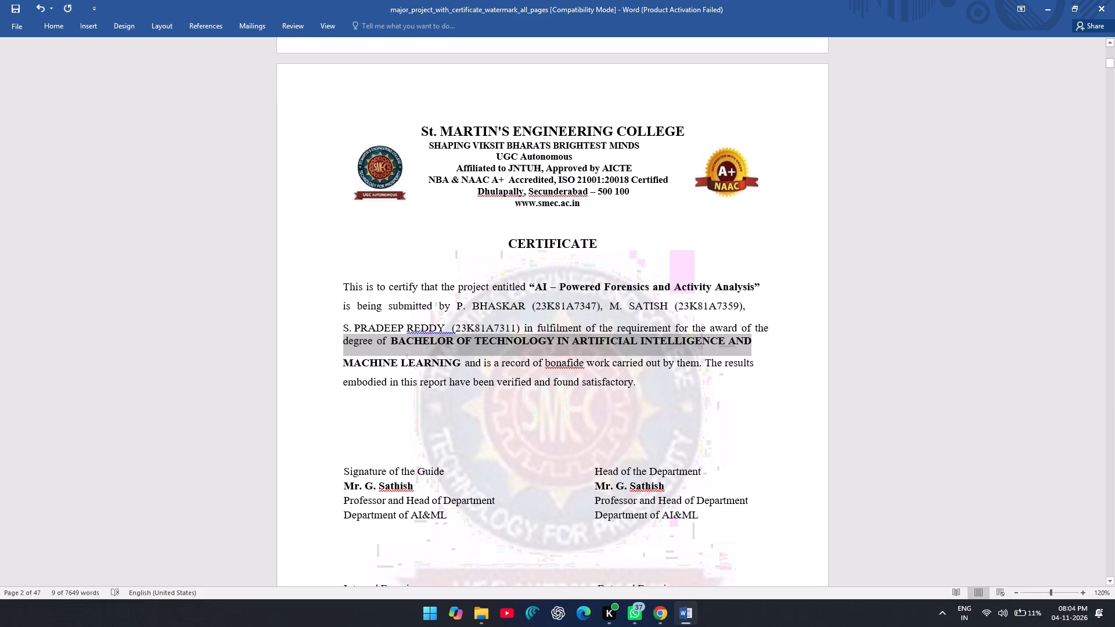
{"action": "left_click", "coordinate": [308, 404]}
{"action": "left_click", "coordinate": [586, 460]}
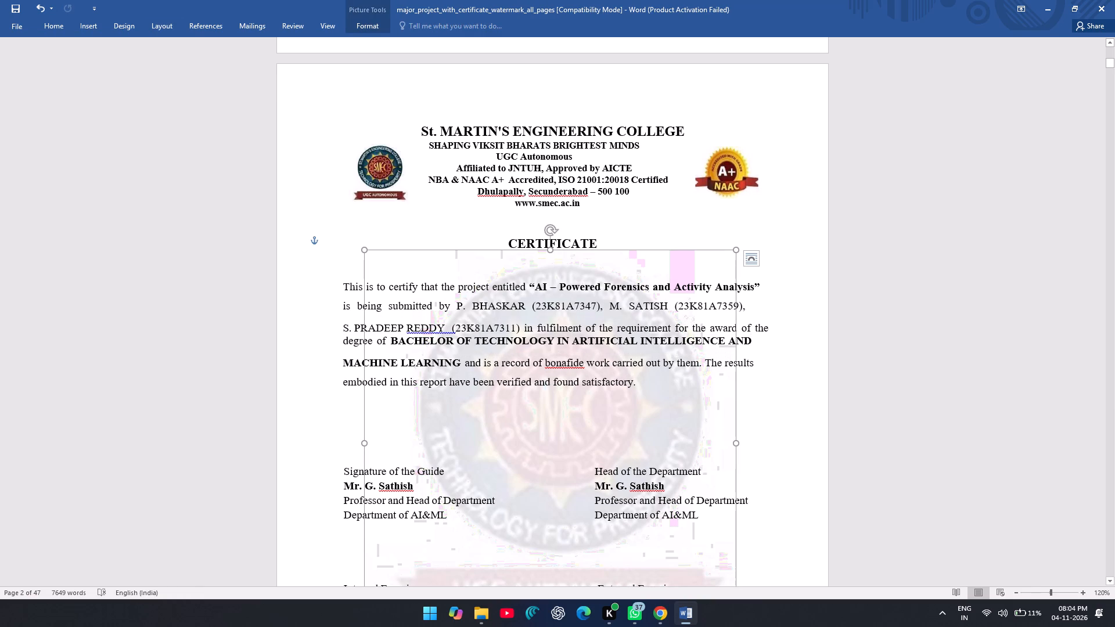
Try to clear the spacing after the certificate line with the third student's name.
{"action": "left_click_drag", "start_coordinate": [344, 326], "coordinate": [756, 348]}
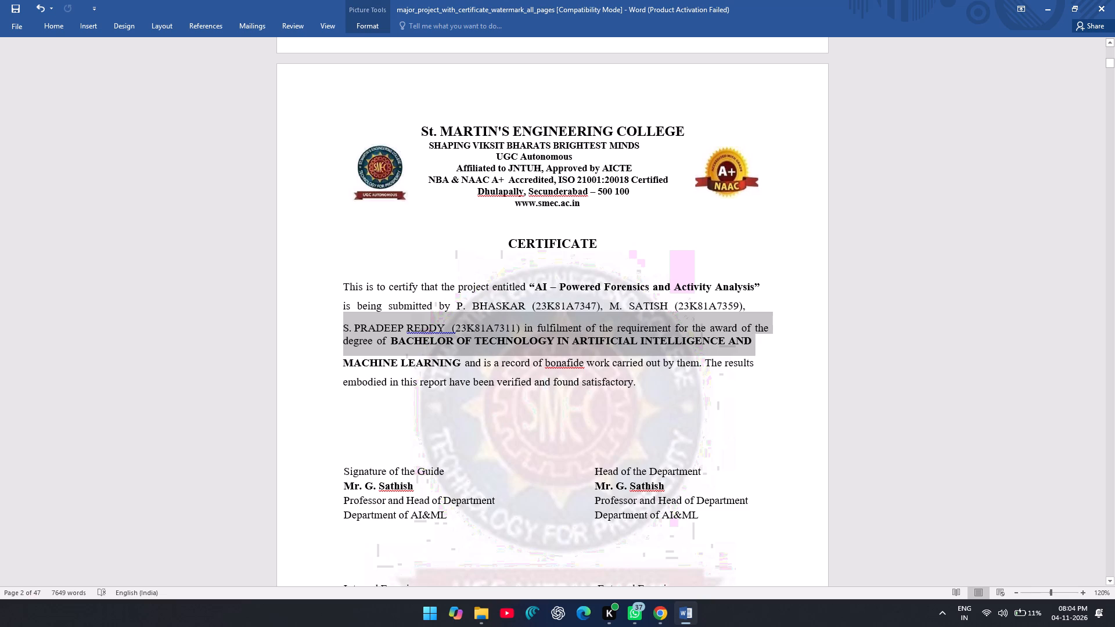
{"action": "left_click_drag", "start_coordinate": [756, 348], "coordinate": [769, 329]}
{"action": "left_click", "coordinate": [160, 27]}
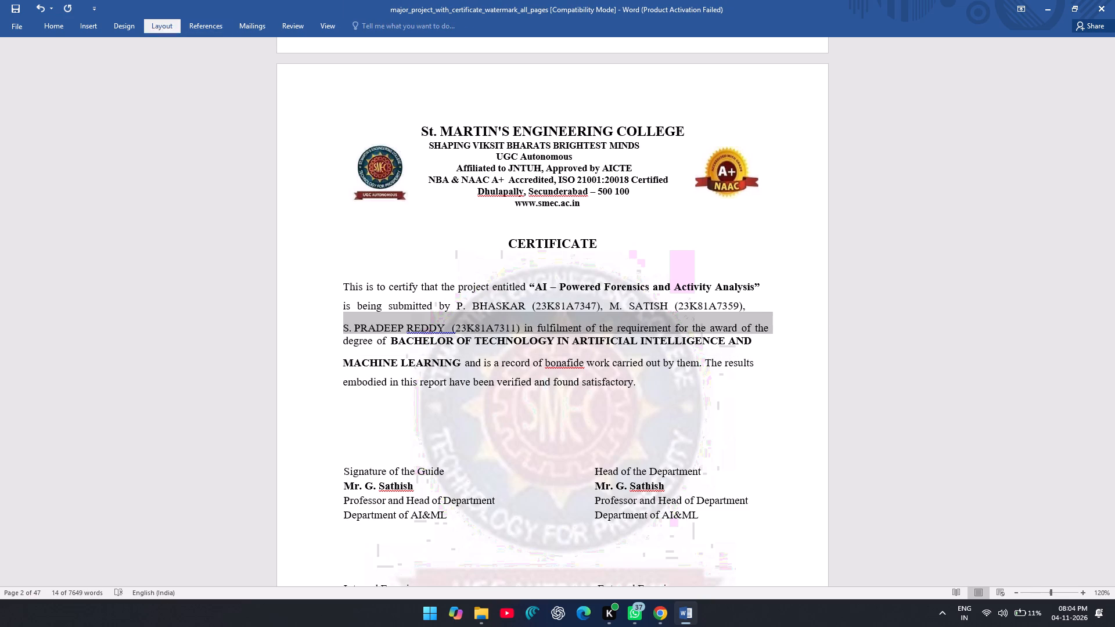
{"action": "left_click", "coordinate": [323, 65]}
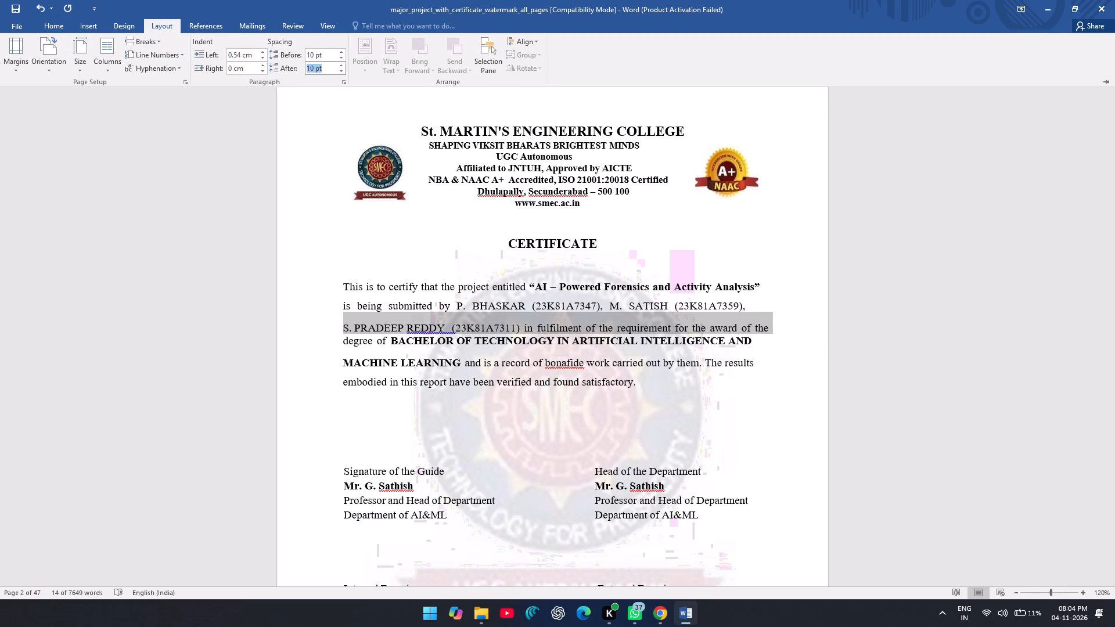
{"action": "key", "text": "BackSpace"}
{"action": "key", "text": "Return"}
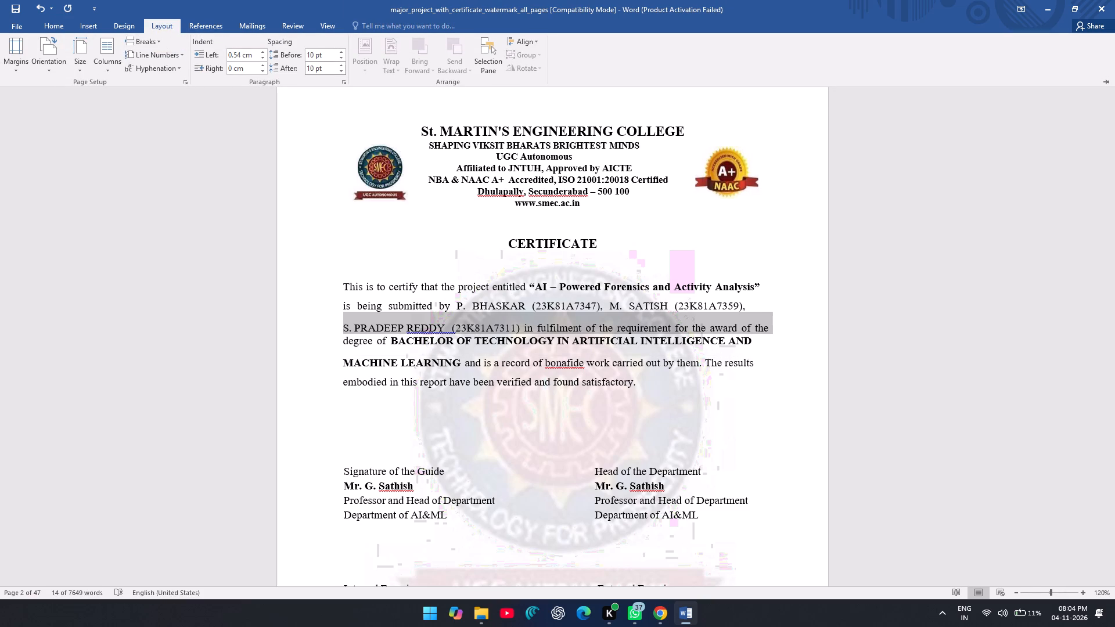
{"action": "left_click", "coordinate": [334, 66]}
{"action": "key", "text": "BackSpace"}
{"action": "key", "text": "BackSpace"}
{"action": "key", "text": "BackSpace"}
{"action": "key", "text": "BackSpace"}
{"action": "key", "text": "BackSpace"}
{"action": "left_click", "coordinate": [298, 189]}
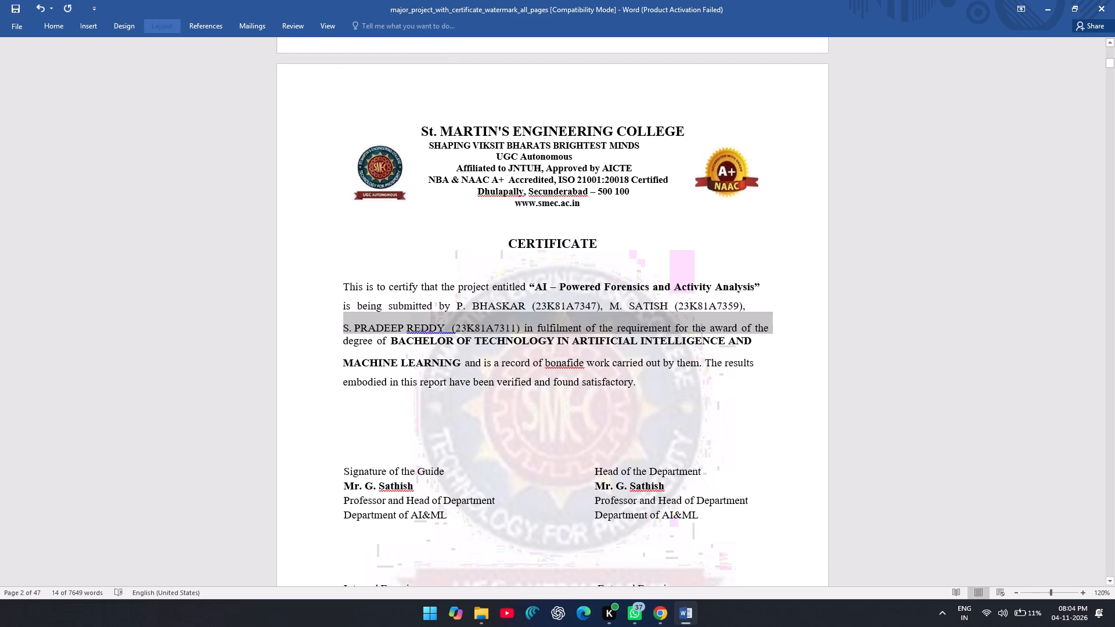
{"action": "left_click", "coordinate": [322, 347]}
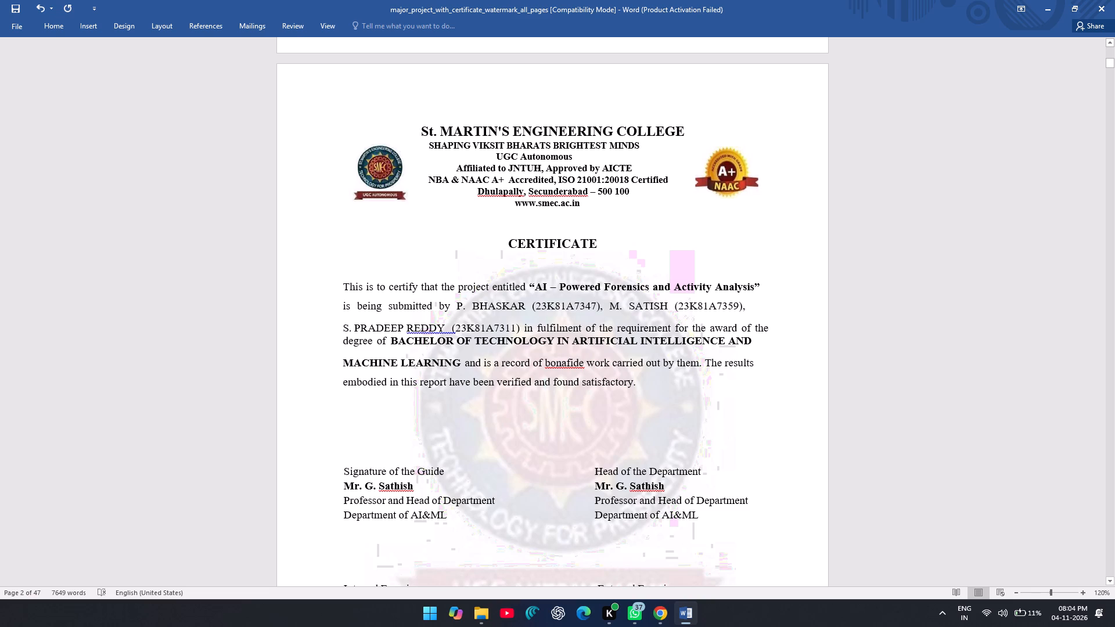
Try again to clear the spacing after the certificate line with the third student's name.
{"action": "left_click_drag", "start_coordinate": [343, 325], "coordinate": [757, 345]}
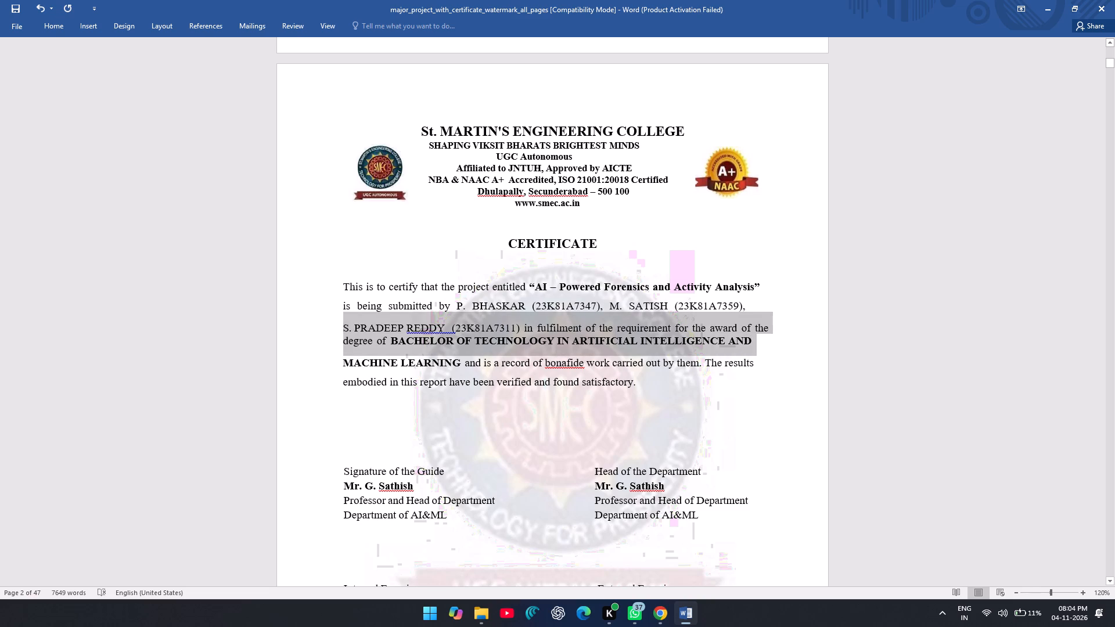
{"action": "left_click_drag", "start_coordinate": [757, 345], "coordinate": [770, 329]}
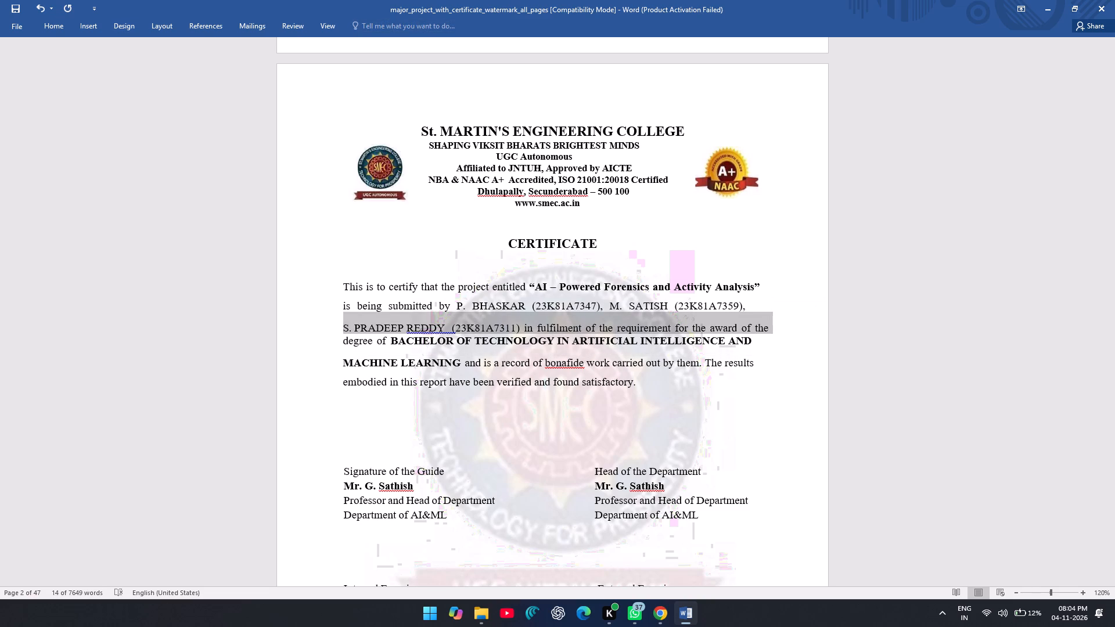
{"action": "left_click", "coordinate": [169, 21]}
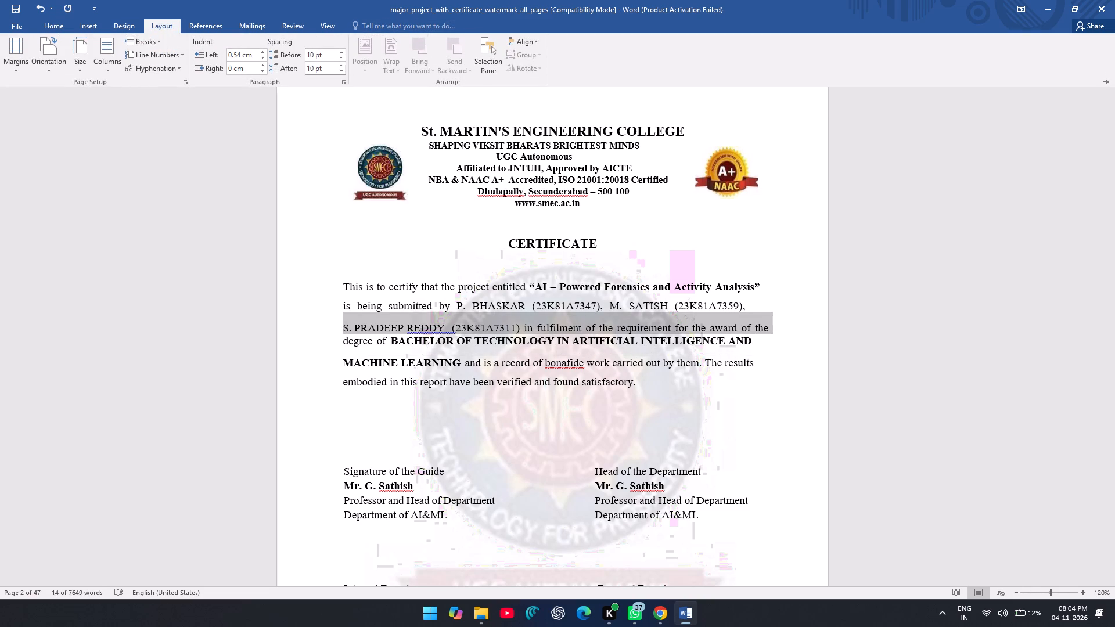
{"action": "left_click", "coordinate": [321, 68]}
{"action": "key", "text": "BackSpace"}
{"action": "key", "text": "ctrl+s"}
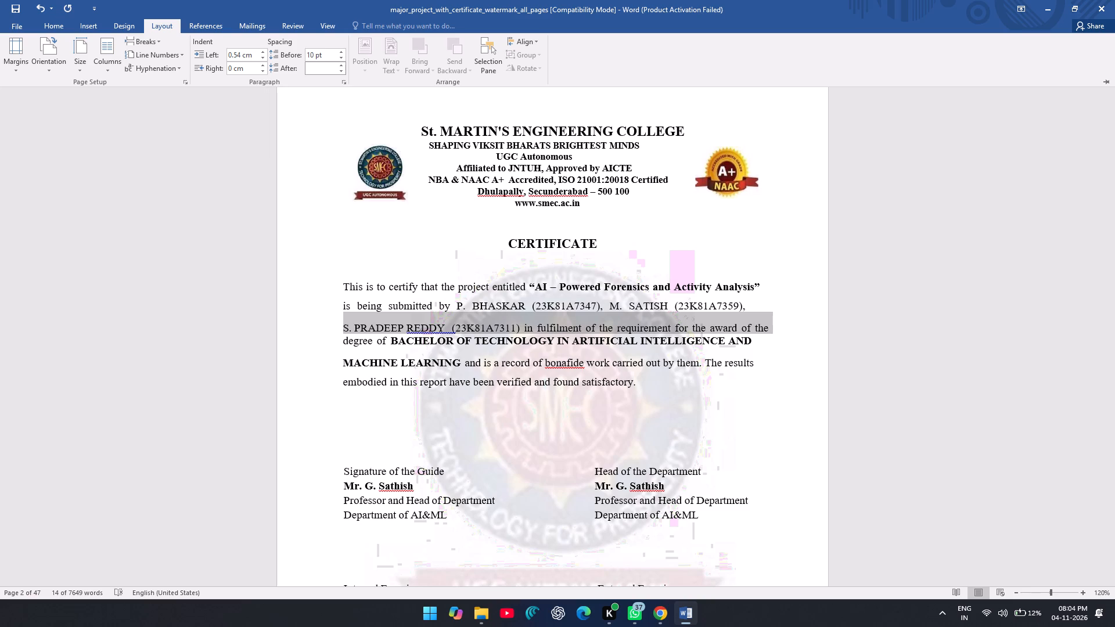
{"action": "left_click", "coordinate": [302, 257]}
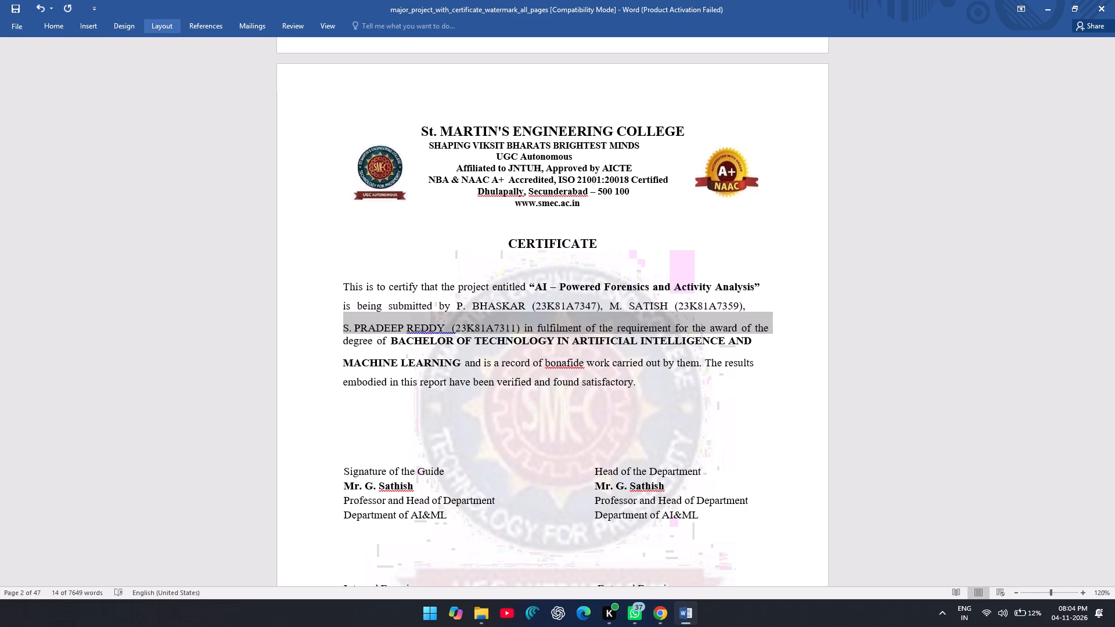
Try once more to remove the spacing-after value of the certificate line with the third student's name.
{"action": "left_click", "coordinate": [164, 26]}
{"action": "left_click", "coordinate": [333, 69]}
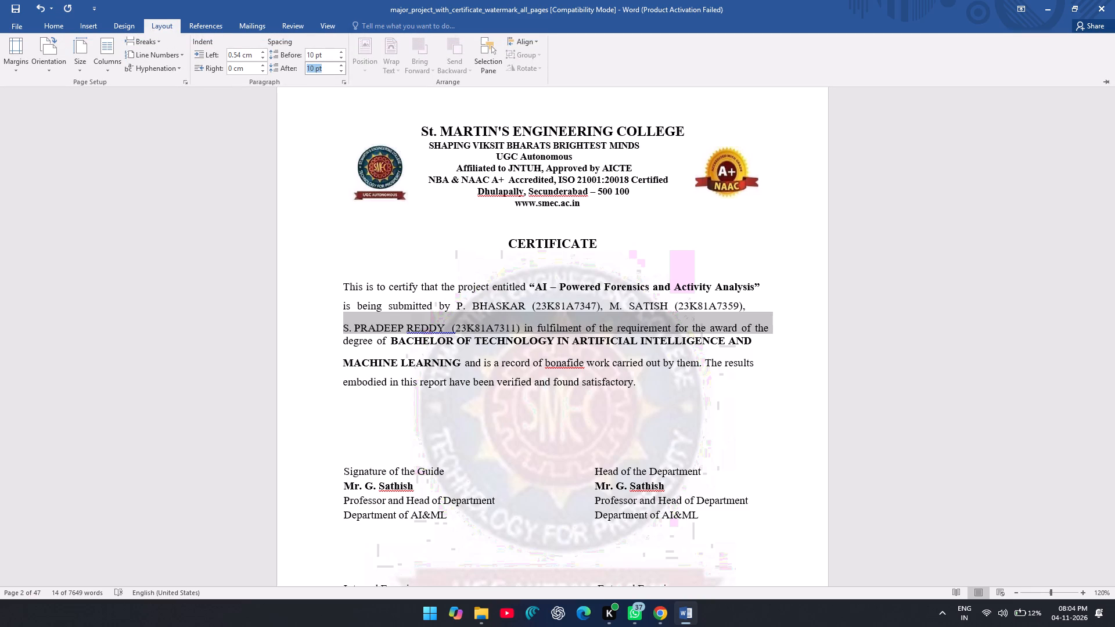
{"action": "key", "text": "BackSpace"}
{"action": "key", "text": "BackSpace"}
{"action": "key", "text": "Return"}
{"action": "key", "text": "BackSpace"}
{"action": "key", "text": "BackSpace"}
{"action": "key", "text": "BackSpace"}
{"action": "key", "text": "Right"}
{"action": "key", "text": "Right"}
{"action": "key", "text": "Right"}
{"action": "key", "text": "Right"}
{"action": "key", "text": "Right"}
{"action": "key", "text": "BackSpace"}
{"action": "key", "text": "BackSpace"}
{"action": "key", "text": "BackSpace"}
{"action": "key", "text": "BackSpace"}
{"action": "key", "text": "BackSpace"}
Set the spacing before the certificate line with the third student's name to 5 pt.
{"action": "left_click", "coordinate": [325, 57]}
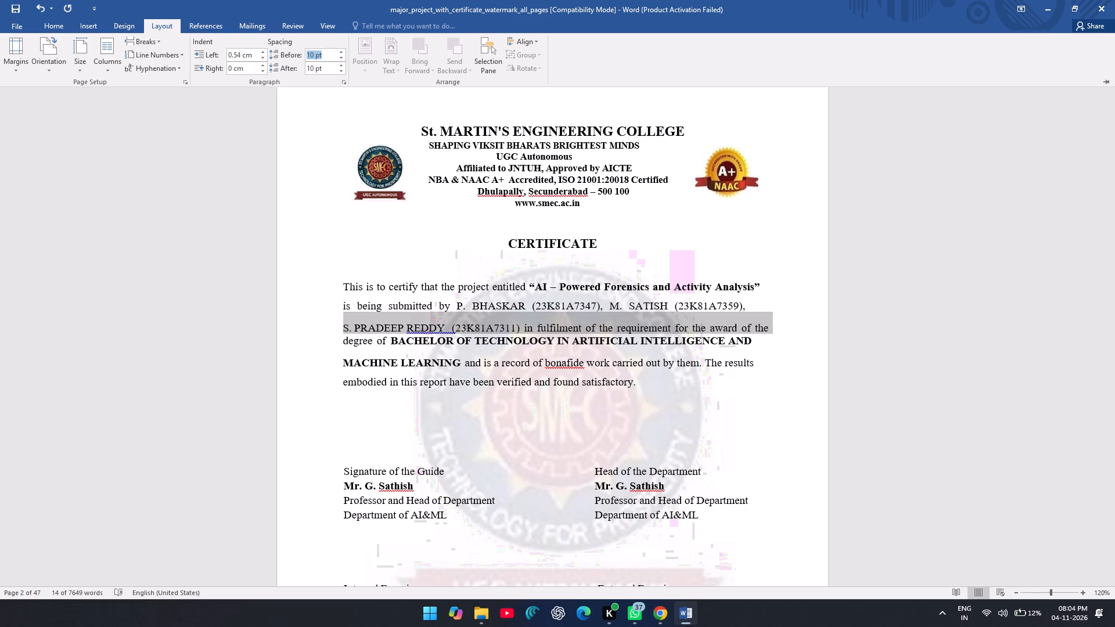
{"action": "left_click", "coordinate": [325, 67]}
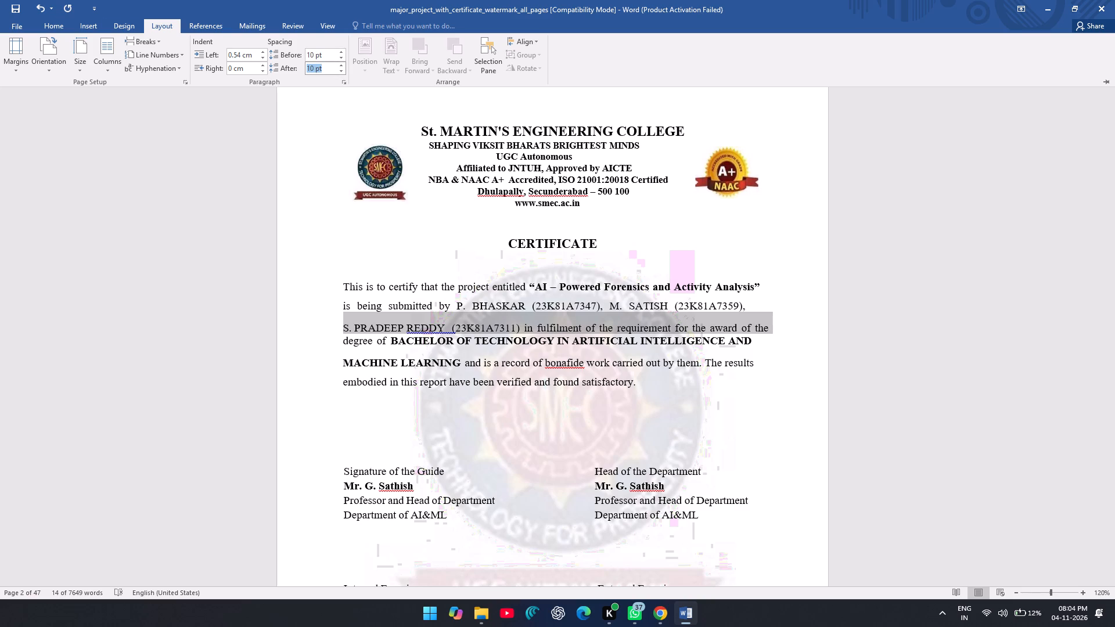
{"action": "left_click", "coordinate": [326, 56]}
{"action": "key", "text": "BackSpace"}
{"action": "key", "text": "5"}
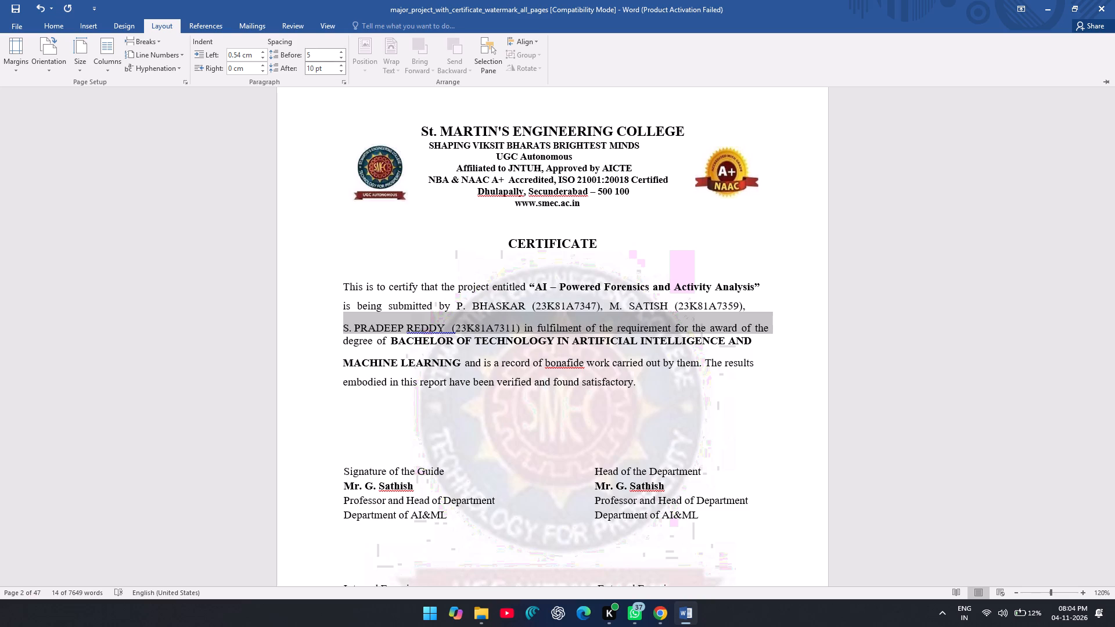
{"action": "left_click", "coordinate": [324, 70]}
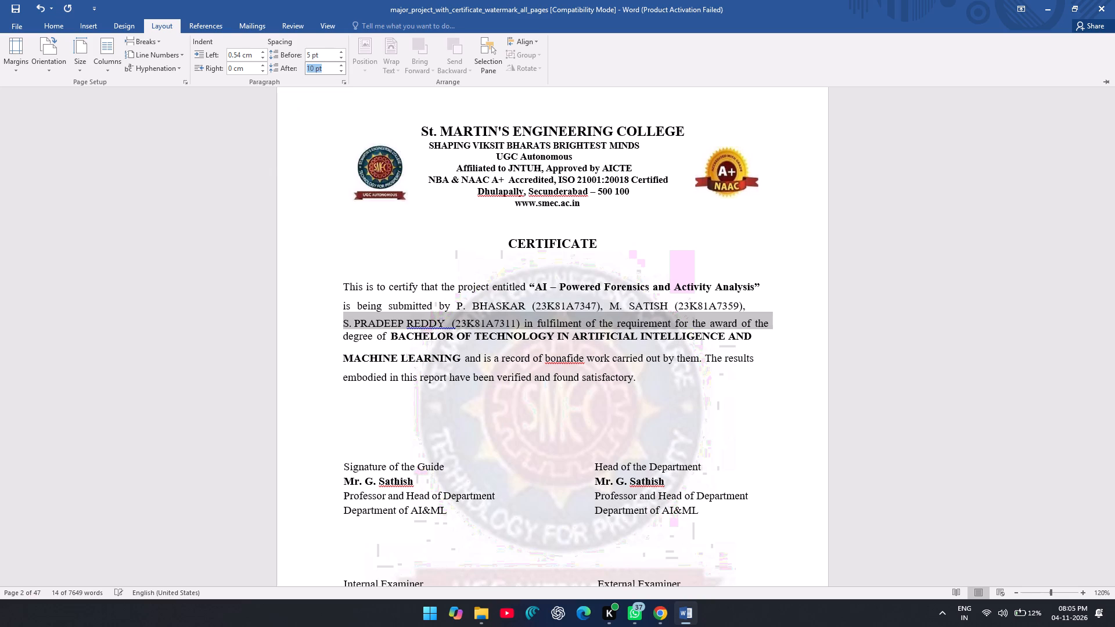
{"action": "key", "text": "BackSpace"}
{"action": "left_click", "coordinate": [334, 423]}
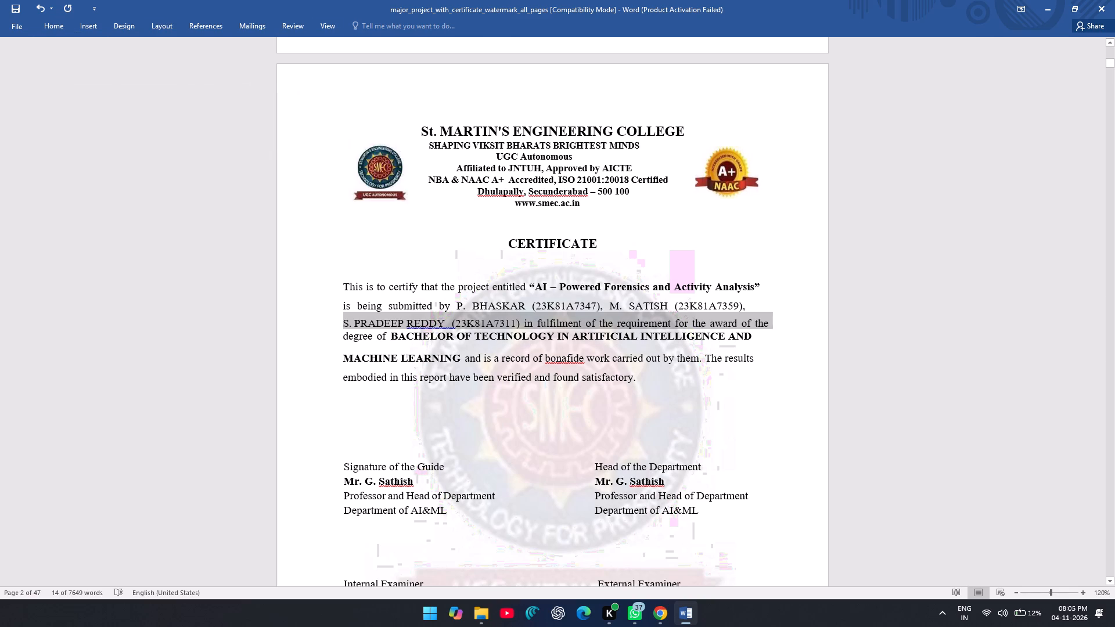
{"action": "left_click", "coordinate": [405, 406]}
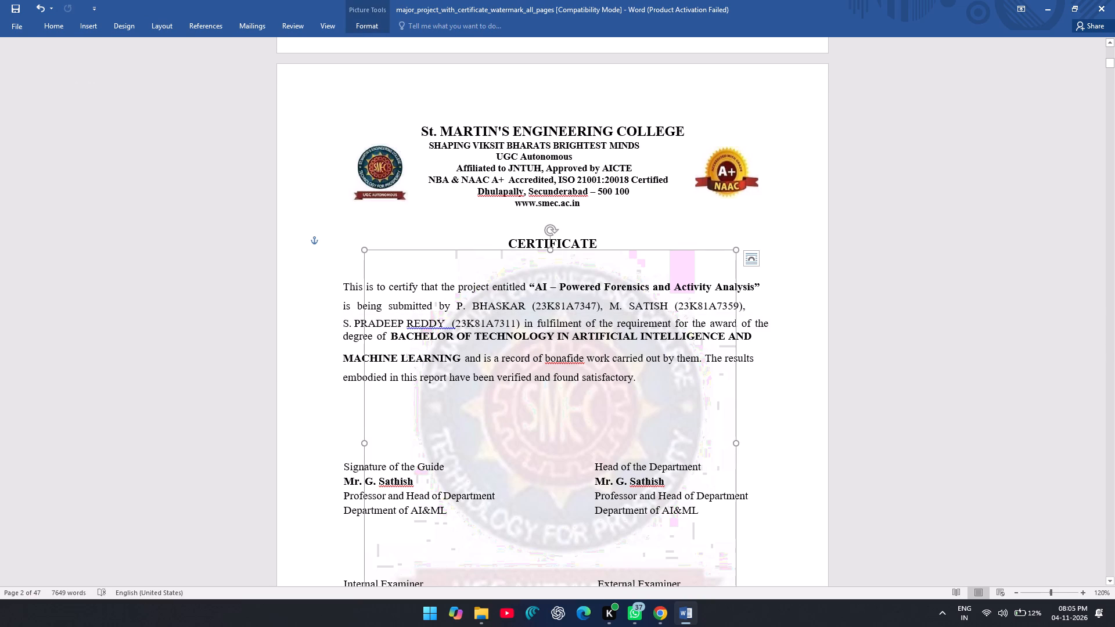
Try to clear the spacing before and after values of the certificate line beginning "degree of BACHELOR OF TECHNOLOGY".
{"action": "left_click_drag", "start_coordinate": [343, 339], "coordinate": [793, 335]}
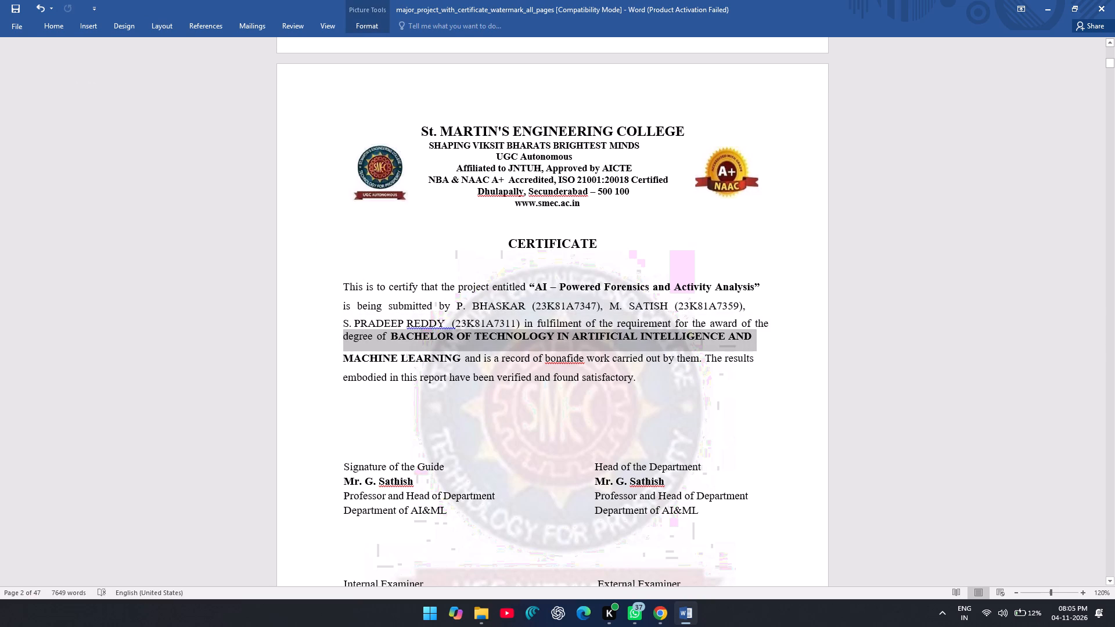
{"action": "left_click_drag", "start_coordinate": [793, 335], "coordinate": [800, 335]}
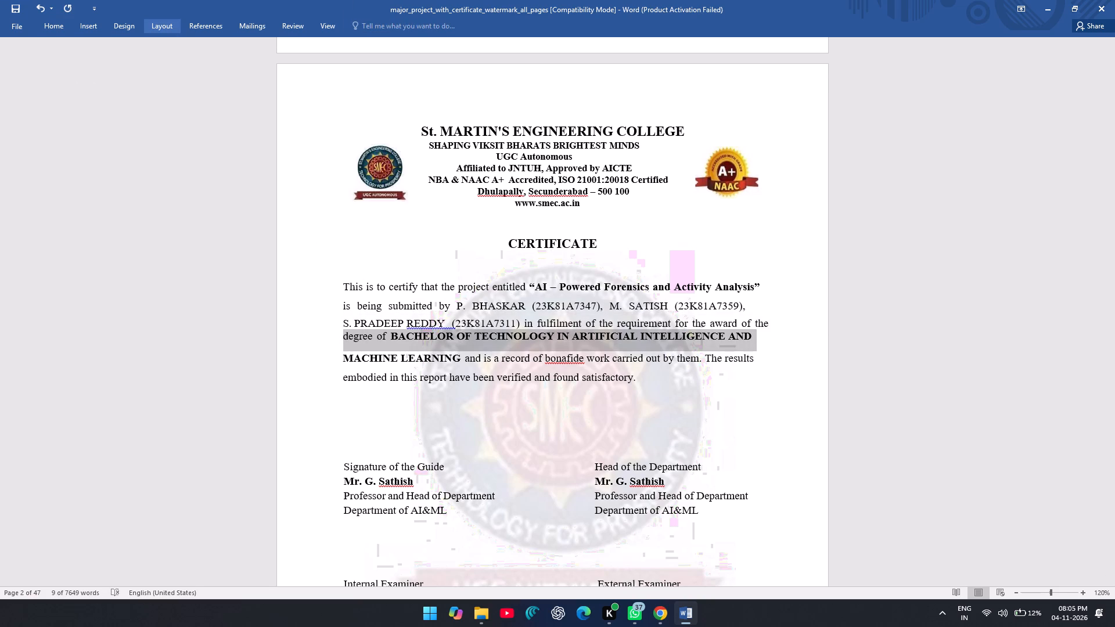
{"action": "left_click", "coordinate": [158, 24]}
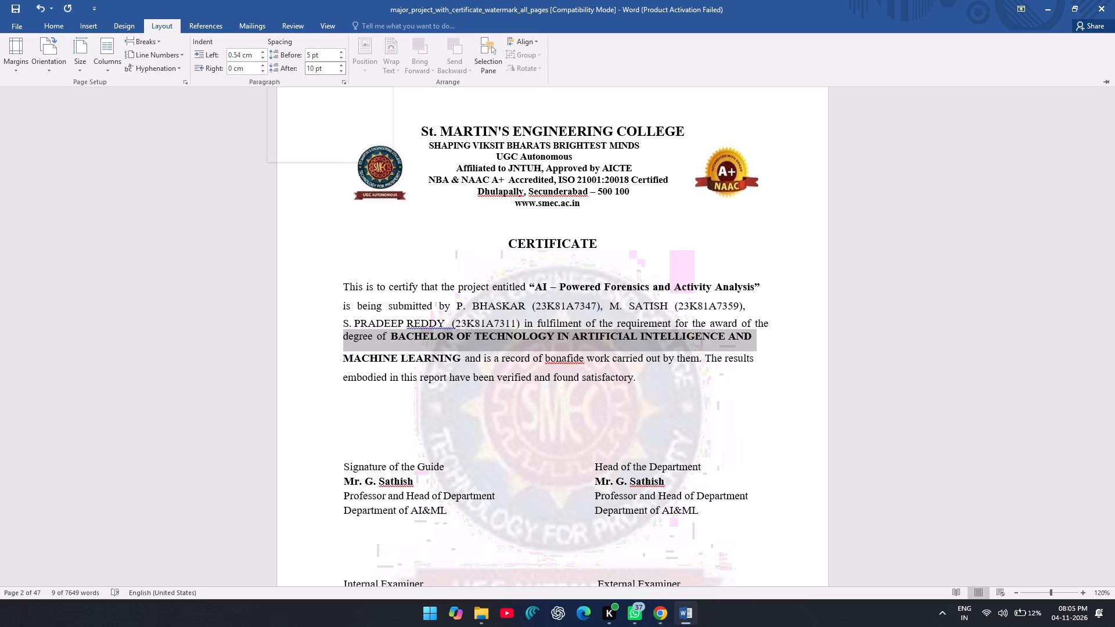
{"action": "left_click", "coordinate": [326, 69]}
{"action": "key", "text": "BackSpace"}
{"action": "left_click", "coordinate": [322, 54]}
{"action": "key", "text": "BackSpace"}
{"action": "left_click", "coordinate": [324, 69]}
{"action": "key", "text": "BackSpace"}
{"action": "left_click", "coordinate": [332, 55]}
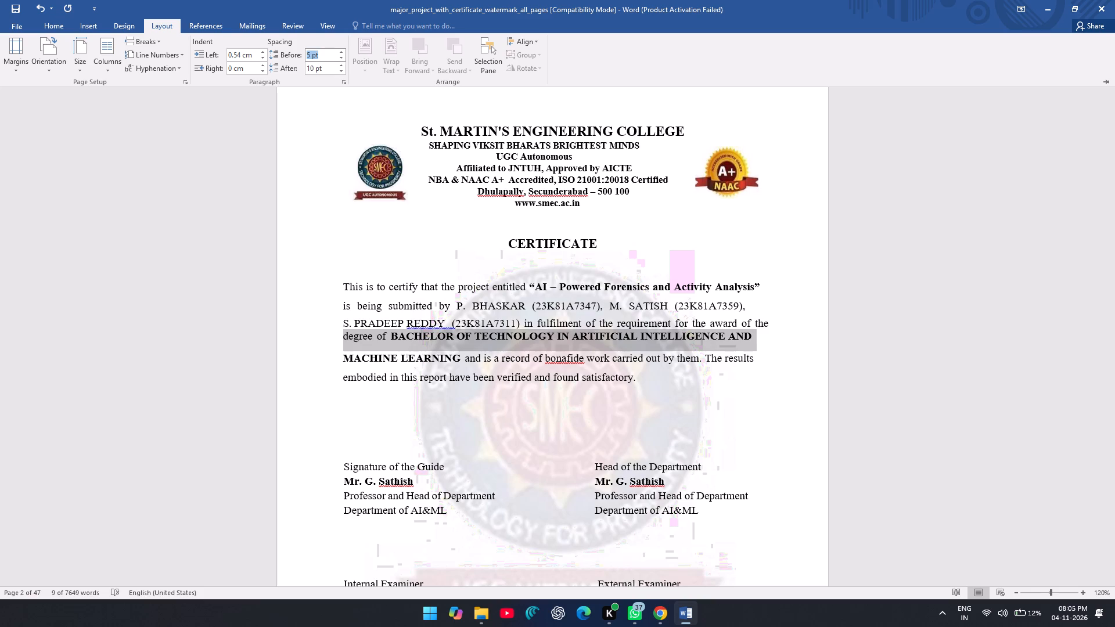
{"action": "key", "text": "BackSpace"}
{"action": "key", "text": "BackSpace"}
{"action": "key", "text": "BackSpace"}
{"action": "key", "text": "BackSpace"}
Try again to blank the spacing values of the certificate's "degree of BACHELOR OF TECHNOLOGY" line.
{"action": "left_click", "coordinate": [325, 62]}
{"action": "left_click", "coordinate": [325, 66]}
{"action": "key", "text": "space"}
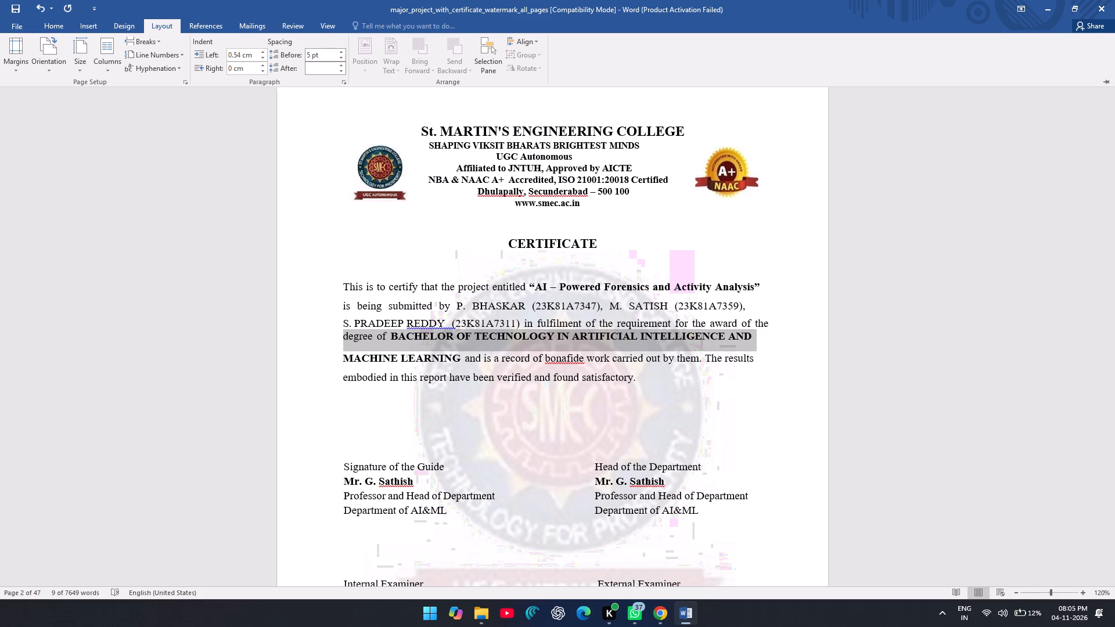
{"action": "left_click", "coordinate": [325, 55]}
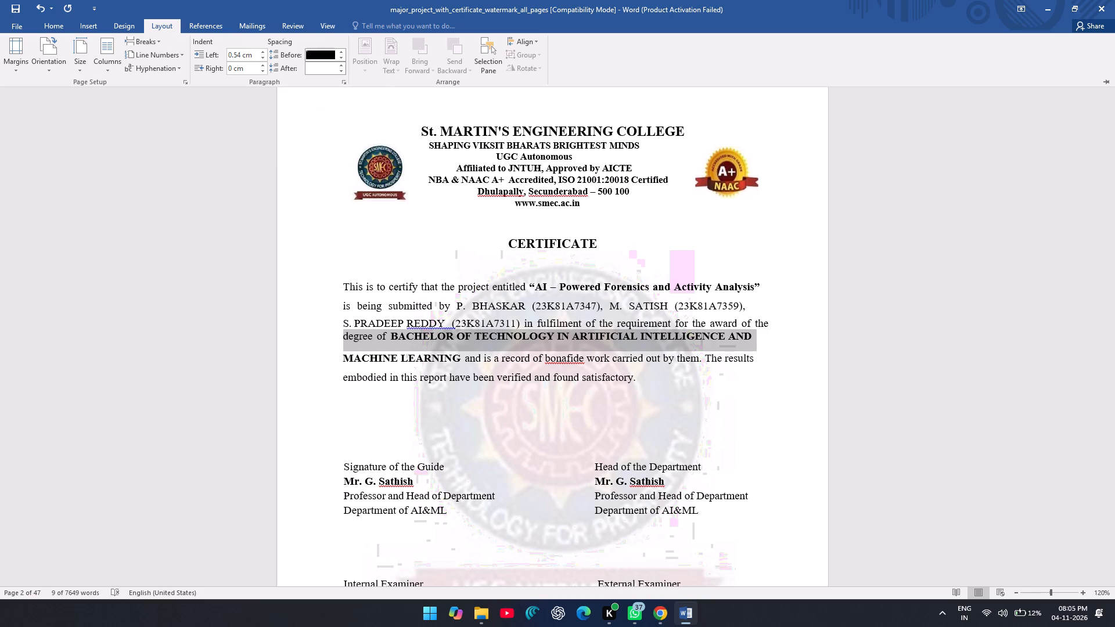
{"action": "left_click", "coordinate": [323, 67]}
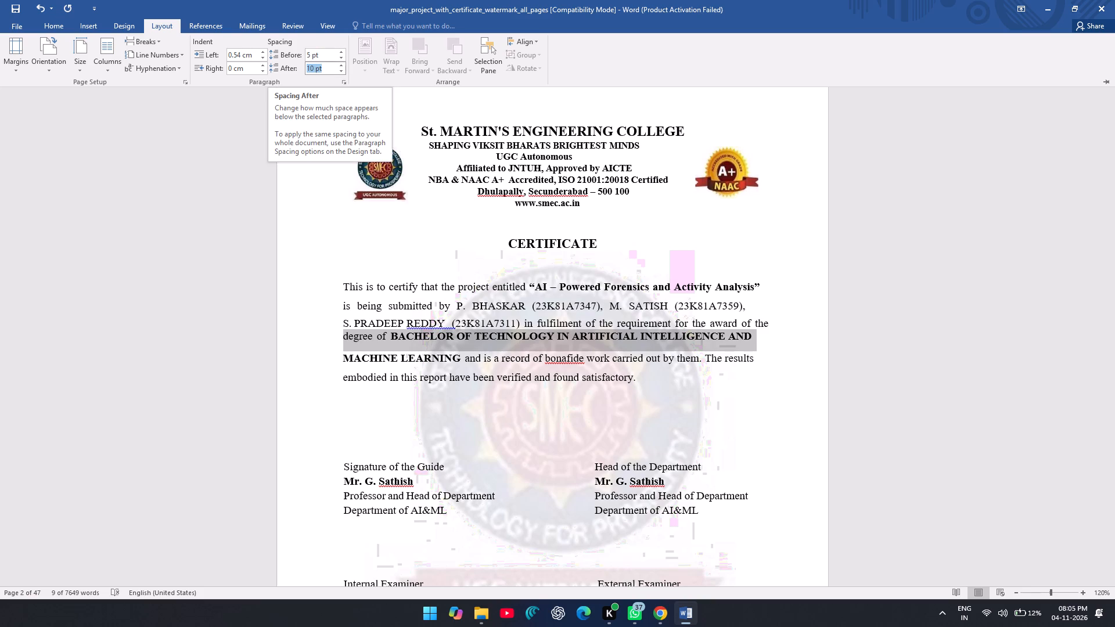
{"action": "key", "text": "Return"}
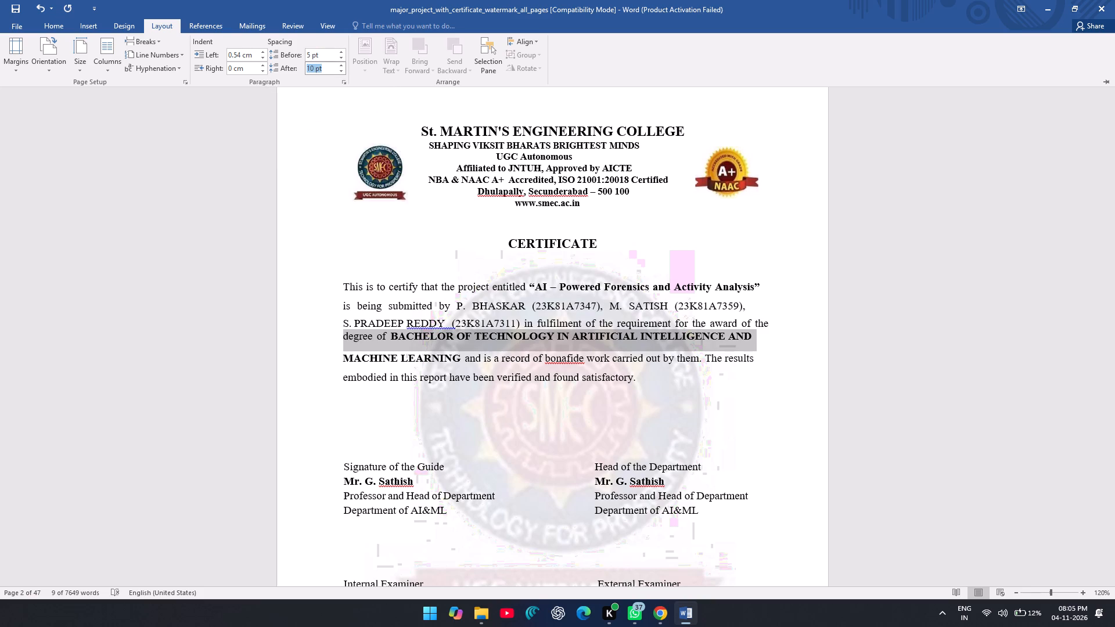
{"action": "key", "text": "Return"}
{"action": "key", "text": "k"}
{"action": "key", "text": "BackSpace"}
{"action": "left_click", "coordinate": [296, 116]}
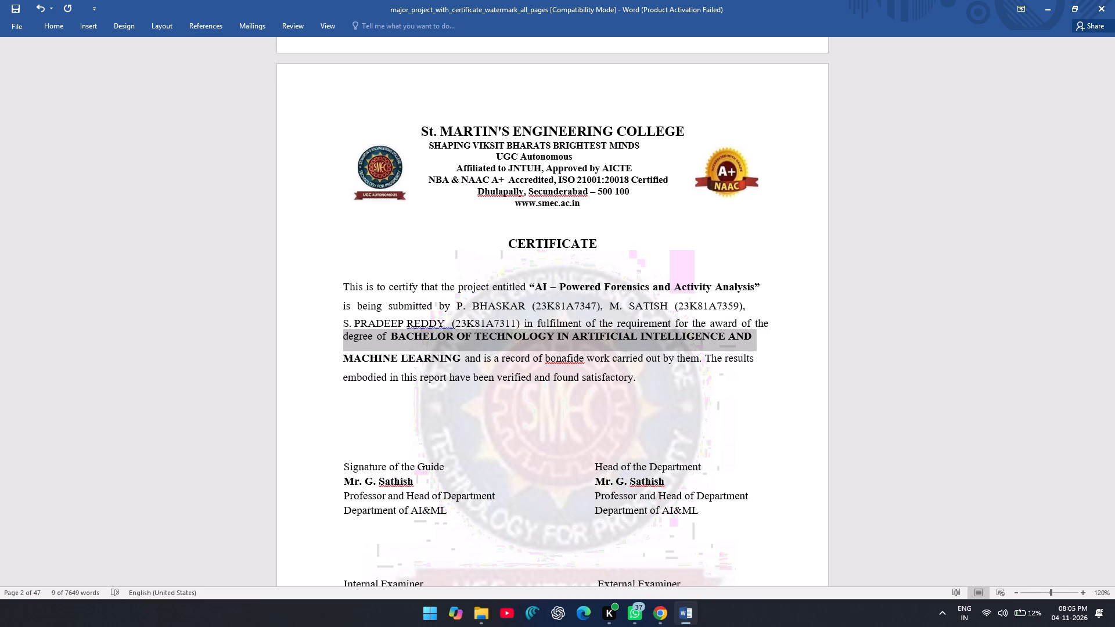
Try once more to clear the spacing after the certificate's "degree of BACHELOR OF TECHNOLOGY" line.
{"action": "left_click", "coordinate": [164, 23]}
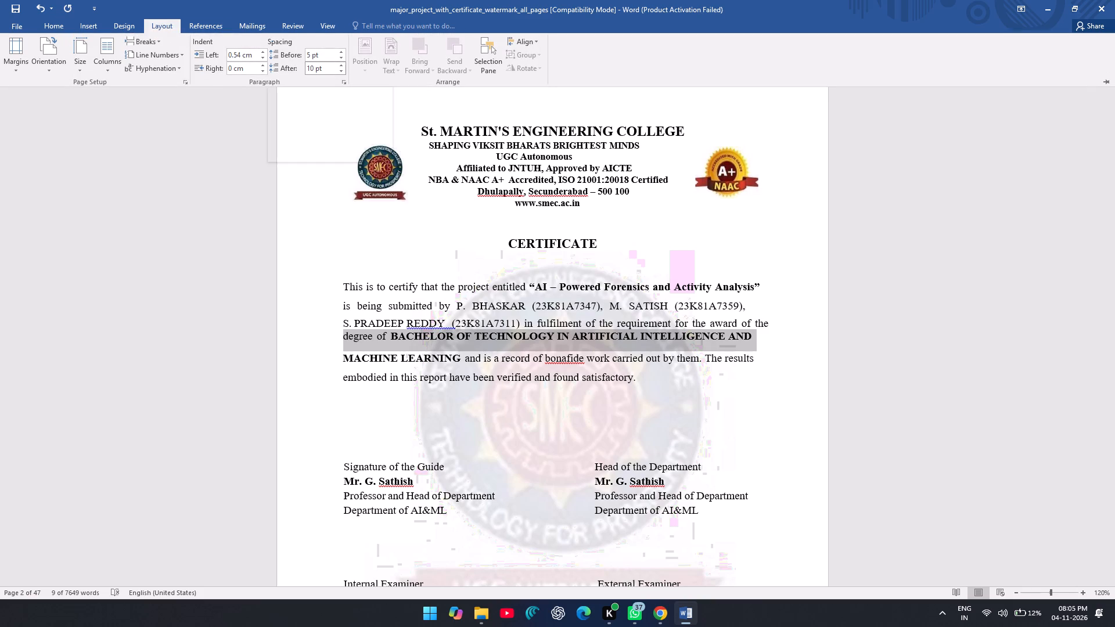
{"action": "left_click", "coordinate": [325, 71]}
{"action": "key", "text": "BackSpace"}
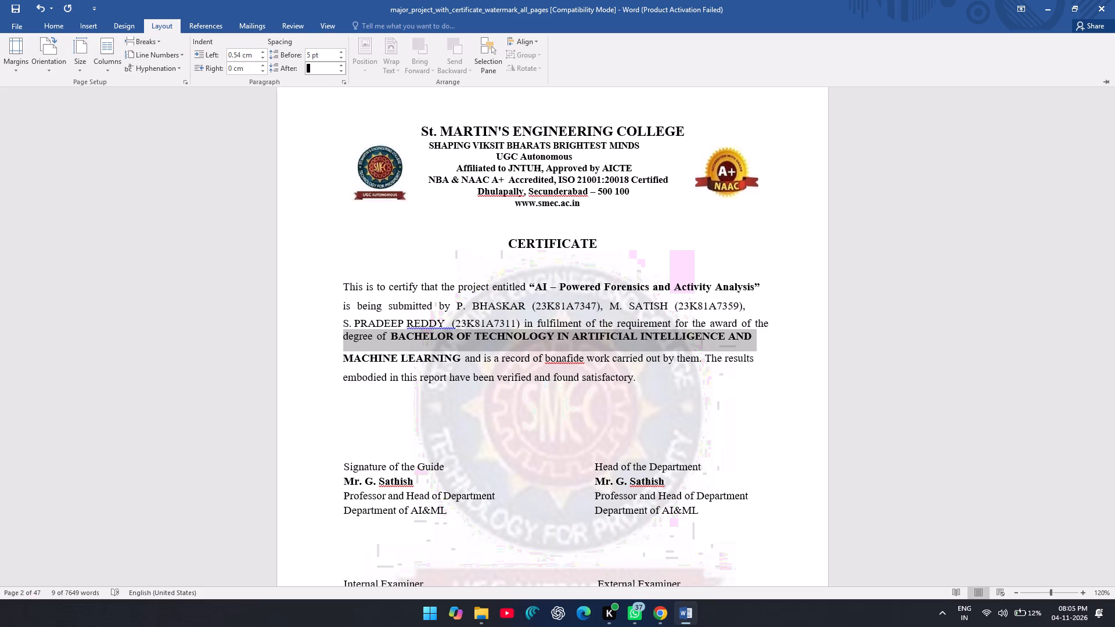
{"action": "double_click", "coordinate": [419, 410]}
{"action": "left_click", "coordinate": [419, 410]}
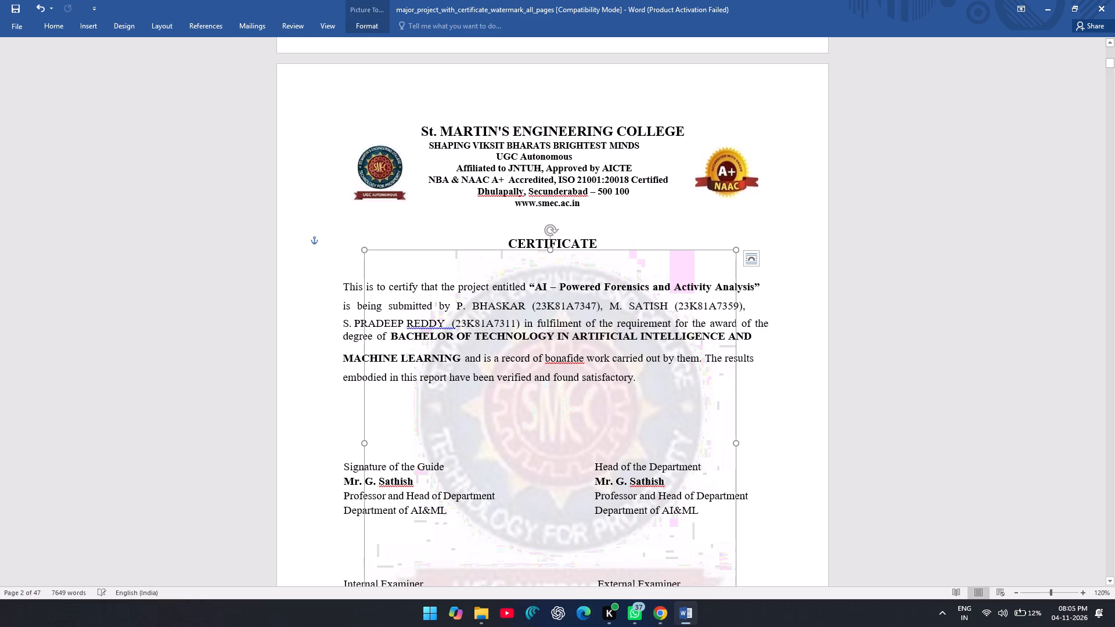
Set the spacing after the certificate's "degree of BACHELOR OF TECHNOLOGY" line to Auto.
{"action": "left_click_drag", "start_coordinate": [340, 336], "coordinate": [754, 334]}
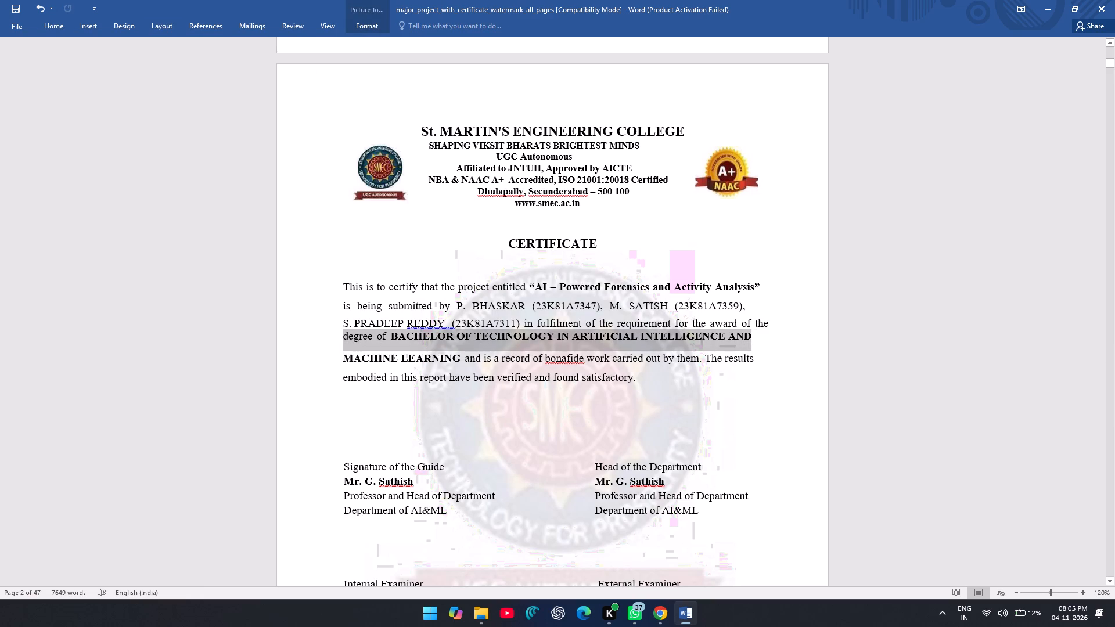
{"action": "left_click_drag", "start_coordinate": [754, 334], "coordinate": [756, 333]}
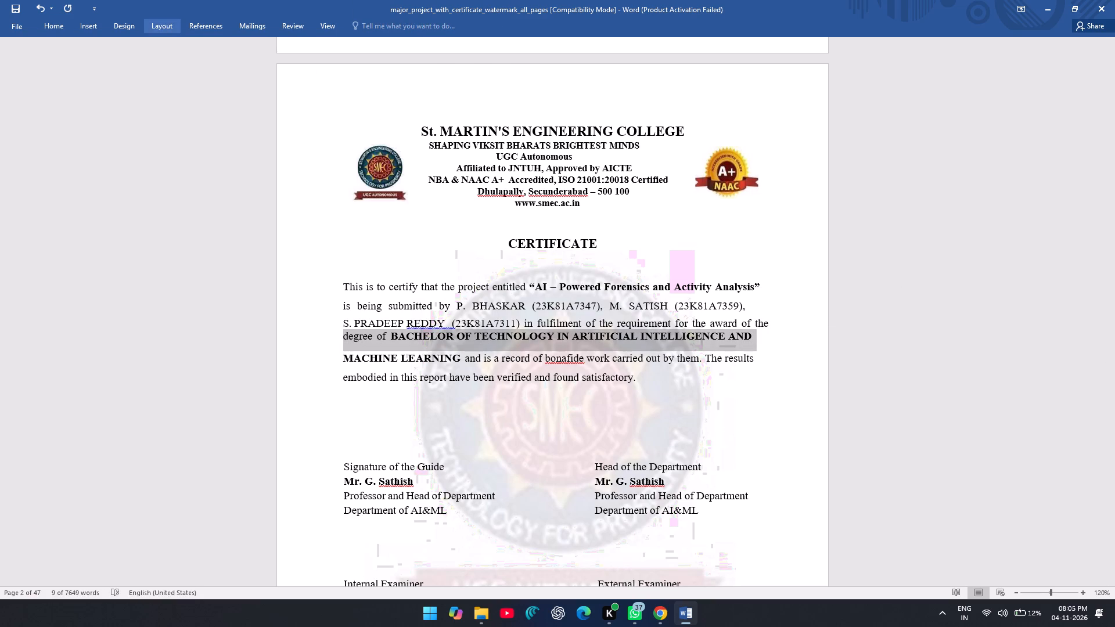
{"action": "left_click", "coordinate": [160, 23]}
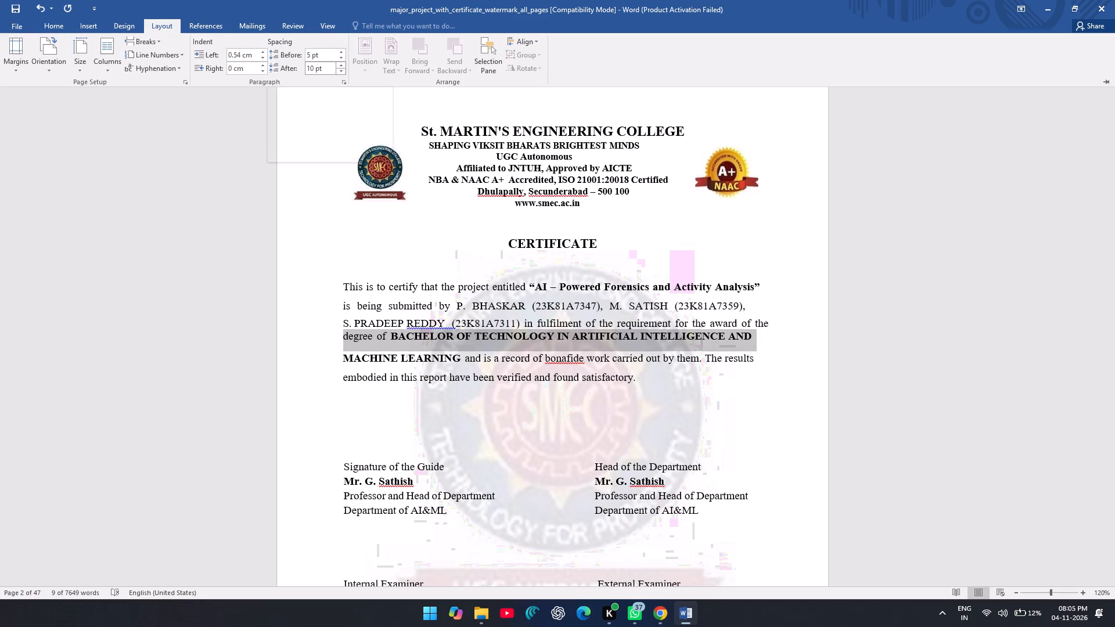
{"action": "triple_click", "coordinate": [345, 71]}
{"action": "left_click", "coordinate": [345, 71]}
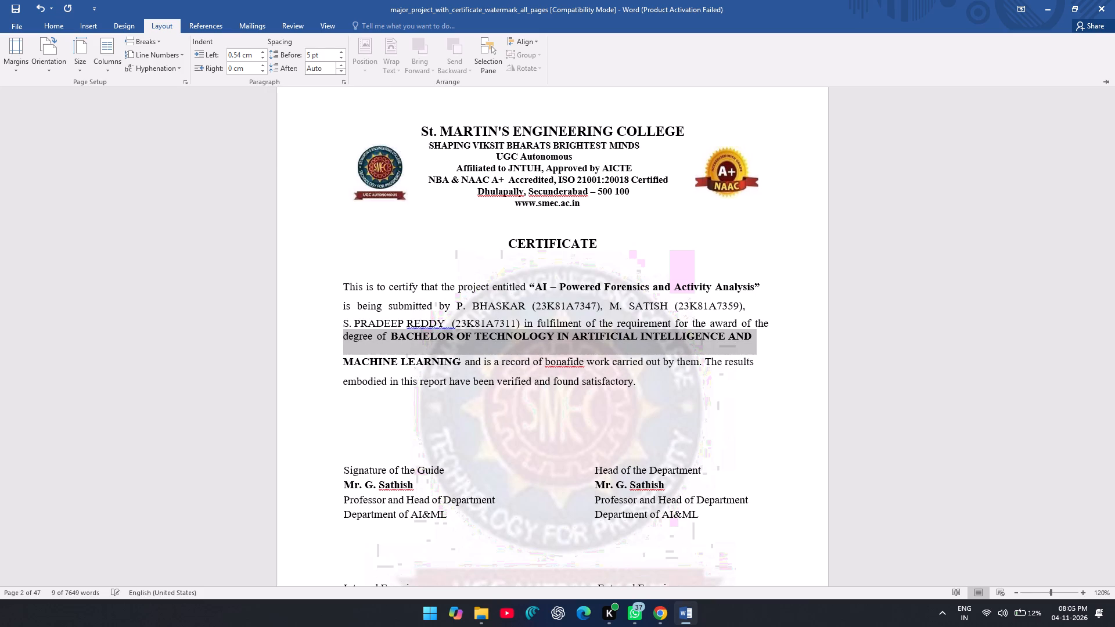
{"action": "left_click", "coordinate": [342, 64]}
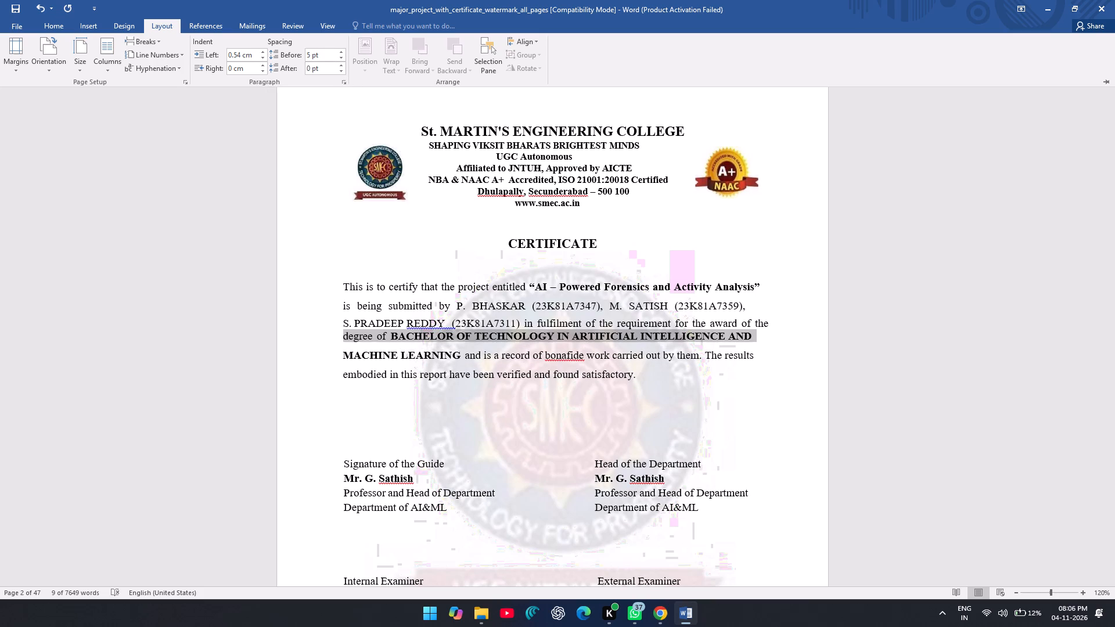
{"action": "left_click", "coordinate": [341, 71]}
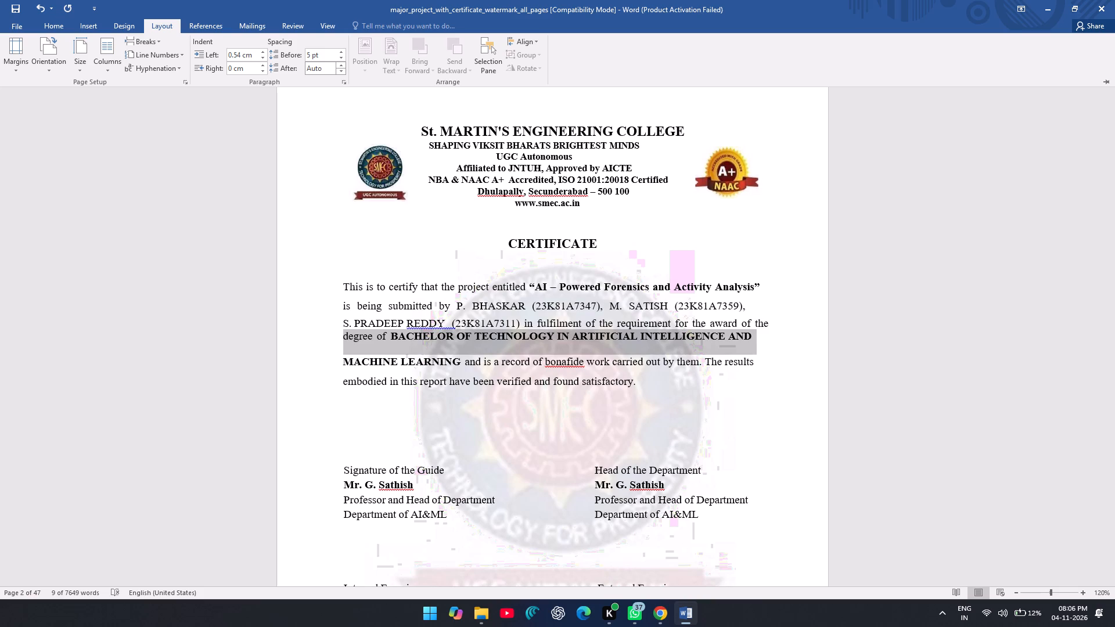
{"action": "left_click", "coordinate": [341, 64]}
{"action": "left_click", "coordinate": [340, 73]}
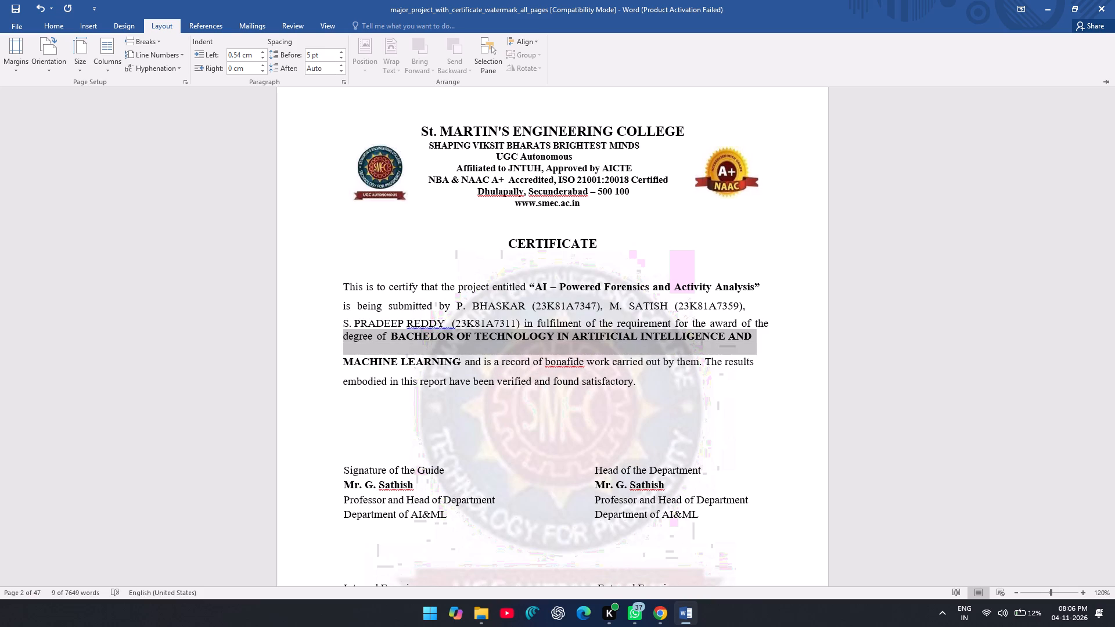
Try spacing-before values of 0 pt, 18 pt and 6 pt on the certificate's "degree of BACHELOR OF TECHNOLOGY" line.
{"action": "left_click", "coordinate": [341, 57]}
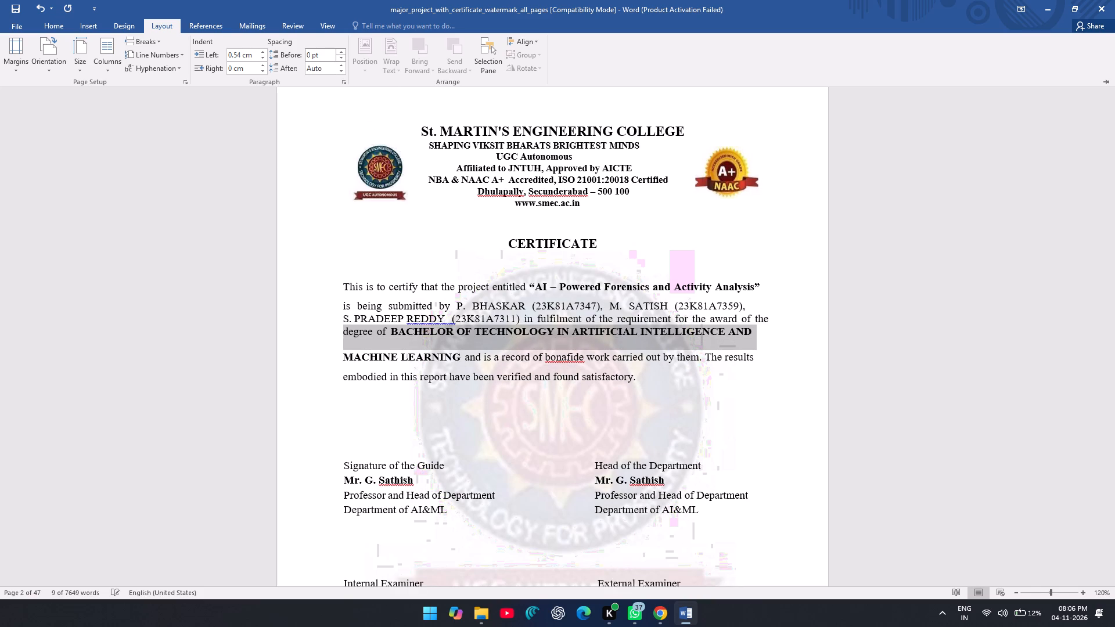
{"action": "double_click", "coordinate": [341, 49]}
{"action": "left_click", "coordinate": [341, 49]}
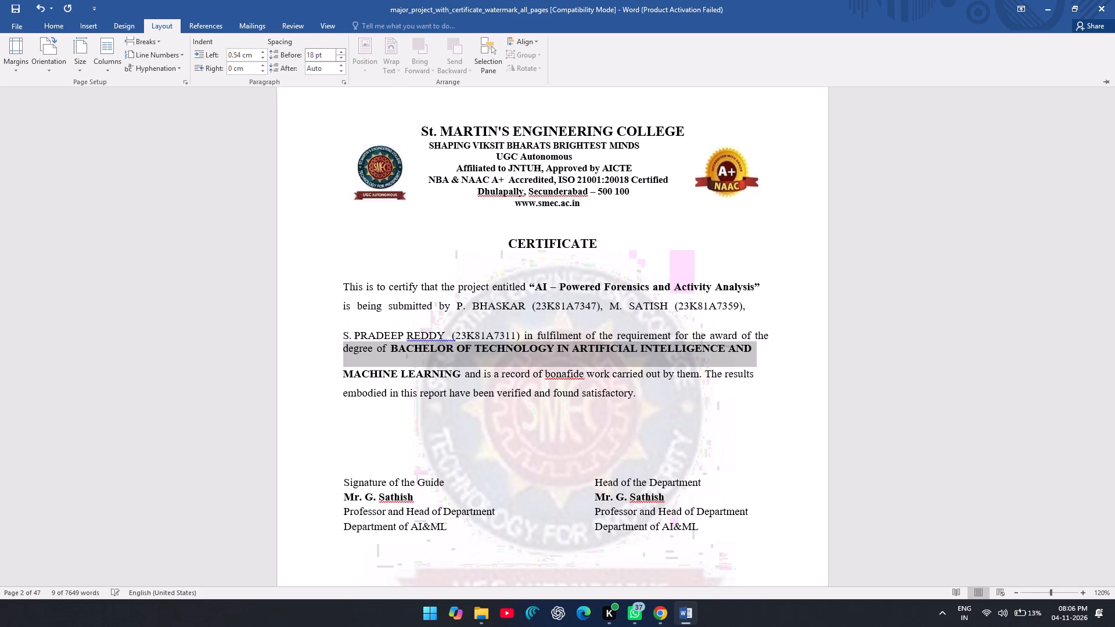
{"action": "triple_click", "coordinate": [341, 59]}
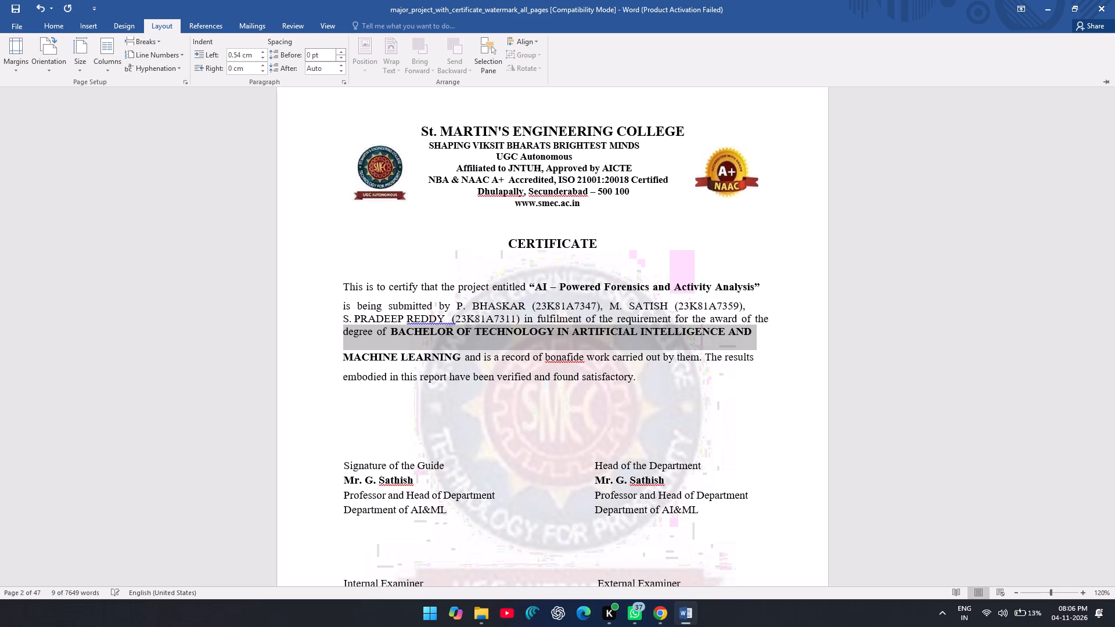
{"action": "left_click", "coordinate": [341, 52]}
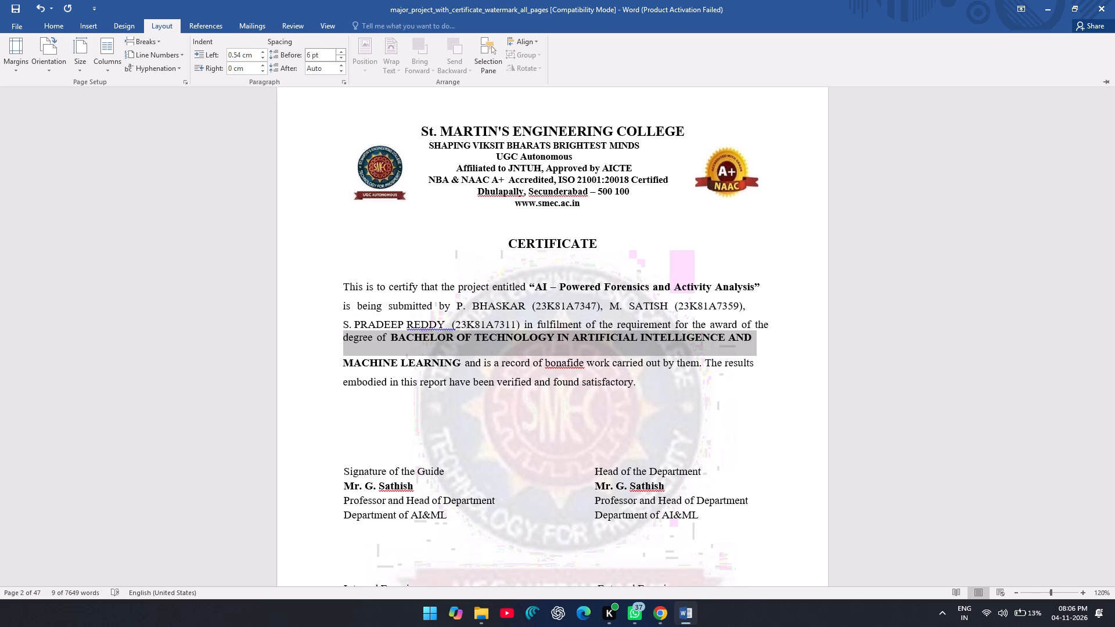
Set the spacing before the certificate's "degree of BACHELOR OF TECHNOLOGY" line to 5 pt.
{"action": "left_click", "coordinate": [329, 55]}
{"action": "key", "text": "BackSpace"}
{"action": "key", "text": "5"}
{"action": "key", "text": "Return"}
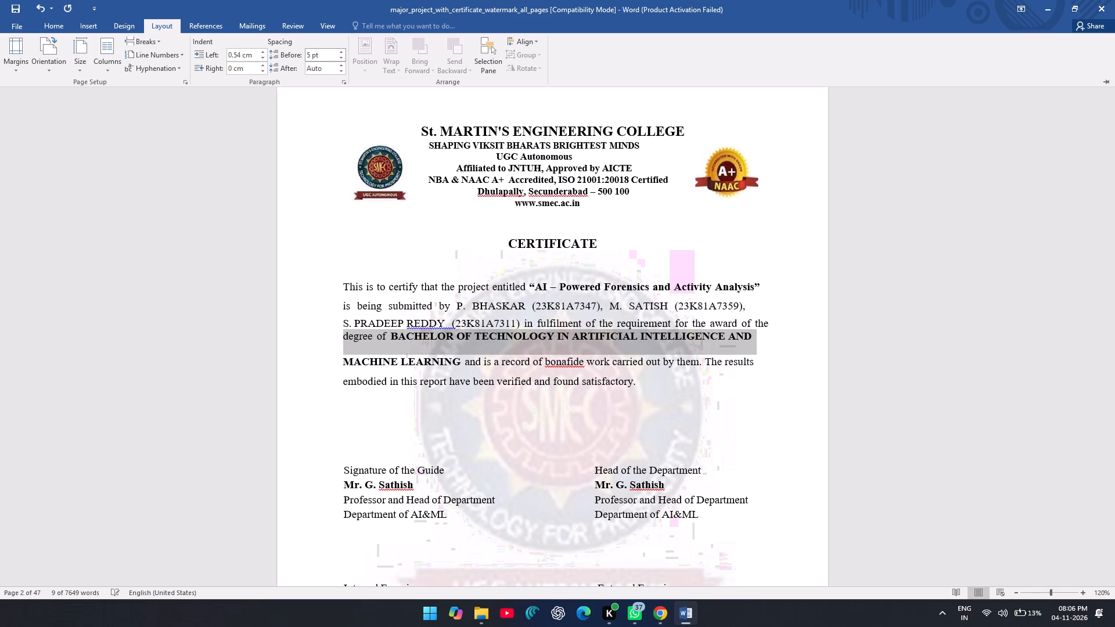
{"action": "left_click", "coordinate": [305, 127]}
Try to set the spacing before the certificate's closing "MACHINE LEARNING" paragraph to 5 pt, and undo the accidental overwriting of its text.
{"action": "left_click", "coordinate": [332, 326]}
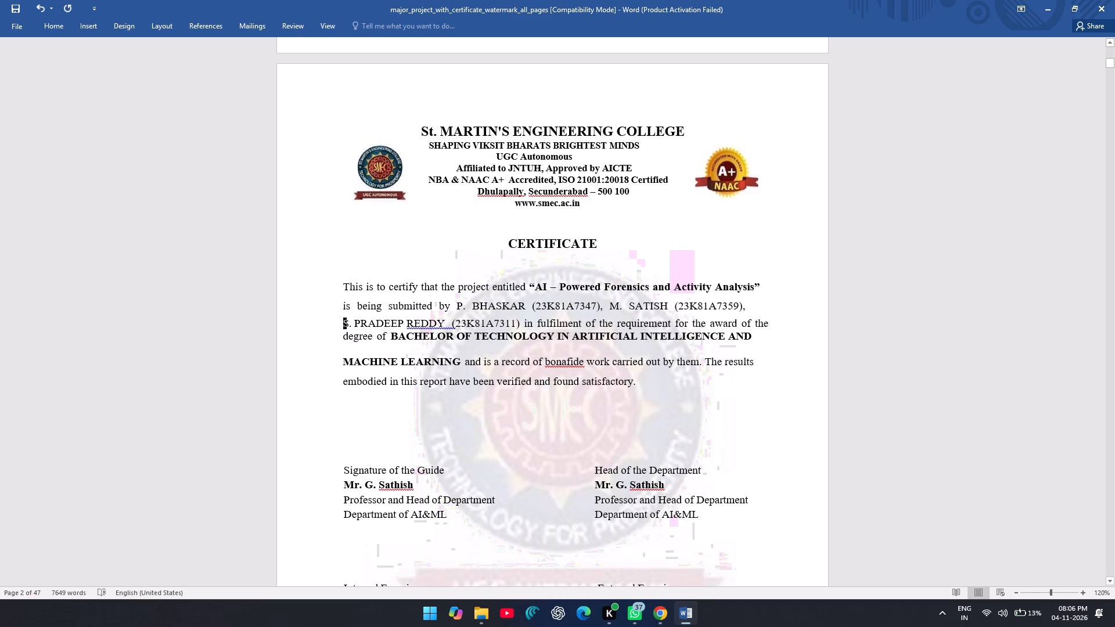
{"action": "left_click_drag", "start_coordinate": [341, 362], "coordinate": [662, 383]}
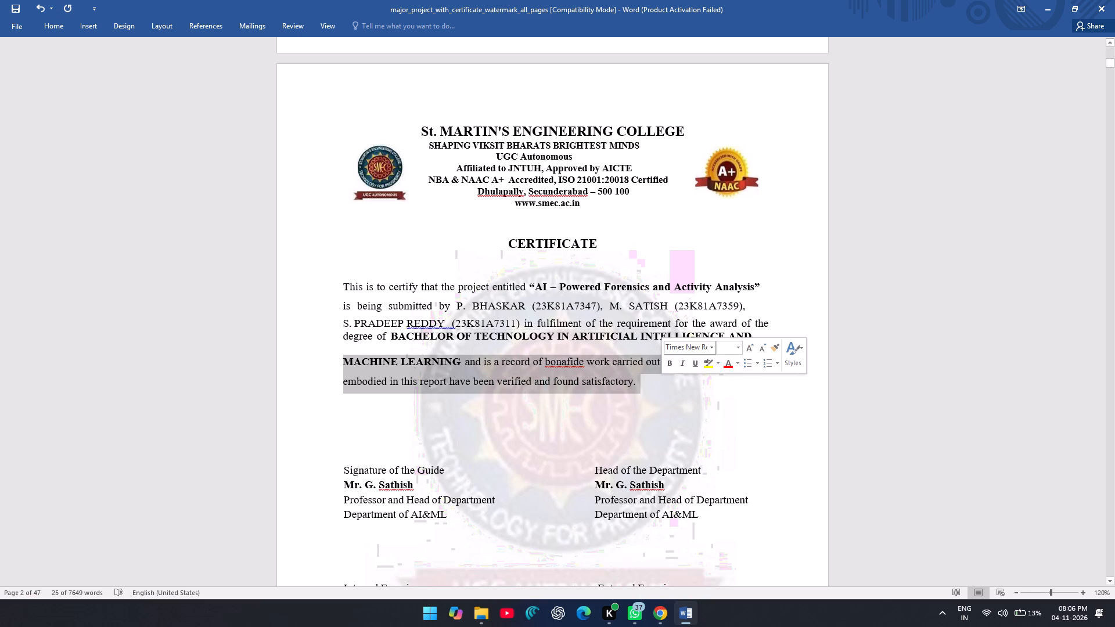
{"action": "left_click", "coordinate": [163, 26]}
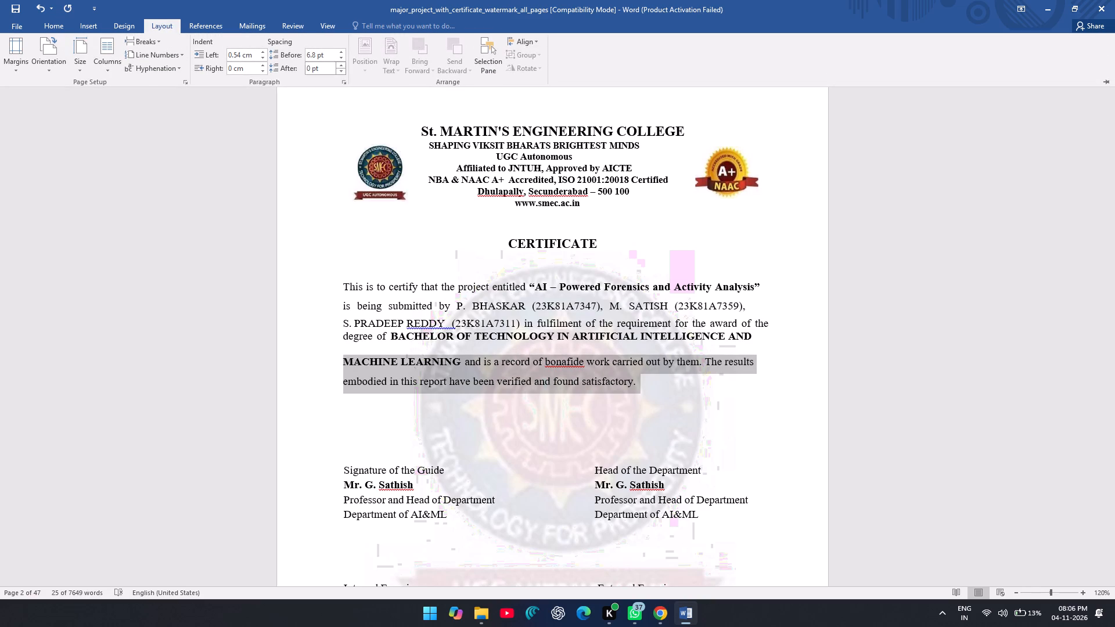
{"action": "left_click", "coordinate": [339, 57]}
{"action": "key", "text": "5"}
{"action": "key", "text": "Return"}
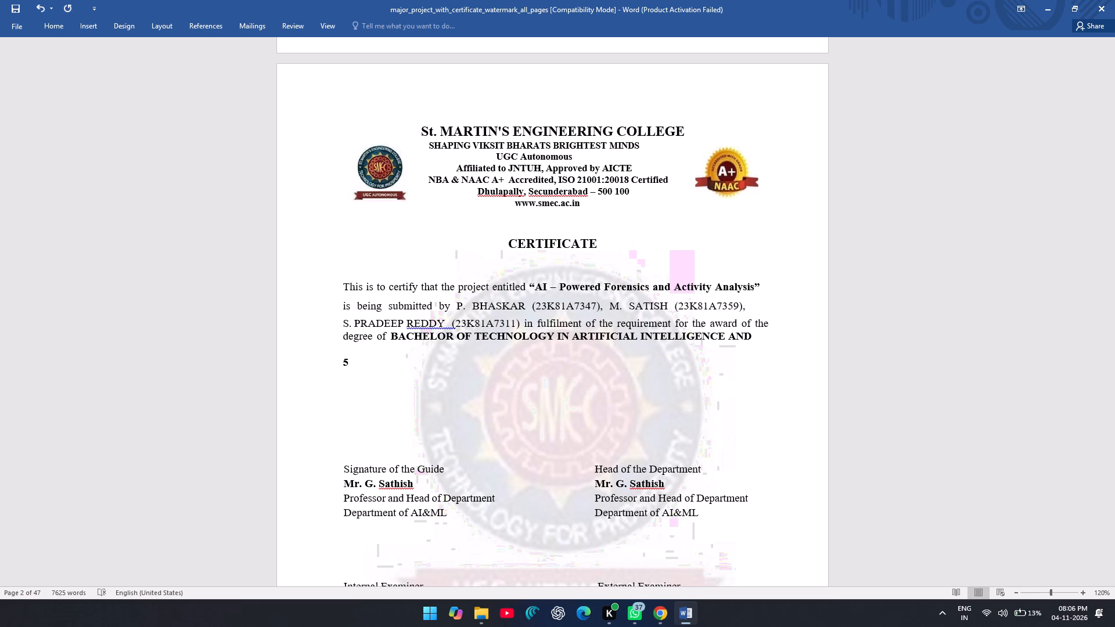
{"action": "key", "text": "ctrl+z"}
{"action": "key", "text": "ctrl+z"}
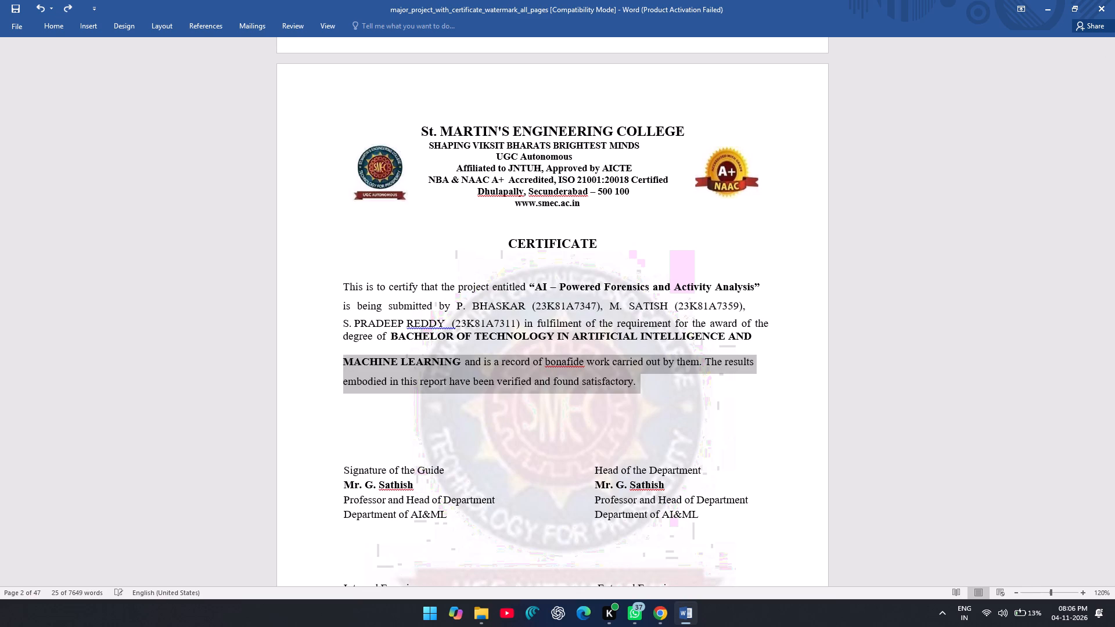
Set the spacing before the certificate's closing "MACHINE LEARNING" paragraph to 5 pt.
{"action": "left_click", "coordinate": [155, 20]}
{"action": "left_click", "coordinate": [329, 56]}
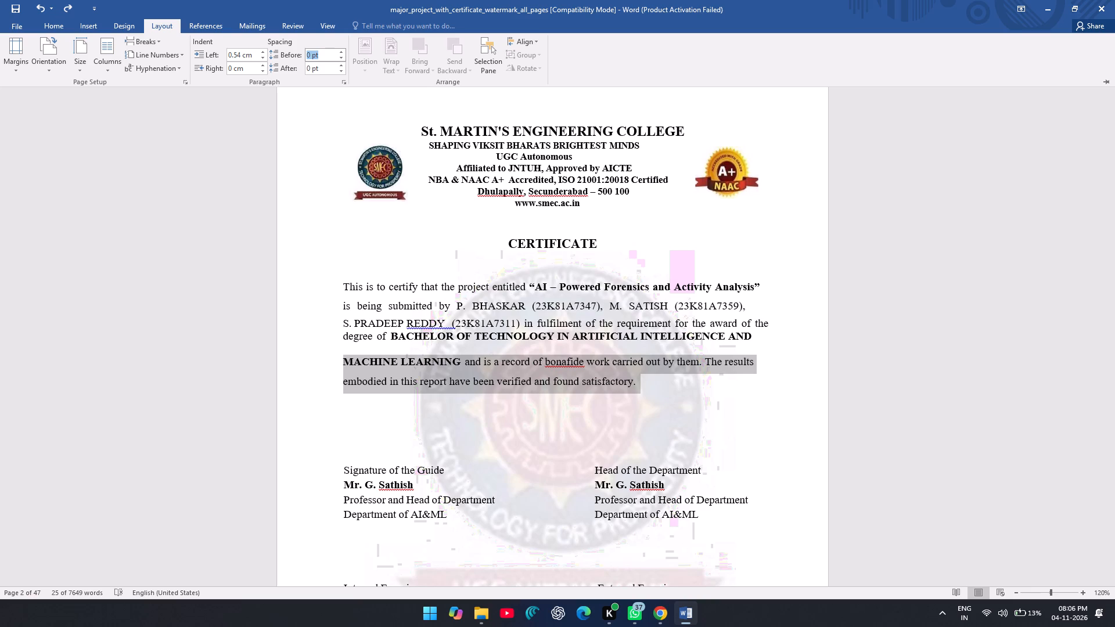
{"action": "key", "text": "5"}
{"action": "key", "text": "Return"}
{"action": "left_click", "coordinate": [281, 229]}
Set the spacing after the certificate's "degree of BACHELOR OF TECHNOLOGY" line to 0 pt.
{"action": "left_click", "coordinate": [297, 338]}
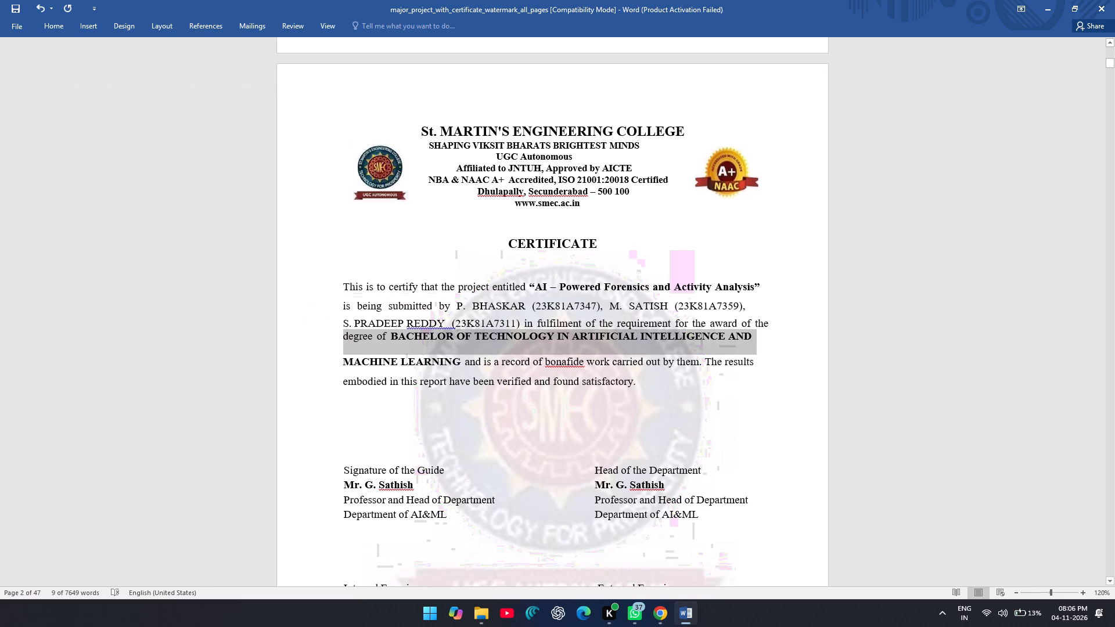
{"action": "left_click", "coordinate": [449, 441]}
{"action": "left_click", "coordinate": [877, 384]}
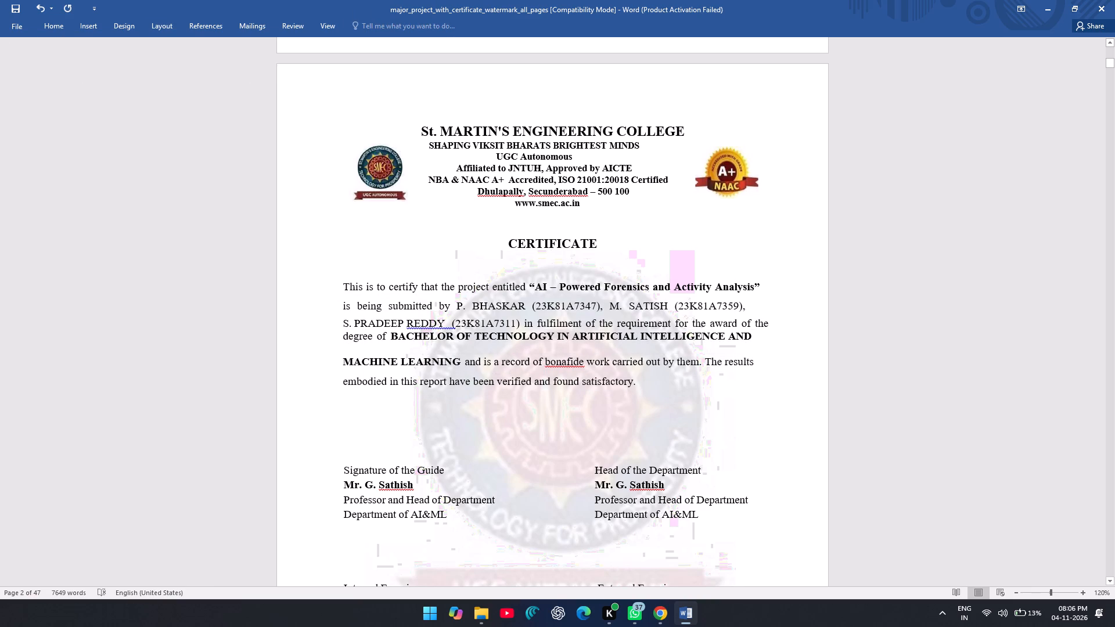
{"action": "left_click_drag", "start_coordinate": [342, 336], "coordinate": [804, 350]}
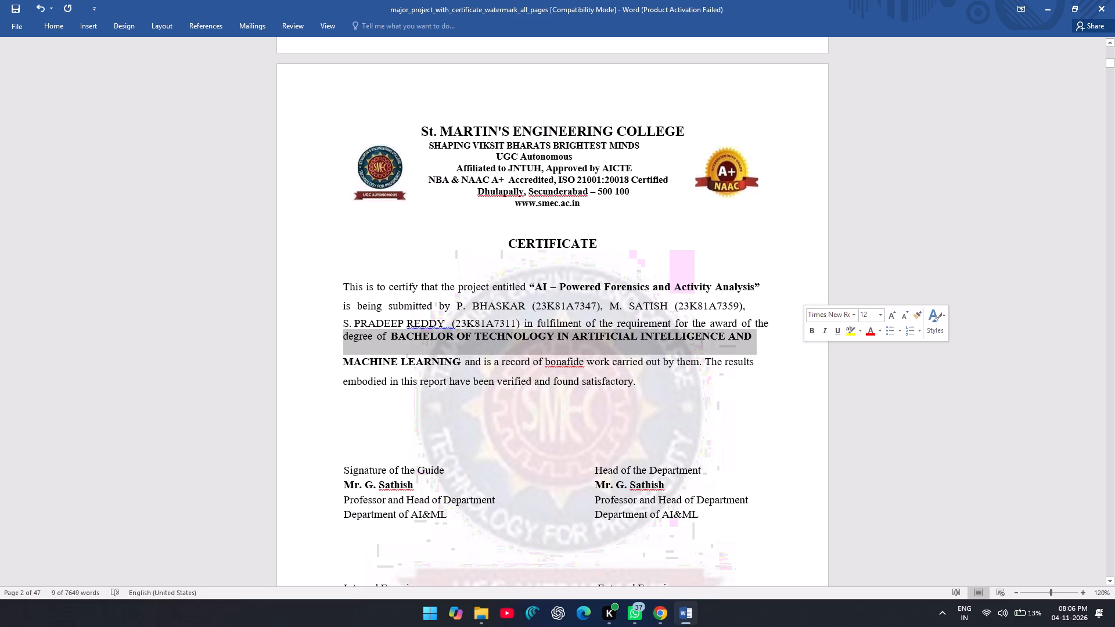
{"action": "left_click", "coordinate": [164, 26]}
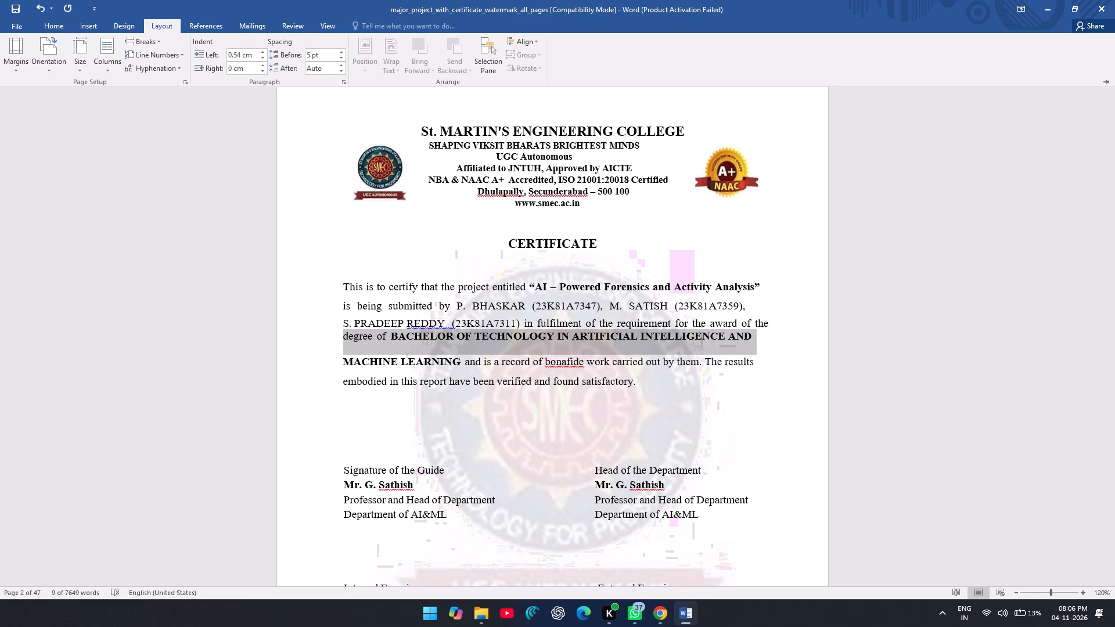
{"action": "left_click", "coordinate": [331, 56]}
{"action": "left_click", "coordinate": [252, 457]}
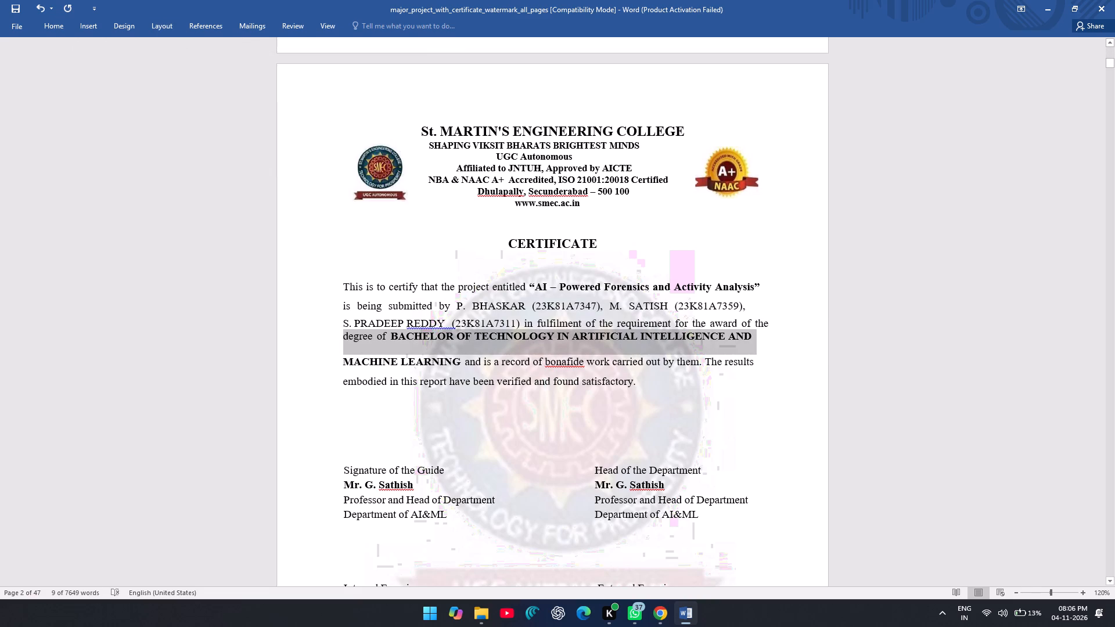
{"action": "left_click", "coordinate": [143, 21]}
{"action": "left_click", "coordinate": [167, 25]}
{"action": "left_click", "coordinate": [341, 72]}
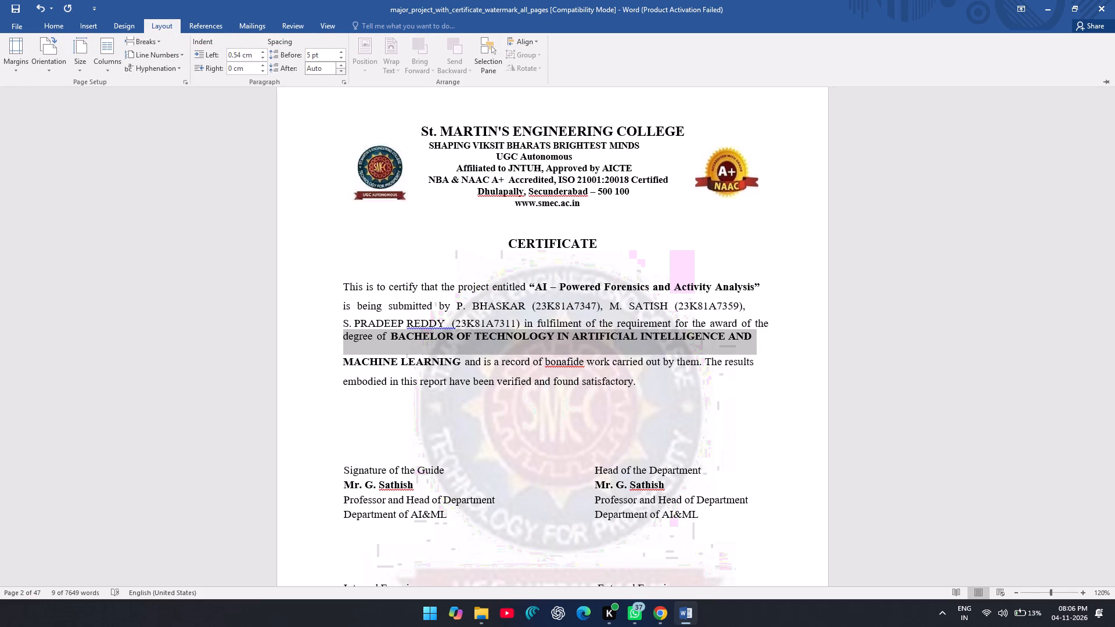
{"action": "left_click", "coordinate": [342, 66]}
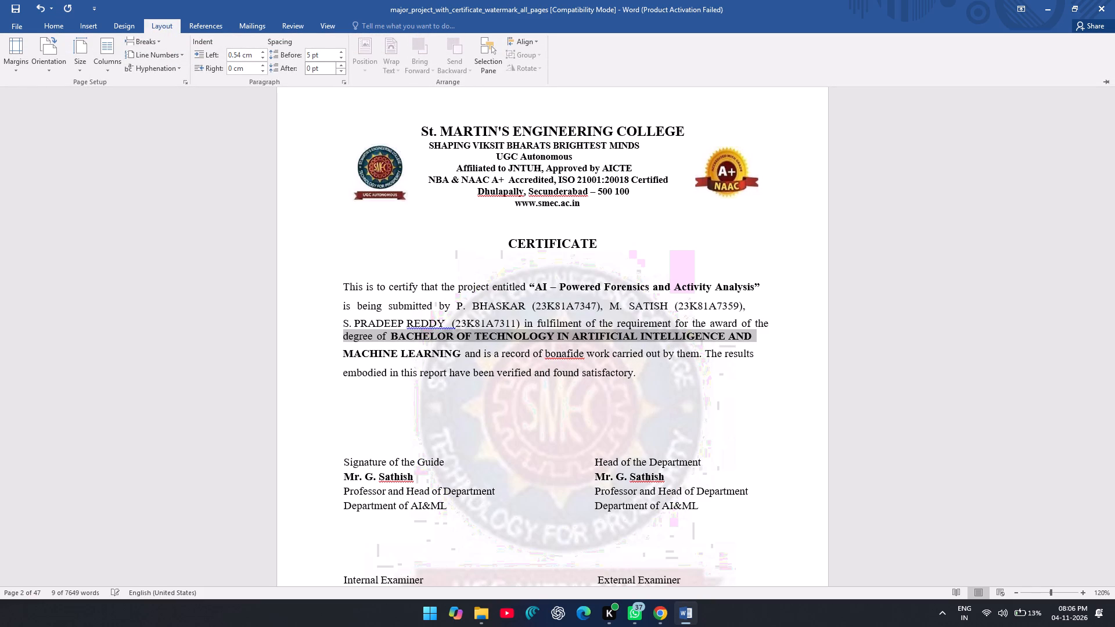
{"action": "left_click", "coordinate": [757, 416]}
{"action": "left_click", "coordinate": [757, 416]}
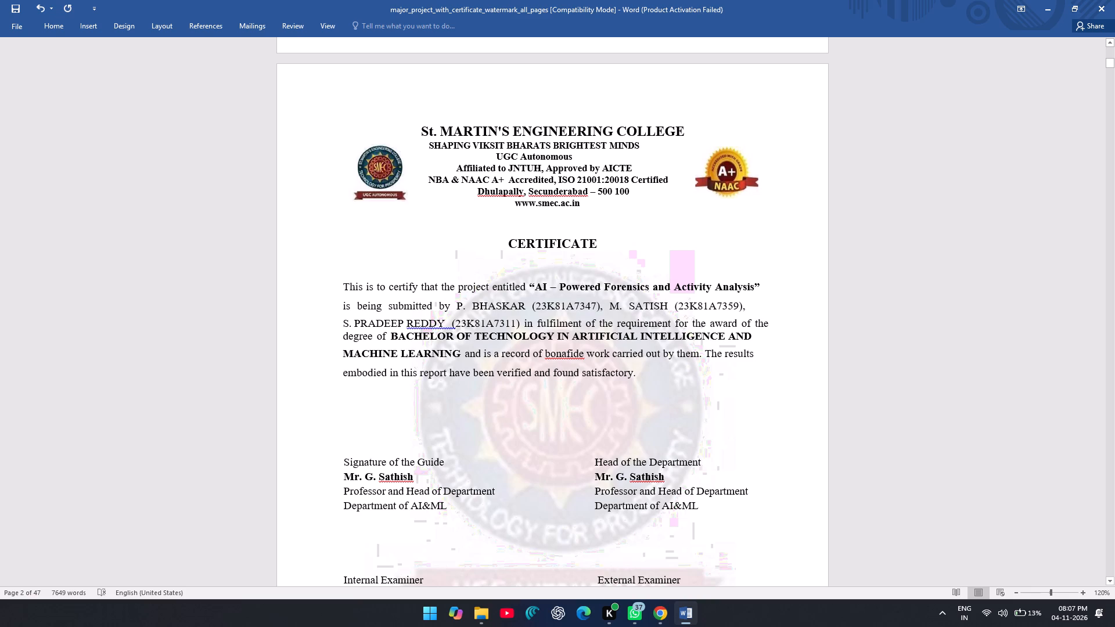
Insert a paragraph break after "award of the" in the certificate text.
{"action": "left_click", "coordinate": [768, 323]}
{"action": "key", "text": "Return"}
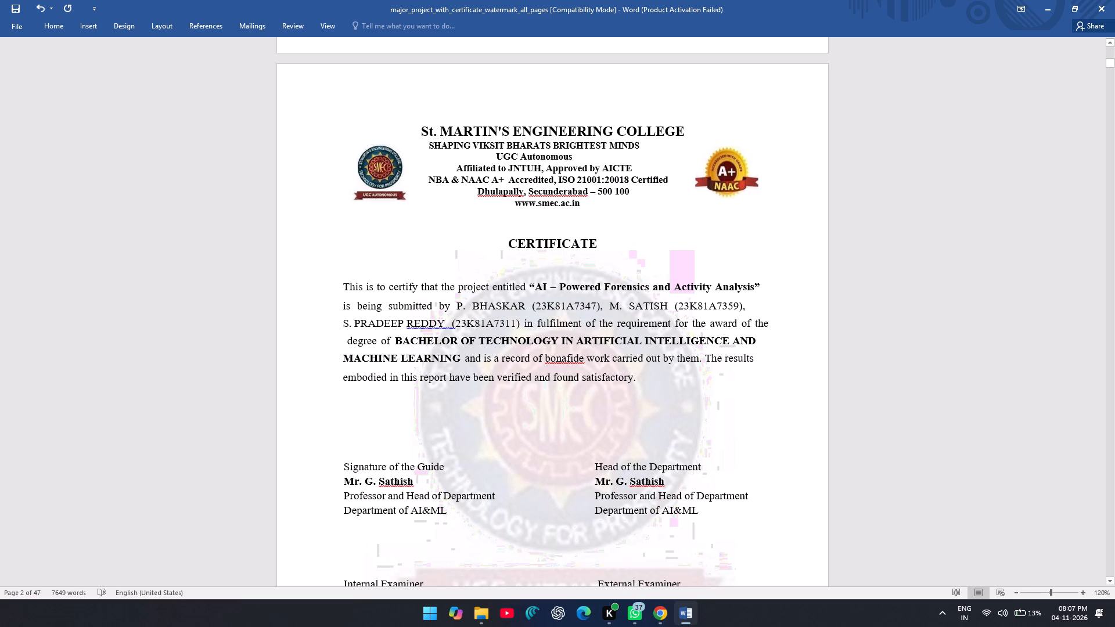
Justify the whole certificate body text, from "This is to certify" to "found satisfactory".
{"action": "left_click", "coordinate": [343, 287]}
{"action": "left_click_drag", "start_coordinate": [640, 380], "coordinate": [380, 265]}
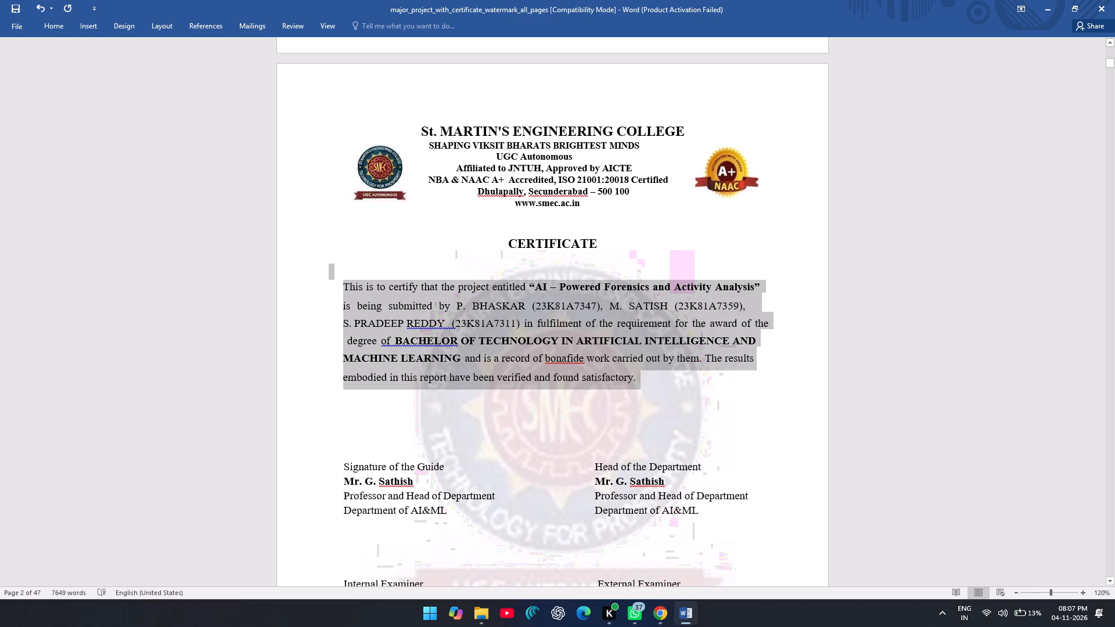
{"action": "left_click_drag", "start_coordinate": [380, 265], "coordinate": [378, 265]}
{"action": "left_click", "coordinate": [60, 27]}
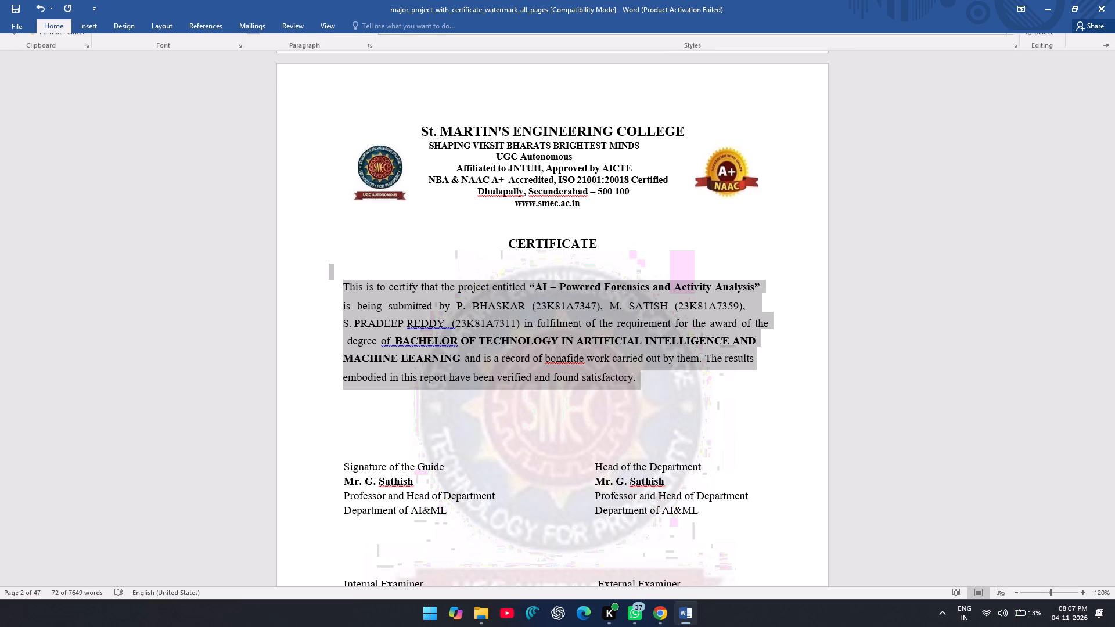
{"action": "left_click", "coordinate": [292, 65]}
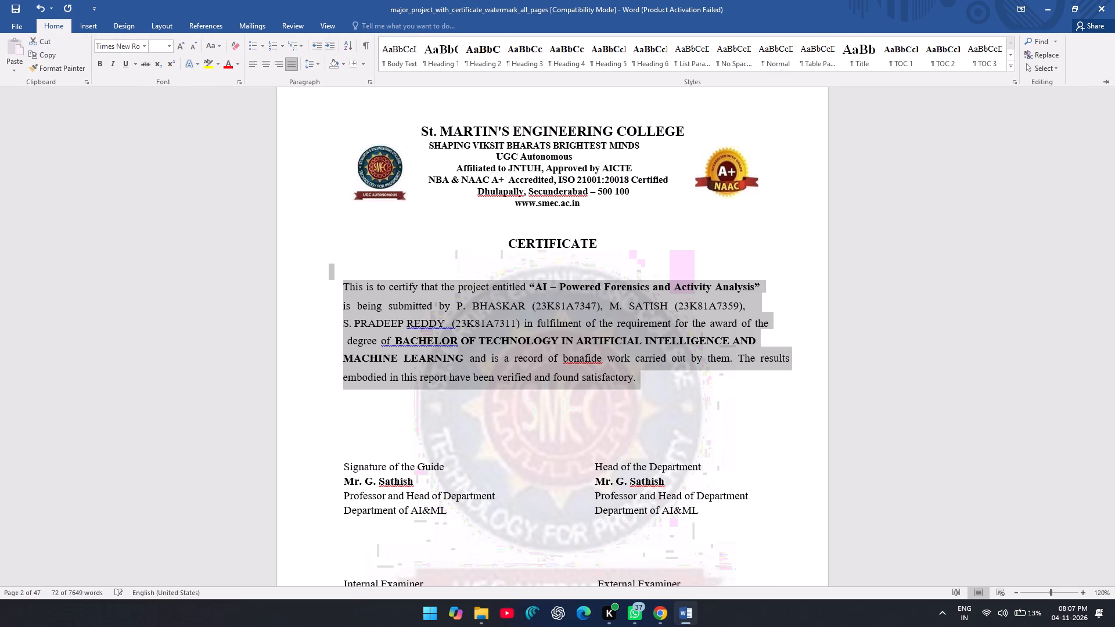
{"action": "left_click", "coordinate": [788, 466]}
{"action": "left_click", "coordinate": [788, 466]}
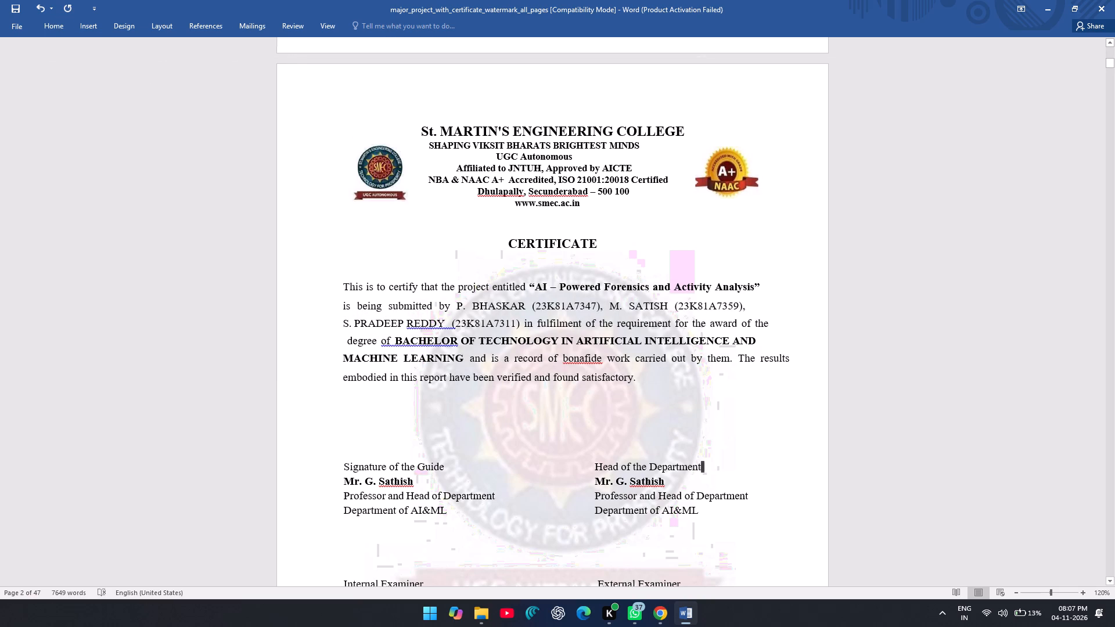
Delete the extra space before "degree of" at the start of the certificate's fourth line.
{"action": "left_click", "coordinate": [348, 336]}
{"action": "key", "text": "BackSpace"}
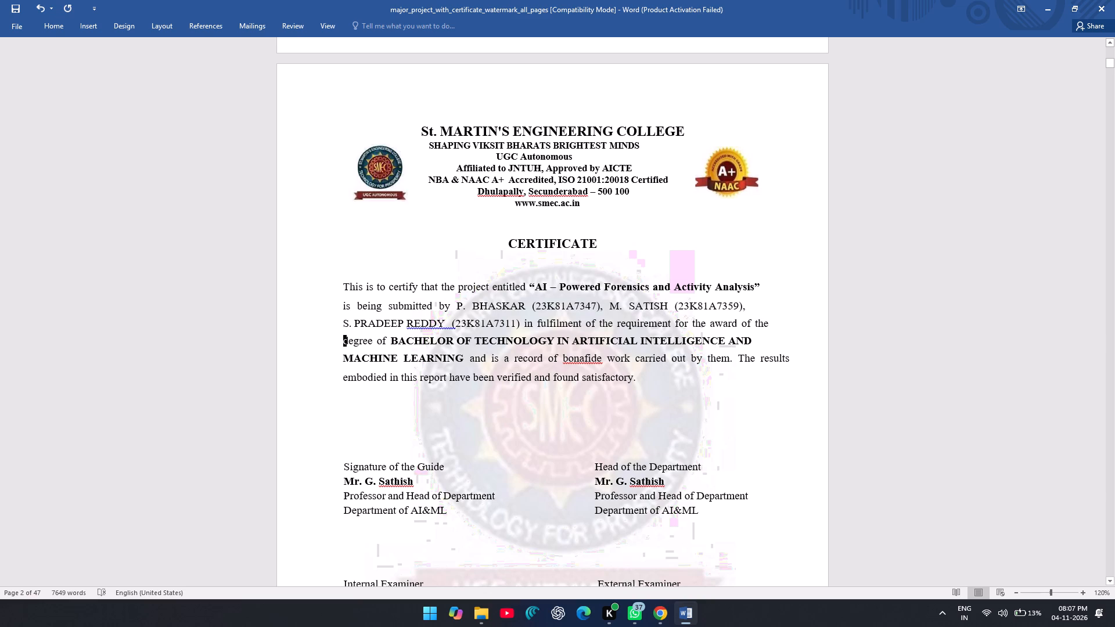
Reapply justified alignment to the certificate body text together with the blank lines beneath it.
{"action": "left_click_drag", "start_coordinate": [340, 287], "coordinate": [646, 403]}
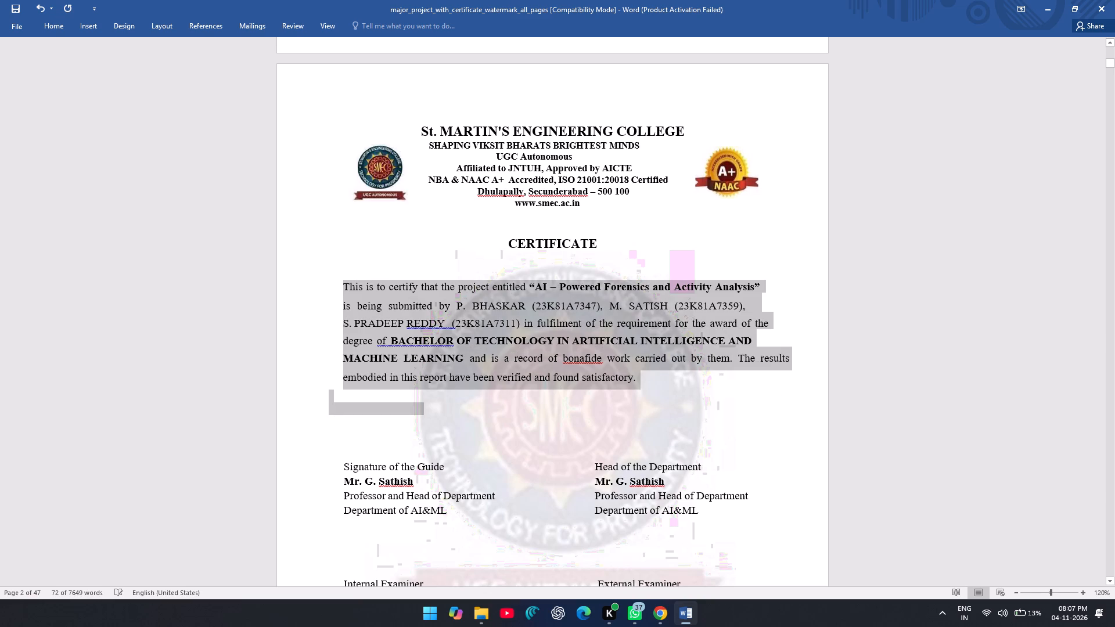
{"action": "left_click_drag", "start_coordinate": [51, 24], "coordinate": [361, 86]}
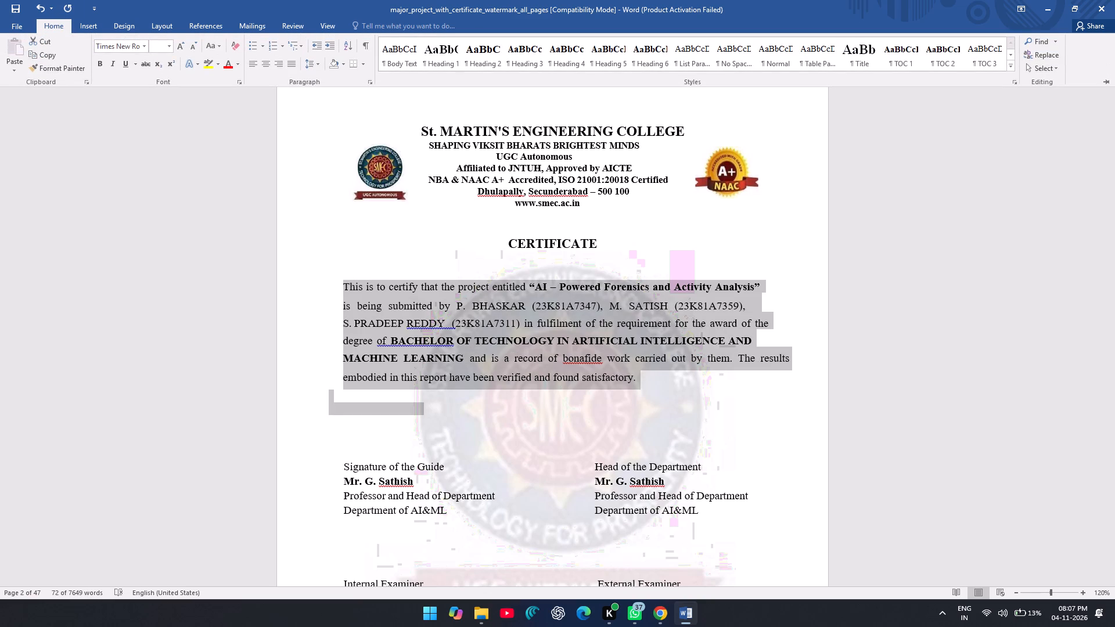
{"action": "left_click_drag", "start_coordinate": [361, 86], "coordinate": [289, 63]}
{"action": "left_click", "coordinate": [289, 63]}
{"action": "triple_click", "coordinate": [289, 63]}
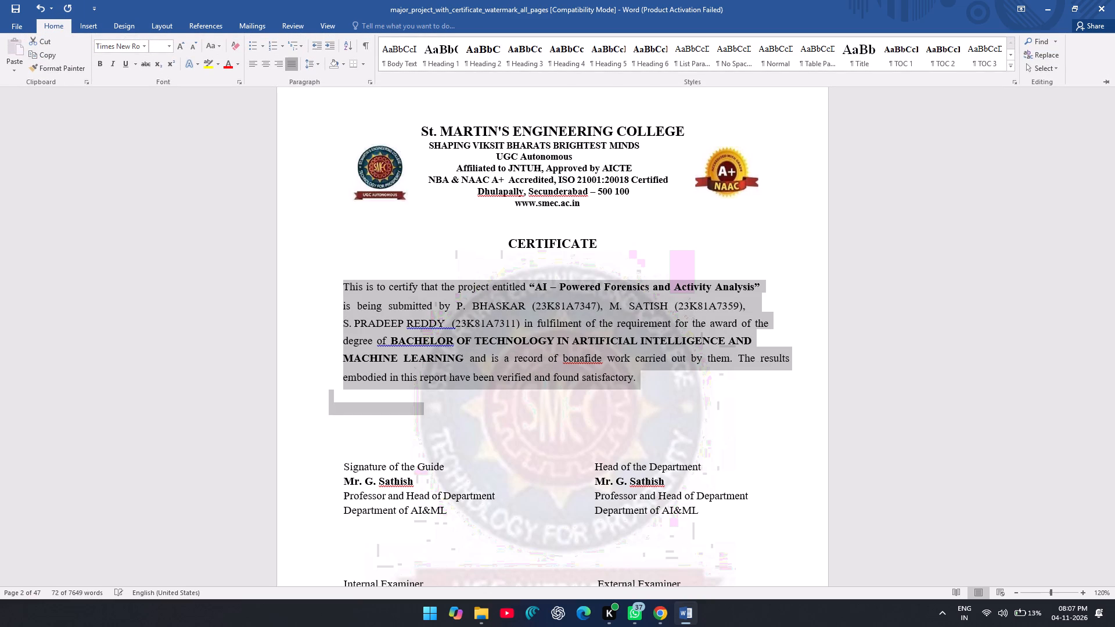
{"action": "left_click", "coordinate": [289, 63]}
{"action": "left_click", "coordinate": [289, 63]}
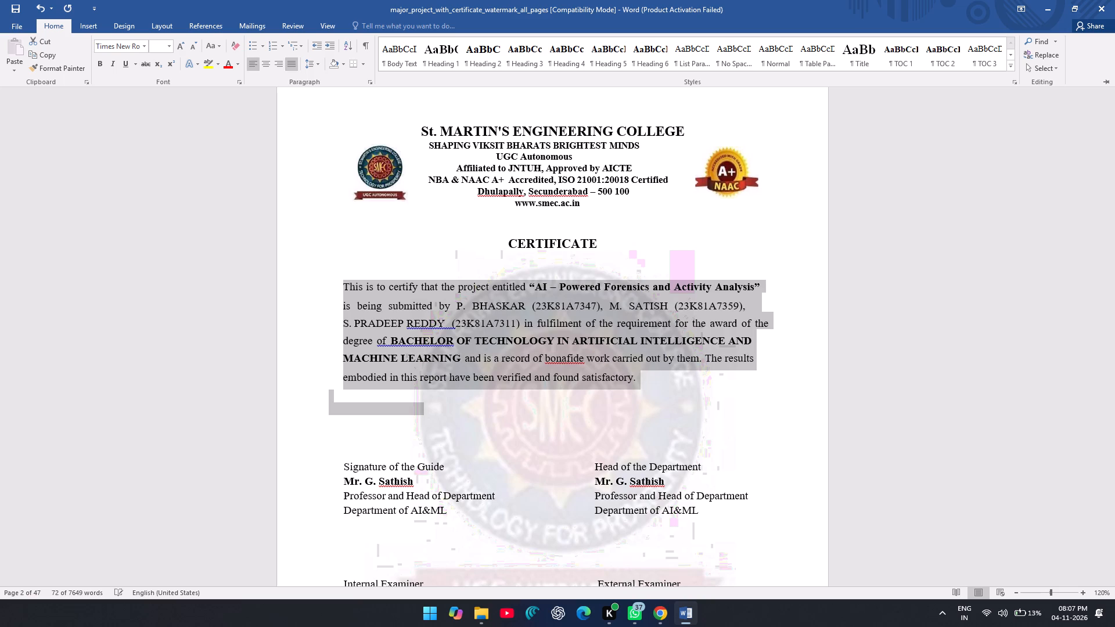
{"action": "left_click", "coordinate": [289, 63]}
{"action": "left_click", "coordinate": [355, 234]}
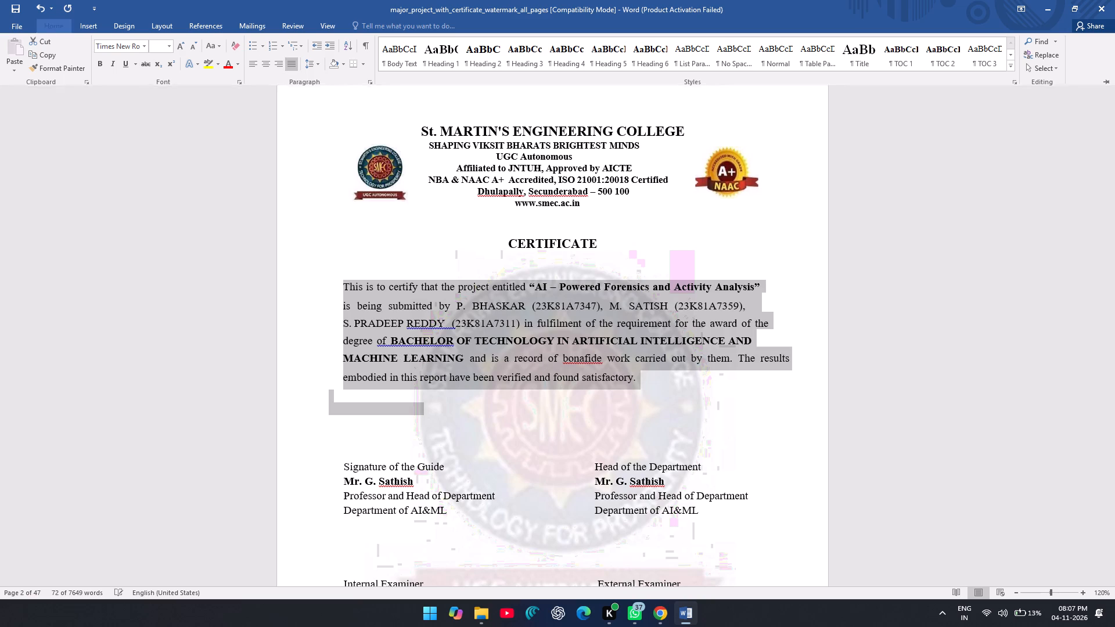
{"action": "left_click", "coordinate": [279, 344]}
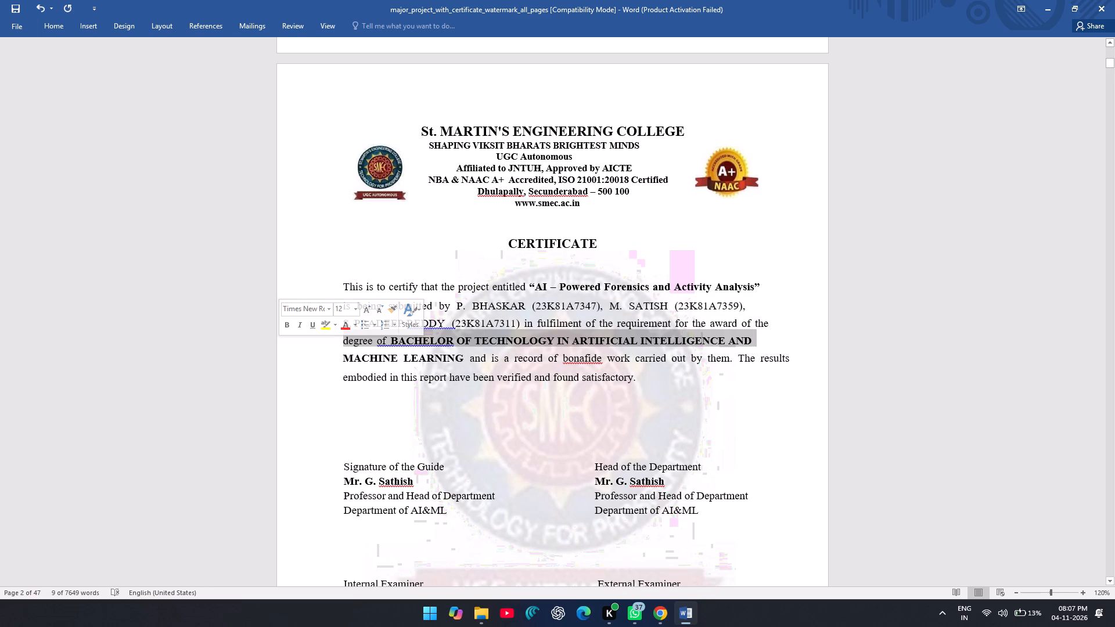
{"action": "left_click", "coordinate": [912, 420]}
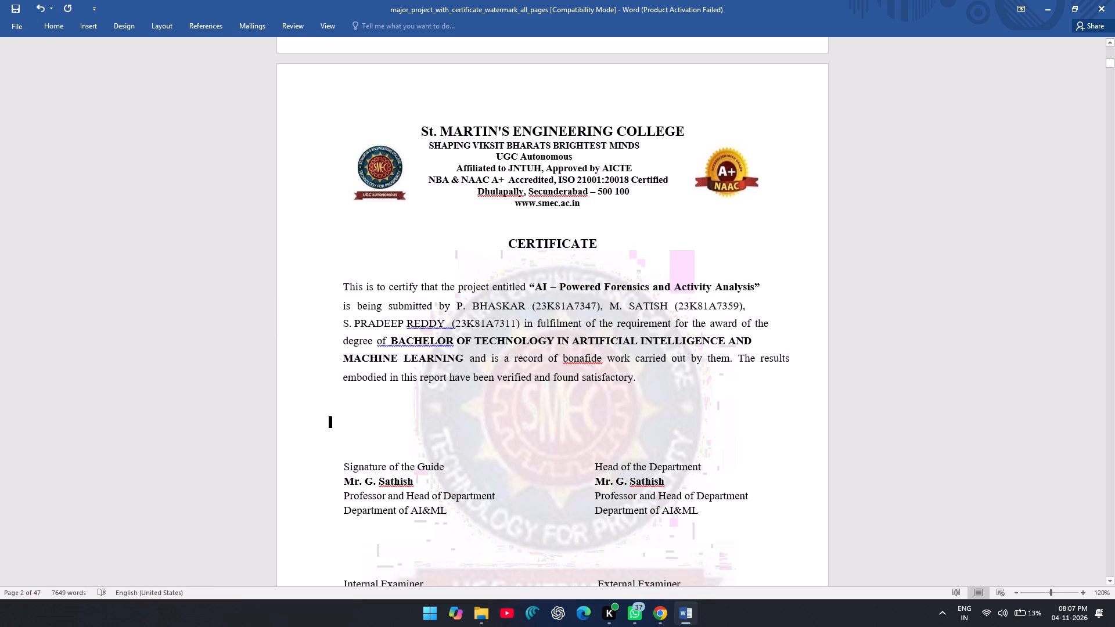
Add the surname "Reddy" after the third student's name in the list below the declaration text.
{"action": "scroll", "coordinate": [708, 406], "scroll_direction": "down", "scroll_amount": 1}
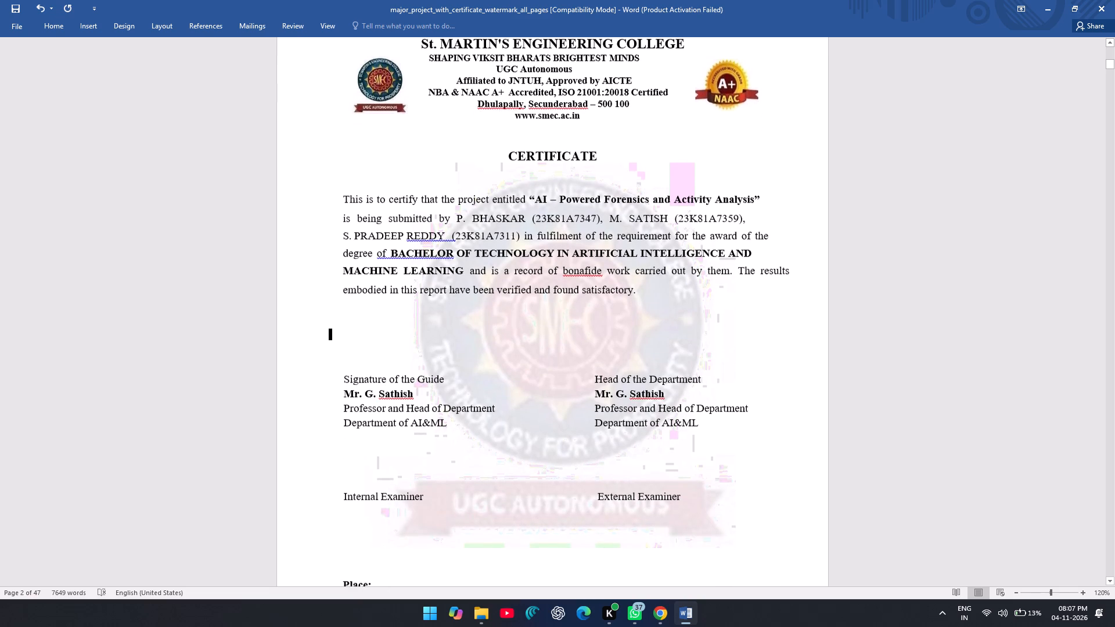
{"action": "scroll", "coordinate": [708, 406], "scroll_direction": "down", "scroll_amount": 1}
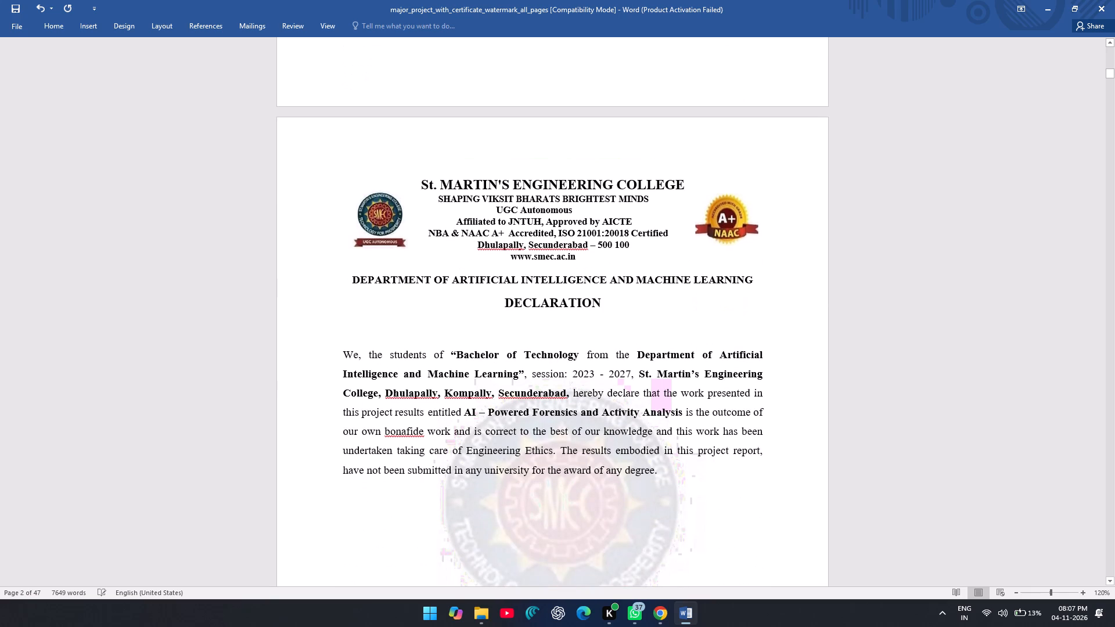
{"action": "scroll", "coordinate": [708, 406], "scroll_direction": "up", "scroll_amount": 1}
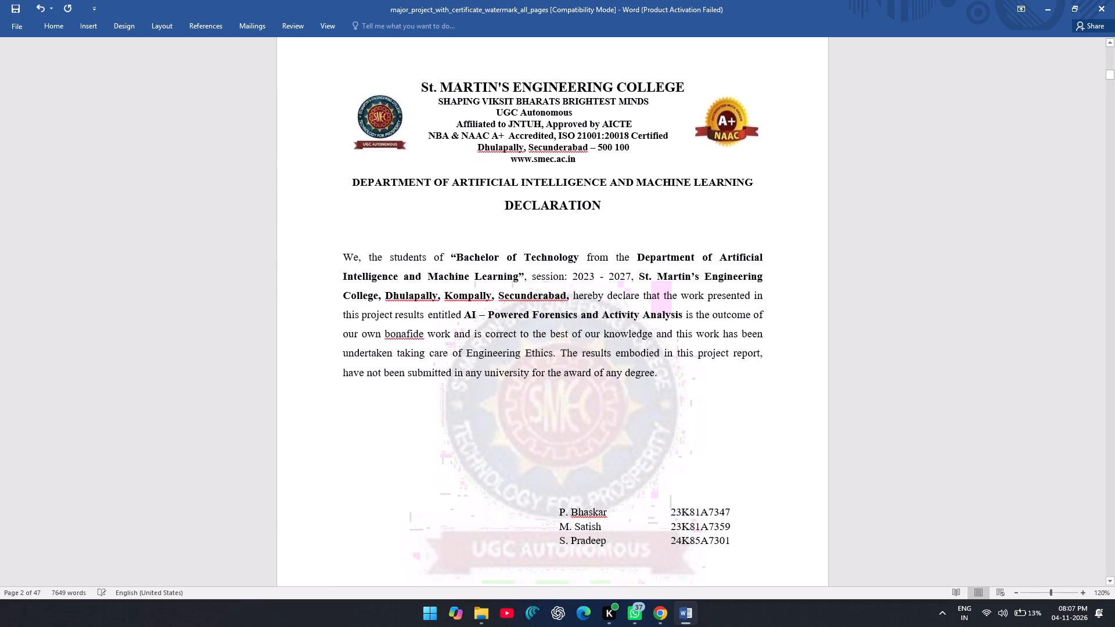
{"action": "left_click", "coordinate": [612, 513]}
{"action": "scroll", "coordinate": [612, 513], "scroll_direction": "down", "scroll_amount": 1}
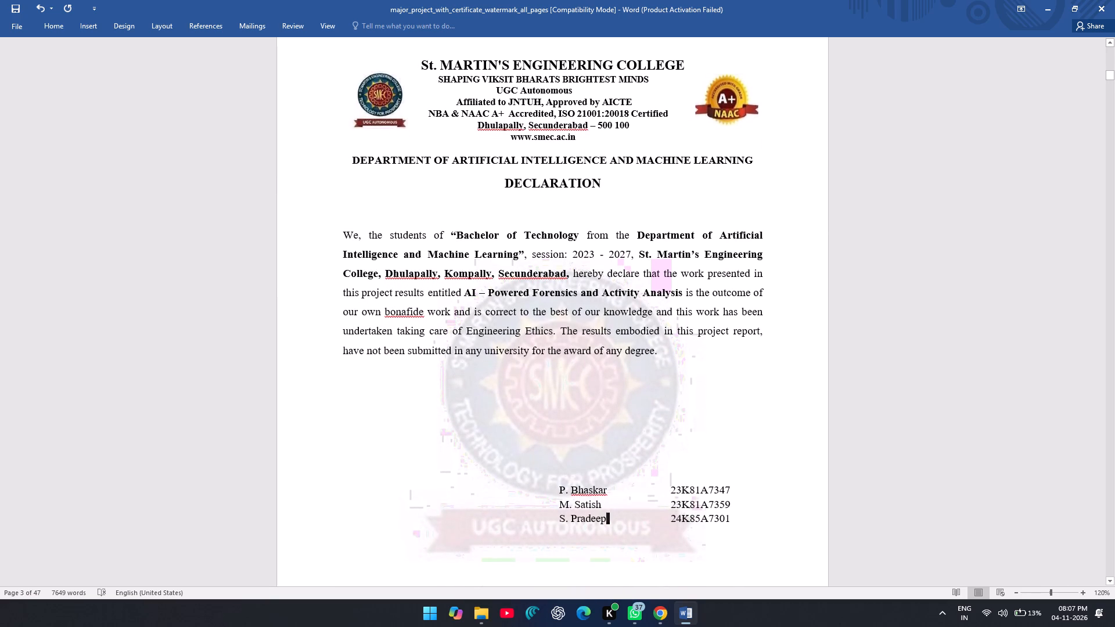
{"action": "scroll", "coordinate": [612, 513], "scroll_direction": "down", "scroll_amount": 1}
{"action": "key", "text": "space"}
{"action": "type", "text": "R"}
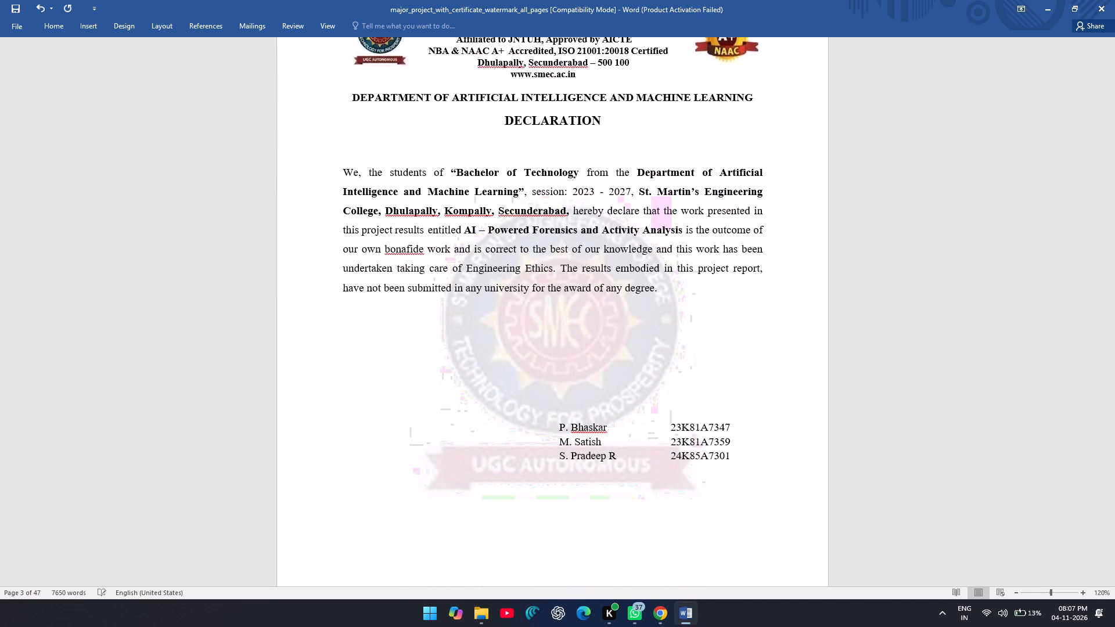
{"action": "type", "text": "eddy"}
Justify the whole acknowledgement body text, from "The satisfaction and euphoria" to "moral support and encouragement".
{"action": "scroll", "coordinate": [645, 518], "scroll_direction": "up", "scroll_amount": 1}
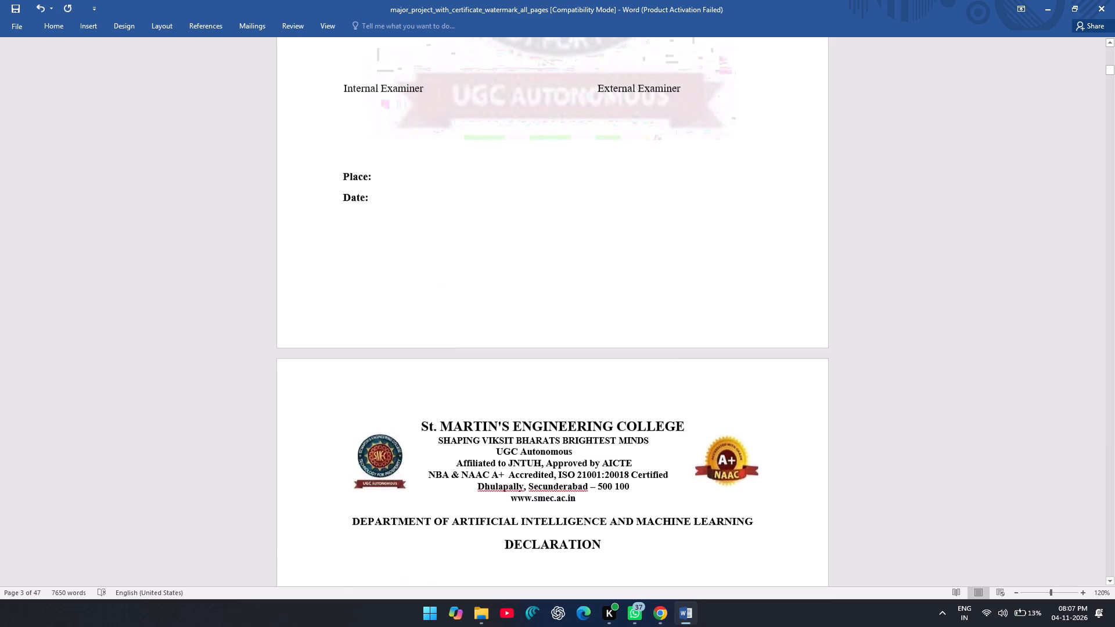
{"action": "scroll", "coordinate": [645, 518], "scroll_direction": "right", "scroll_amount": 1}
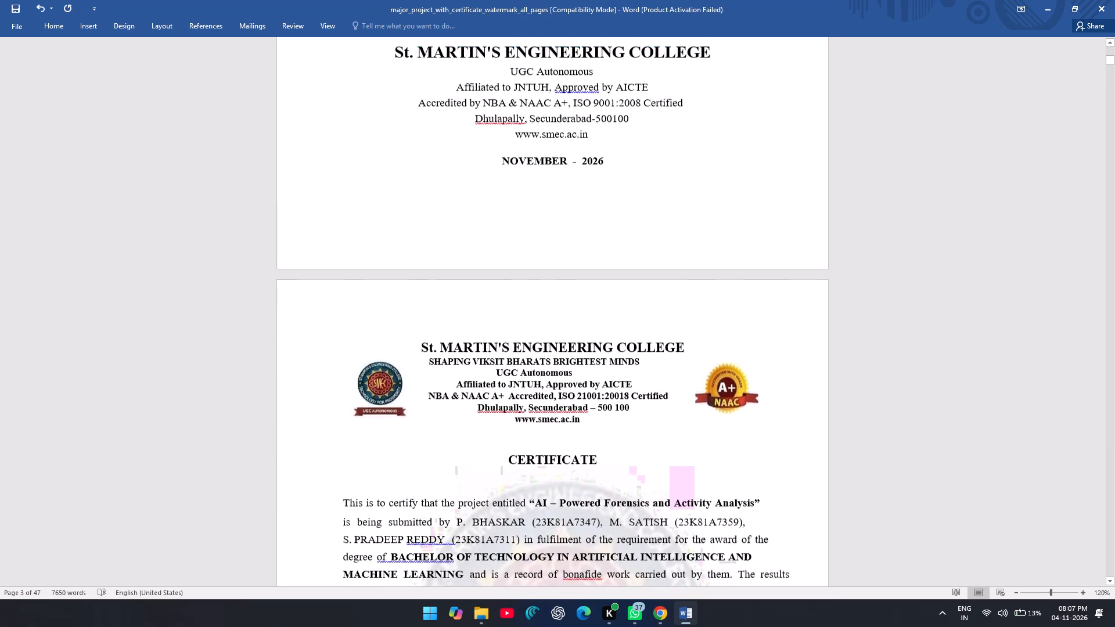
{"action": "scroll", "coordinate": [645, 518], "scroll_direction": "right", "scroll_amount": 1}
{"action": "scroll", "coordinate": [645, 518], "scroll_direction": "down", "scroll_amount": 1}
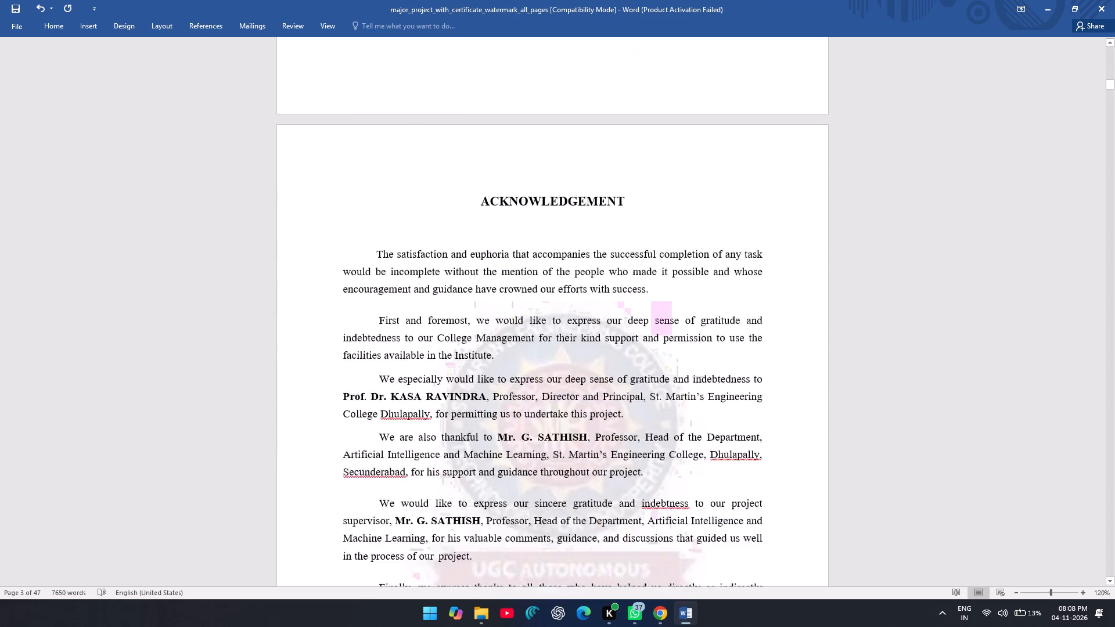
{"action": "scroll", "coordinate": [645, 518], "scroll_direction": "down", "scroll_amount": 1}
{"action": "scroll", "coordinate": [645, 518], "scroll_direction": "up", "scroll_amount": 1}
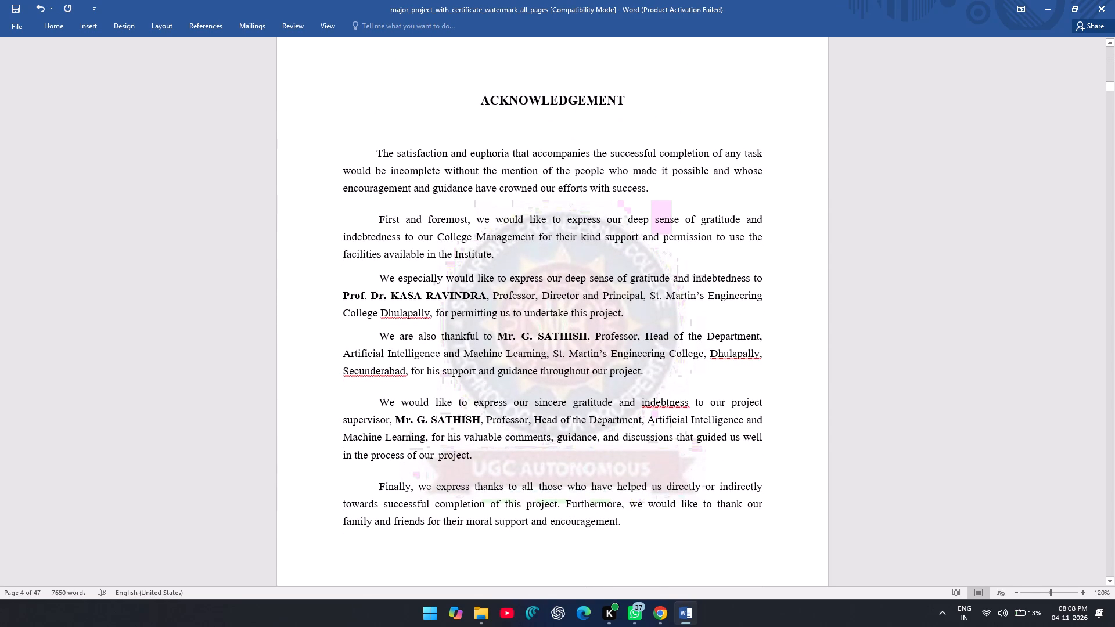
{"action": "left_click_drag", "start_coordinate": [372, 151], "coordinate": [604, 446]}
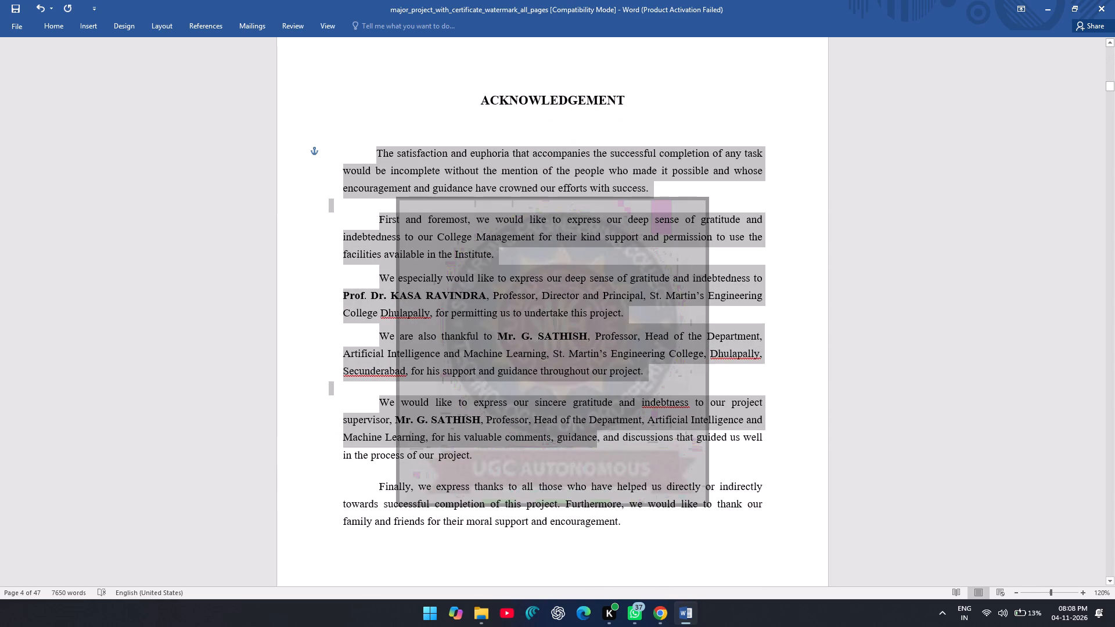
{"action": "left_click_drag", "start_coordinate": [604, 446], "coordinate": [630, 572]}
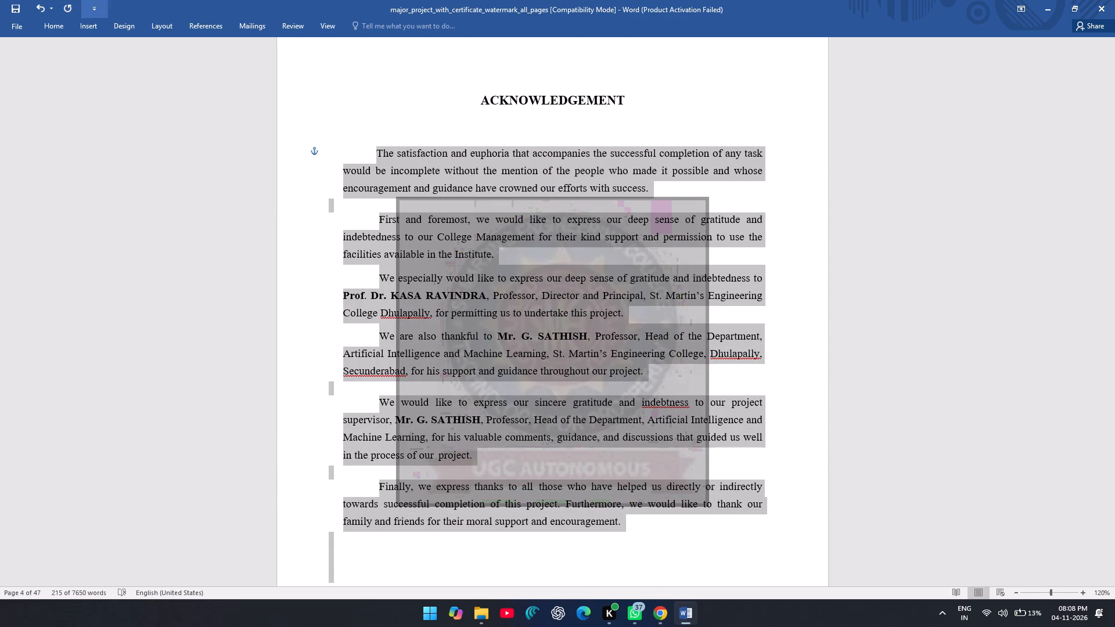
{"action": "left_click", "coordinate": [54, 24]}
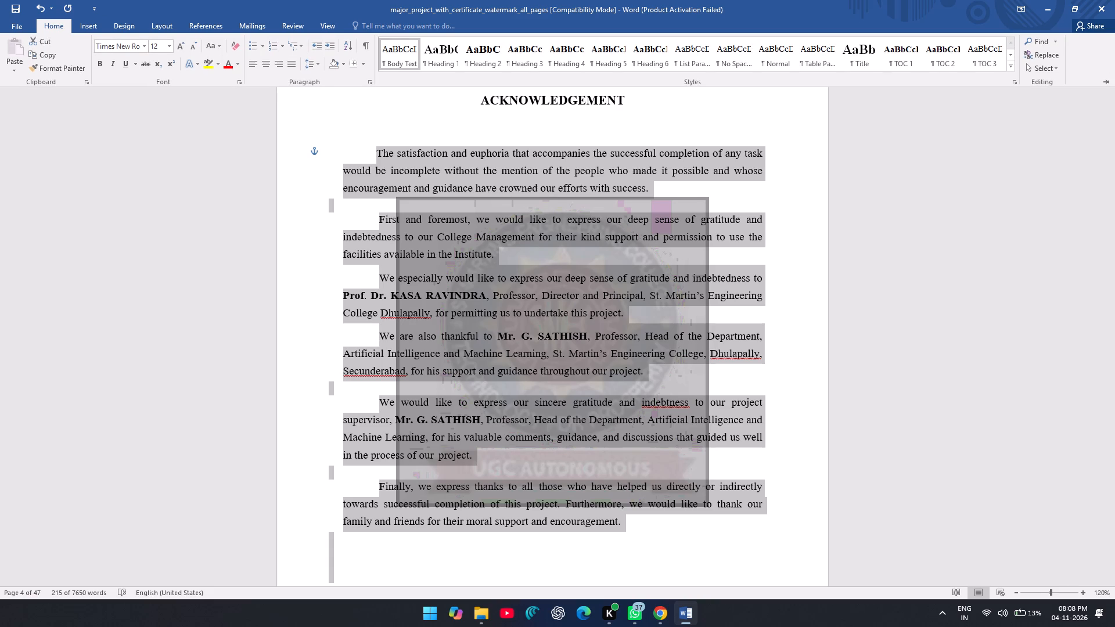
{"action": "left_click", "coordinate": [296, 62]}
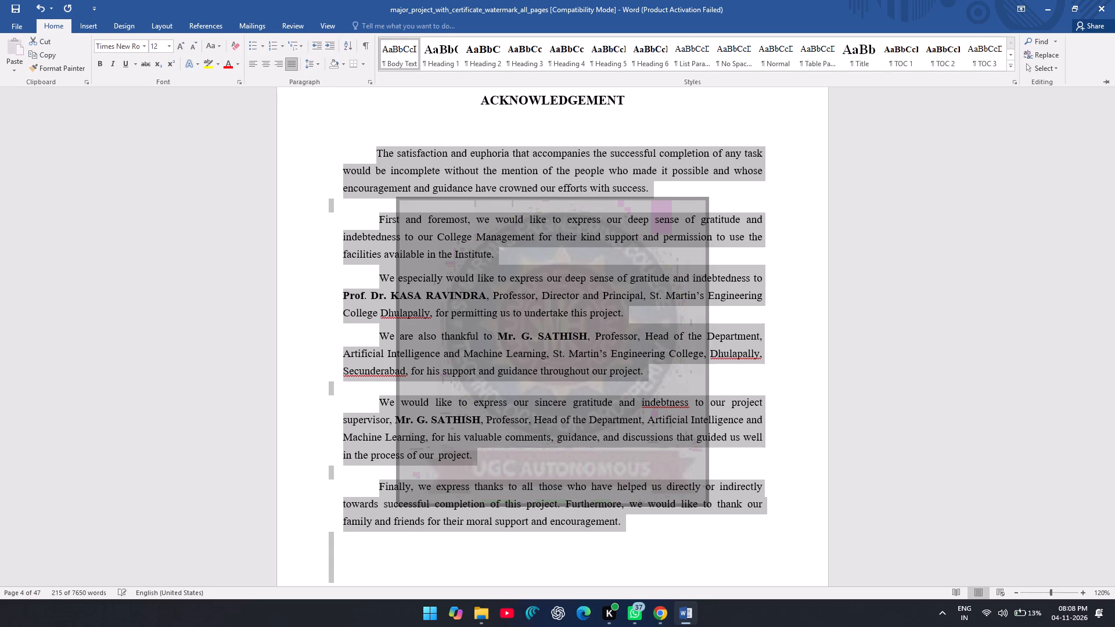
{"action": "left_click", "coordinate": [290, 69]}
{"action": "left_click", "coordinate": [290, 69]}
{"action": "left_click", "coordinate": [810, 265]}
{"action": "left_click", "coordinate": [810, 265]}
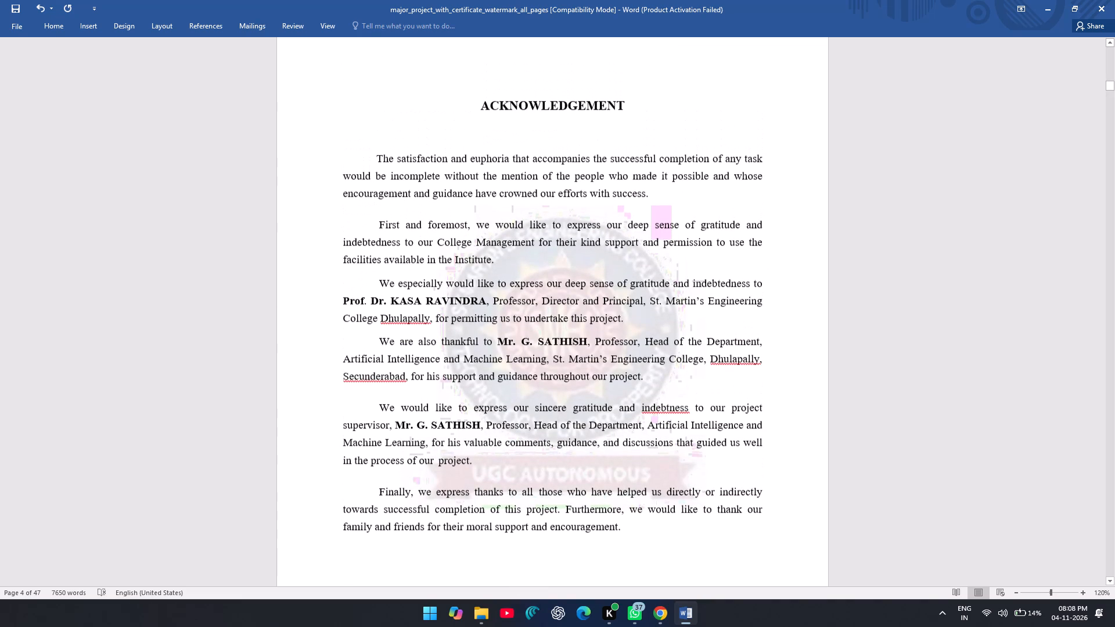
Remove the first-line indent from each of the six acknowledgement paragraphs.
{"action": "left_click", "coordinate": [374, 158]}
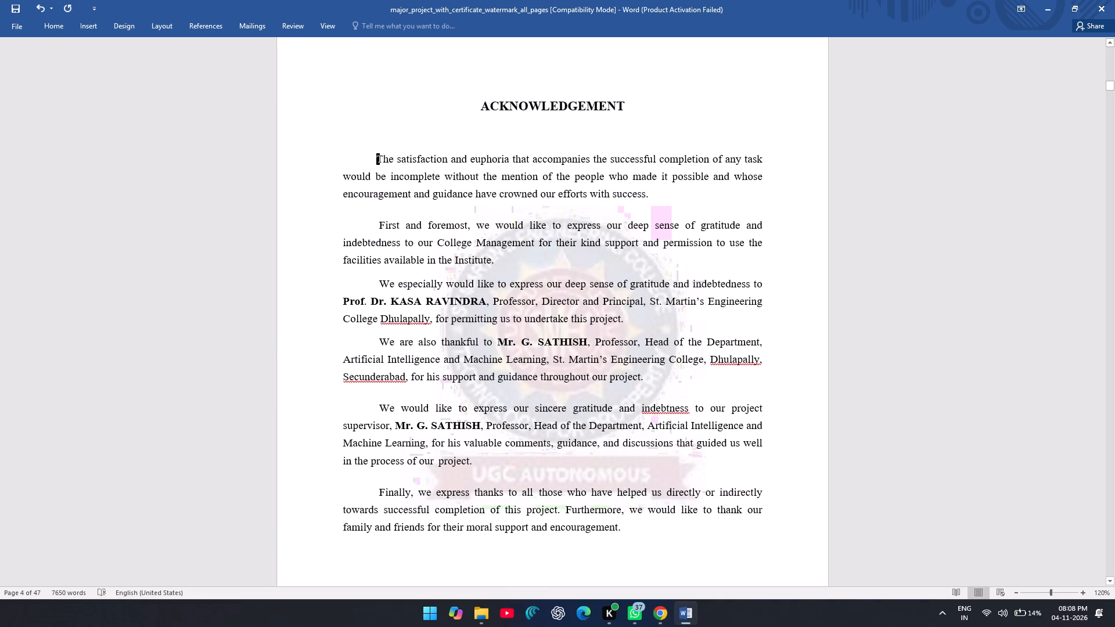
{"action": "key", "text": "BackSpace"}
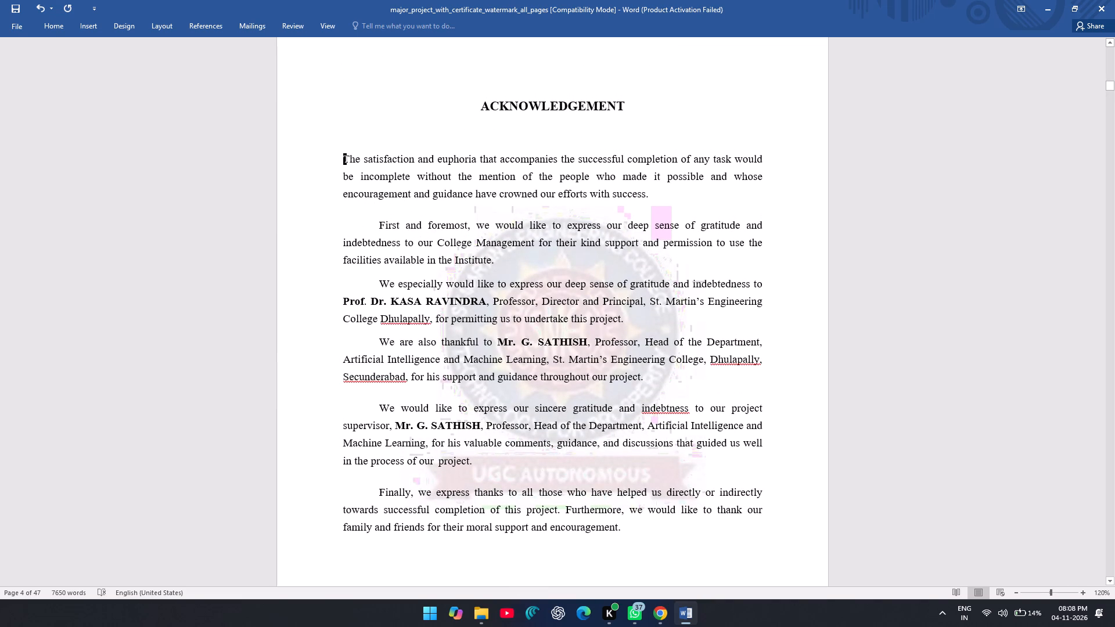
{"action": "left_click", "coordinate": [380, 225]}
{"action": "key", "text": "BackSpace"}
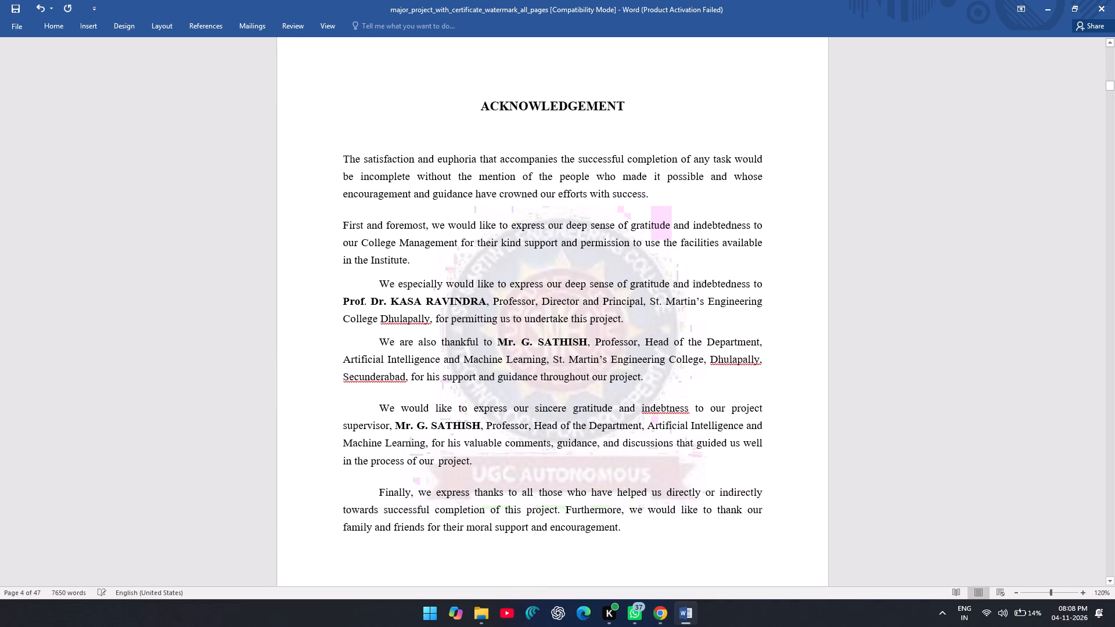
{"action": "left_click", "coordinate": [375, 283]}
{"action": "key", "text": "BackSpace"}
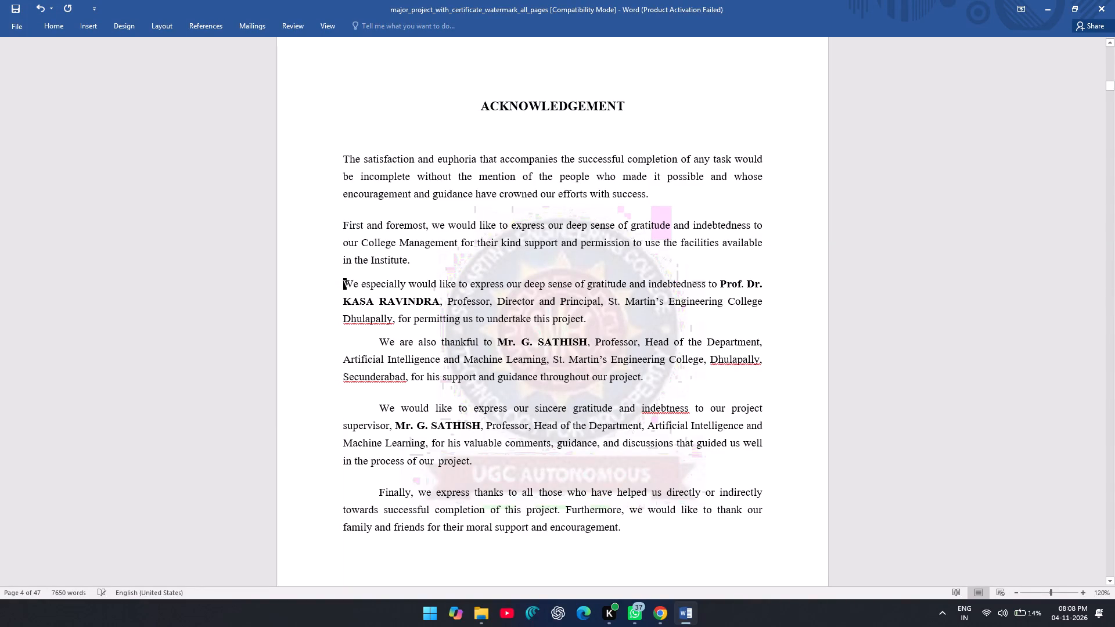
{"action": "left_click", "coordinate": [377, 338]}
{"action": "key", "text": "BackSpace"}
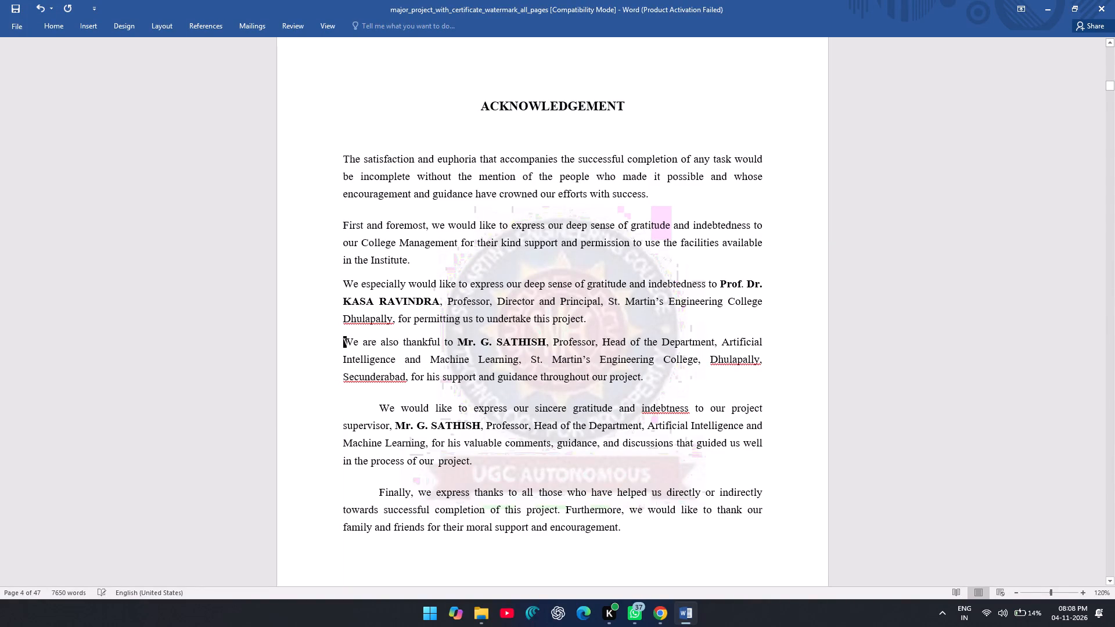
{"action": "left_click", "coordinate": [379, 408]}
{"action": "key", "text": "BackSpace"}
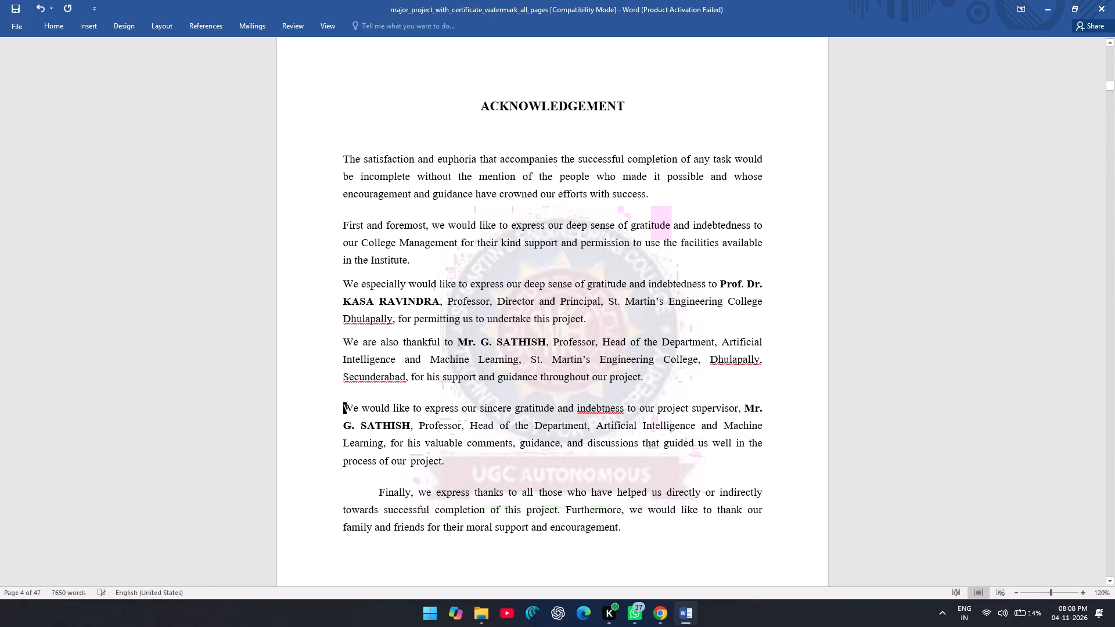
{"action": "left_click", "coordinate": [376, 492]}
{"action": "key", "text": "BackSpace"}
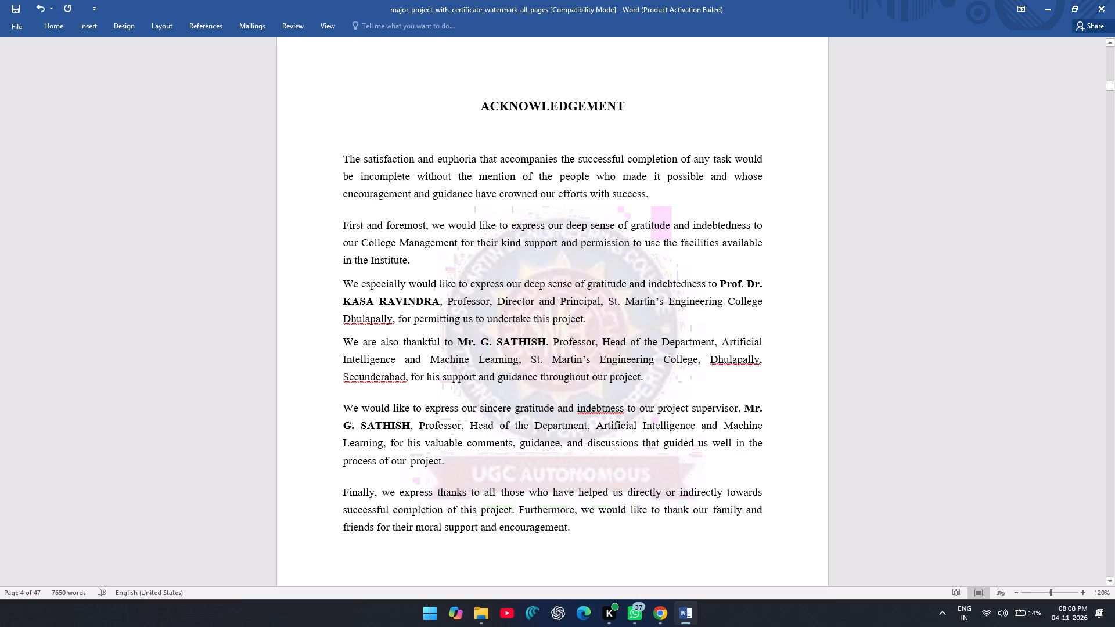
Merge the first four acknowledgement paragraphs, through "We are also thankful to", into one continuous paragraph with single spaces between sentences.
{"action": "scroll", "coordinate": [714, 286], "scroll_direction": "down", "scroll_amount": 1}
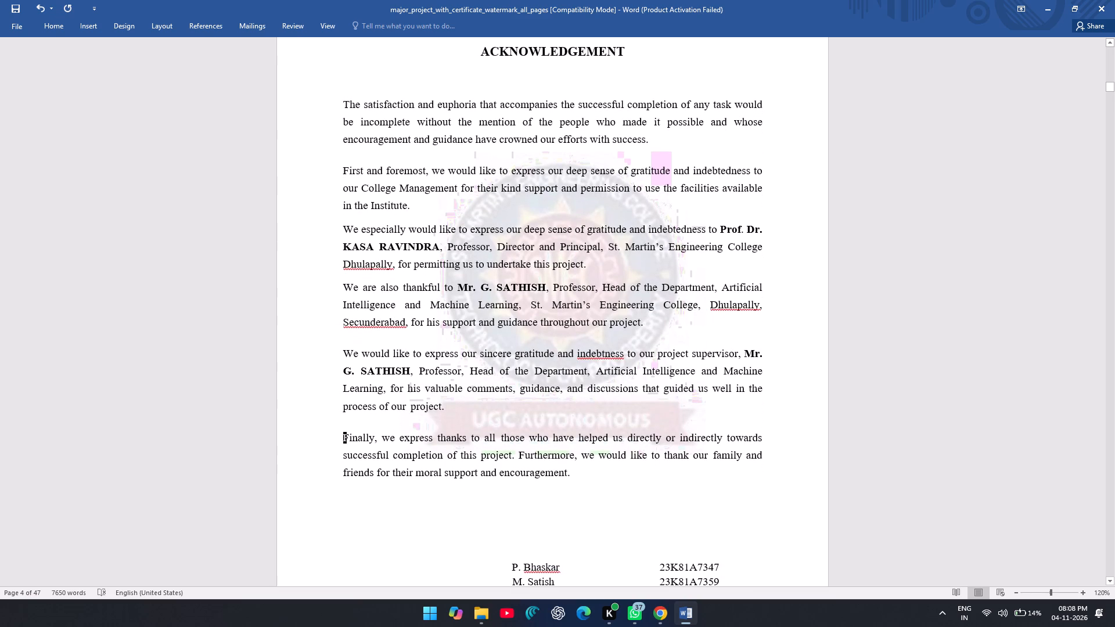
{"action": "left_click", "coordinate": [342, 172]}
{"action": "key", "text": "BackSpace"}
{"action": "key", "text": "BackSpace"}
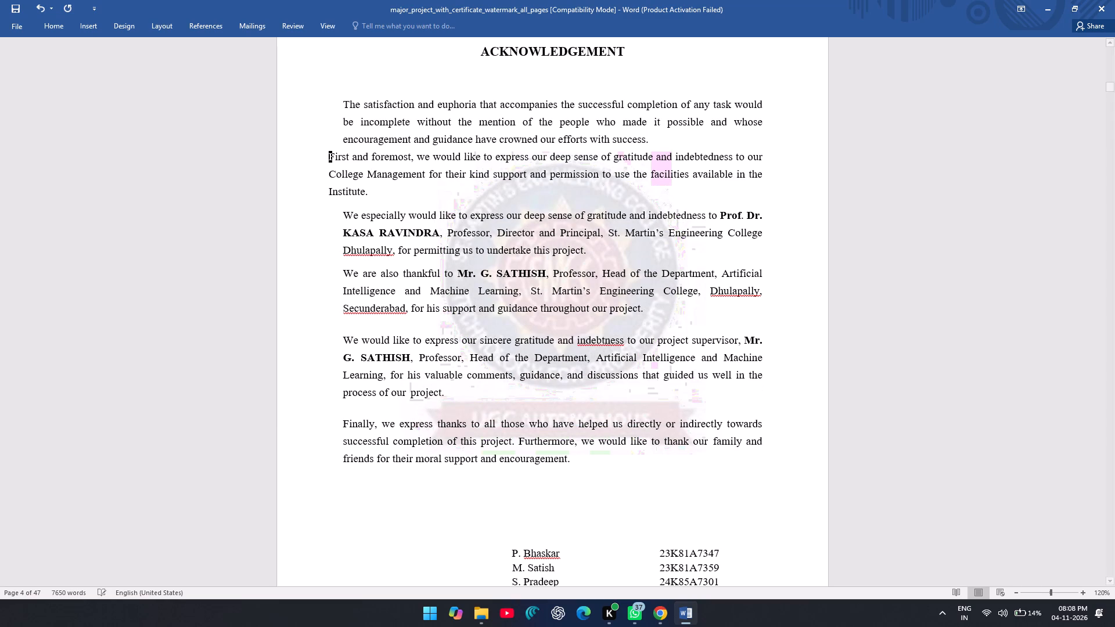
{"action": "key", "text": "BackSpace"}
{"action": "key", "text": "space"}
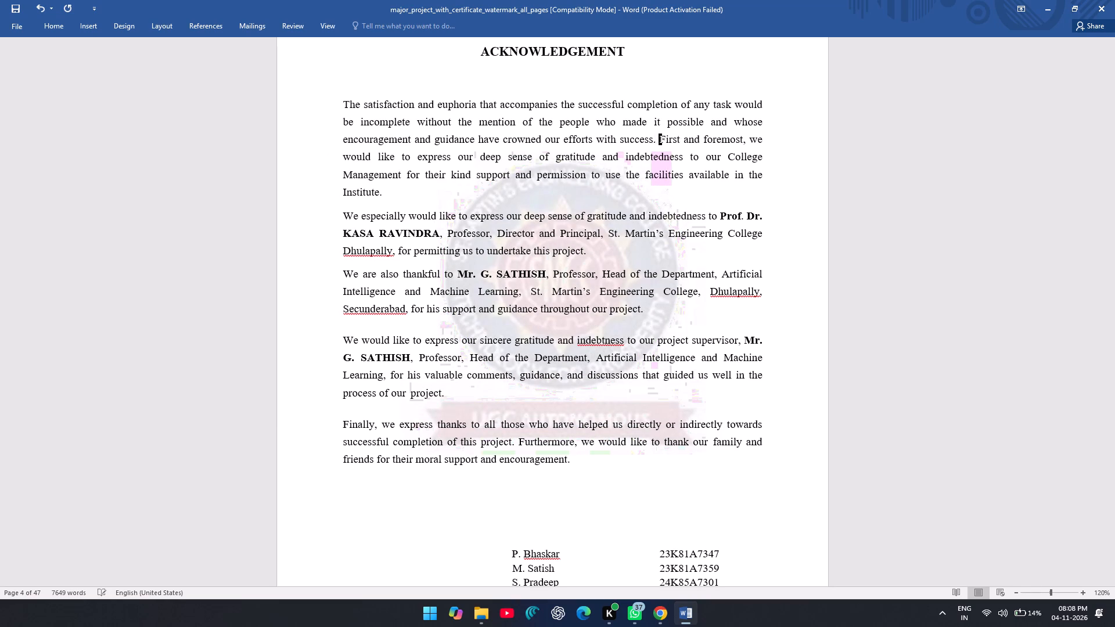
{"action": "left_click", "coordinate": [340, 214]}
{"action": "key", "text": "BackSpace"}
{"action": "key", "text": "BackSpace"}
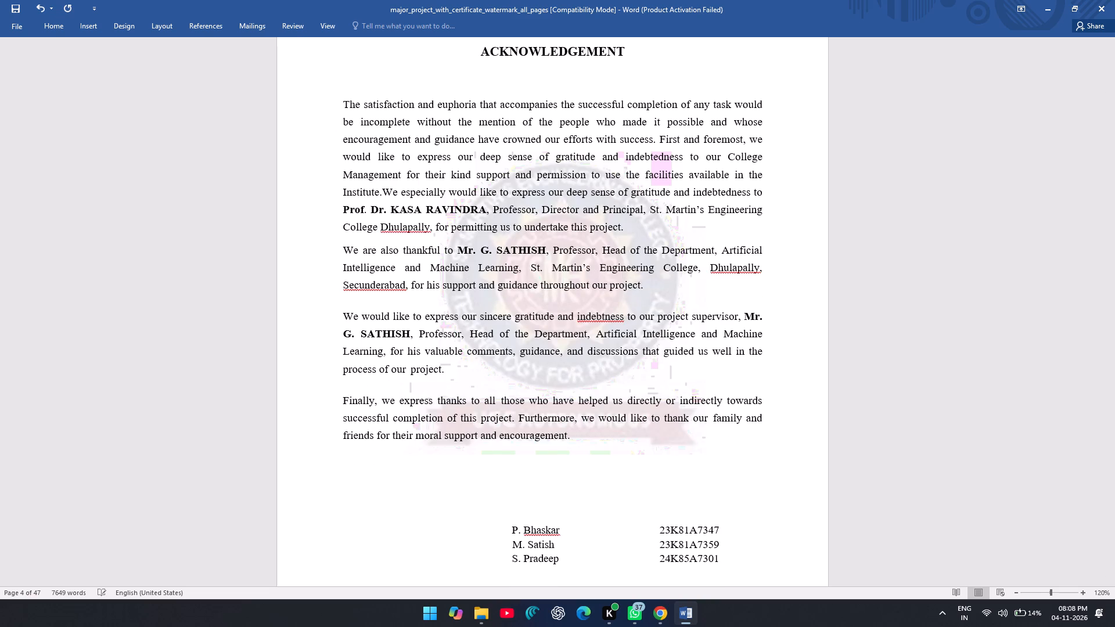
{"action": "key", "text": "space"}
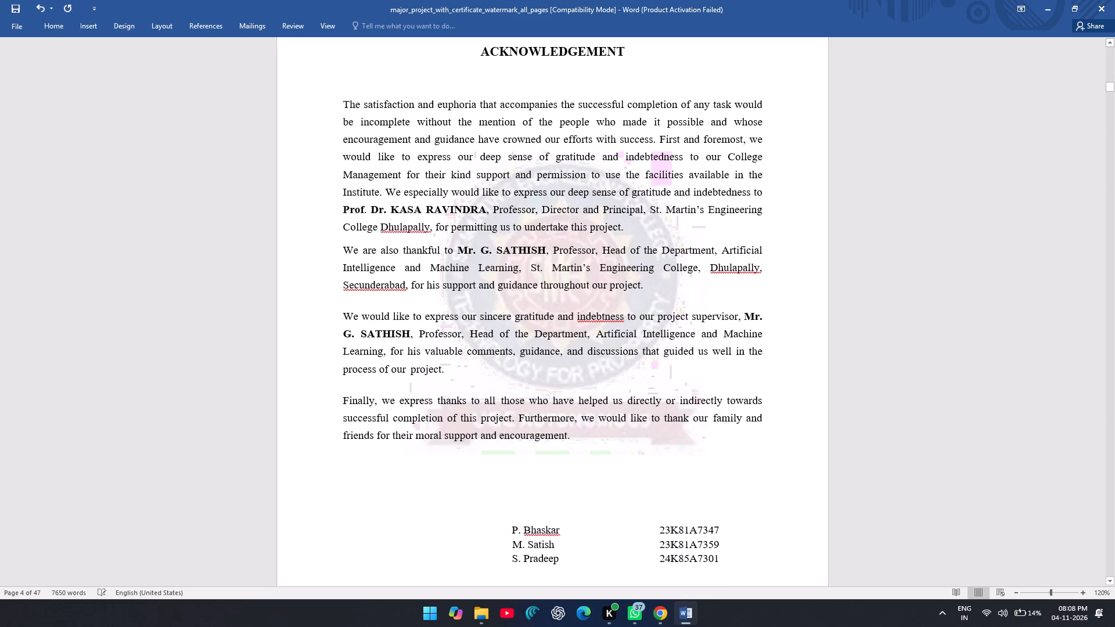
{"action": "left_click", "coordinate": [340, 250]}
{"action": "key", "text": "BackSpace"}
{"action": "key", "text": "BackSpace"}
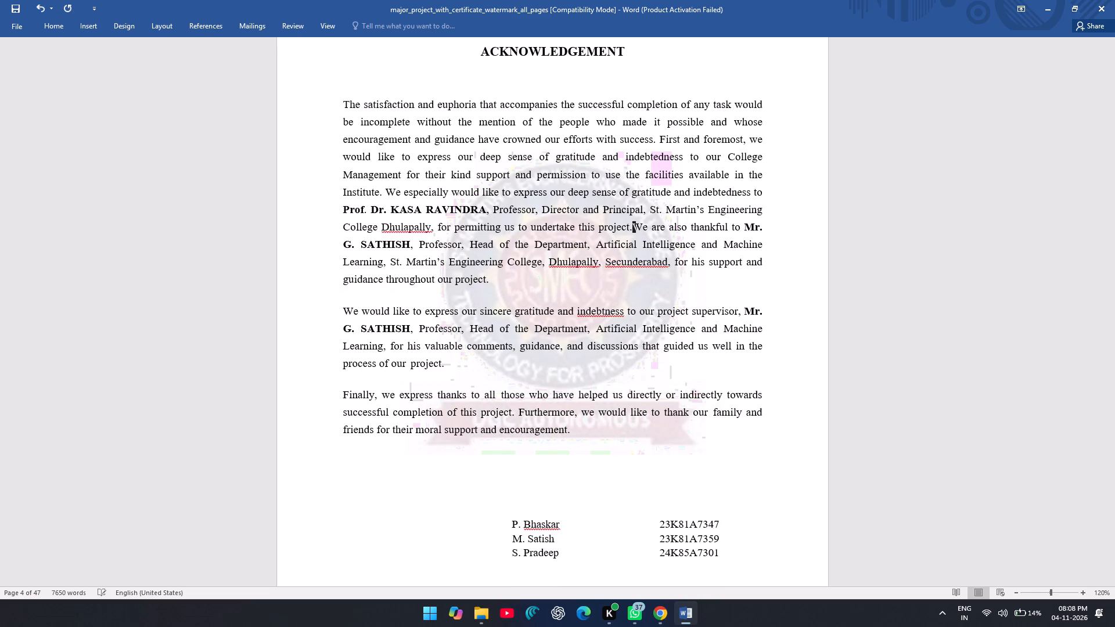
{"action": "key", "text": "space"}
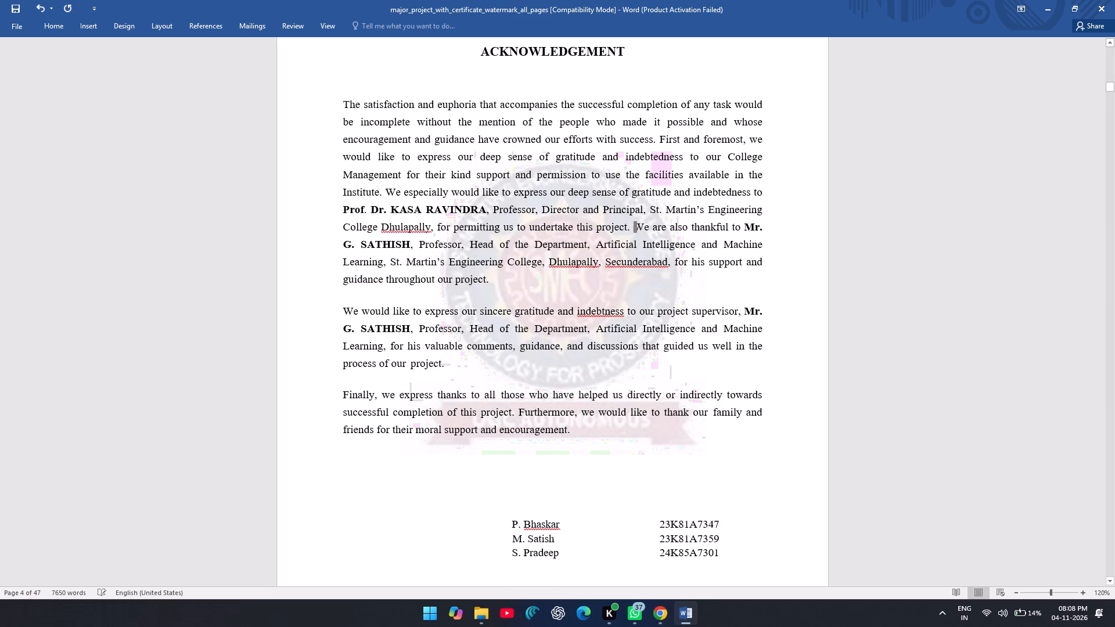
Join the "We would like to express our sincere gratitude" and "Finally, we express thanks" paragraphs onto the merged acknowledgement paragraph, separated by spaces.
{"action": "left_click", "coordinate": [340, 311]}
{"action": "key", "text": "BackSpace"}
{"action": "key", "text": "BackSpace"}
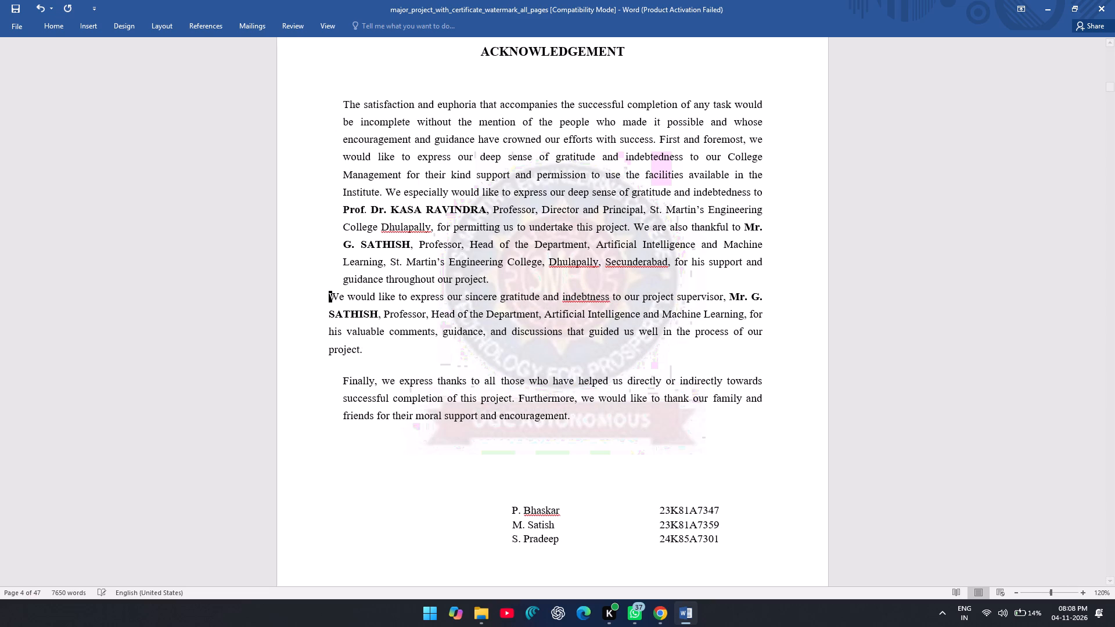
{"action": "key", "text": "BackSpace"}
{"action": "key", "text": "space"}
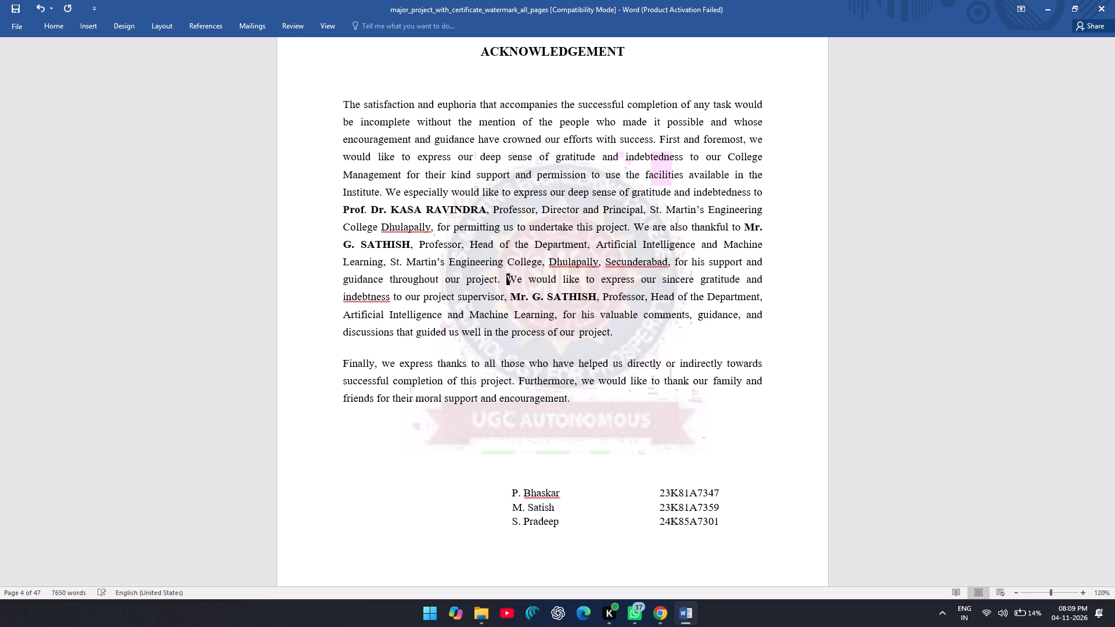
{"action": "left_click", "coordinate": [338, 362]}
{"action": "key", "text": "BackSpace"}
{"action": "key", "text": "BackSpace"}
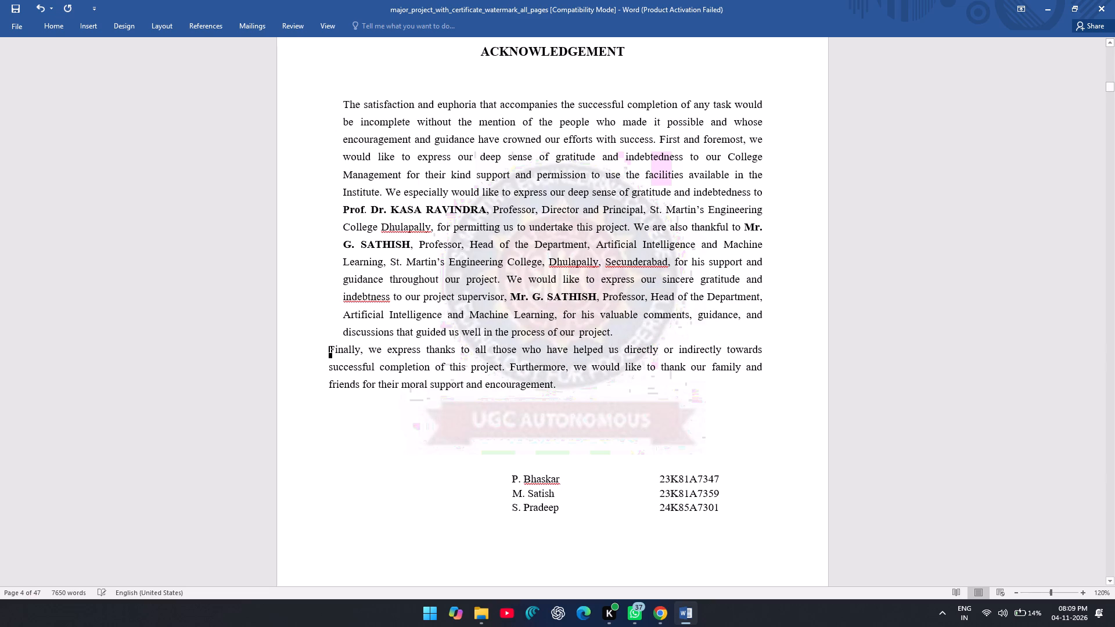
{"action": "key", "text": "BackSpace"}
{"action": "key", "text": "space"}
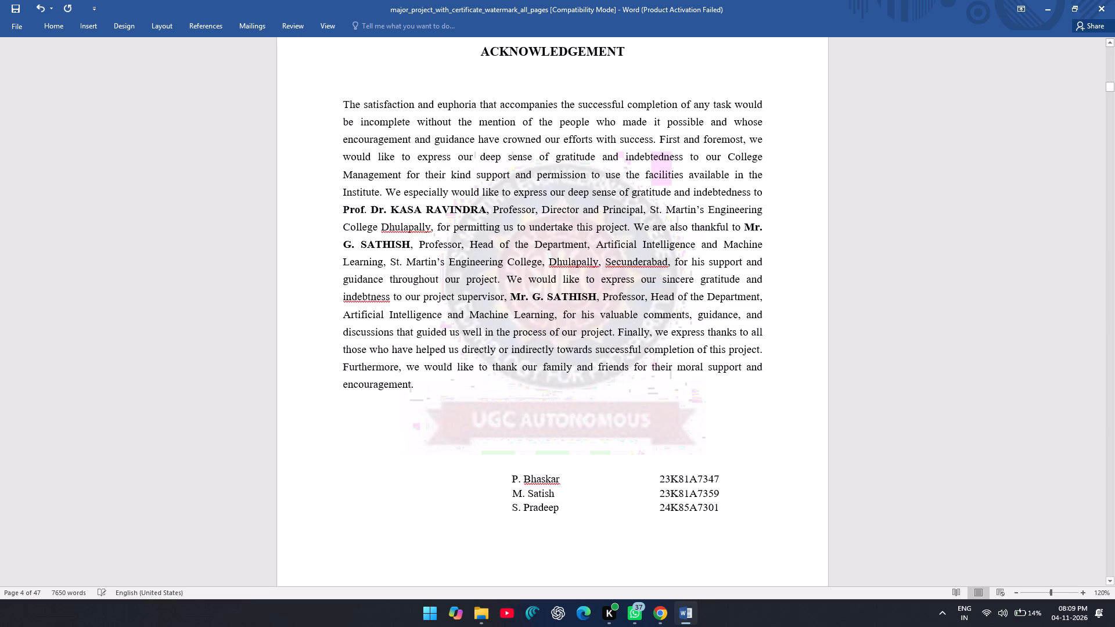
{"action": "left_click", "coordinate": [542, 402]}
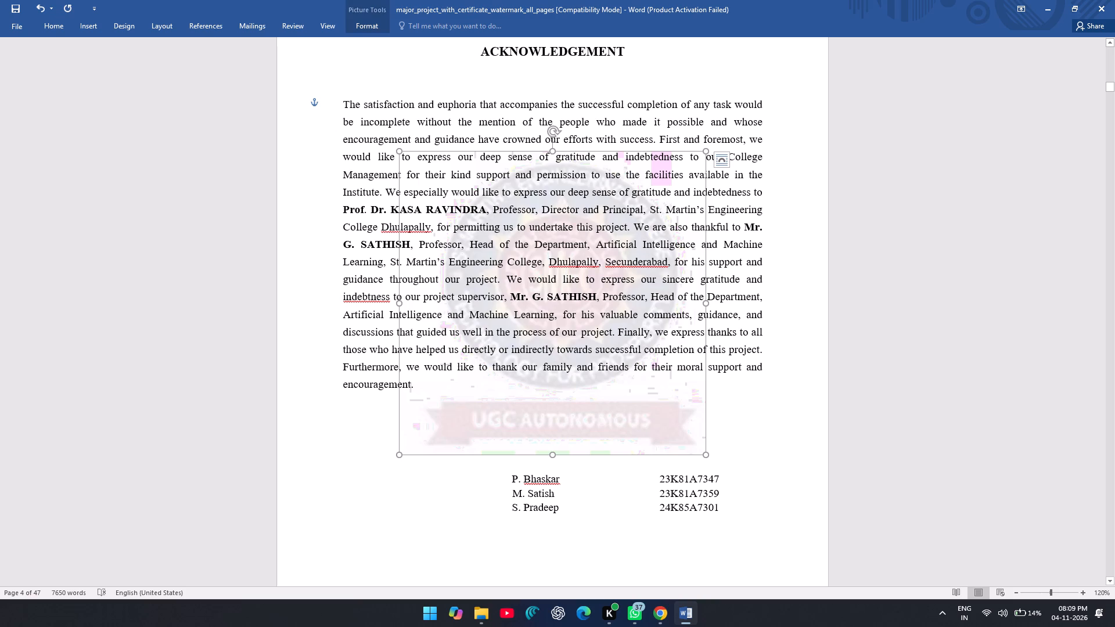
Add the surname "Reddy" after the third student's name in the list below the acknowledgement.
{"action": "left_click_drag", "start_coordinate": [770, 439], "coordinate": [602, 522]}
{"action": "left_click", "coordinate": [602, 522]}
{"action": "left_click", "coordinate": [587, 527]}
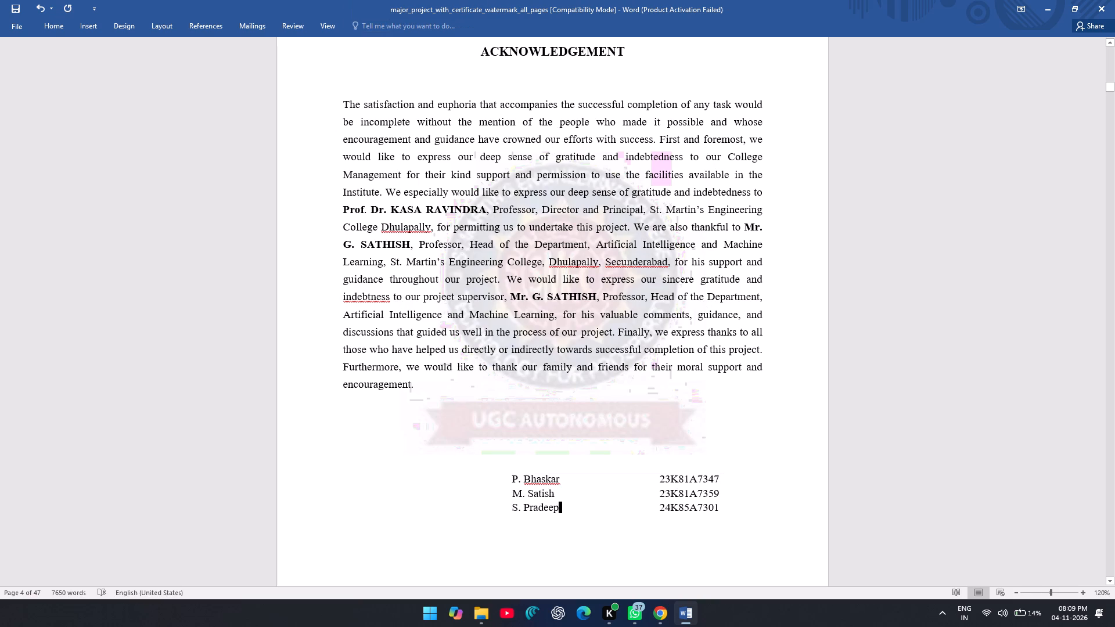
{"action": "key", "text": "space"}
{"action": "key", "text": "shift+r"}
{"action": "type", "text": "eddy"}
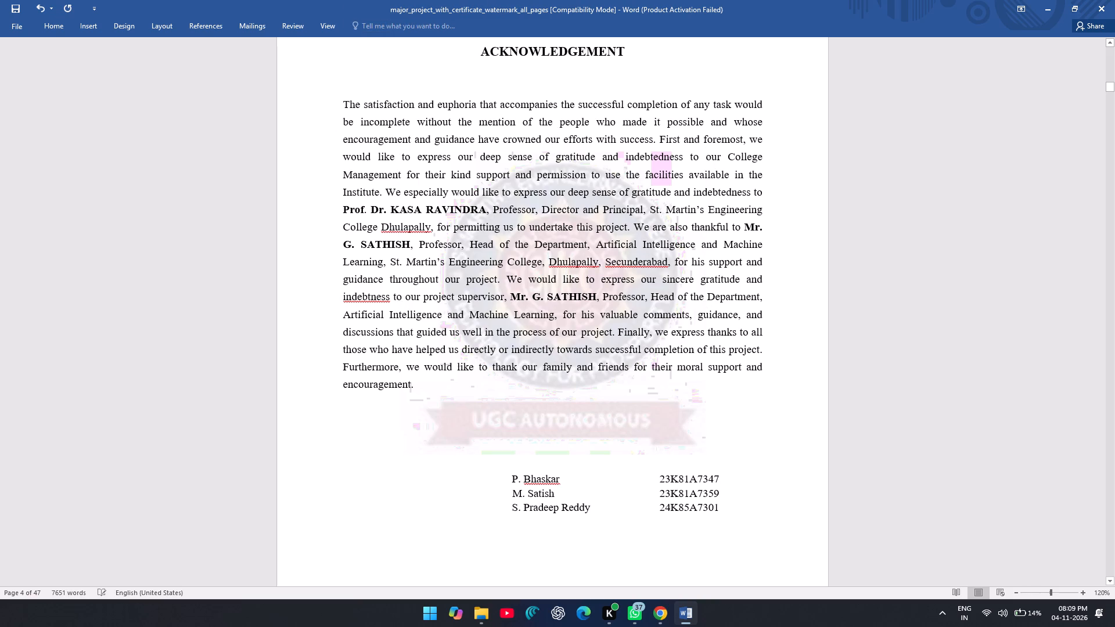
Review the pages from the abstract and contents through section 4.2.8 Purpose of Algorithms for layout and content problems.
{"action": "scroll", "coordinate": [530, 456], "scroll_direction": "down", "scroll_amount": 2}
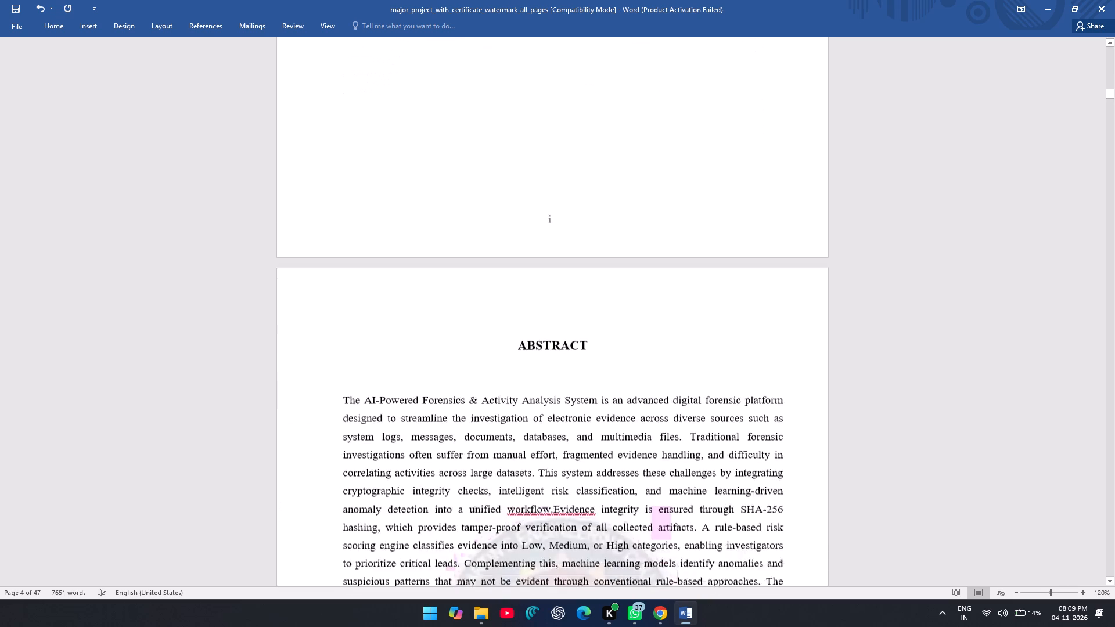
{"action": "scroll", "coordinate": [530, 456], "scroll_direction": "down", "scroll_amount": 8}
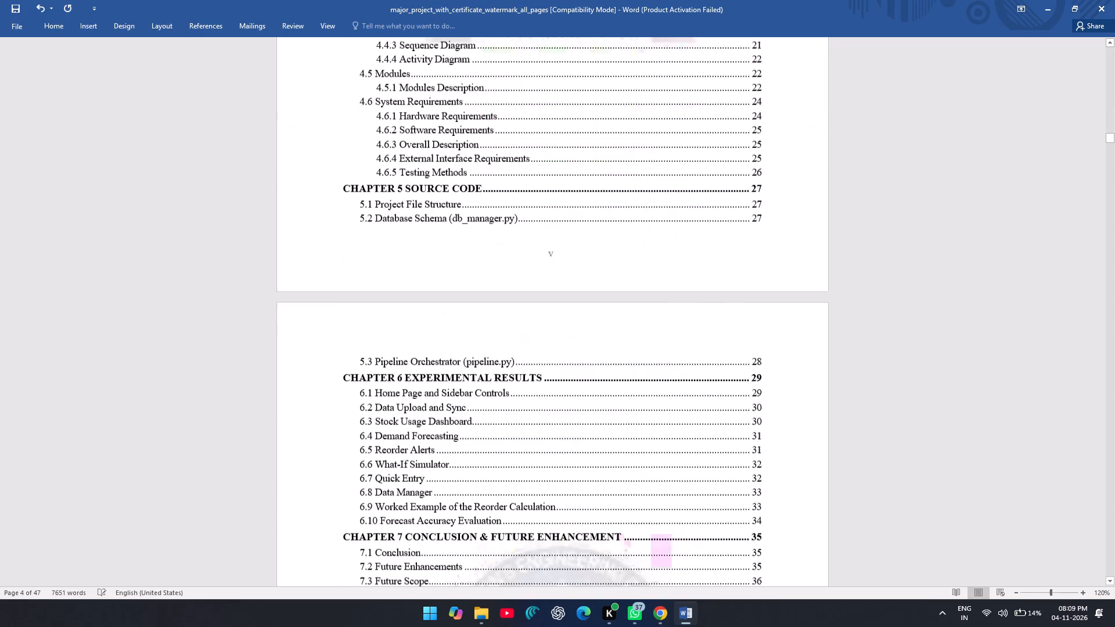
{"action": "scroll", "coordinate": [530, 456], "scroll_direction": "down", "scroll_amount": 4}
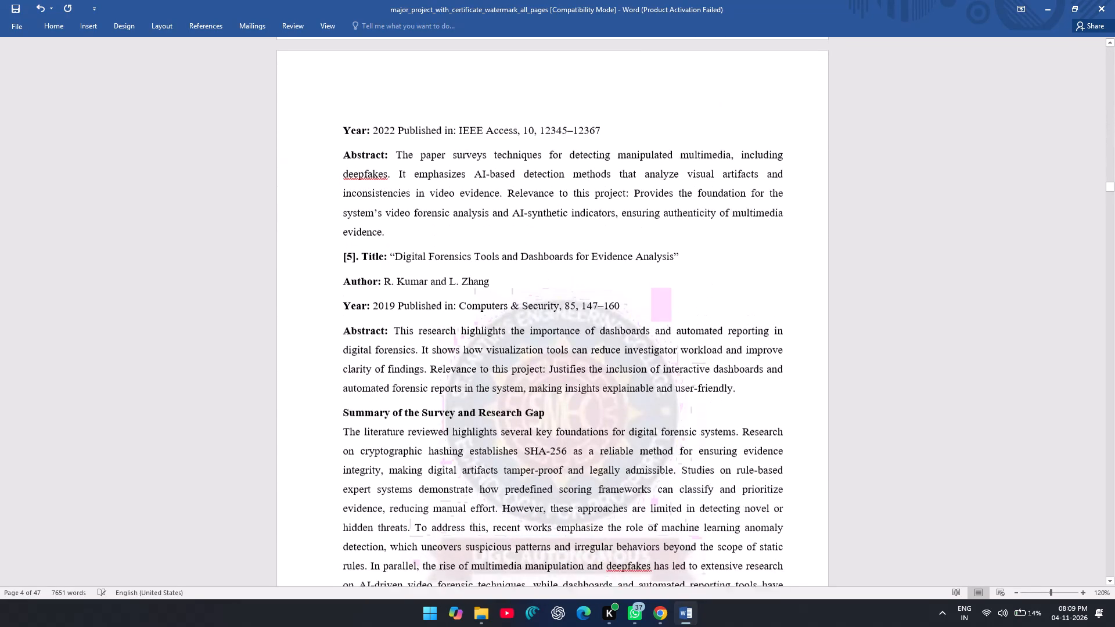
{"action": "scroll", "coordinate": [530, 456], "scroll_direction": "down", "scroll_amount": 4}
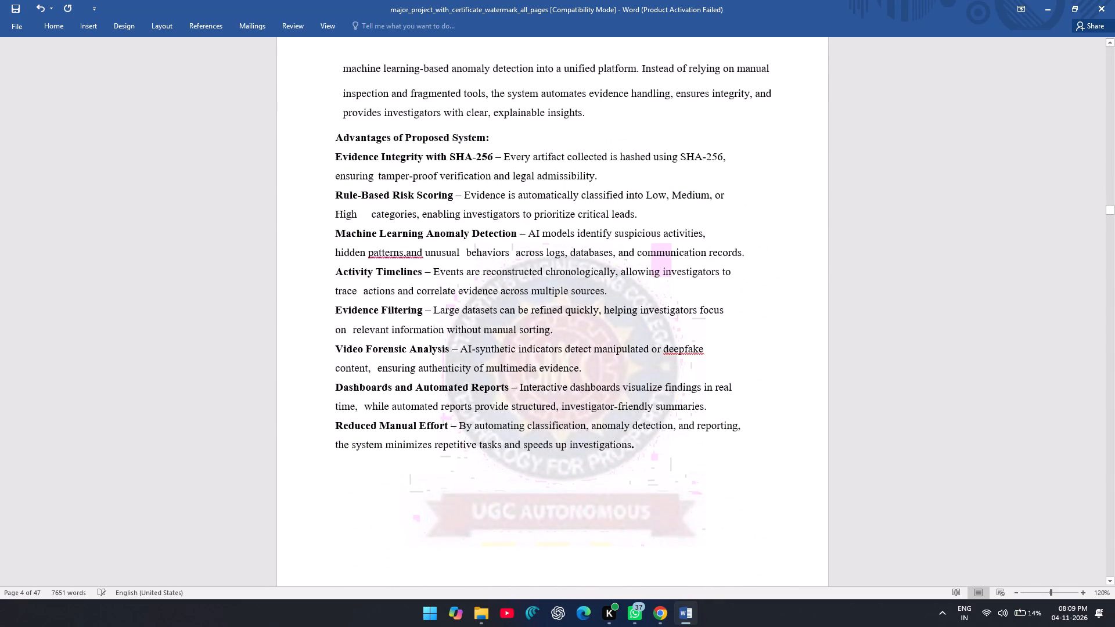
{"action": "scroll", "coordinate": [530, 456], "scroll_direction": "down", "scroll_amount": 3}
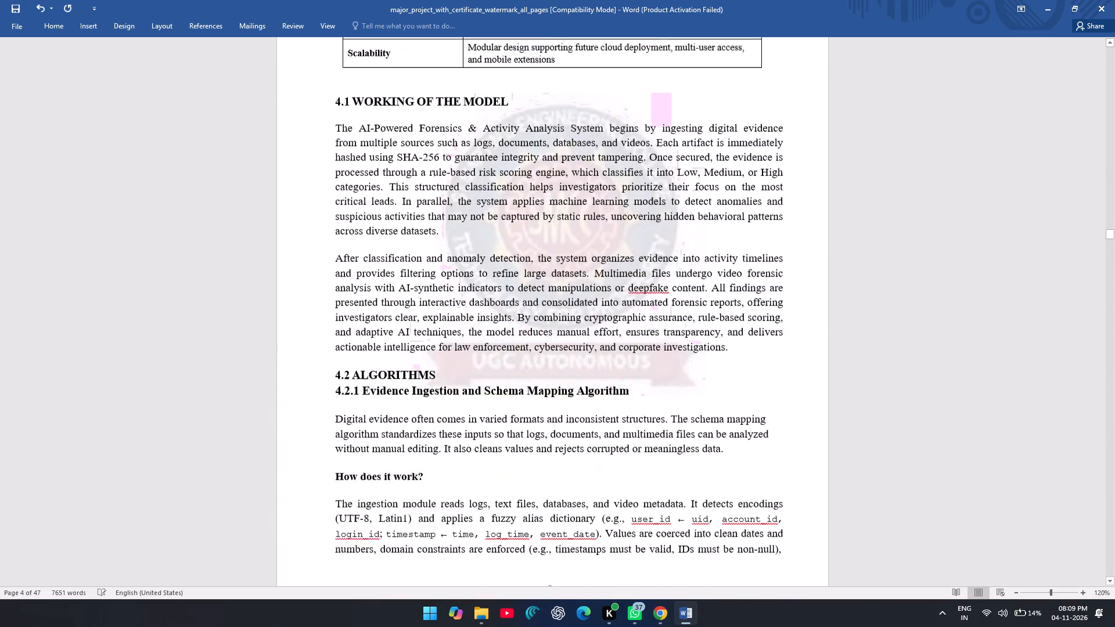
{"action": "scroll", "coordinate": [530, 456], "scroll_direction": "down", "scroll_amount": 1}
{"action": "scroll", "coordinate": [530, 456], "scroll_direction": "up", "scroll_amount": 3}
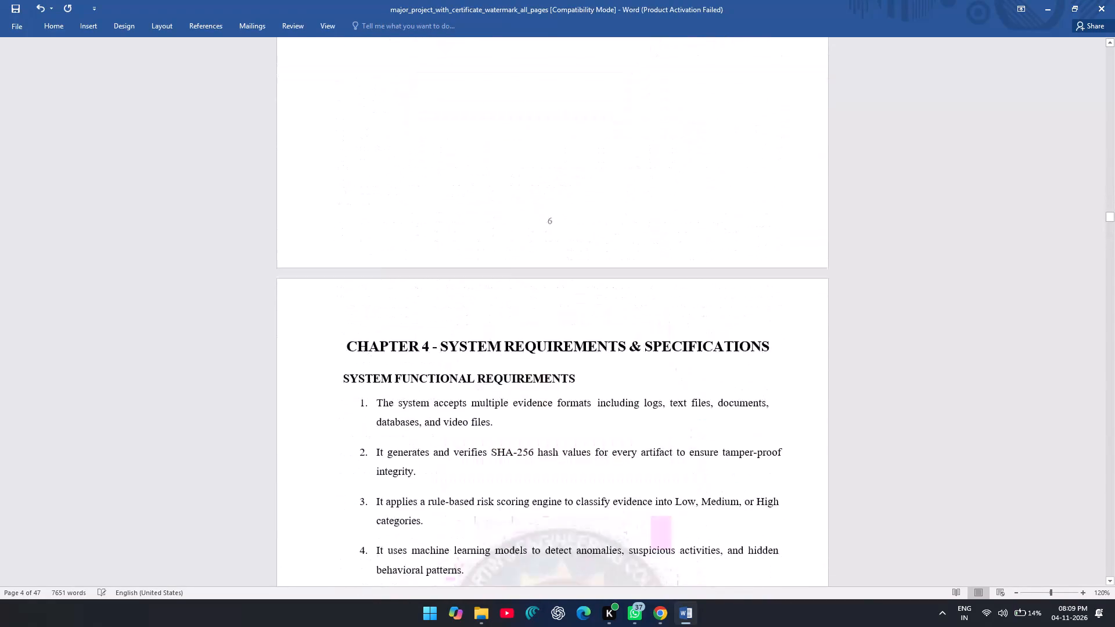
{"action": "scroll", "coordinate": [530, 456], "scroll_direction": "down", "scroll_amount": 3}
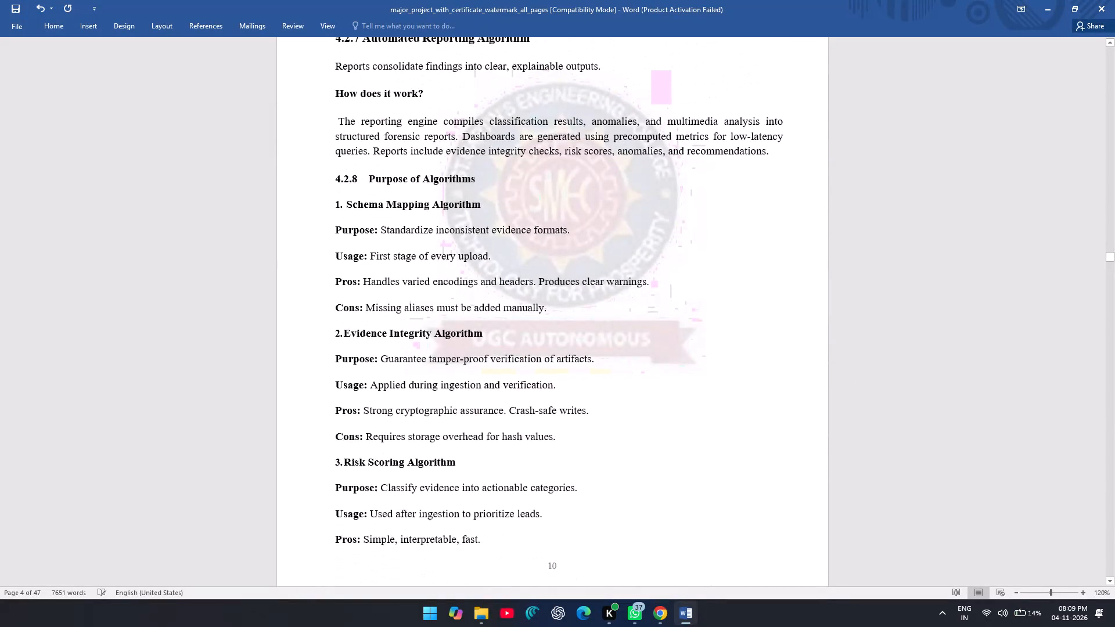
{"action": "scroll", "coordinate": [530, 456], "scroll_direction": "down", "scroll_amount": 1}
Examine the remaining Chapter 4 pages, from the algorithm purposes through the design diagrams to the software requirements.
{"action": "key", "text": "Down"}
{"action": "key", "text": "Down"}
{"action": "key", "text": "Down"}
{"action": "key", "text": "Down"}
{"action": "key", "text": "Down"}
{"action": "key", "text": "Down"}
{"action": "key", "text": "Down"}
{"action": "key", "text": "Down"}
{"action": "key", "text": "Down"}
{"action": "key", "text": "Down"}
{"action": "key", "text": "Down"}
{"action": "key", "text": "Down"}
{"action": "key", "text": "Down"}
{"action": "key", "text": "Down"}
{"action": "key", "text": "Down"}
{"action": "key", "text": "Down"}
{"action": "key", "text": "Down"}
{"action": "key", "text": "Down"}
{"action": "key", "text": "Down"}
{"action": "key", "text": "Down"}
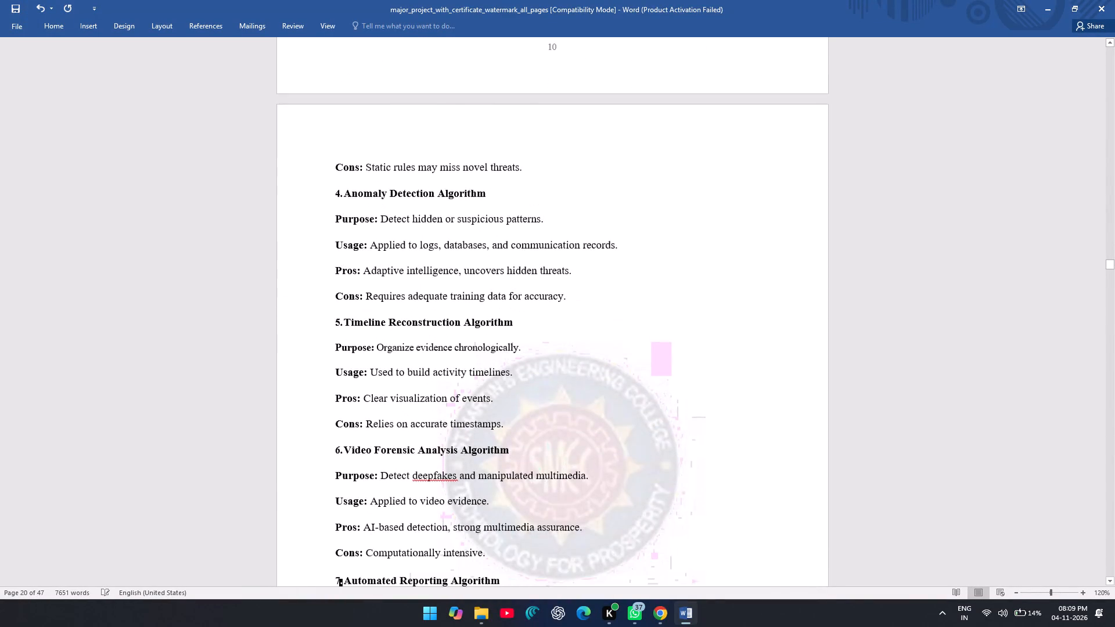
{"action": "key", "text": "Up"}
{"action": "key", "text": "Up"}
{"action": "key", "text": "Up"}
{"action": "key", "text": "Up"}
{"action": "key", "text": "Up"}
{"action": "key", "text": "Up"}
{"action": "key", "text": "Up"}
{"action": "key", "text": "Up"}
{"action": "key", "text": "Up"}
{"action": "key", "text": "Up"}
{"action": "key", "text": "Up"}
{"action": "key", "text": "Up"}
{"action": "key", "text": "Up"}
{"action": "key", "text": "Up"}
{"action": "key", "text": "Up"}
{"action": "key", "text": "Up"}
{"action": "key", "text": "Up"}
{"action": "key", "text": "Up"}
{"action": "key", "text": "Up"}
{"action": "key", "text": "Up"}
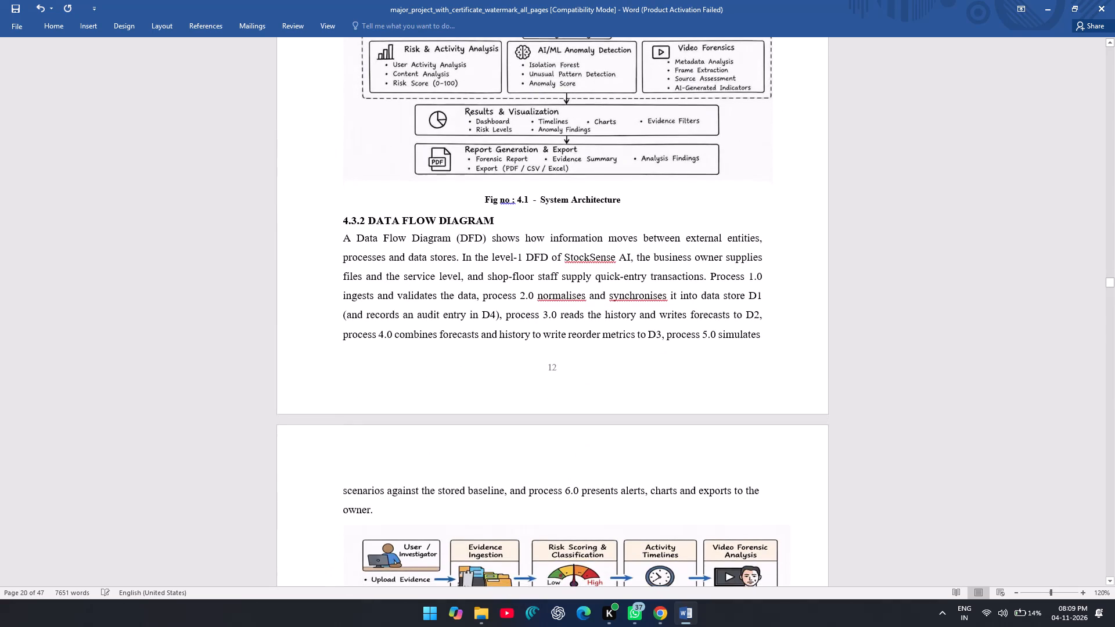
{"action": "key", "text": "Up"}
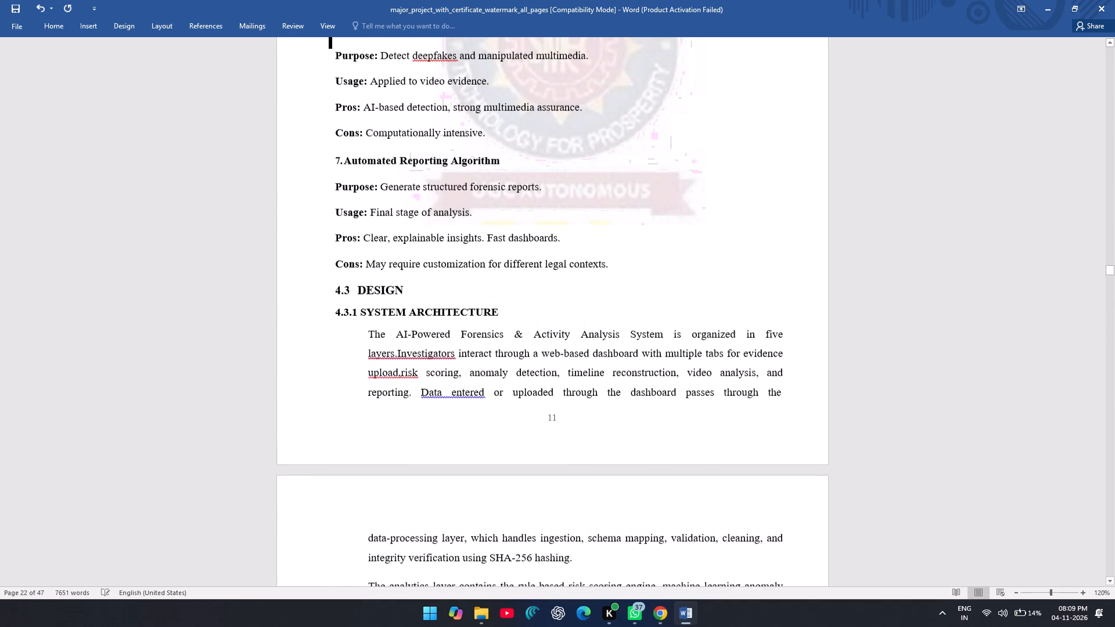
{"action": "key", "text": "Down"}
{"action": "key", "text": "Down"}
{"action": "key", "text": "Down"}
{"action": "key", "text": "Down"}
{"action": "key", "text": "Down"}
{"action": "key", "text": "Down"}
{"action": "key", "text": "Down"}
{"action": "key", "text": "Down"}
{"action": "key", "text": "Down"}
{"action": "key", "text": "Down"}
{"action": "key", "text": "Down"}
{"action": "key", "text": "Down"}
{"action": "key", "text": "Down"}
{"action": "key", "text": "Down"}
{"action": "key", "text": "Down"}
{"action": "key", "text": "Down"}
{"action": "key", "text": "Down"}
{"action": "key", "text": "Down"}
{"action": "key", "text": "Down"}
{"action": "key", "text": "Down"}
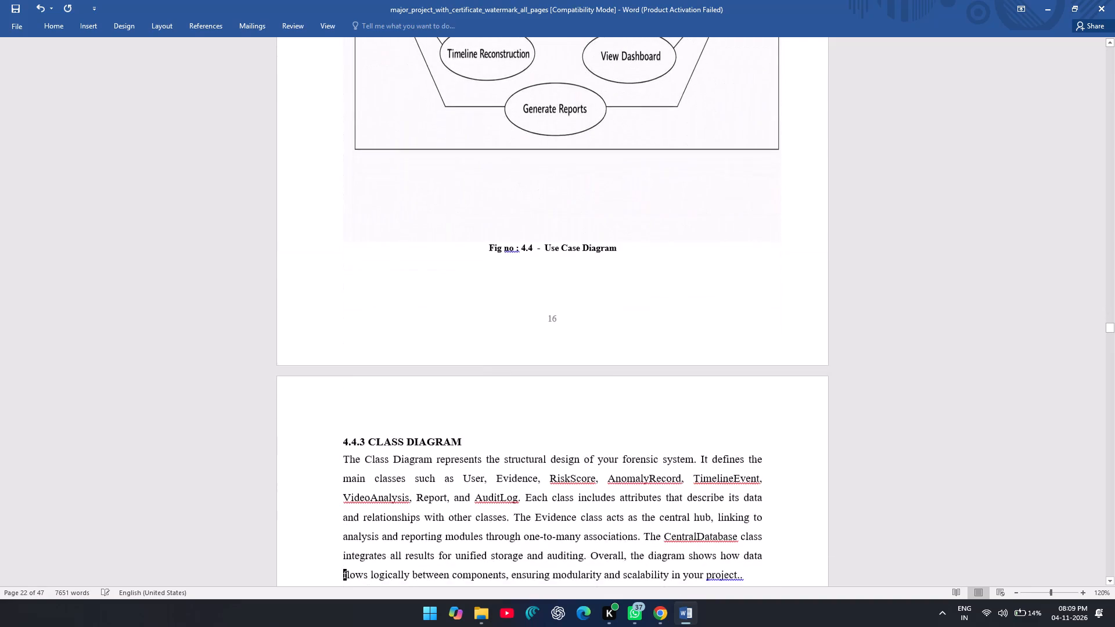
{"action": "key", "text": "Down"}
{"action": "key", "text": "Down"}
{"action": "key", "text": "Down"}
{"action": "key", "text": "Down"}
{"action": "key", "text": "Down"}
{"action": "key", "text": "Down"}
{"action": "key", "text": "Down"}
{"action": "key", "text": "Down"}
{"action": "key", "text": "Down"}
{"action": "key", "text": "Down"}
{"action": "key", "text": "Down"}
{"action": "key", "text": "Down"}
{"action": "key", "text": "Down"}
{"action": "key", "text": "Down"}
{"action": "key", "text": "Down"}
{"action": "key", "text": "Down"}
{"action": "key", "text": "Down"}
{"action": "key", "text": "Down"}
{"action": "key", "text": "Down"}
{"action": "key", "text": "Down"}
{"action": "key", "text": "Down"}
{"action": "key", "text": "Down"}
{"action": "key", "text": "Down"}
{"action": "key", "text": "Down"}
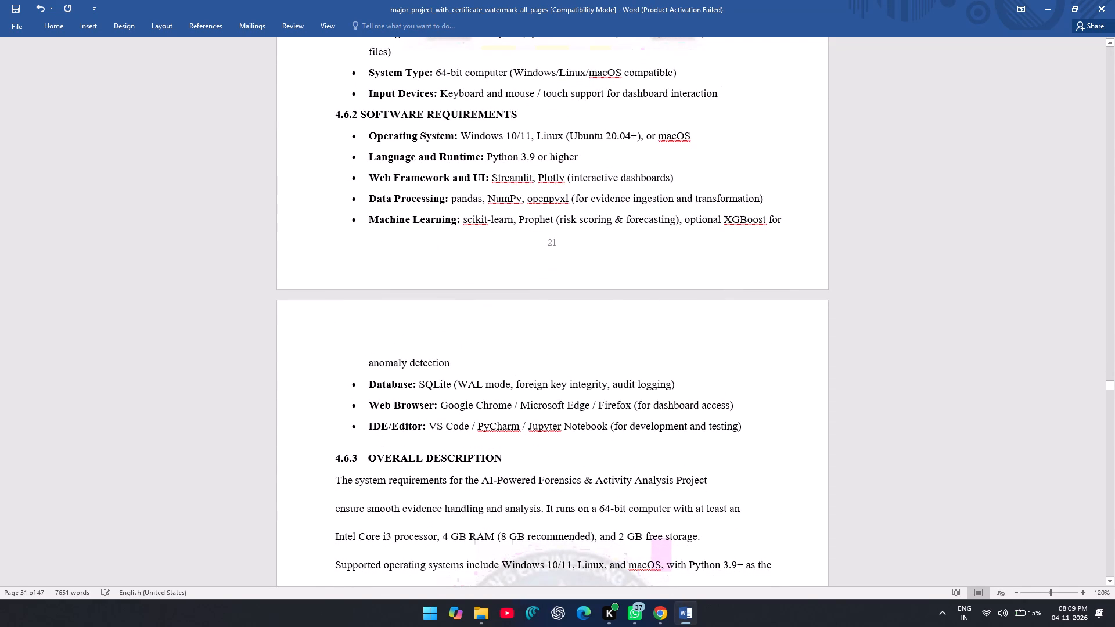
Push the "Communication Interfaces" heading in section 4.6.4 onto the following page by inserting two empty paragraphs before it.
{"action": "scroll", "coordinate": [446, 485], "scroll_direction": "down", "scroll_amount": 2}
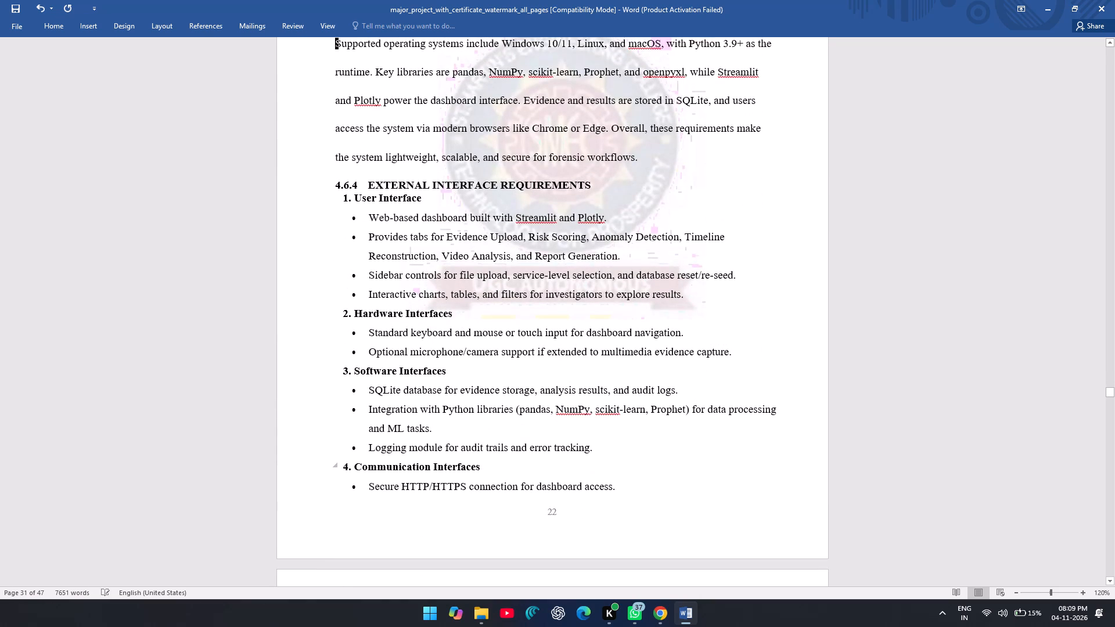
{"action": "left_click", "coordinate": [353, 466]}
{"action": "key", "text": "Return"}
{"action": "key", "text": "Return"}
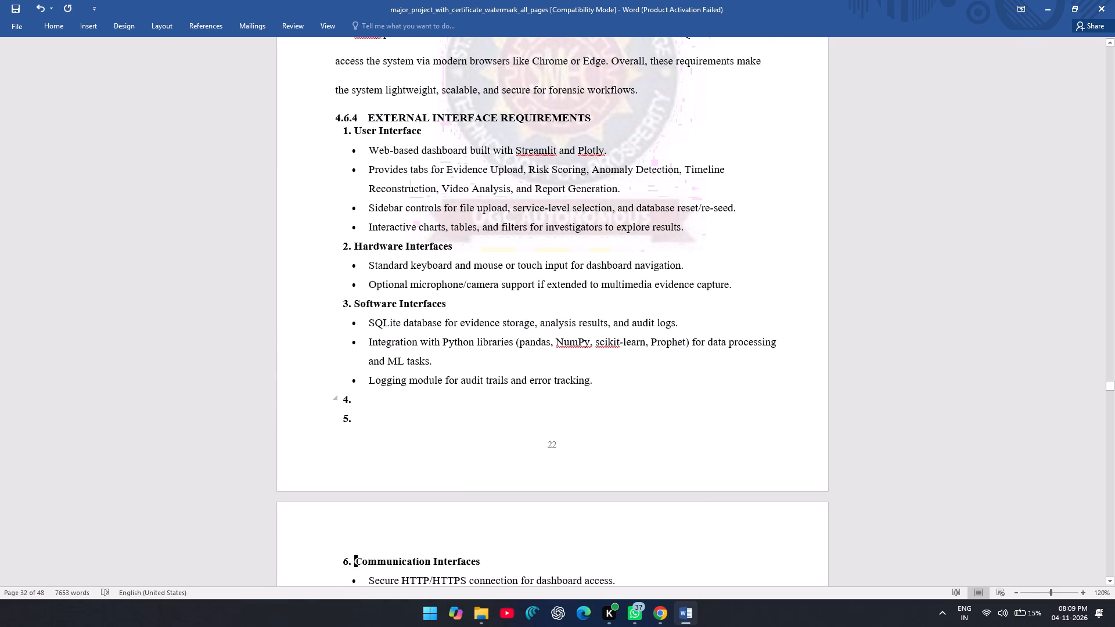
Remove the list numbers from the two empty paragraphs above the "Communication Interfaces" heading.
{"action": "left_click", "coordinate": [352, 416]}
{"action": "key", "text": "BackSpace"}
{"action": "key", "text": "Up"}
{"action": "key", "text": "BackSpace"}
{"action": "key", "text": "BackSpace"}
Remove the bullet and indent from "Evidence ingestion via file upload streams." and try to pull it back under the Communication Interfaces list.
{"action": "scroll", "coordinate": [394, 390], "scroll_direction": "down", "scroll_amount": 1}
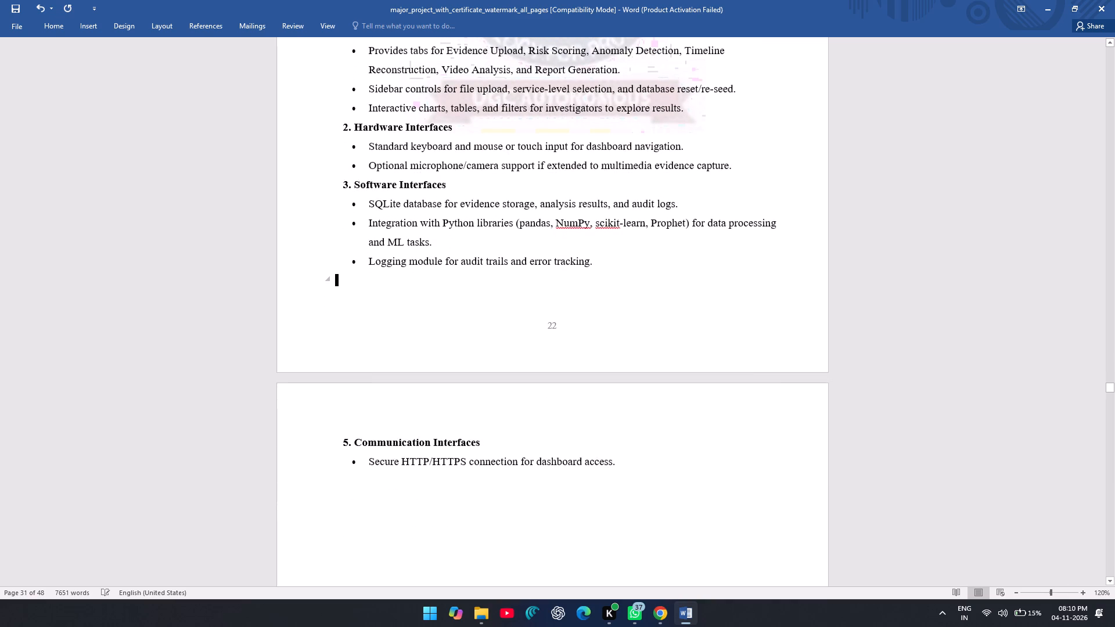
{"action": "scroll", "coordinate": [394, 390], "scroll_direction": "down", "scroll_amount": 1}
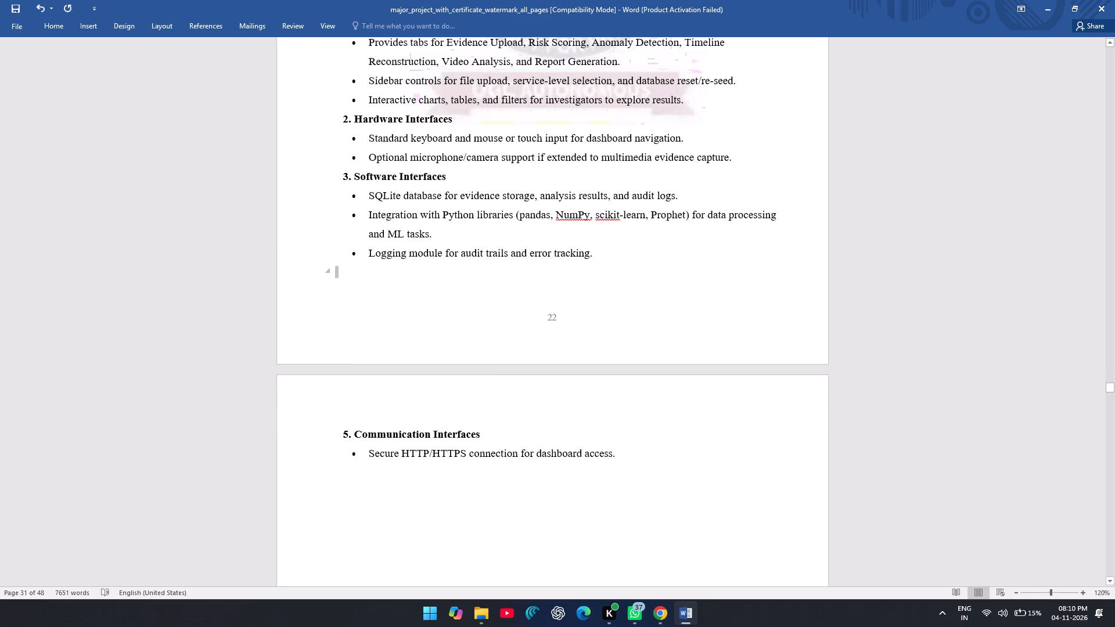
{"action": "scroll", "coordinate": [452, 399], "scroll_direction": "down", "scroll_amount": 4}
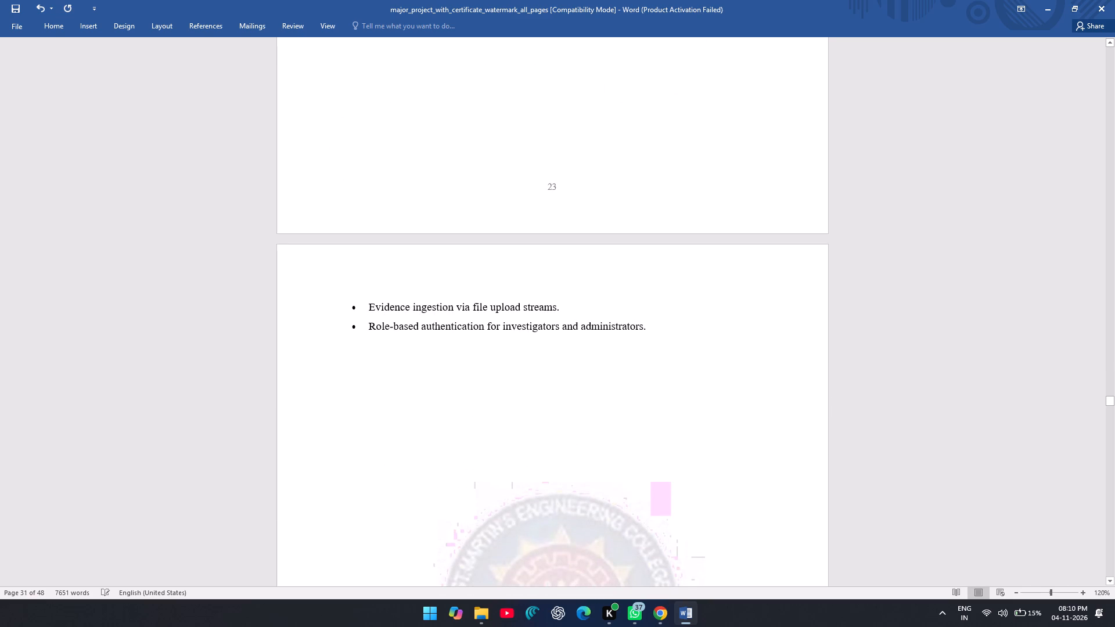
{"action": "left_click", "coordinate": [369, 309]}
{"action": "key", "text": "BackSpace"}
{"action": "key", "text": "BackSpace"}
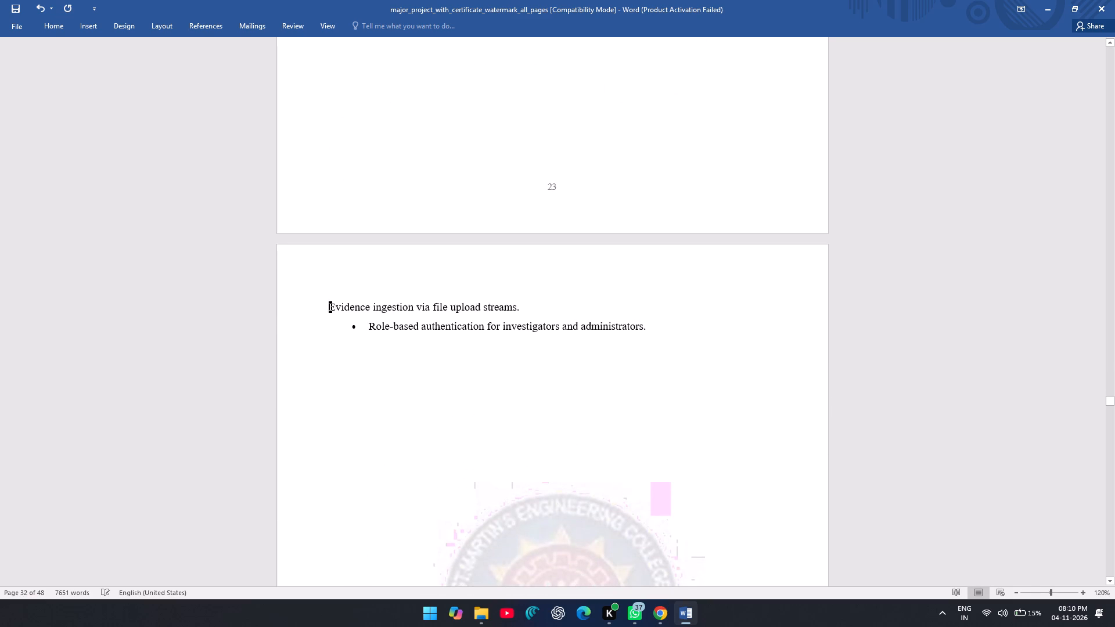
{"action": "key", "text": "BackSpace"}
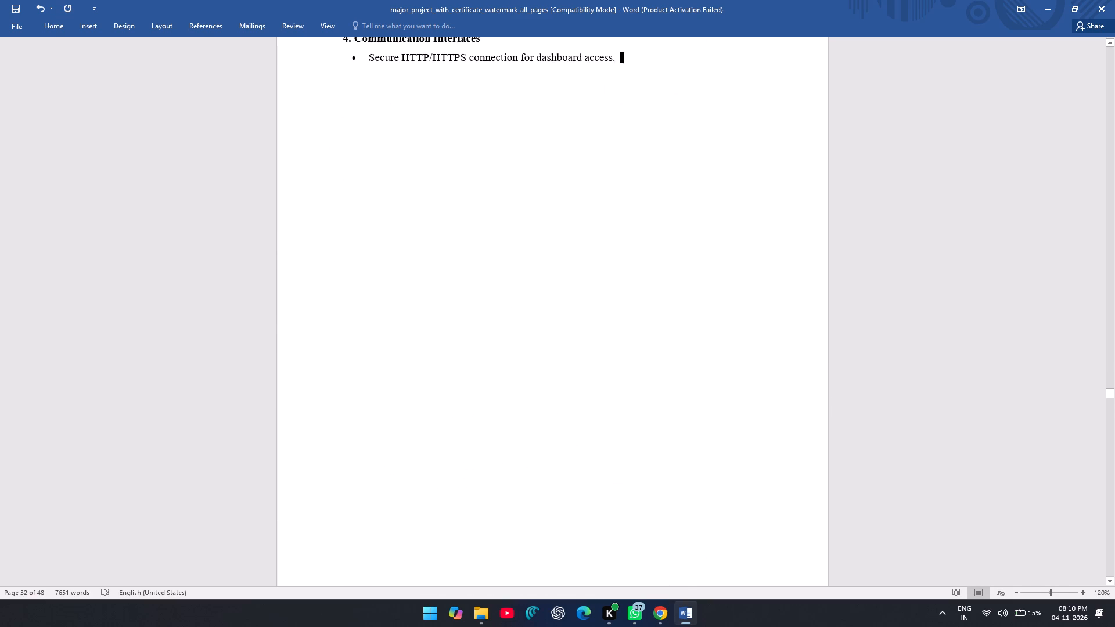
{"action": "scroll", "coordinate": [369, 309], "scroll_direction": "down", "scroll_amount": 1}
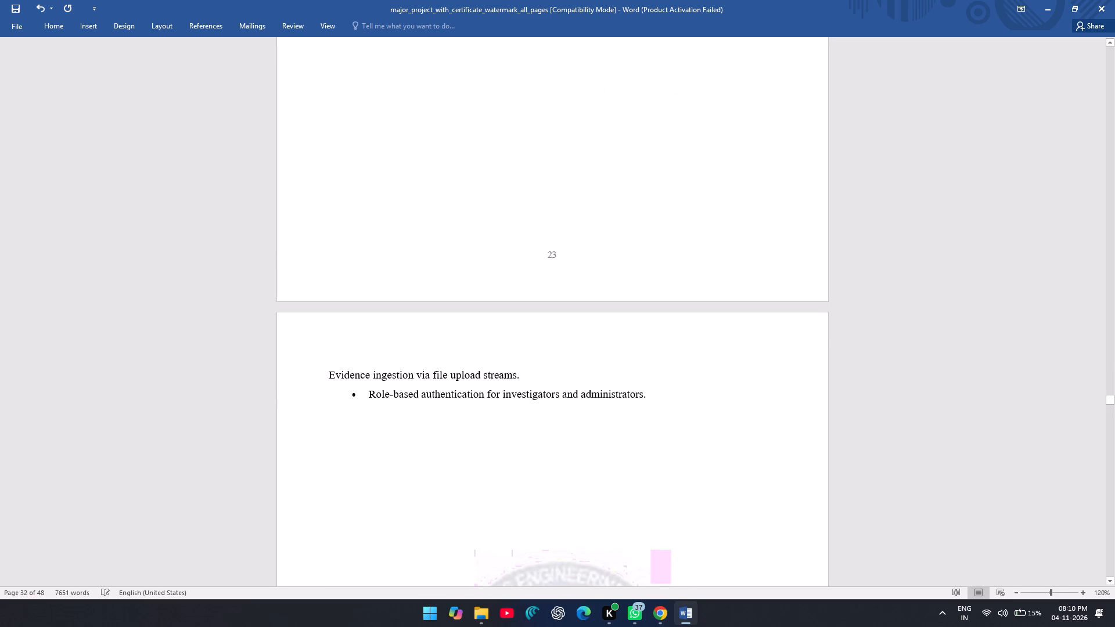
{"action": "left_click", "coordinate": [327, 369]}
{"action": "key", "text": "BackSpace"}
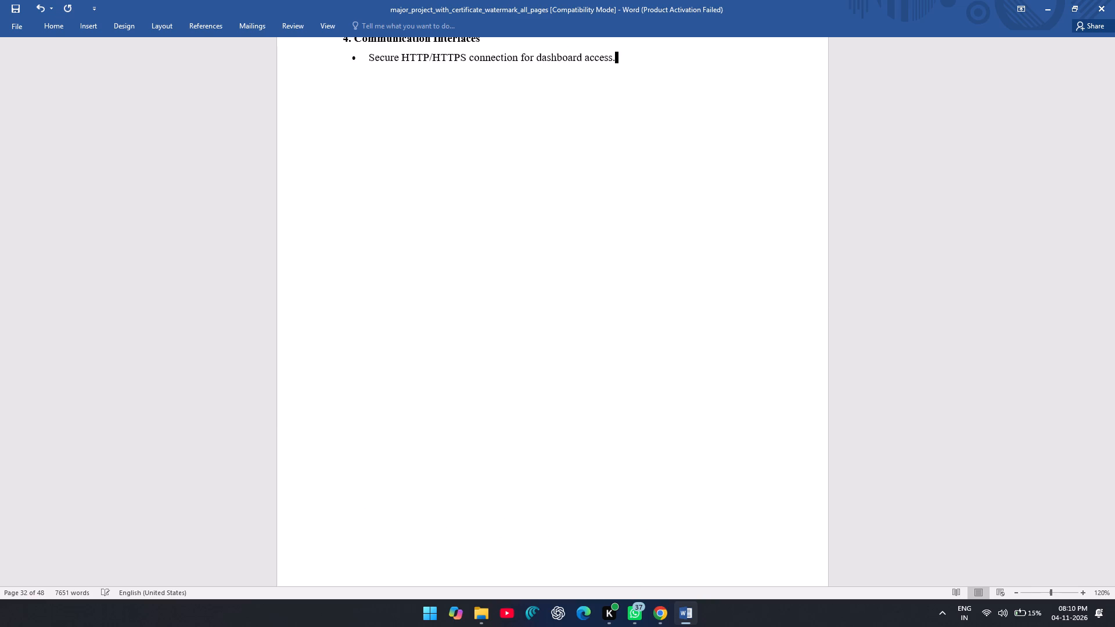
{"action": "scroll", "coordinate": [327, 369], "scroll_direction": "down", "scroll_amount": 1}
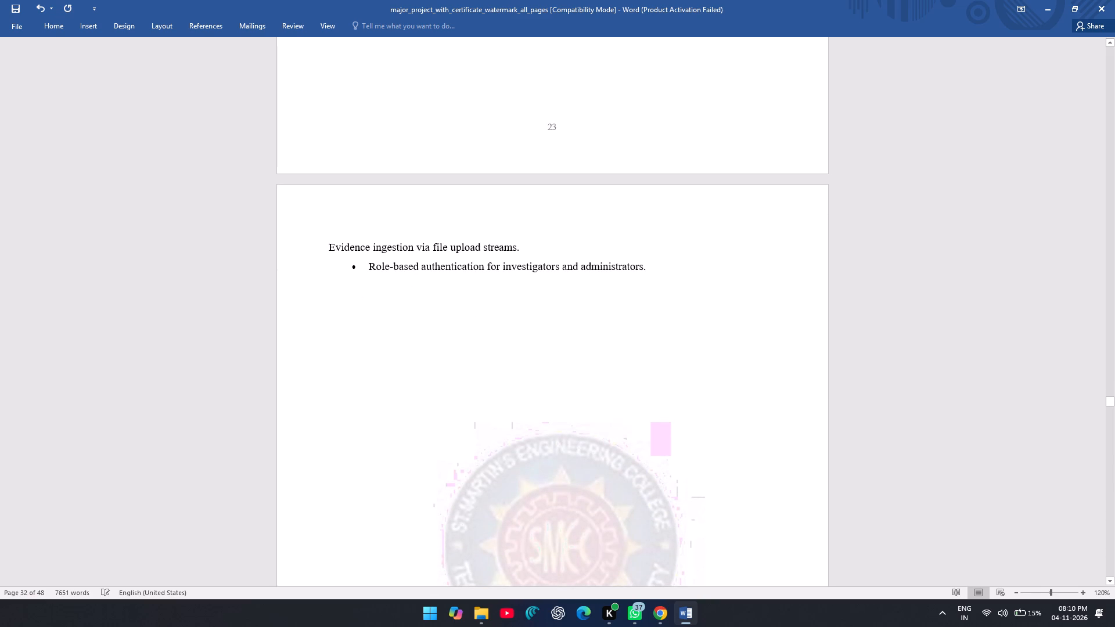
Copy the "Evidence ingestion" and "Role-based authentication" lines and paste them below "Secure HTTP/HTTPS connection for dashboard access.".
{"action": "left_click_drag", "start_coordinate": [328, 241], "coordinate": [648, 259]}
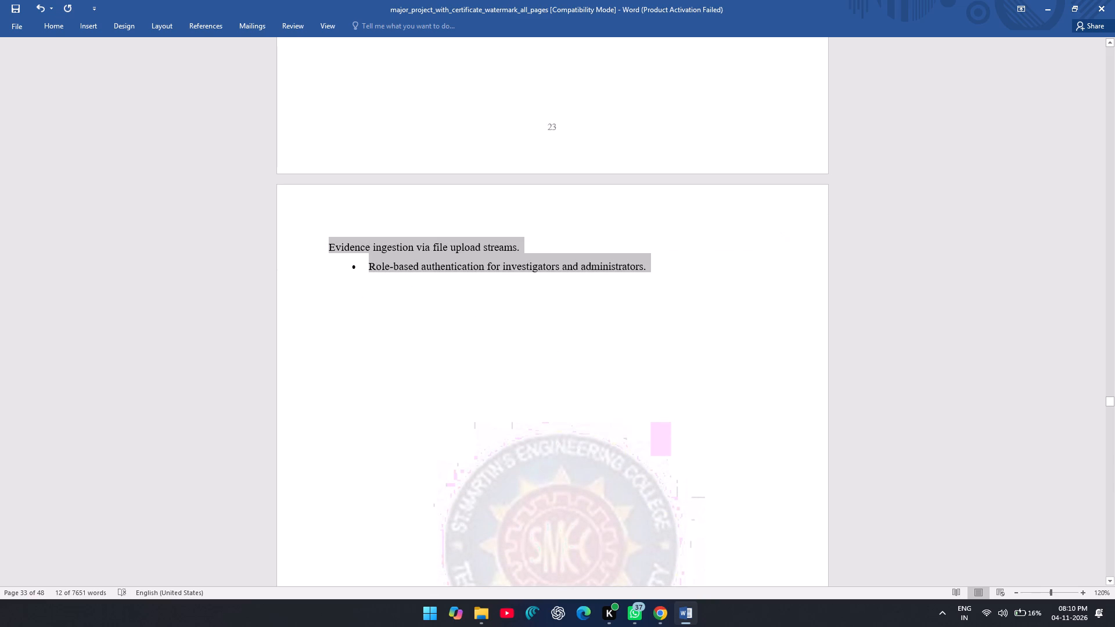
{"action": "key", "text": "ctrl+c"}
{"action": "scroll", "coordinate": [599, 283], "scroll_direction": "up", "scroll_amount": 2}
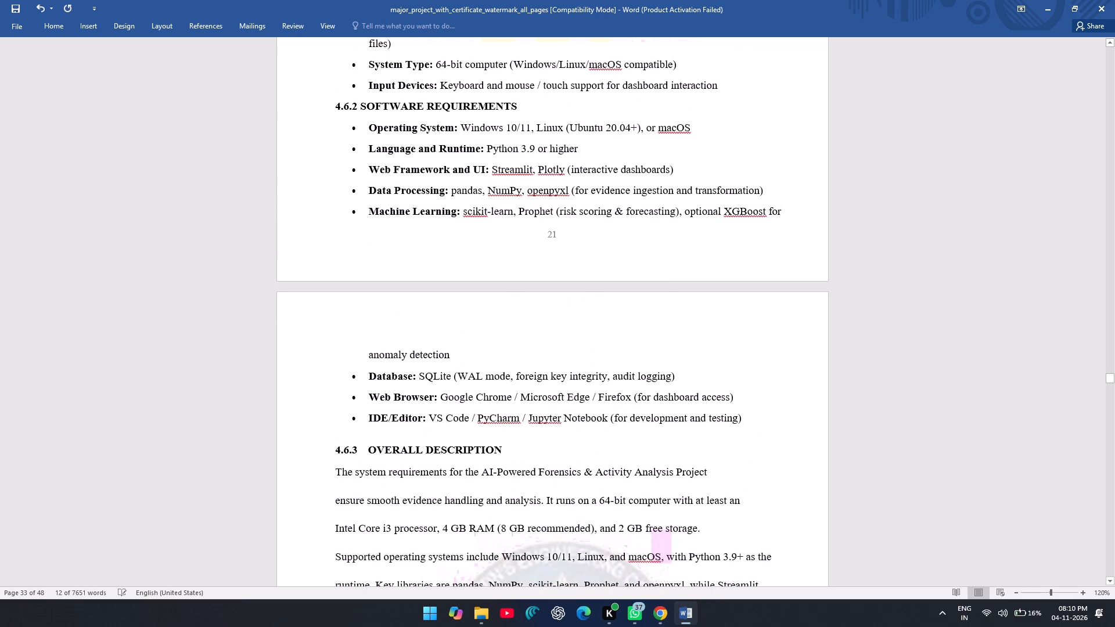
{"action": "scroll", "coordinate": [562, 506], "scroll_direction": "down", "scroll_amount": 1}
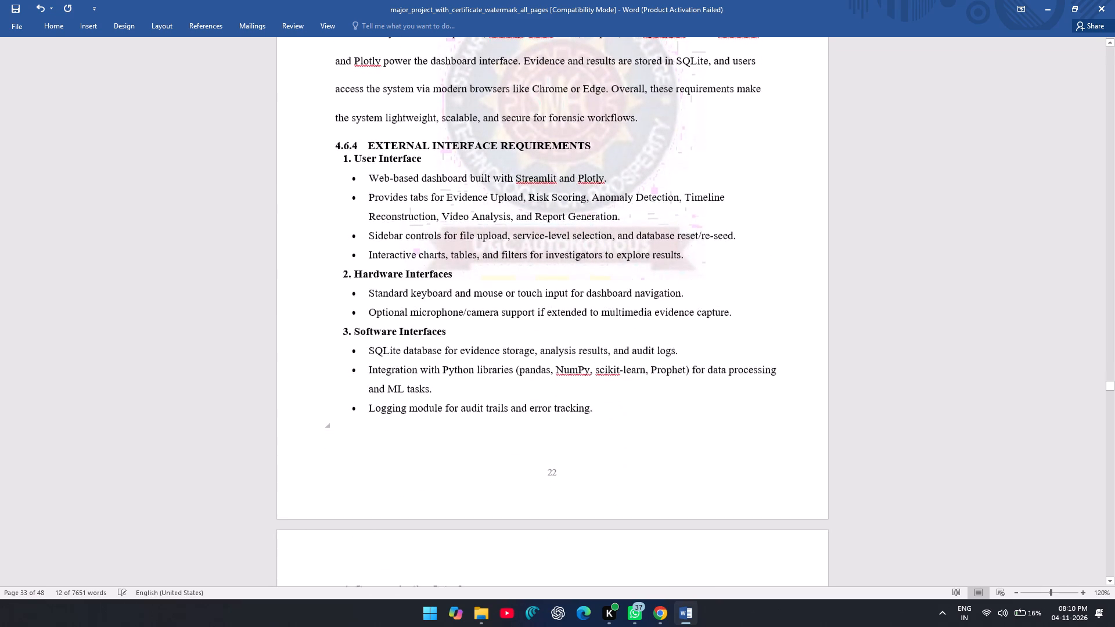
{"action": "scroll", "coordinate": [562, 506], "scroll_direction": "down", "scroll_amount": 1}
{"action": "left_click", "coordinate": [618, 465]}
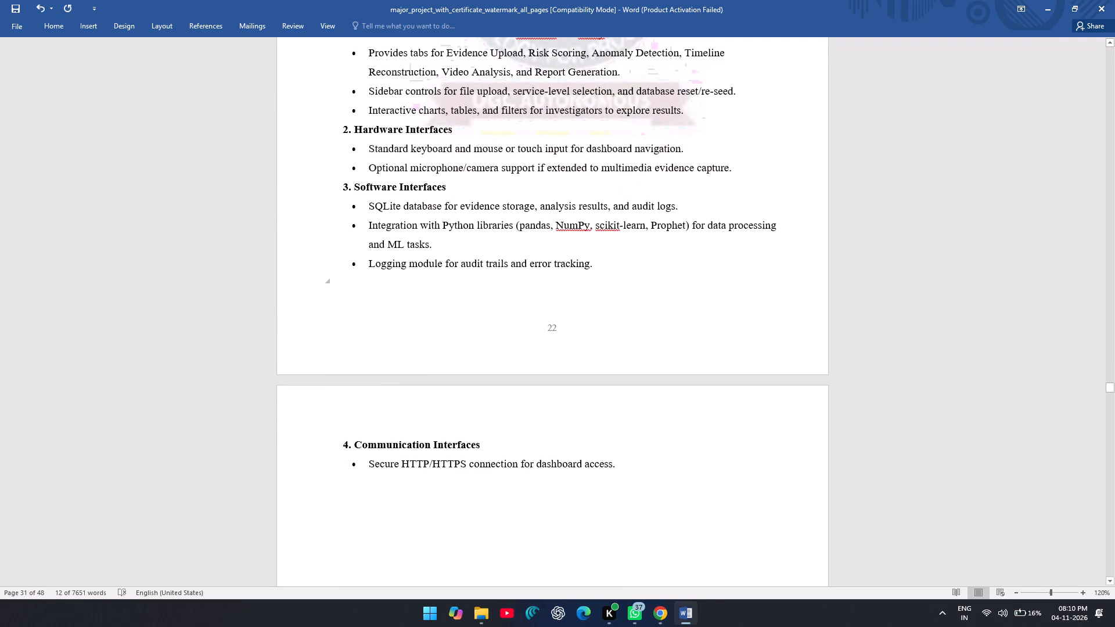
{"action": "key", "text": "Return"}
{"action": "key", "text": "Return"}
{"action": "key", "text": "Return"}
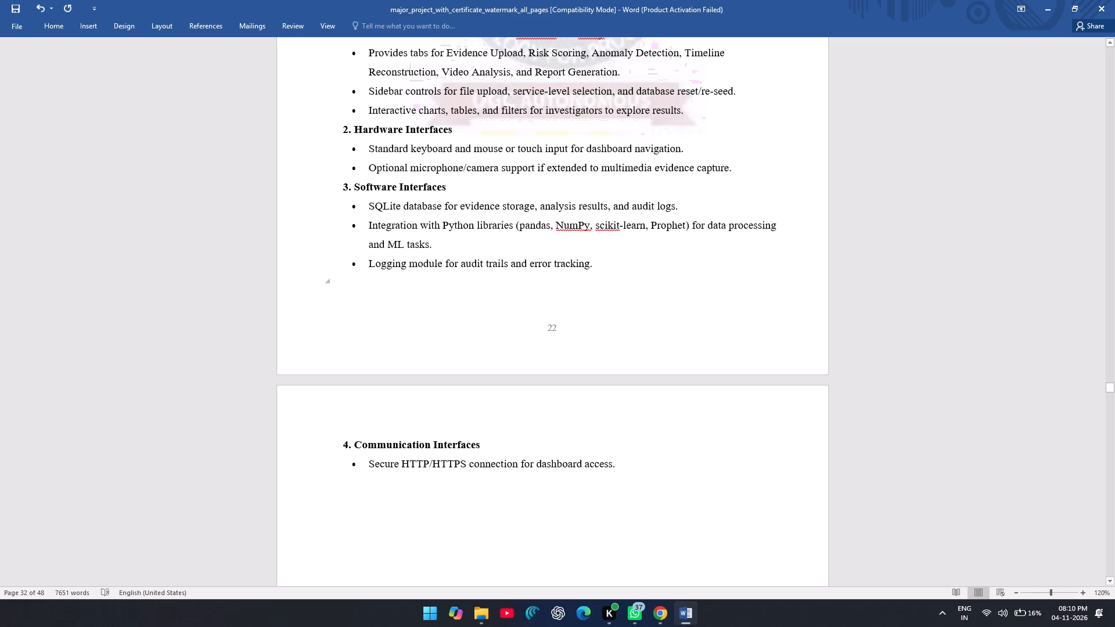
{"action": "double_click", "coordinate": [373, 485]}
{"action": "key", "text": "ctrl+v"}
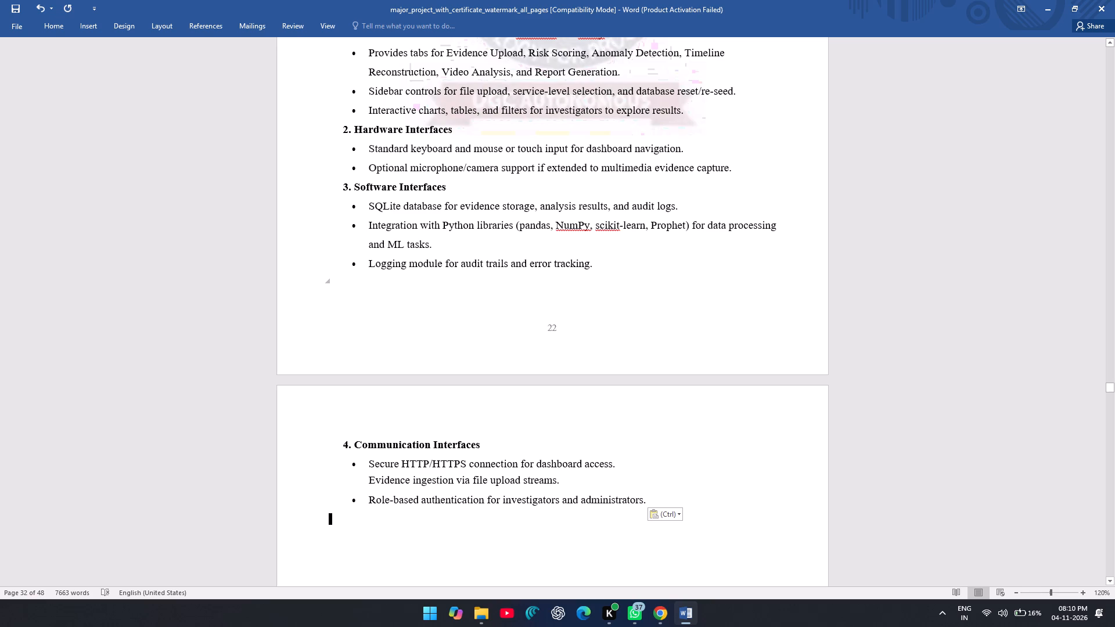
Delete the leftover "Evidence ingestion" and "Role-based authentication" lines from the page after the Communication Interfaces list.
{"action": "left_click", "coordinate": [364, 479]}
{"action": "scroll", "coordinate": [385, 507], "scroll_direction": "down", "scroll_amount": 3}
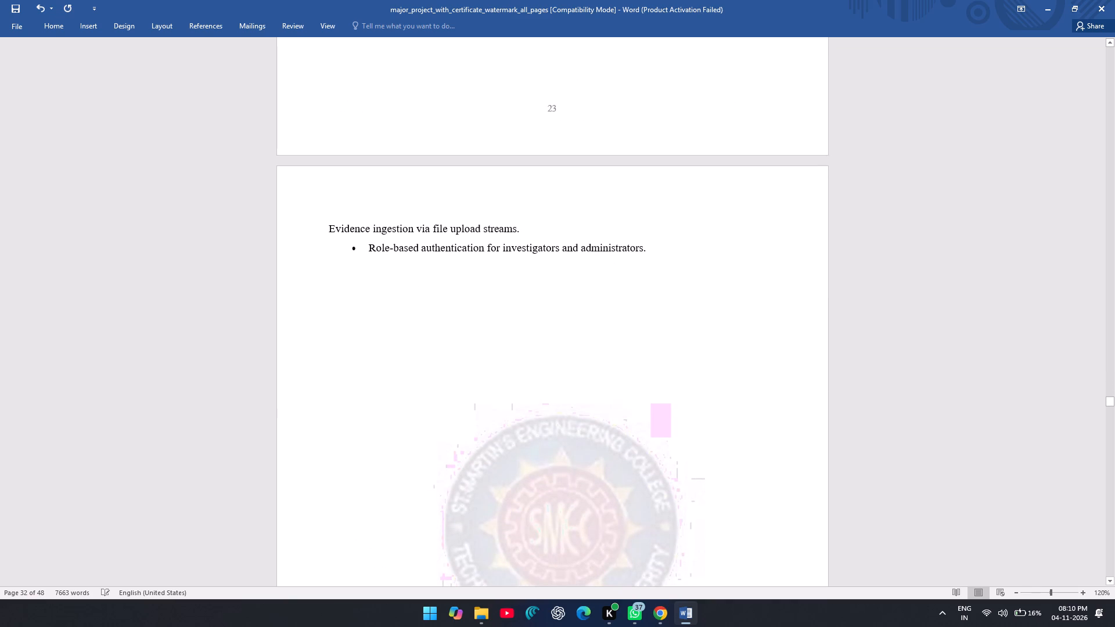
{"action": "left_click_drag", "start_coordinate": [649, 241], "coordinate": [315, 217]}
{"action": "key", "text": "BackSpace"}
{"action": "key", "text": "BackSpace"}
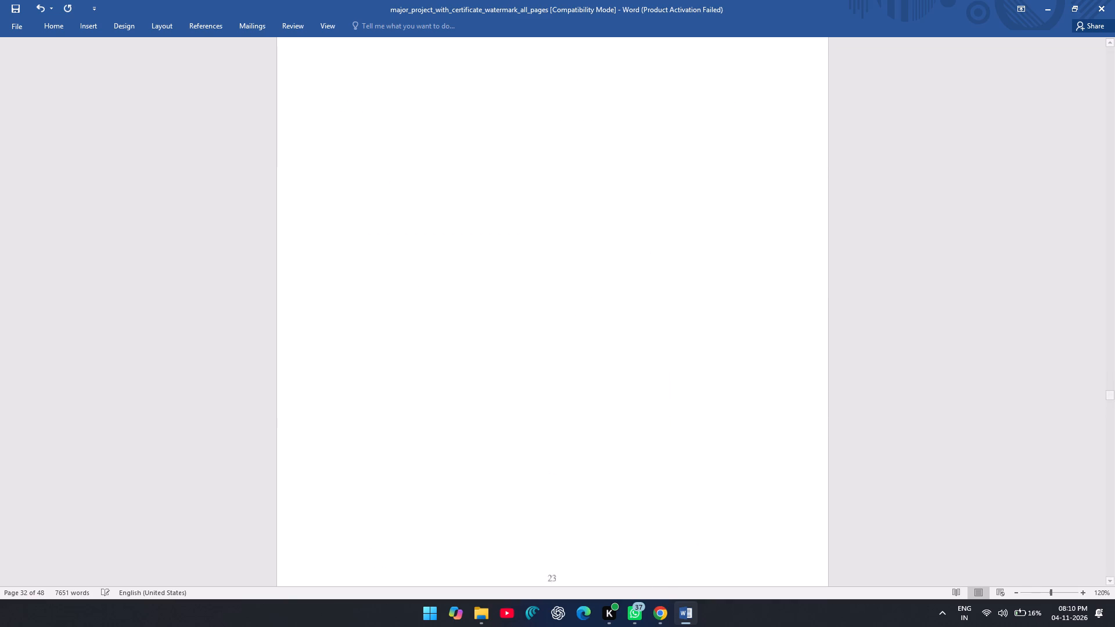
Review the page layout from section 4.3.3 Database Design through 4.6.5 Testing Methods, including the nearly empty pages 23 and 24.
{"action": "scroll", "coordinate": [464, 147], "scroll_direction": "right", "scroll_amount": 1}
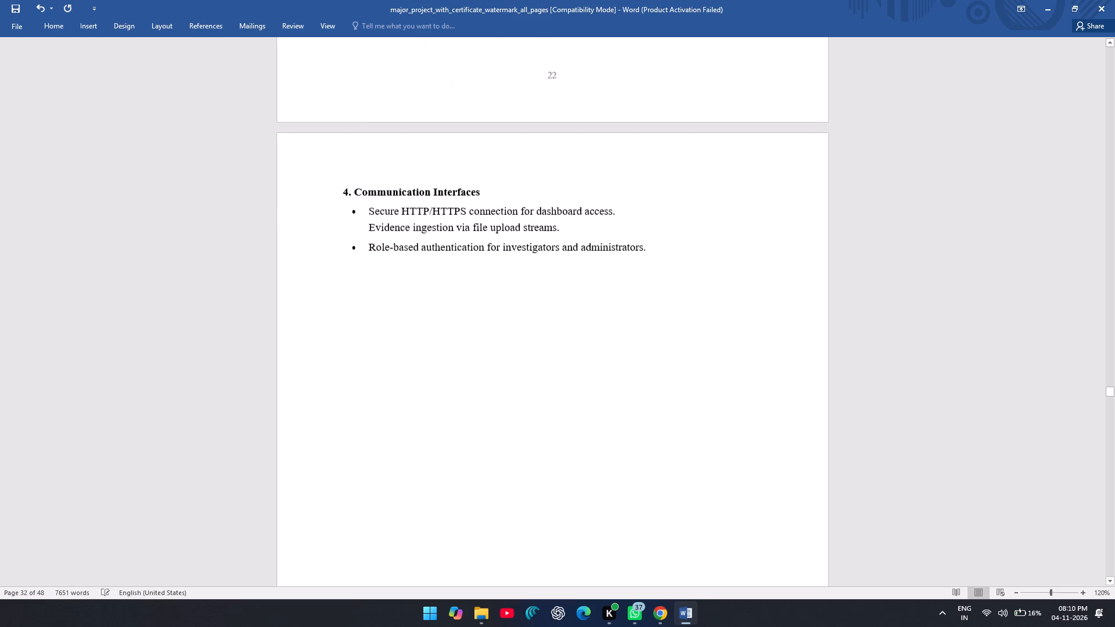
{"action": "scroll", "coordinate": [464, 147], "scroll_direction": "right", "scroll_amount": 1}
{"action": "scroll", "coordinate": [464, 147], "scroll_direction": "down", "scroll_amount": 2}
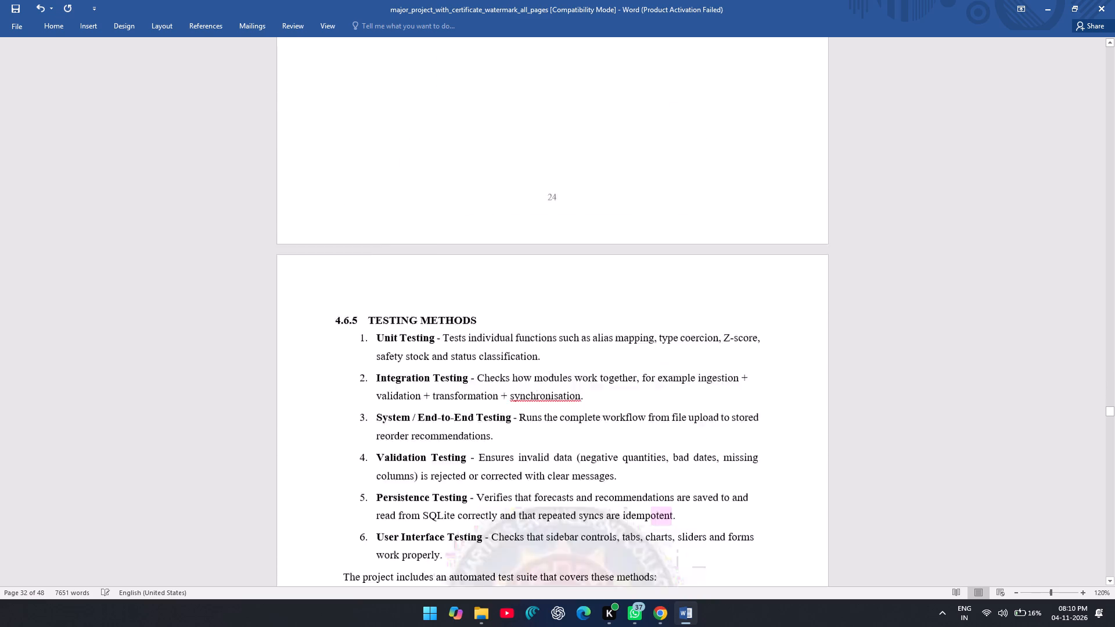
{"action": "scroll", "coordinate": [464, 147], "scroll_direction": "up", "scroll_amount": 1}
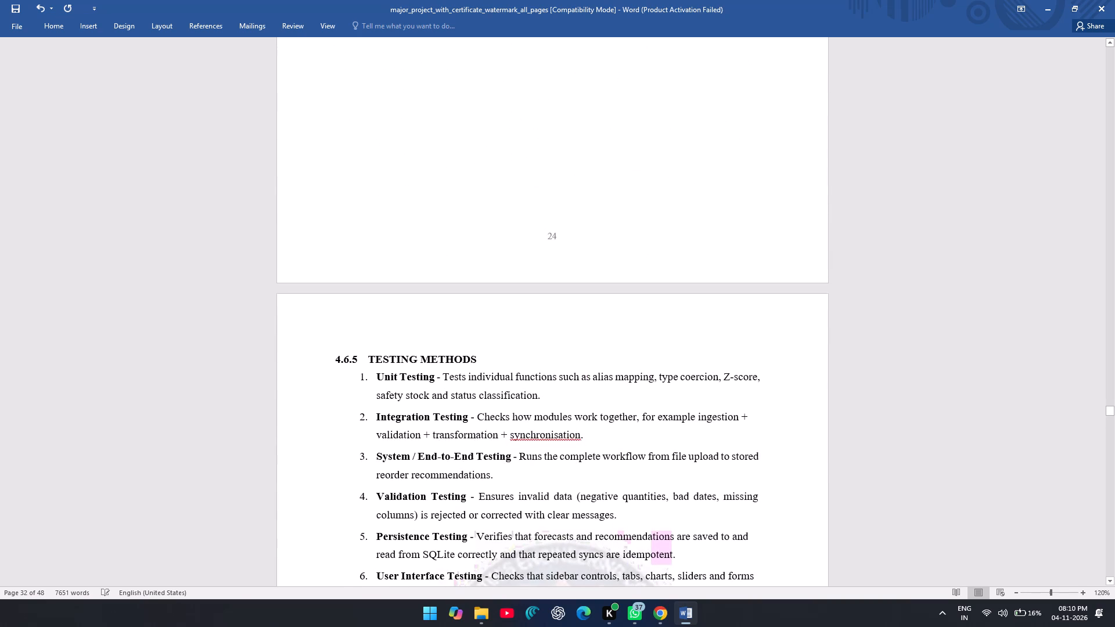
{"action": "scroll", "coordinate": [591, 230], "scroll_direction": "down", "scroll_amount": 1}
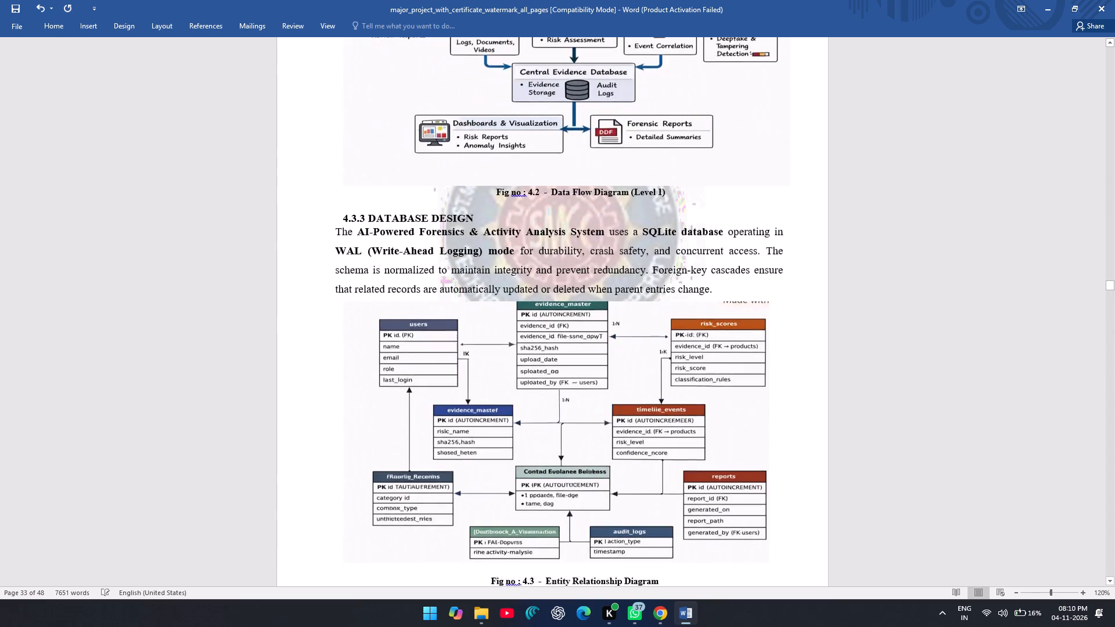
{"action": "scroll", "coordinate": [591, 230], "scroll_direction": "down", "scroll_amount": 2}
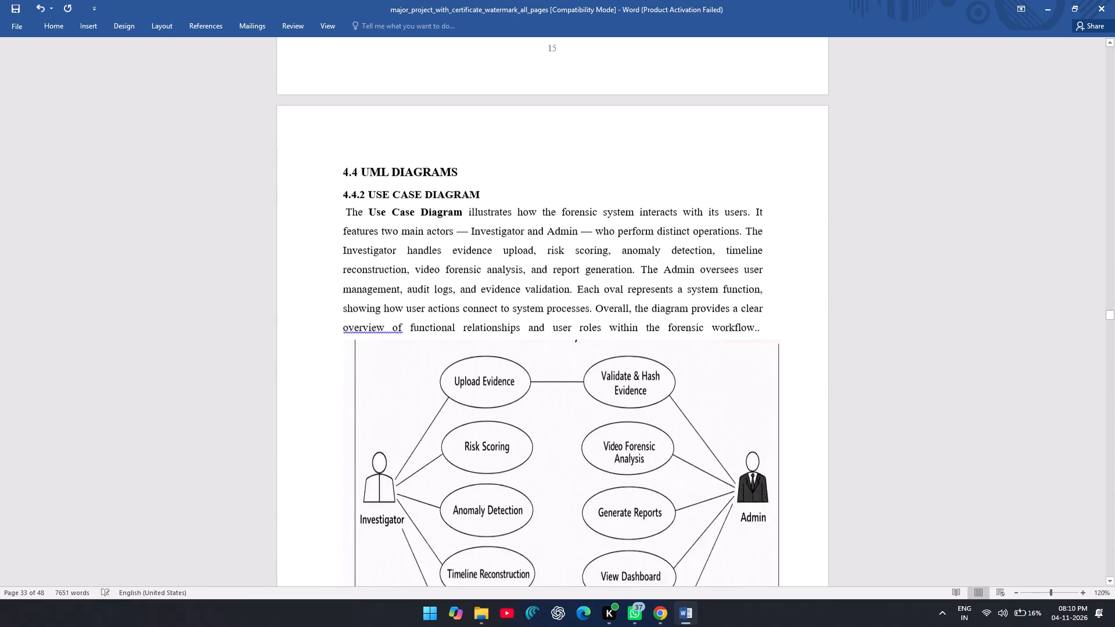
{"action": "scroll", "coordinate": [591, 230], "scroll_direction": "down", "scroll_amount": 2}
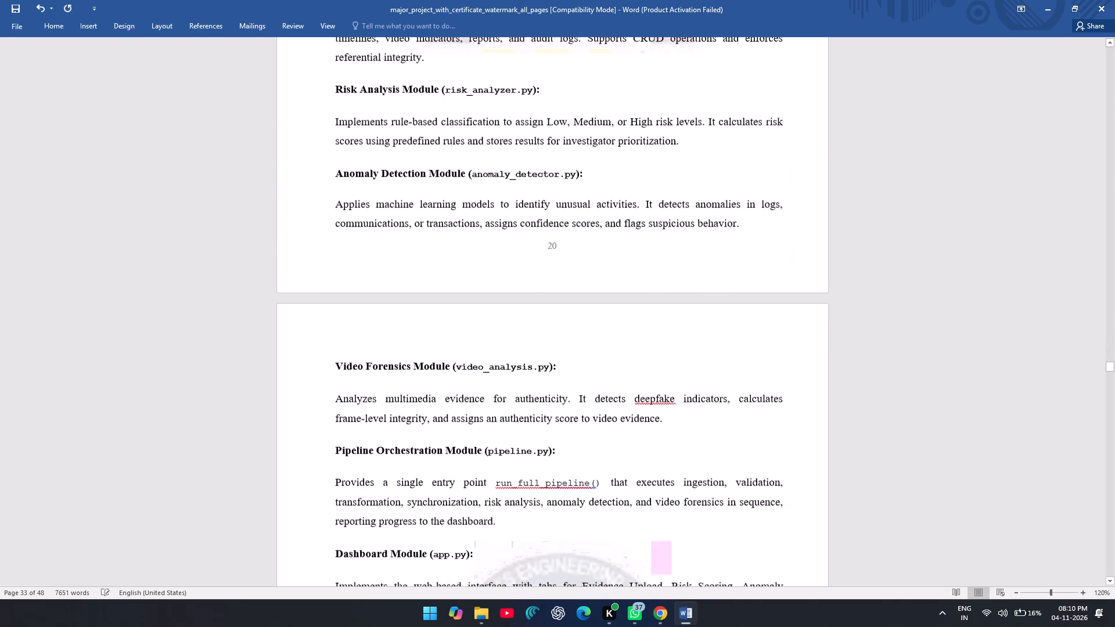
{"action": "scroll", "coordinate": [591, 230], "scroll_direction": "down", "scroll_amount": 2}
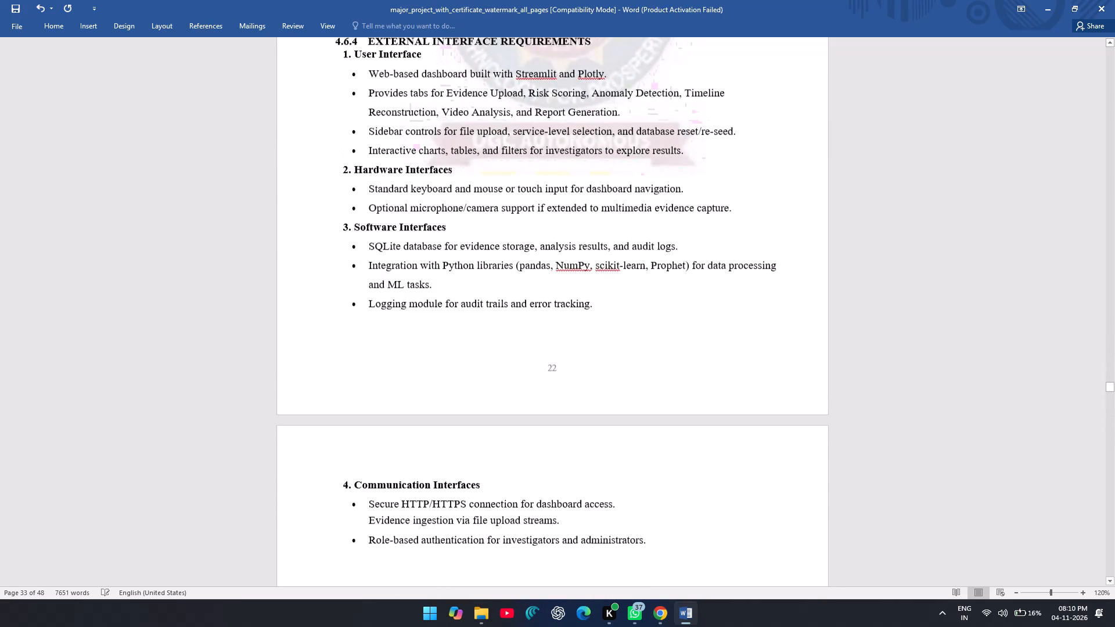
{"action": "scroll", "coordinate": [591, 230], "scroll_direction": "down", "scroll_amount": 2}
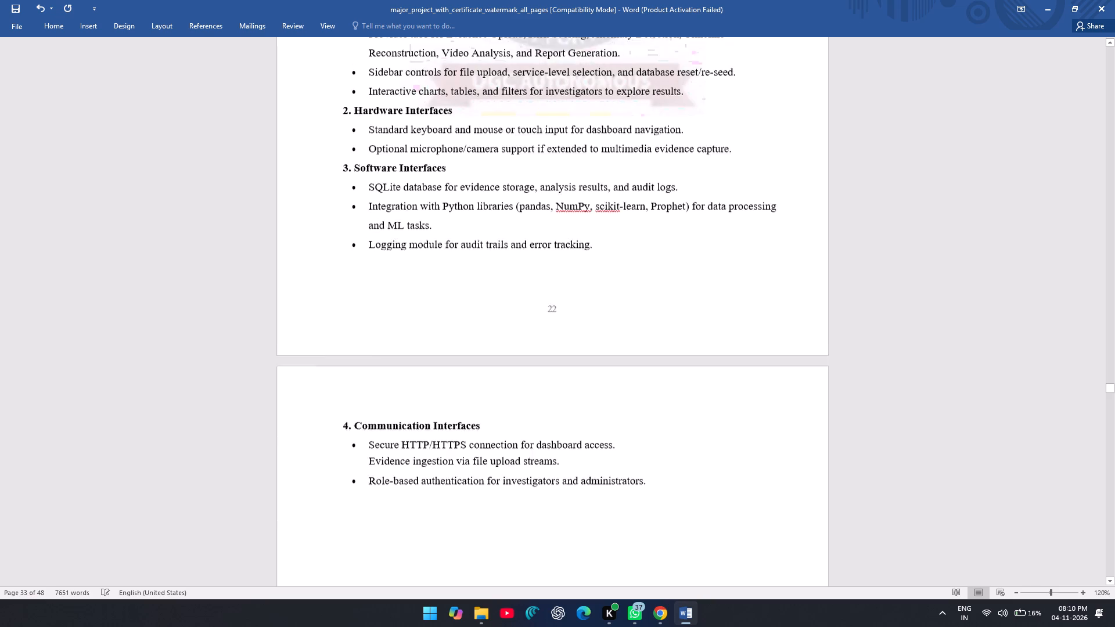
{"action": "scroll", "coordinate": [591, 230], "scroll_direction": "down", "scroll_amount": 1}
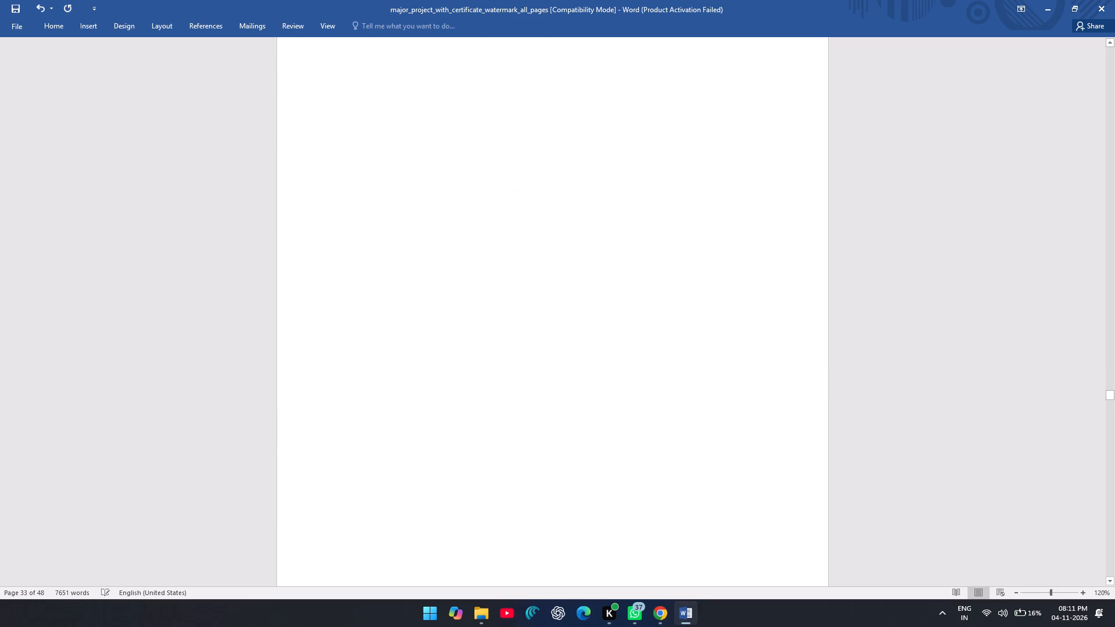
{"action": "scroll", "coordinate": [591, 230], "scroll_direction": "down", "scroll_amount": 3}
{"action": "scroll", "coordinate": [591, 230], "scroll_direction": "up", "scroll_amount": 1}
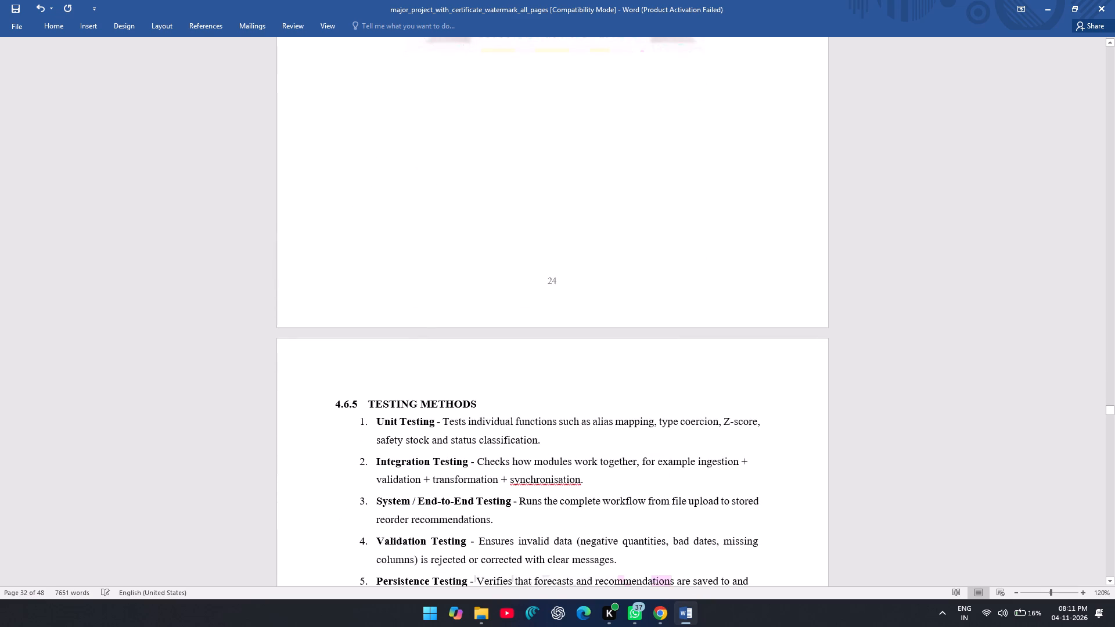
{"action": "scroll", "coordinate": [591, 230], "scroll_direction": "up", "scroll_amount": 1}
Remove the break before the "4.6.5 TESTING METHODS" heading to pull the section up onto page 24, which holds only the watermark.
{"action": "left_click", "coordinate": [591, 230]}
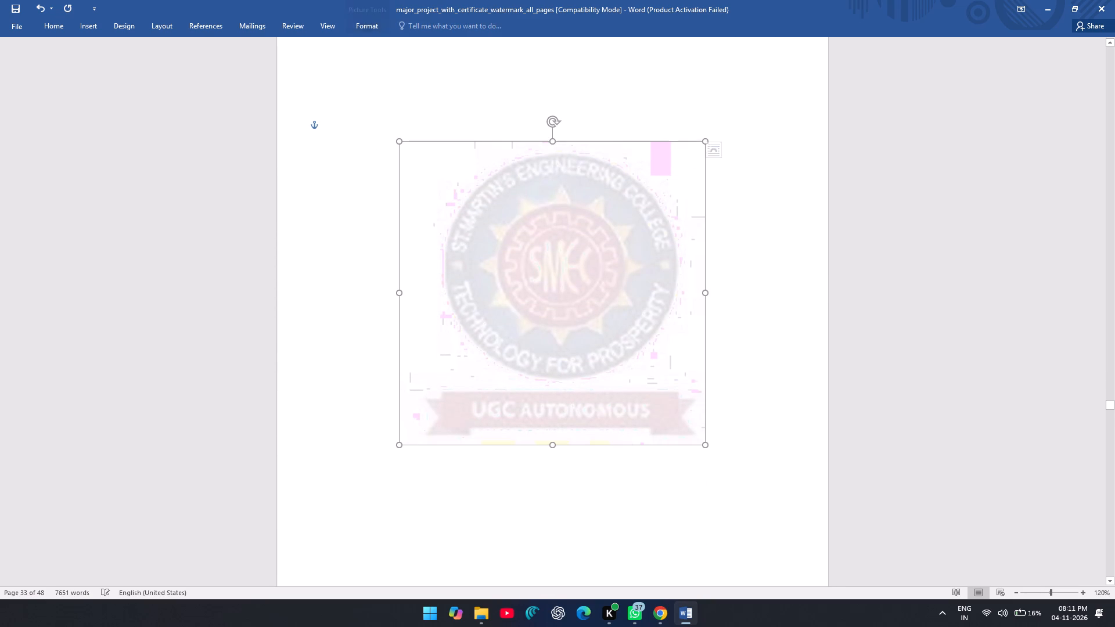
{"action": "scroll", "coordinate": [591, 230], "scroll_direction": "down", "scroll_amount": 2, "text": "ctrl"}
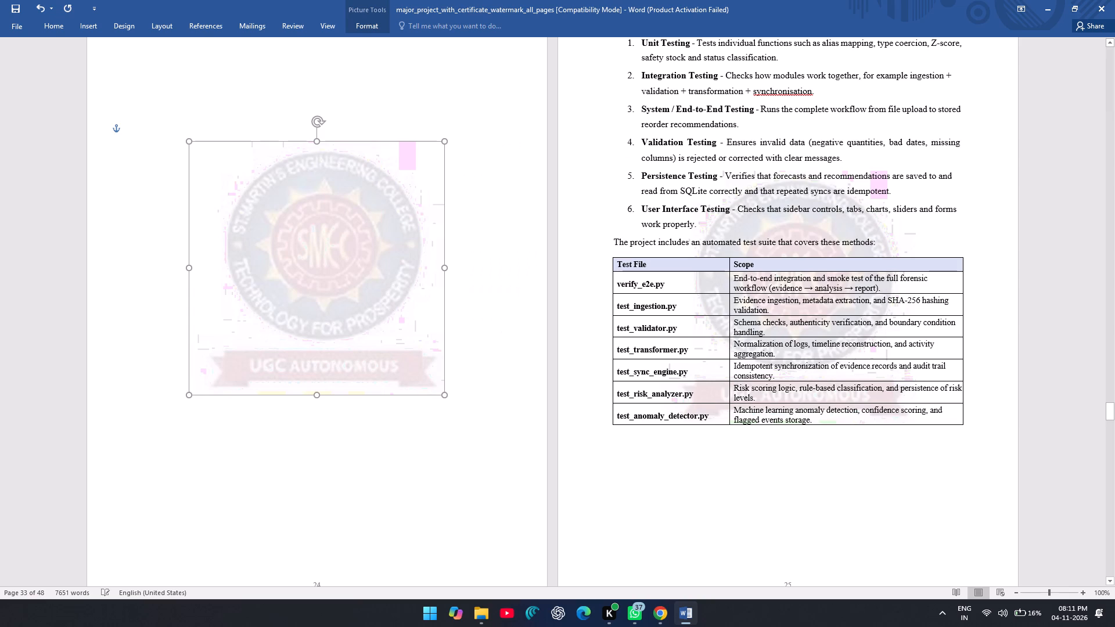
{"action": "left_click", "coordinate": [591, 230]}
{"action": "left_click", "coordinate": [533, 238]}
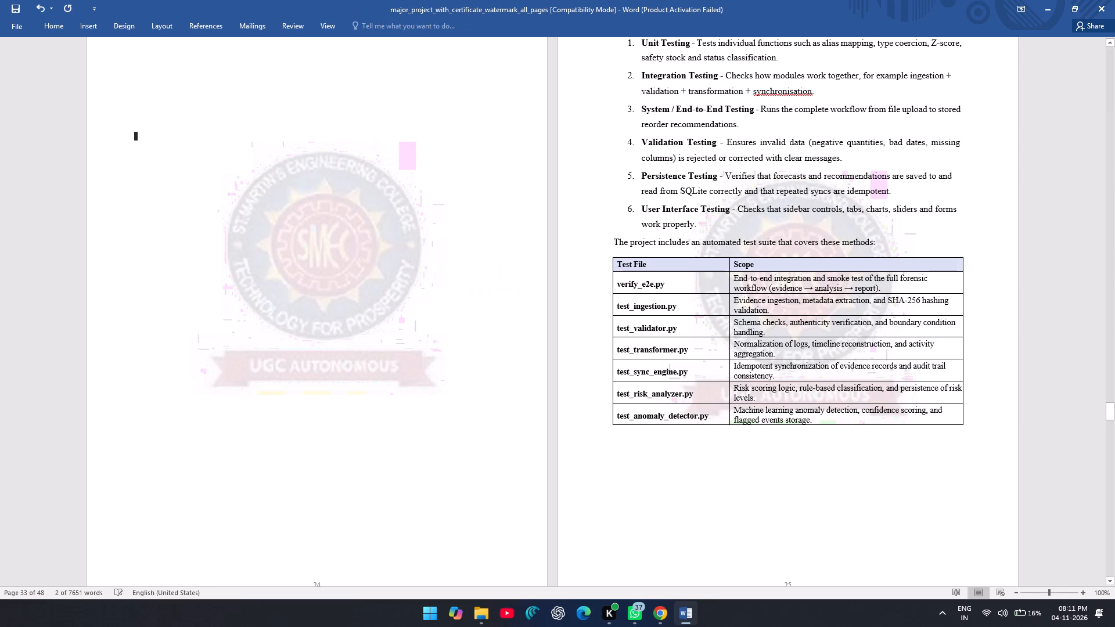
{"action": "key", "text": "Delete"}
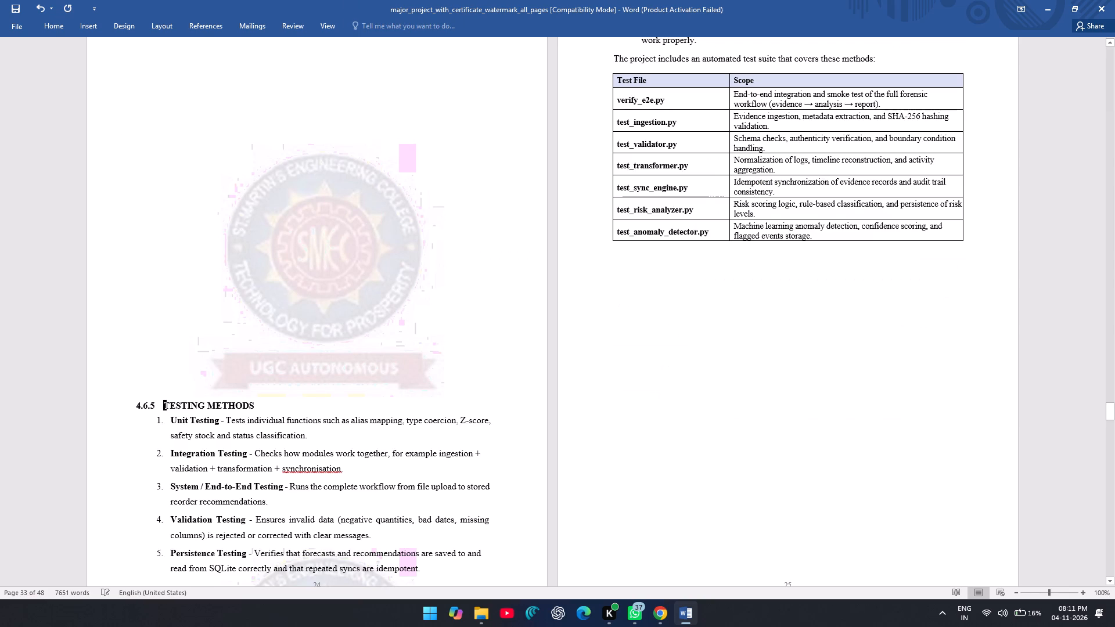
{"action": "scroll", "coordinate": [533, 238], "scroll_direction": "up", "scroll_amount": 1}
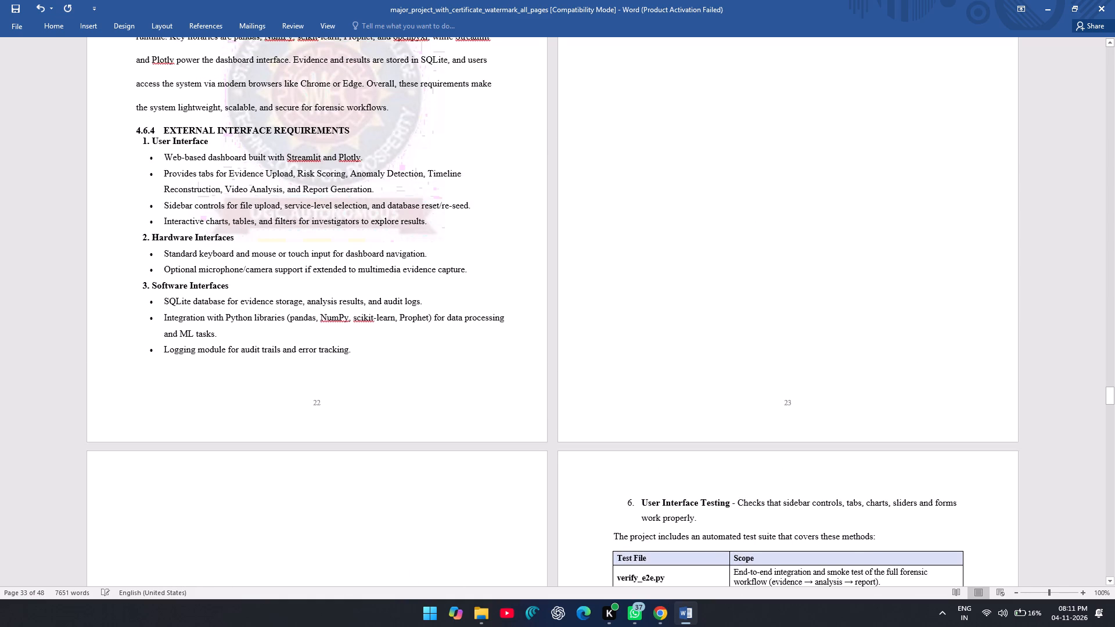
{"action": "scroll", "coordinate": [533, 238], "scroll_direction": "up", "scroll_amount": 1}
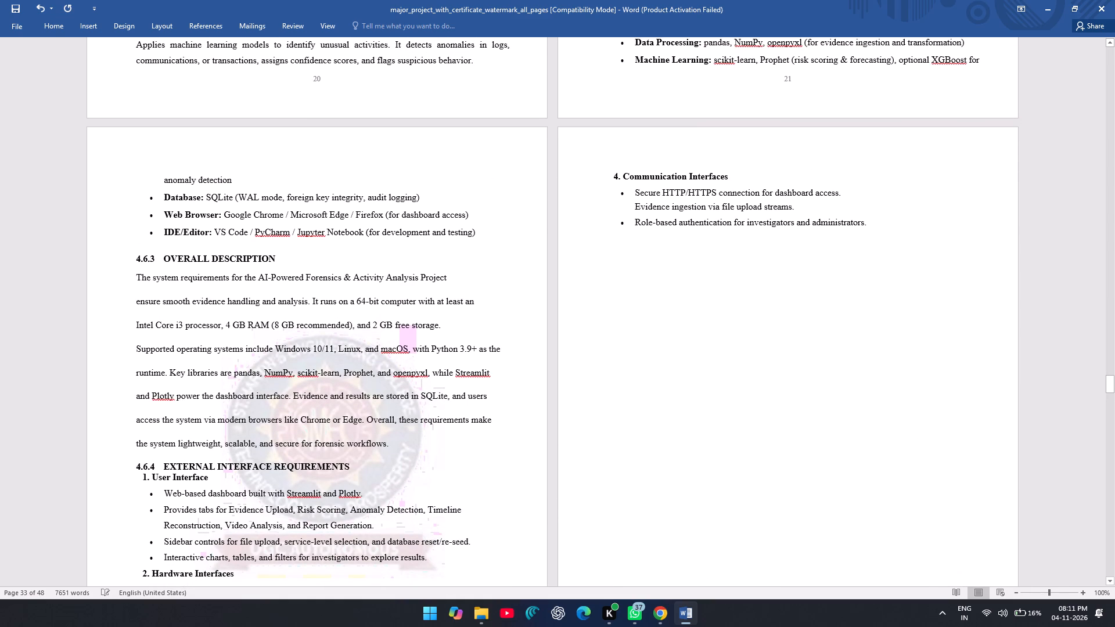
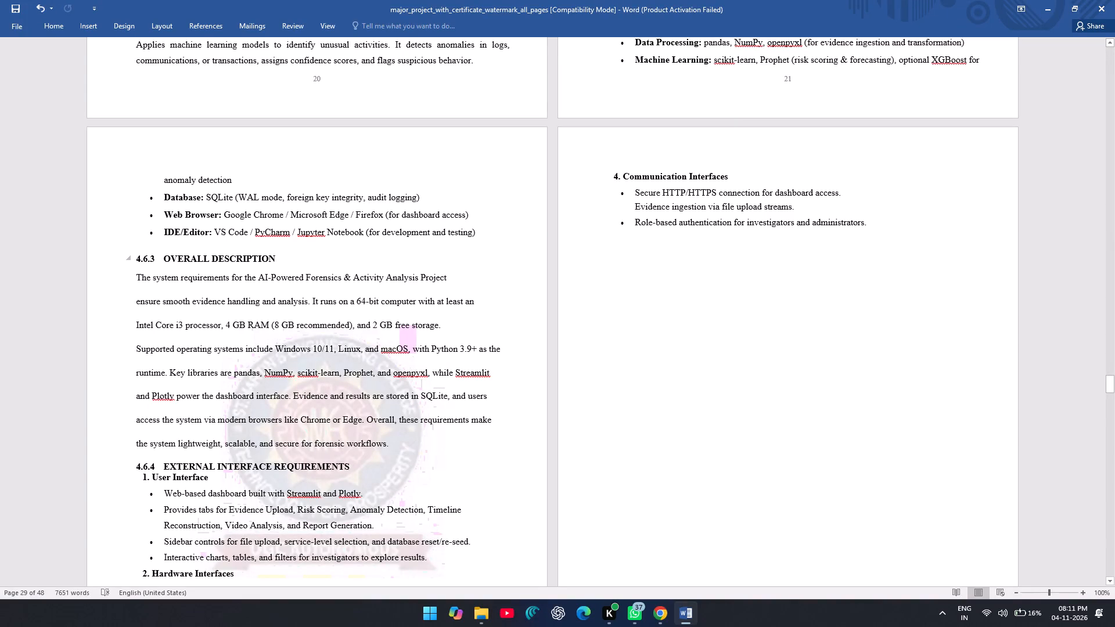
Remove the 4.6.5 numbering and the indent in front of the "TESTING METHODS" heading on page 24.
{"action": "scroll", "coordinate": [445, 255], "scroll_direction": "down", "scroll_amount": 1}
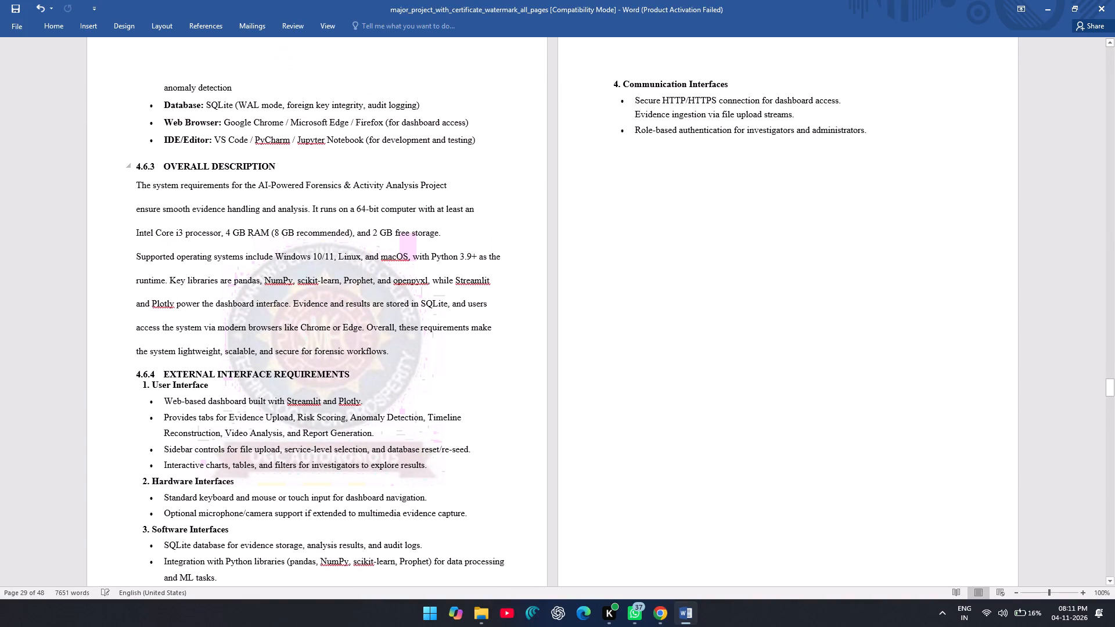
{"action": "scroll", "coordinate": [445, 255], "scroll_direction": "down", "scroll_amount": 1}
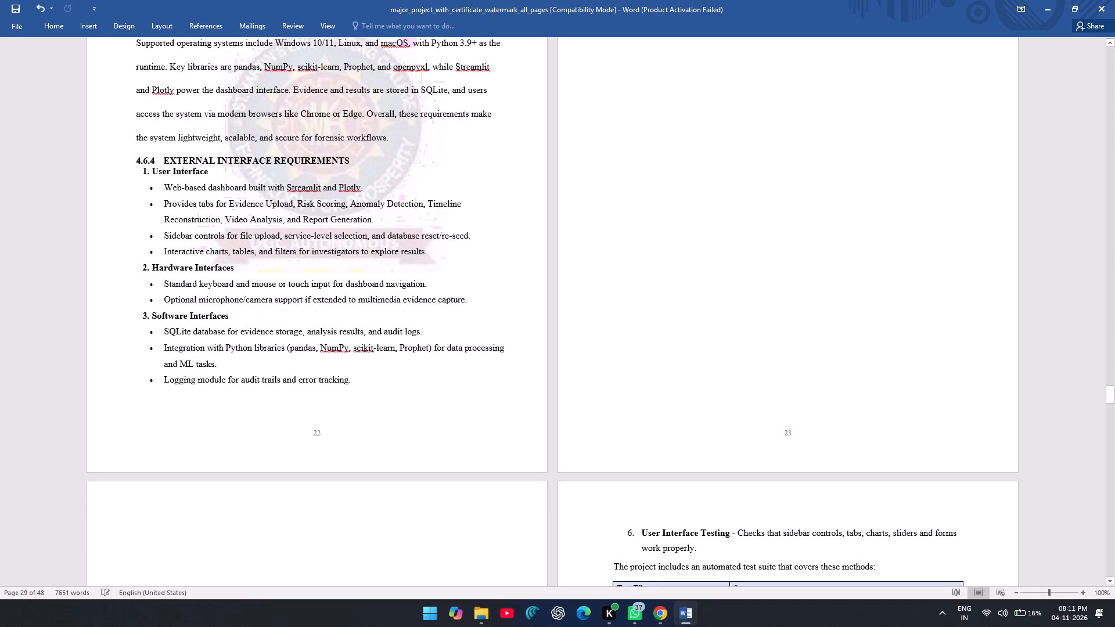
{"action": "scroll", "coordinate": [728, 250], "scroll_direction": "down", "scroll_amount": 1}
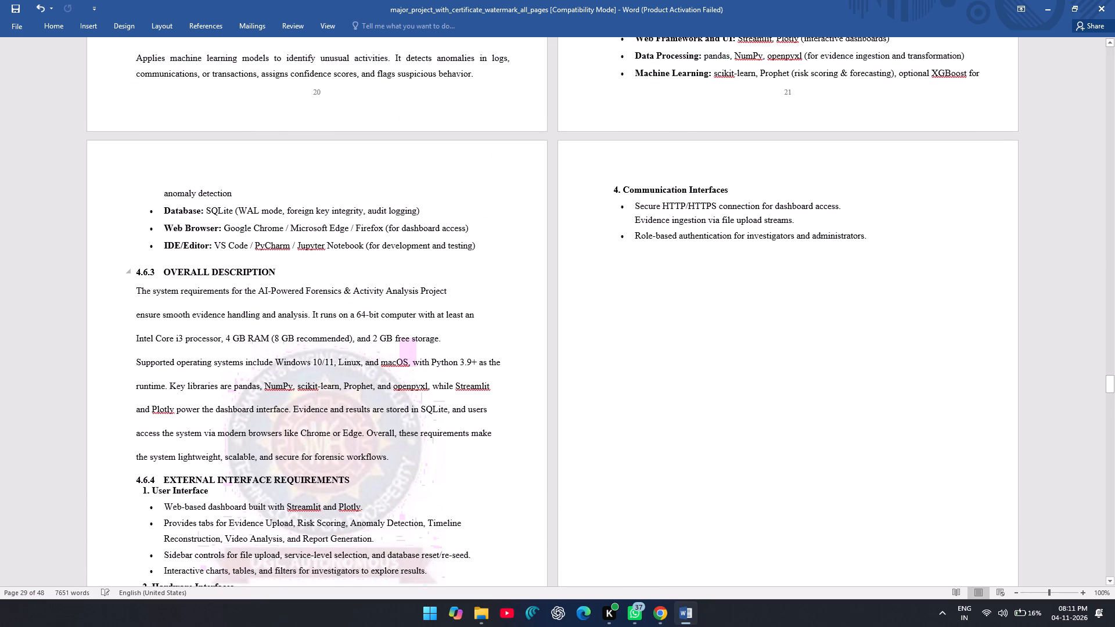
{"action": "scroll", "coordinate": [728, 250], "scroll_direction": "down", "scroll_amount": 1}
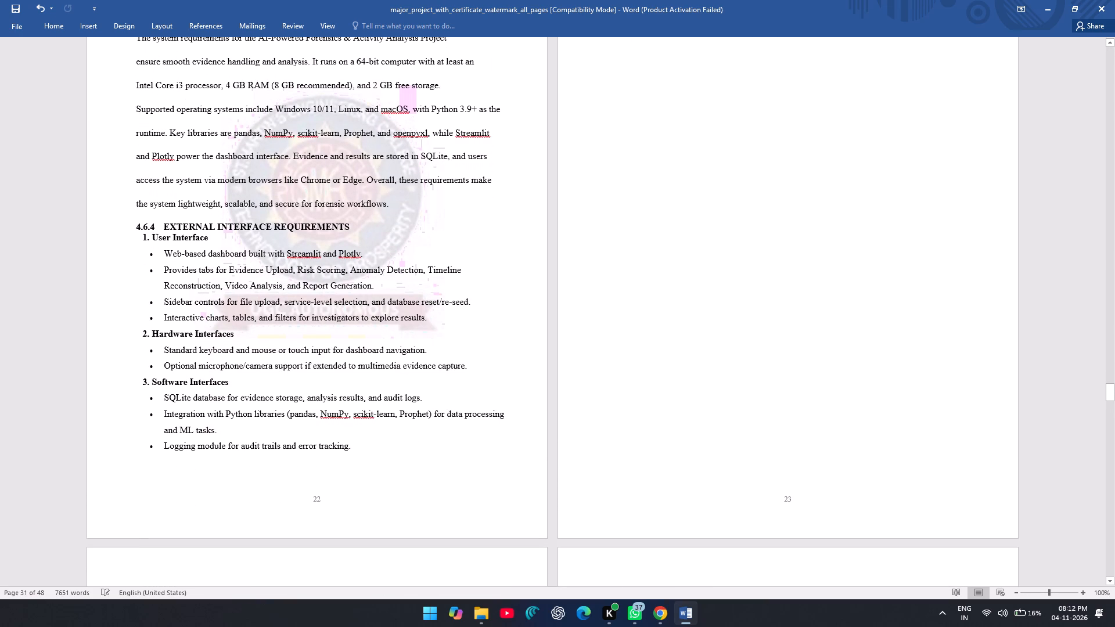
{"action": "scroll", "coordinate": [650, 287], "scroll_direction": "down", "scroll_amount": 1}
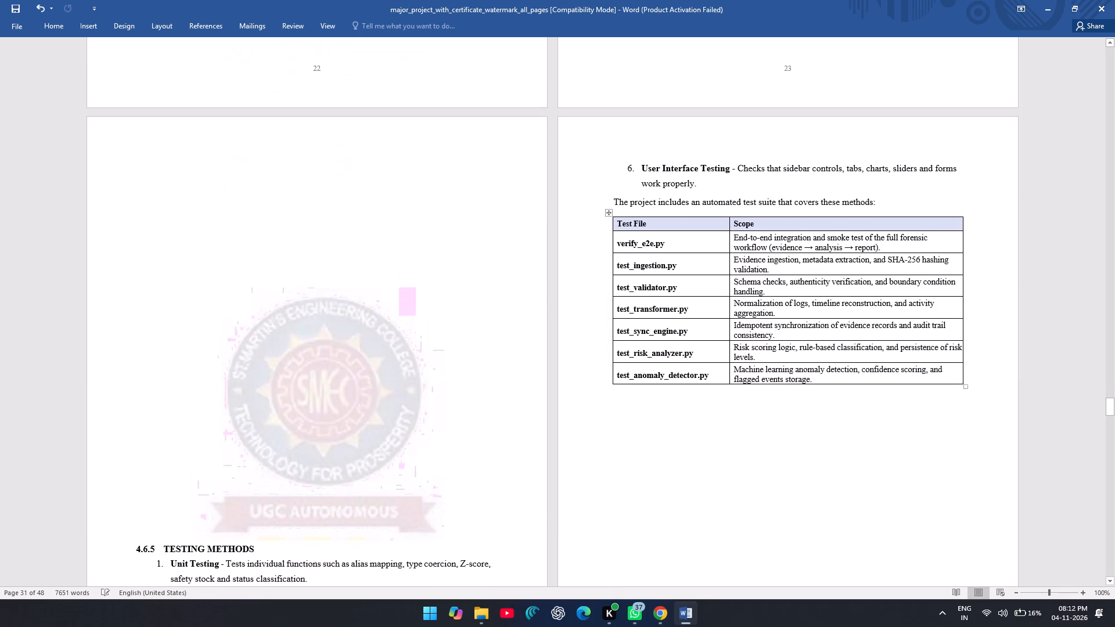
{"action": "scroll", "coordinate": [650, 287], "scroll_direction": "down", "scroll_amount": 1}
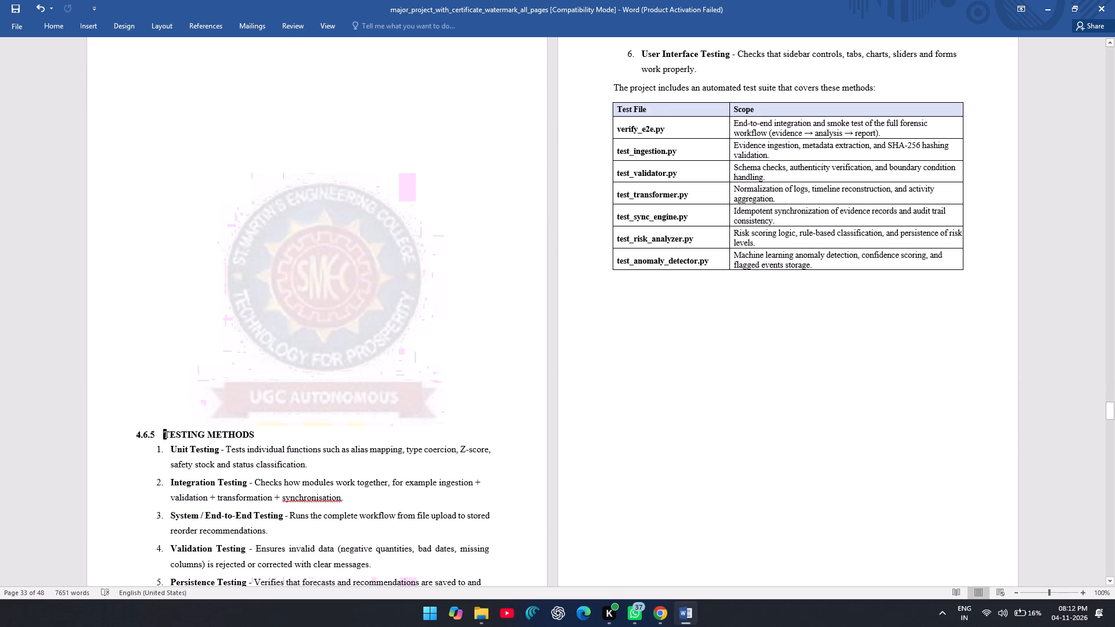
{"action": "key", "text": "BackSpace"}
{"action": "key", "text": "BackSpace"}
{"action": "key", "text": "BackSpace"}
{"action": "key", "text": "BackSpace"}
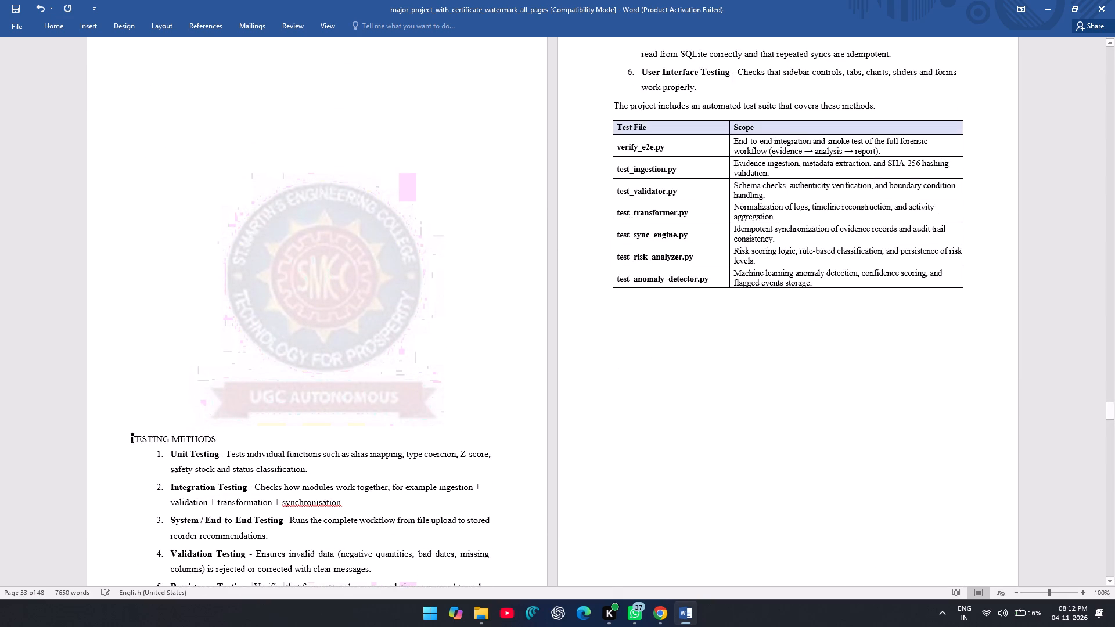
Delete the empty lines above the "TESTING METHODS" heading, back to the end of the Communication Interfaces list.
{"action": "key", "text": "BackSpace"}
{"action": "key", "text": "BackSpace"}
{"action": "key", "text": "BackSpace"}
{"action": "key", "text": "BackSpace"}
{"action": "key", "text": "BackSpace"}
{"action": "key", "text": "BackSpace"}
{"action": "key", "text": "BackSpace"}
{"action": "key", "text": "BackSpace"}
{"action": "key", "text": "BackSpace"}
{"action": "key", "text": "BackSpace"}
{"action": "key", "text": "BackSpace"}
{"action": "key", "text": "BackSpace"}
{"action": "key", "text": "BackSpace"}
{"action": "key", "text": "BackSpace"}
{"action": "key", "text": "BackSpace"}
{"action": "key", "text": "BackSpace"}
{"action": "key", "text": "BackSpace"}
{"action": "key", "text": "BackSpace"}
{"action": "key", "text": "BackSpace"}
{"action": "key", "text": "BackSpace"}
{"action": "key", "text": "BackSpace"}
{"action": "key", "text": "BackSpace"}
{"action": "key", "text": "BackSpace"}
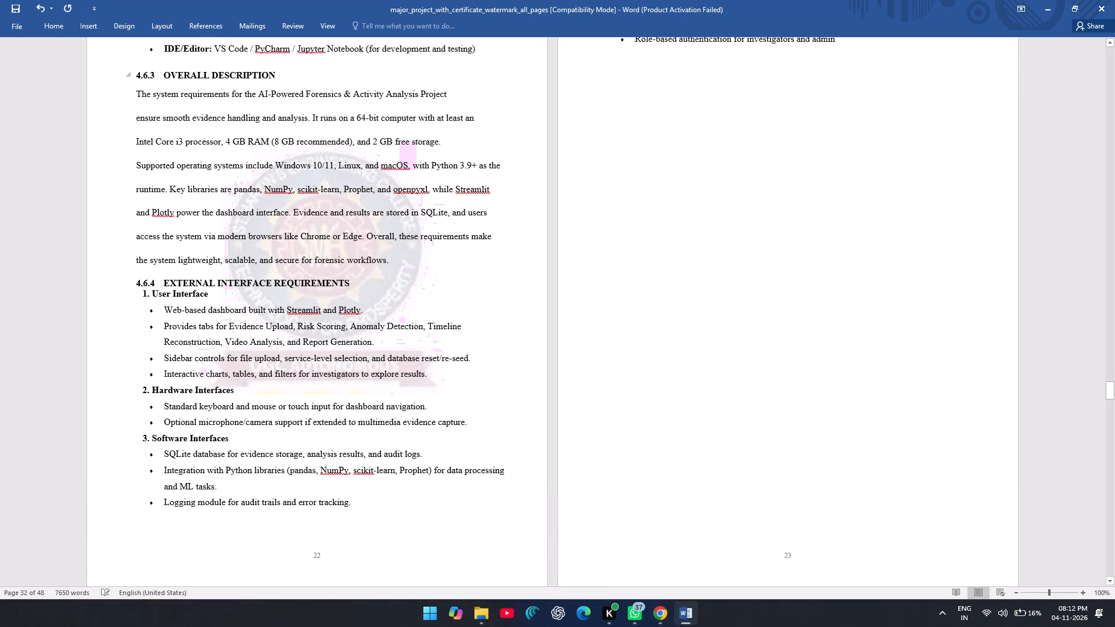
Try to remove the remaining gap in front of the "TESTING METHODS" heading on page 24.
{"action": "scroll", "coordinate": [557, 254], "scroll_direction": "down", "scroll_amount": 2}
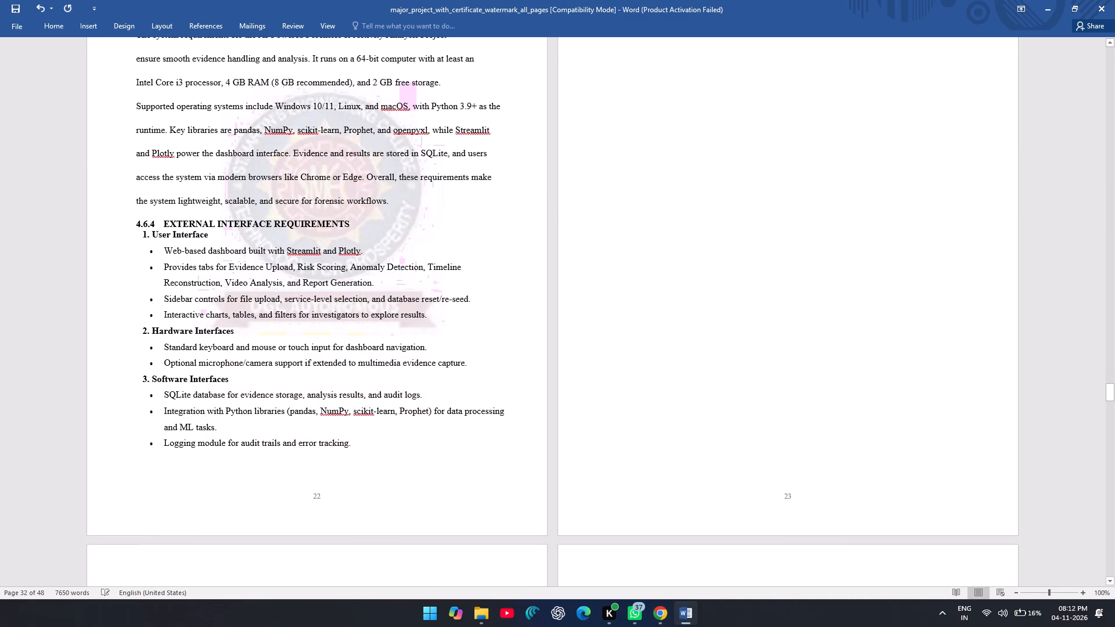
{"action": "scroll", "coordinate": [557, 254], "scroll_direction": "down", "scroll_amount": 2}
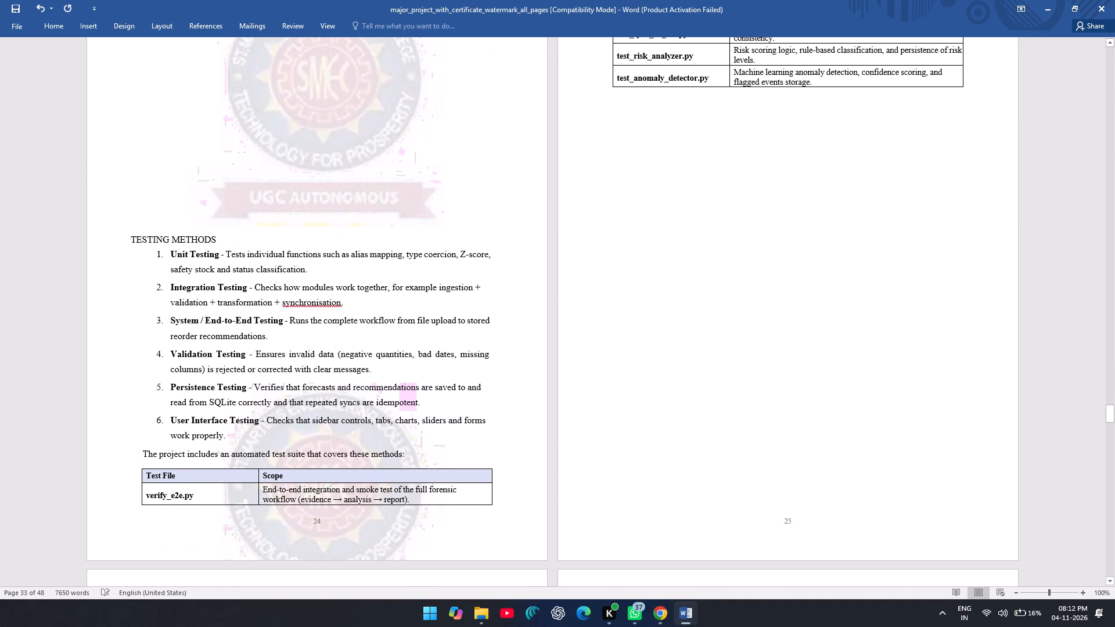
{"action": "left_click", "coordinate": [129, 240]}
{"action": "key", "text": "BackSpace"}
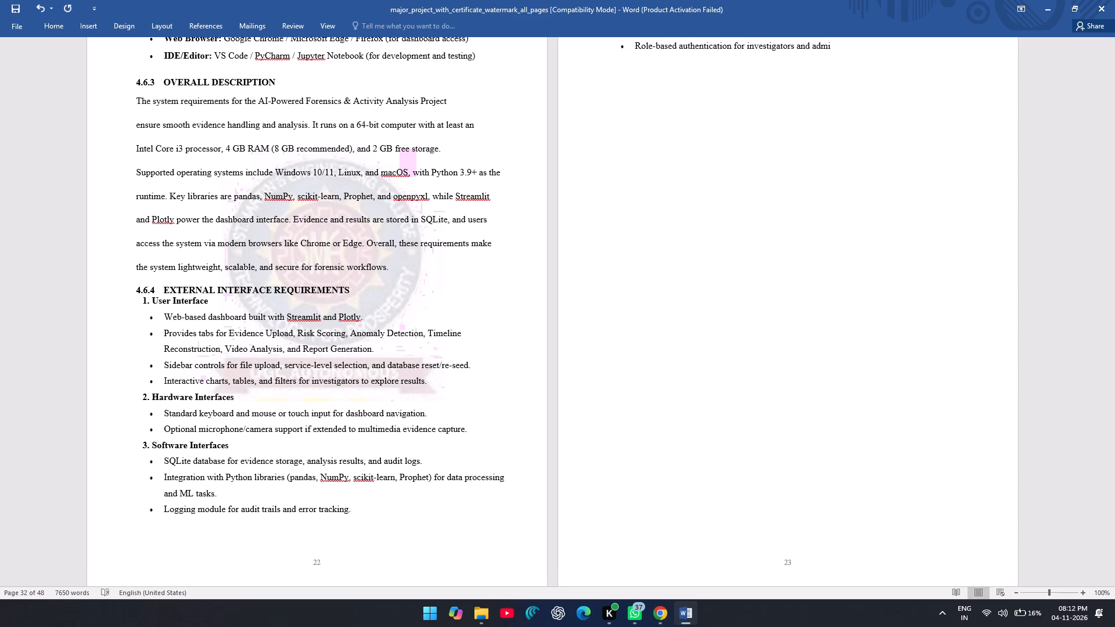
Undo the deletions that cut into the "Role-based authentication for investigators and administrators." line.
{"action": "key", "text": "ctrl+z"}
{"action": "key", "text": "ctrl+z"}
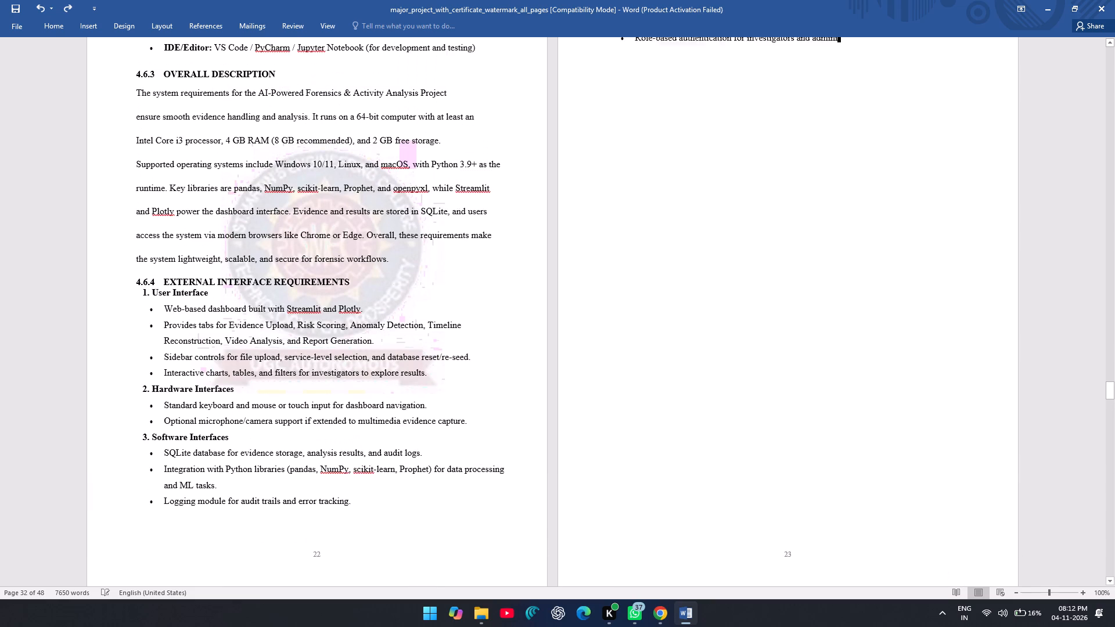
{"action": "key", "text": "ctrl+z"}
{"action": "key", "text": "ctrl+z"}
{"action": "key", "text": "ctrl+z"}
{"action": "key", "text": "ctrl+z"}
{"action": "key", "text": "ctrl+z"}
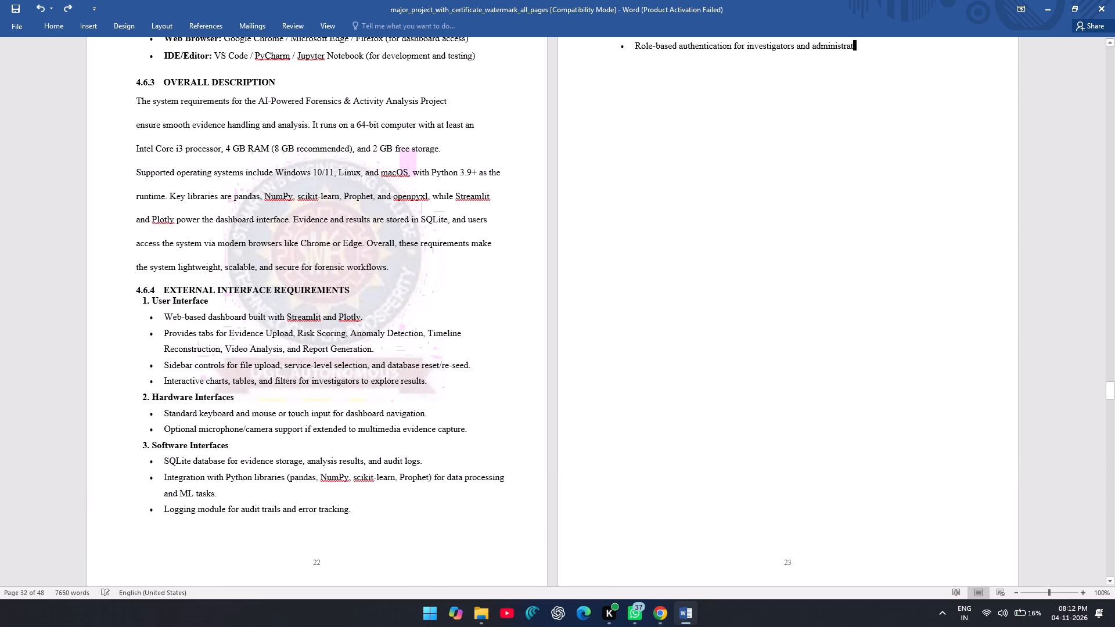
{"action": "key", "text": "ctrl+z"}
{"action": "key", "text": "ctrl+z"}
{"action": "key", "text": "ctrl+z"}
{"action": "key", "text": "ctrl+z"}
{"action": "key", "text": "ctrl+z"}
{"action": "key", "text": "ctrl+z"}
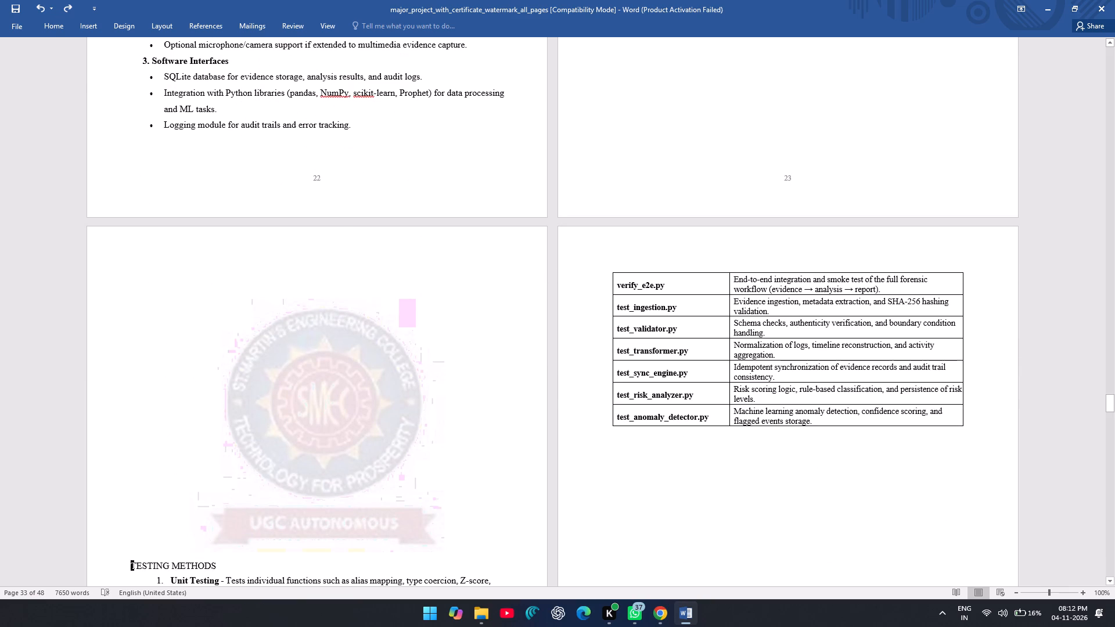
Examine the page layout from the database tables to the start of Chapter 5, especially around the "TESTING METHODS" heading.
{"action": "scroll", "coordinate": [792, 101], "scroll_direction": "up", "scroll_amount": 20}
{"action": "scroll", "coordinate": [792, 101], "scroll_direction": "up", "scroll_amount": 3}
{"action": "scroll", "coordinate": [792, 101], "scroll_direction": "down", "scroll_amount": 1}
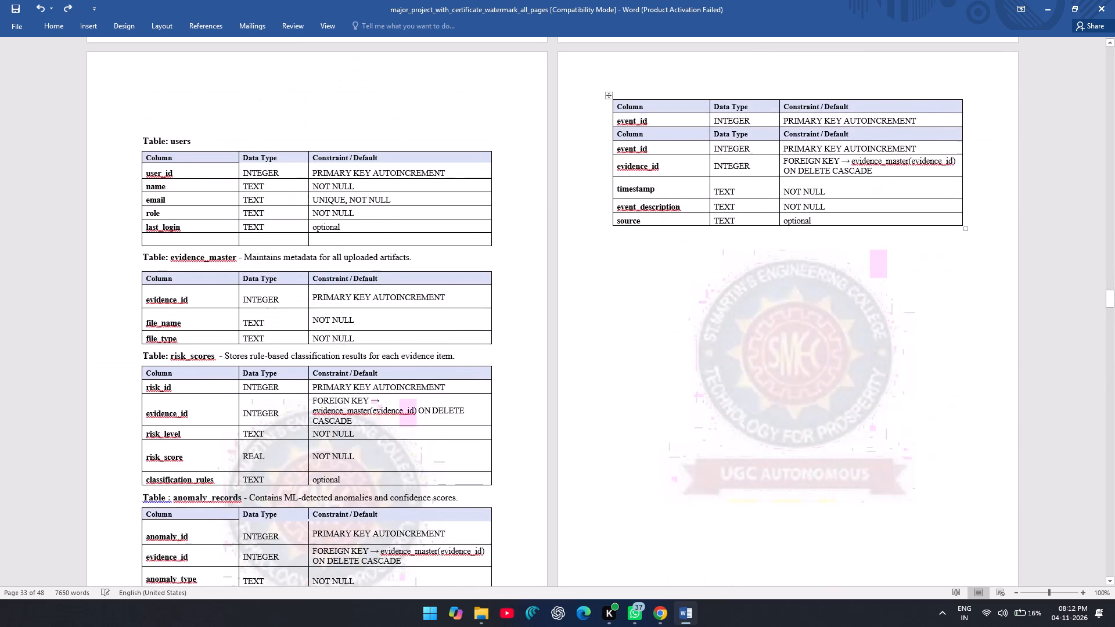
{"action": "scroll", "coordinate": [792, 101], "scroll_direction": "down", "scroll_amount": 3}
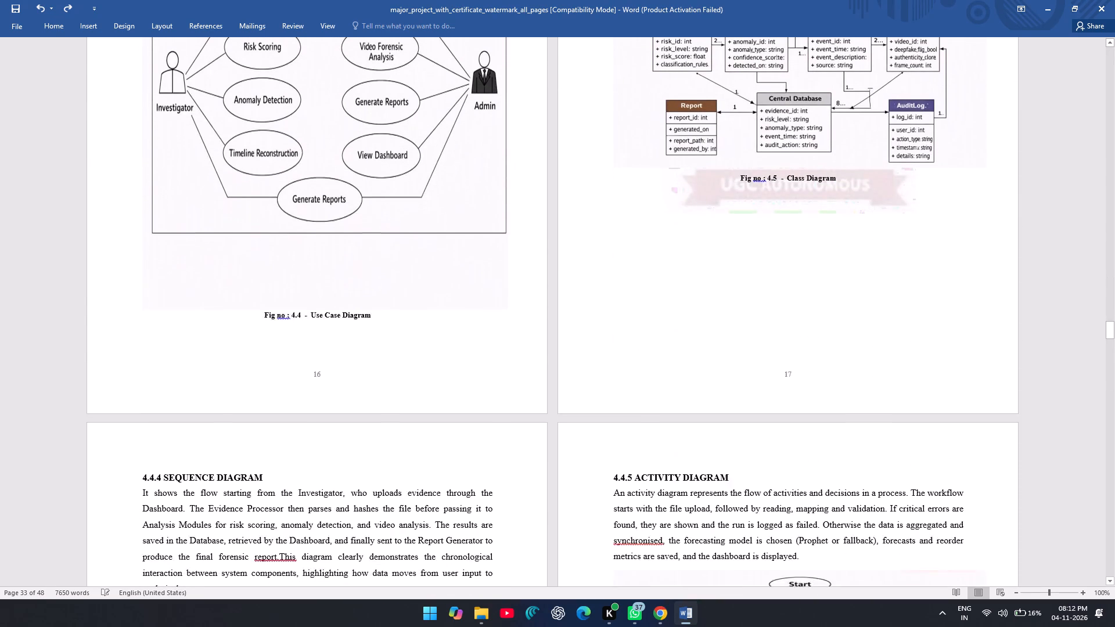
{"action": "scroll", "coordinate": [792, 101], "scroll_direction": "down", "scroll_amount": 3}
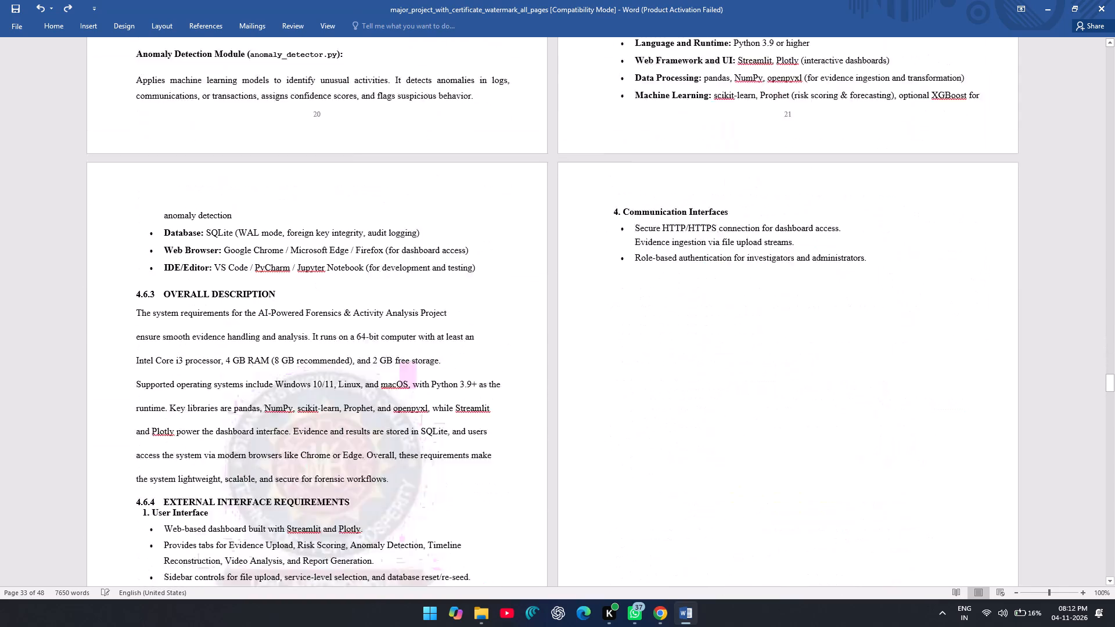
{"action": "scroll", "coordinate": [792, 101], "scroll_direction": "down", "scroll_amount": 1}
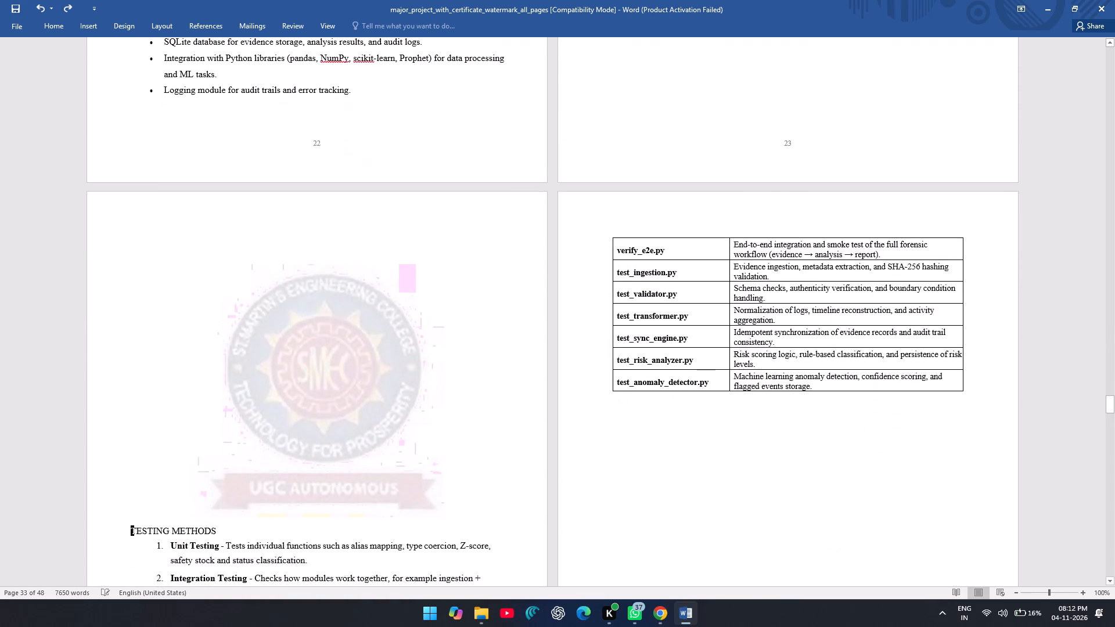
{"action": "scroll", "coordinate": [792, 101], "scroll_direction": "down", "scroll_amount": 1}
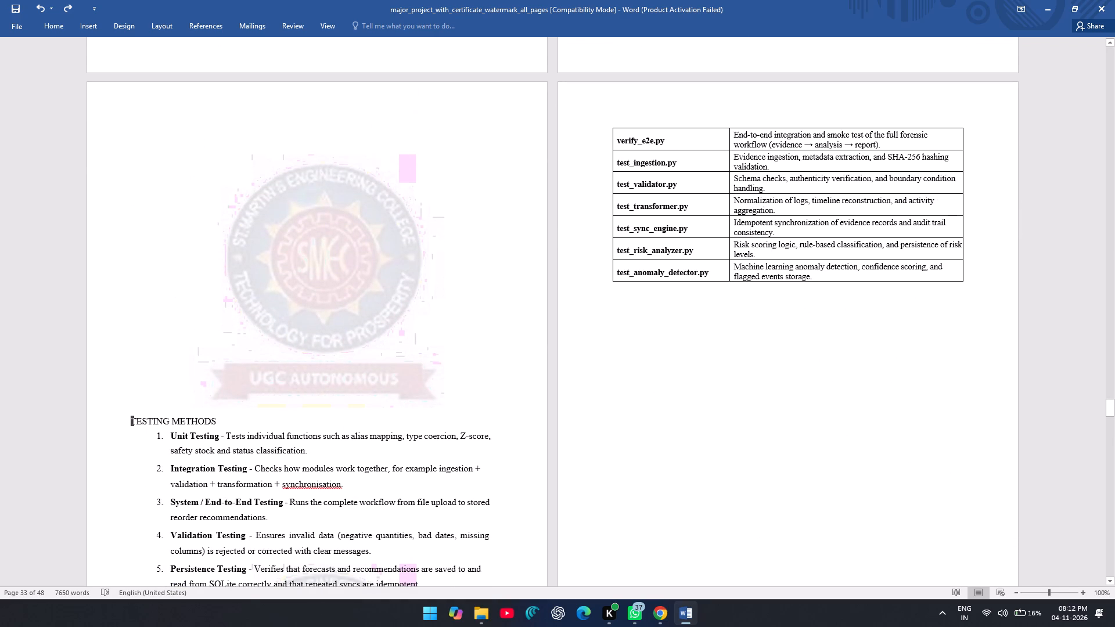
{"action": "scroll", "coordinate": [389, 260], "scroll_direction": "down", "scroll_amount": 1}
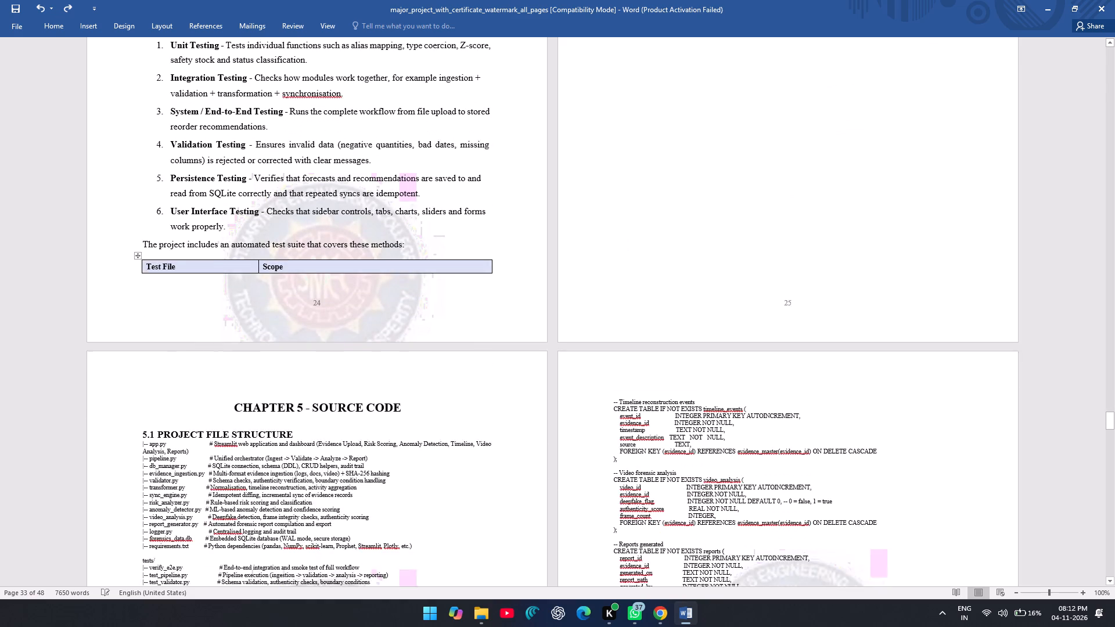
{"action": "scroll", "coordinate": [389, 260], "scroll_direction": "down", "scroll_amount": 1}
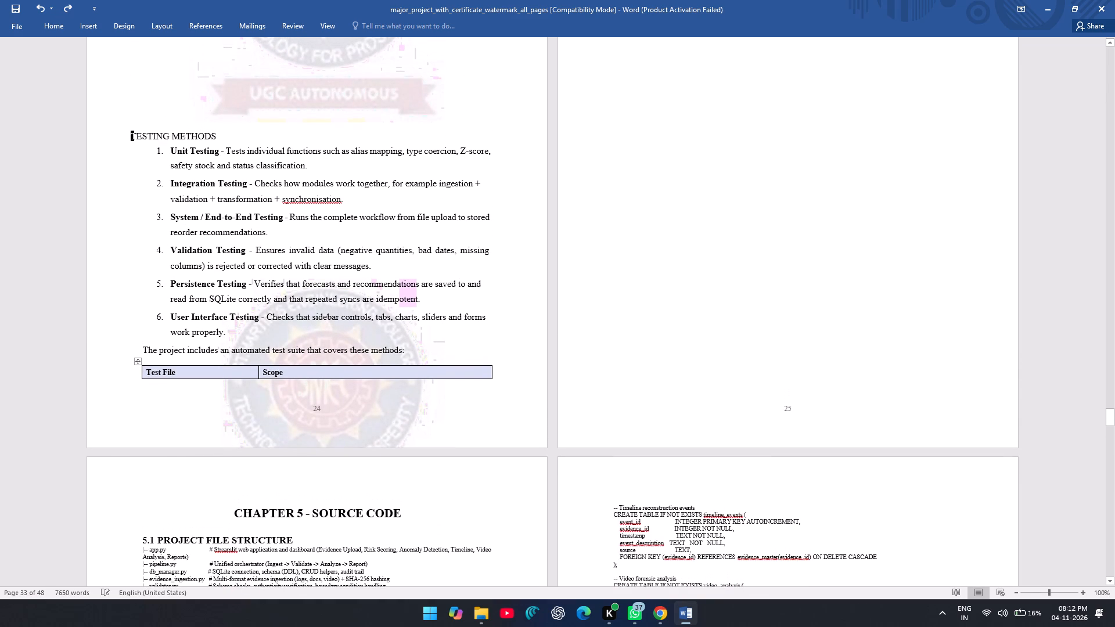
{"action": "scroll", "coordinate": [383, 267], "scroll_direction": "up", "scroll_amount": 1}
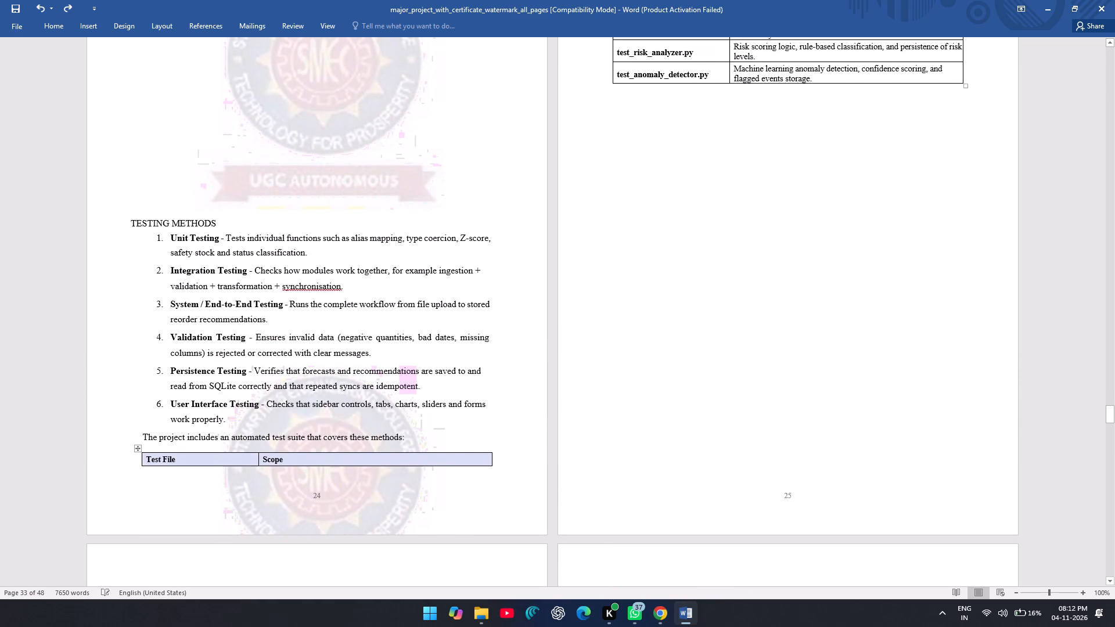
{"action": "scroll", "coordinate": [383, 267], "scroll_direction": "up", "scroll_amount": 1}
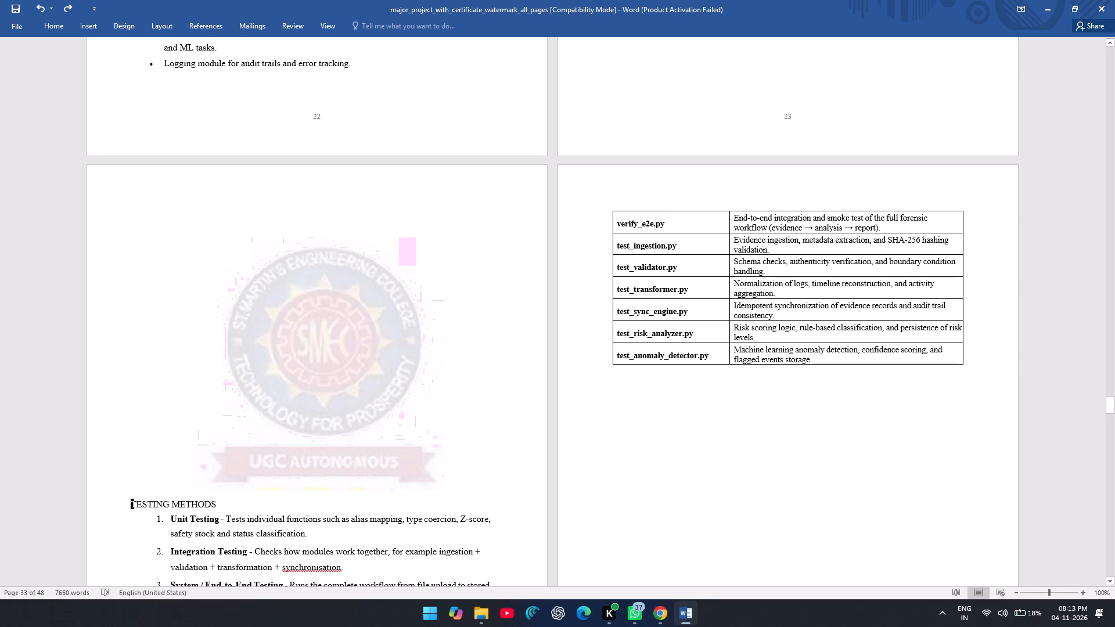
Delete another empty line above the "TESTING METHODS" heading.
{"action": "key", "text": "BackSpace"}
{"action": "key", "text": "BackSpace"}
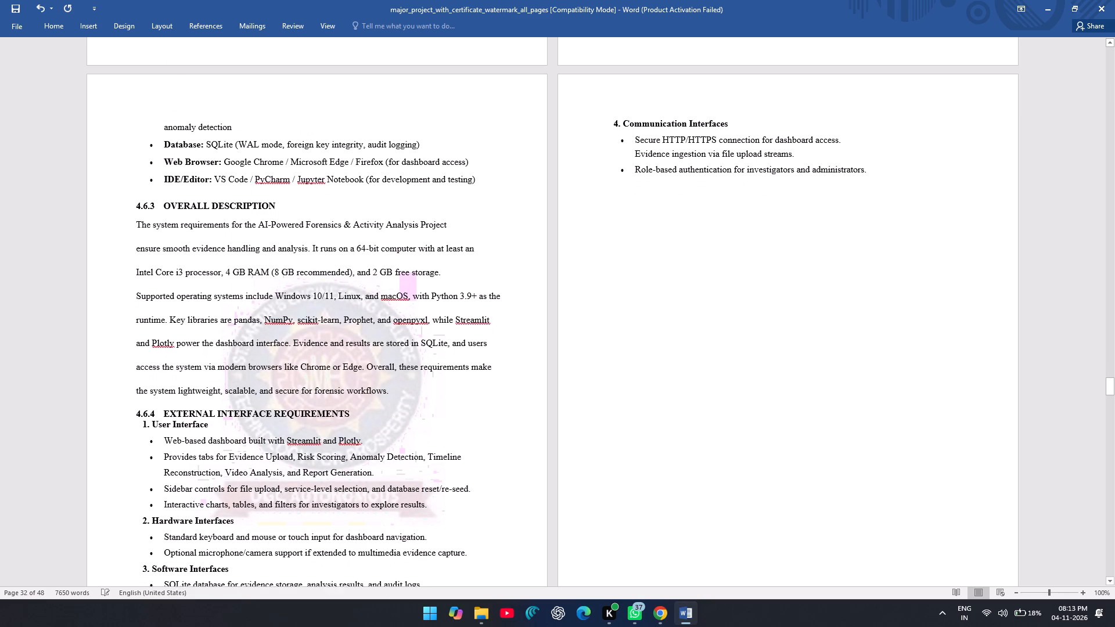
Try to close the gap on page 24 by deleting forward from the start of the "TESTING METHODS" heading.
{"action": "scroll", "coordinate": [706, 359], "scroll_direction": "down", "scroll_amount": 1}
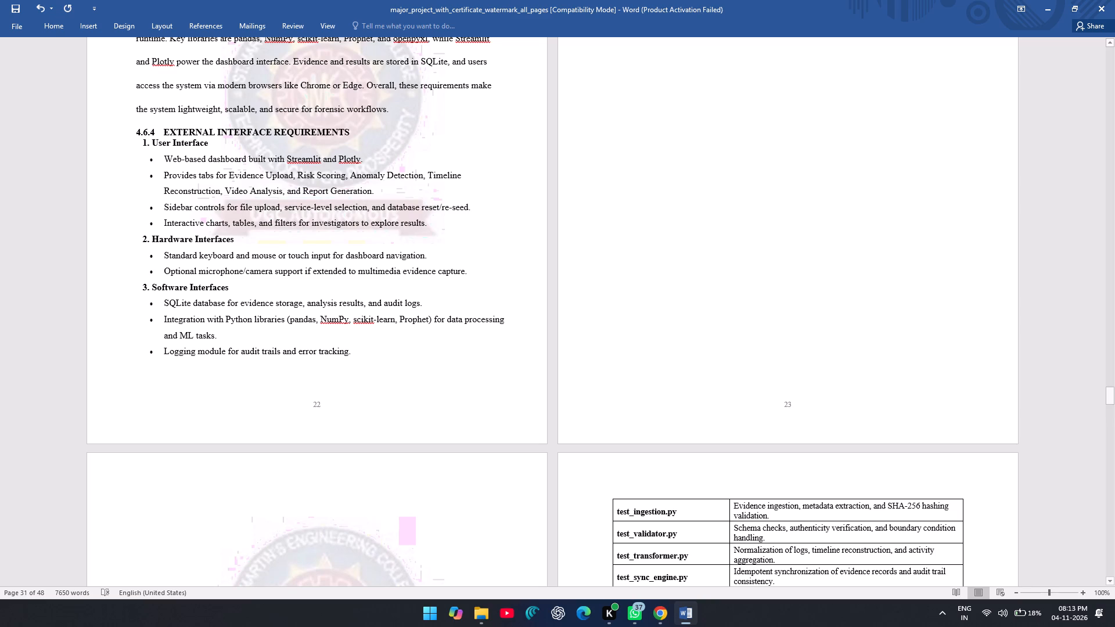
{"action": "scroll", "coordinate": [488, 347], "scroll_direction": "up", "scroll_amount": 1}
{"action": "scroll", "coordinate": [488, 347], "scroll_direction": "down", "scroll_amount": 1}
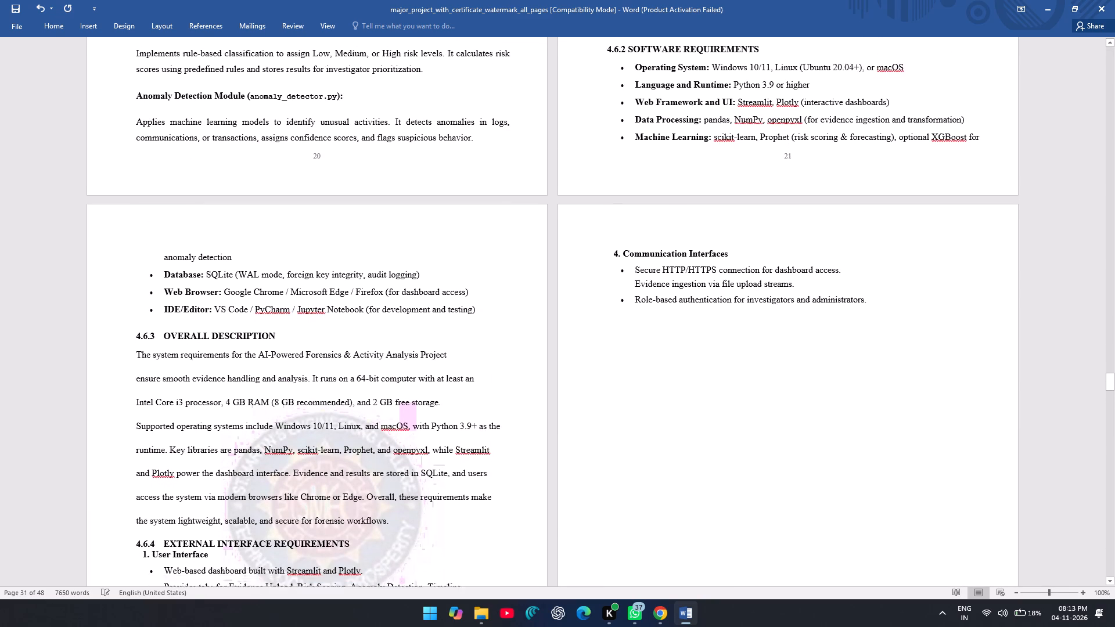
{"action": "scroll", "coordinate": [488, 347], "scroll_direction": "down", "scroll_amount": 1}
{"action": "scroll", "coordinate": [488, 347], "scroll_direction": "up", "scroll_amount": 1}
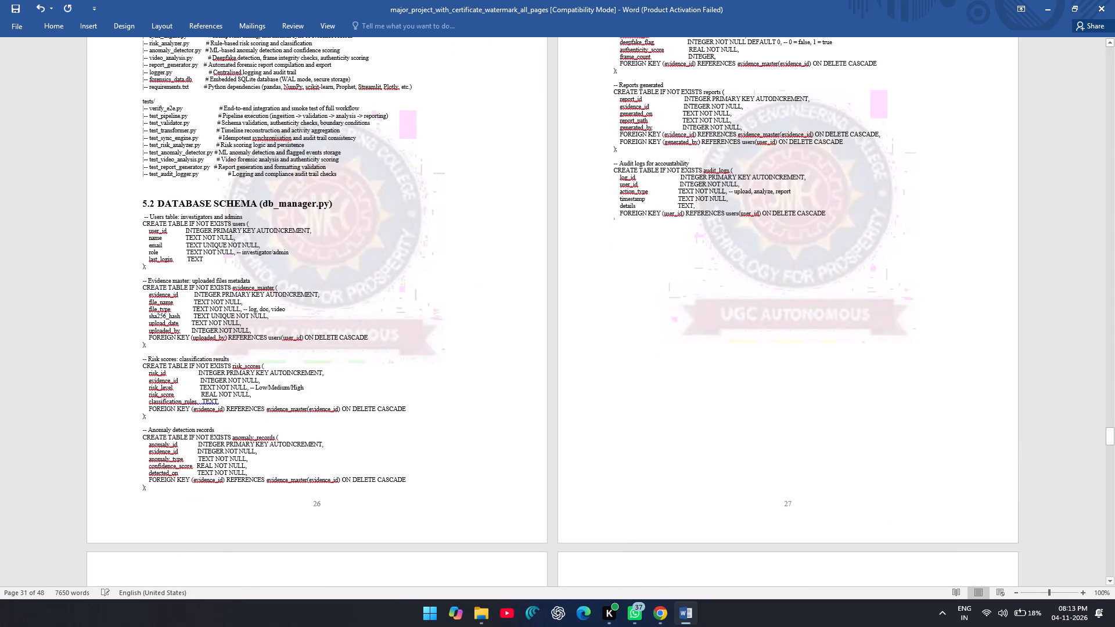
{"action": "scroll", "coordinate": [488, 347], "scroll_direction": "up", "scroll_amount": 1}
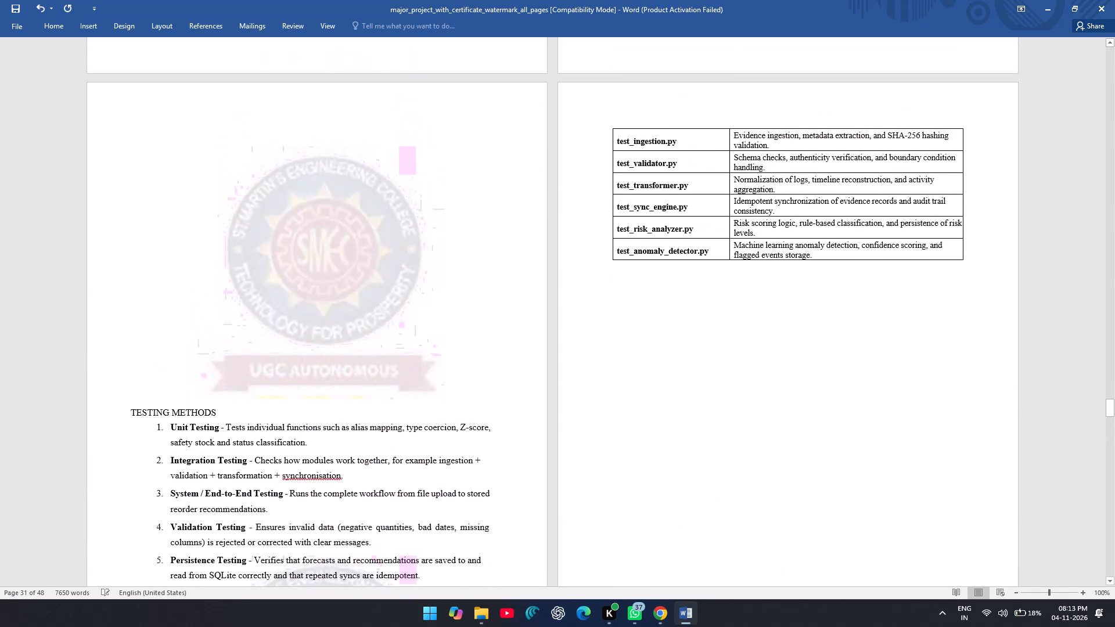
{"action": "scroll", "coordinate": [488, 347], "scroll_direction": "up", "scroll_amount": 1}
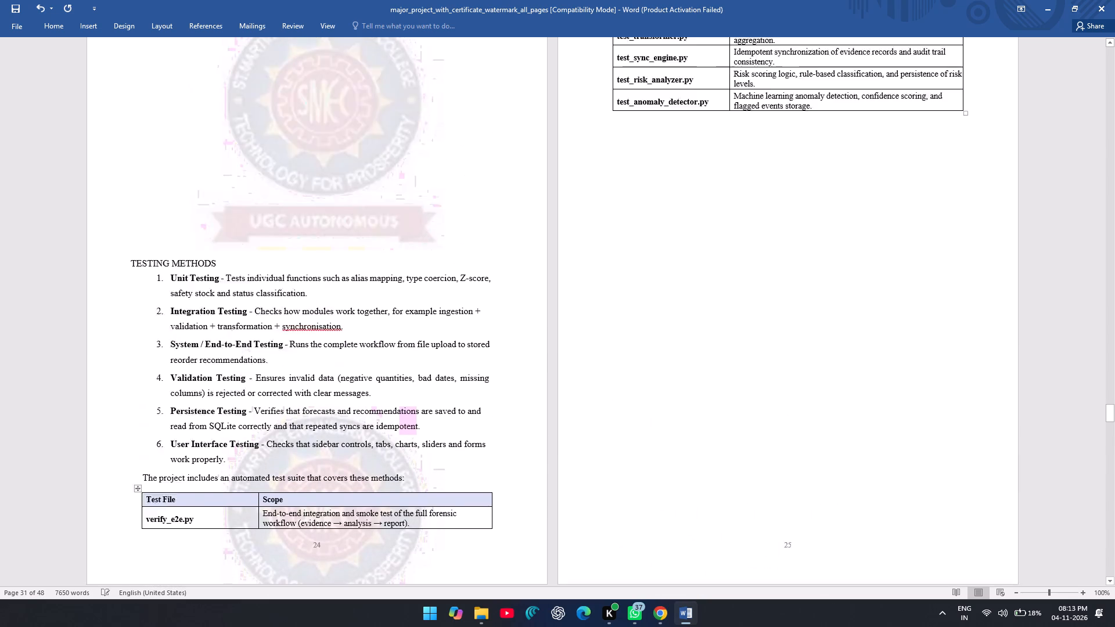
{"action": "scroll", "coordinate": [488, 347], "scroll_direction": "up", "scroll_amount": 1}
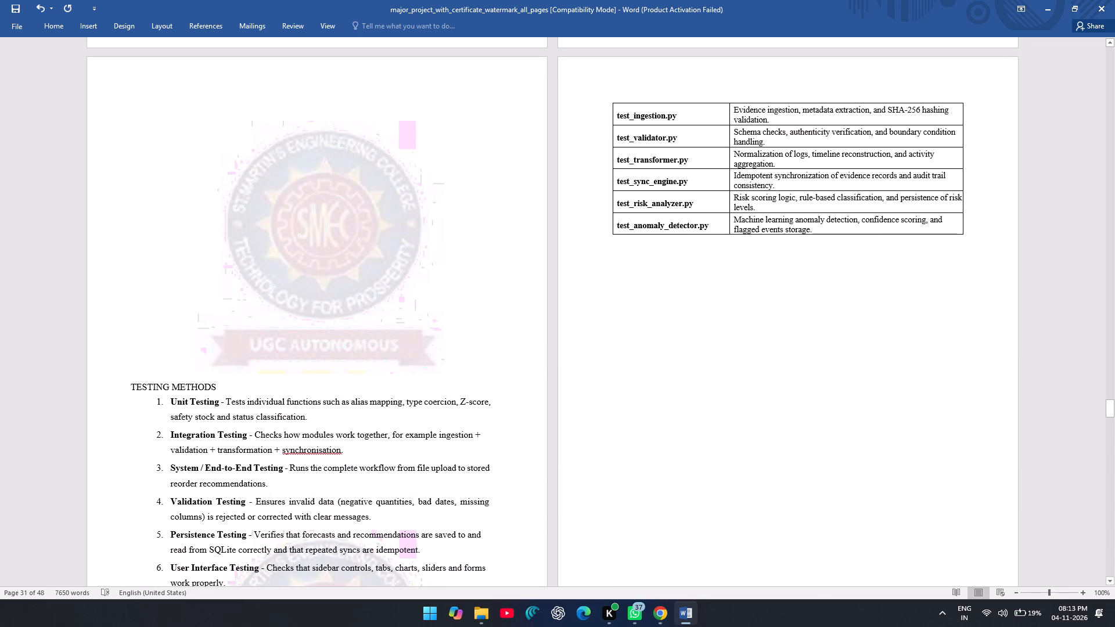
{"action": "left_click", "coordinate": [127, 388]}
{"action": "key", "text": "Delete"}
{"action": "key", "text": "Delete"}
Undo the deletions around the "TESTING METHODS" heading back to before its 4.6.5 number and the empty lines ahead of it were removed.
{"action": "key", "text": "ctrl+z"}
{"action": "key", "text": "ctrl+z"}
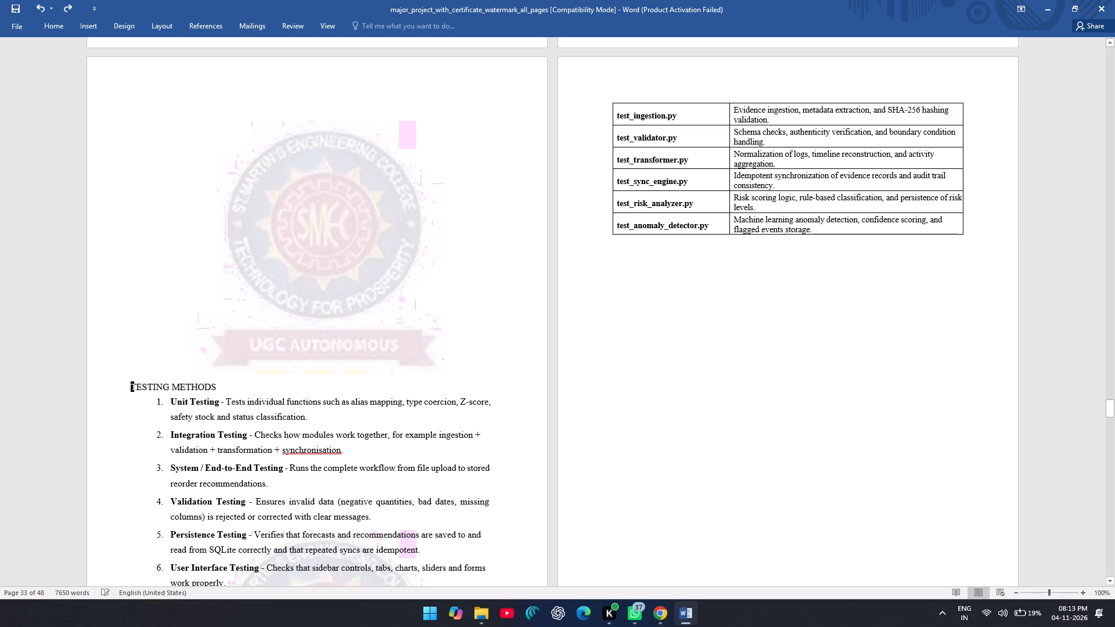
{"action": "key", "text": "ctrl+z"}
{"action": "key", "text": "ctrl+z"}
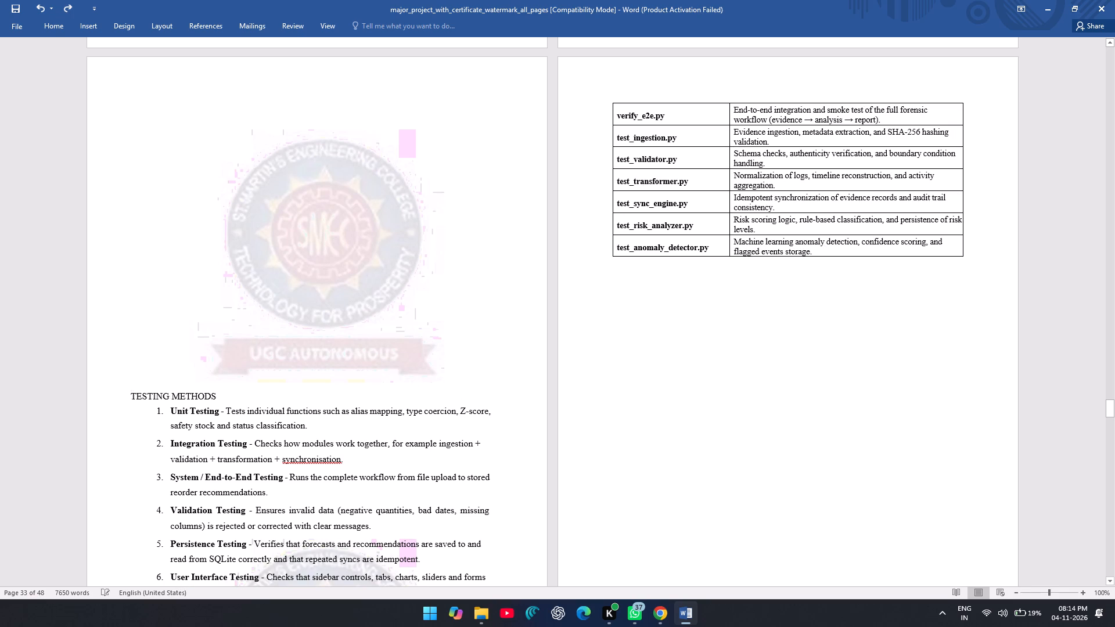
{"action": "key", "text": "ctrl+z"}
{"action": "key", "text": "ctrl+z"}
{"action": "key", "text": "ctrl+z"}
{"action": "key", "text": "ctrl+z"}
{"action": "key", "text": "ctrl+z"}
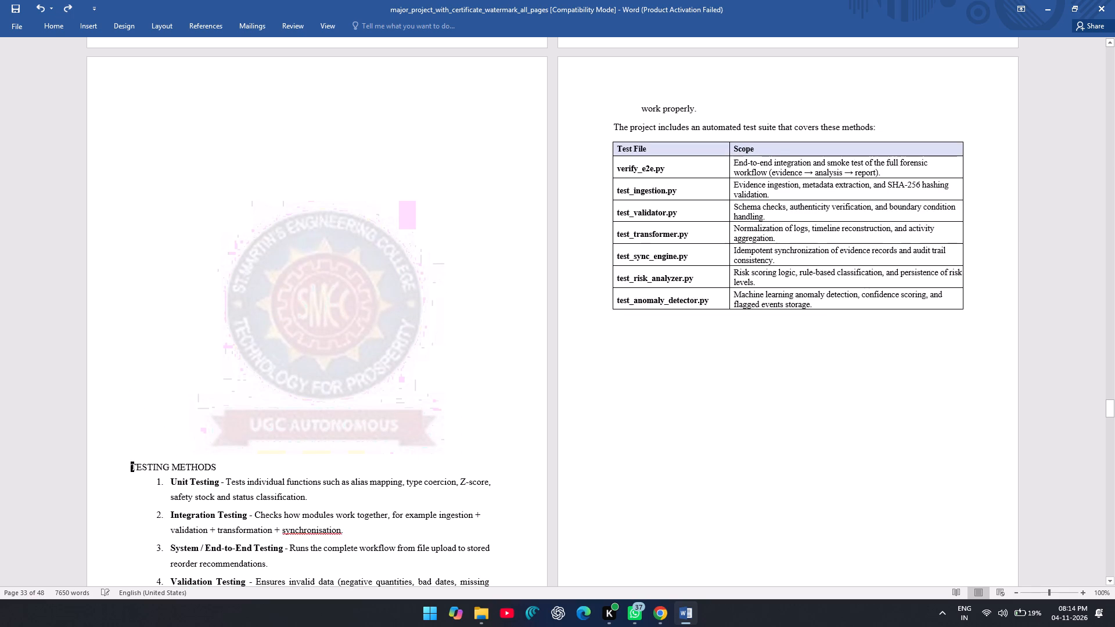
{"action": "key", "text": "ctrl+z"}
{"action": "key", "text": "ctrl+z"}
{"action": "key", "text": "ctrl+z"}
{"action": "key", "text": "ctrl+z"}
{"action": "key", "text": "ctrl+z"}
{"action": "key", "text": "ctrl+z"}
{"action": "key", "text": "ctrl+z"}
{"action": "key", "text": "ctrl+z"}
{"action": "key", "text": "ctrl+z"}
{"action": "key", "text": "ctrl+z"}
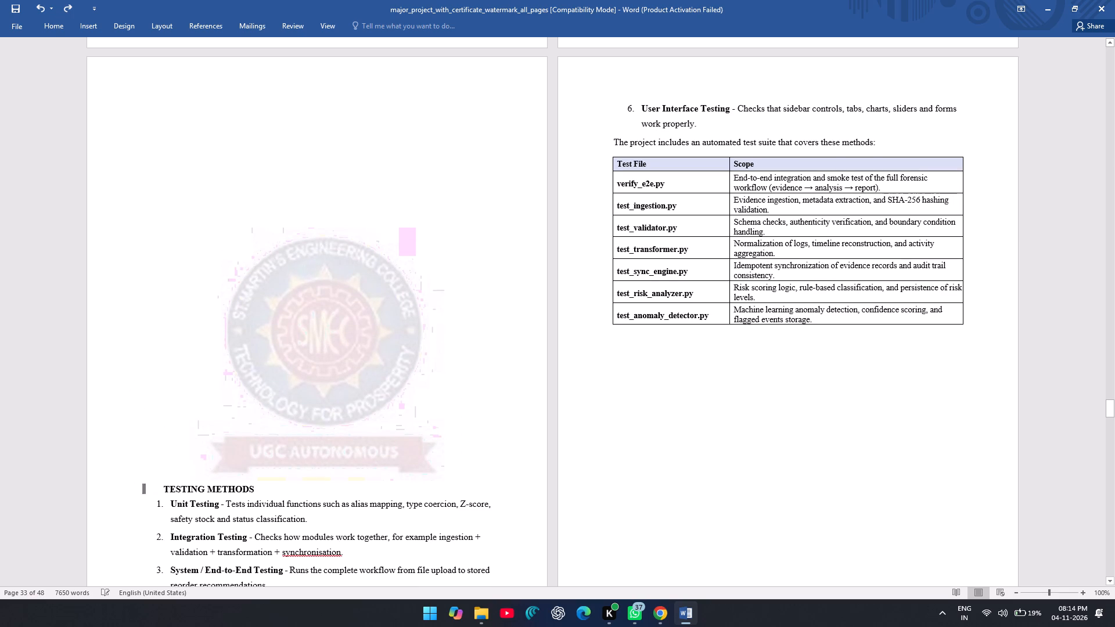
{"action": "key", "text": "ctrl+z"}
{"action": "key", "text": "ctrl+z"}
{"action": "key", "text": "ctrl+z"}
{"action": "key", "text": "ctrl+z"}
{"action": "key", "text": "ctrl+z"}
{"action": "key", "text": "ctrl+z"}
{"action": "scroll", "coordinate": [128, 294], "scroll_direction": "right", "scroll_amount": 1}
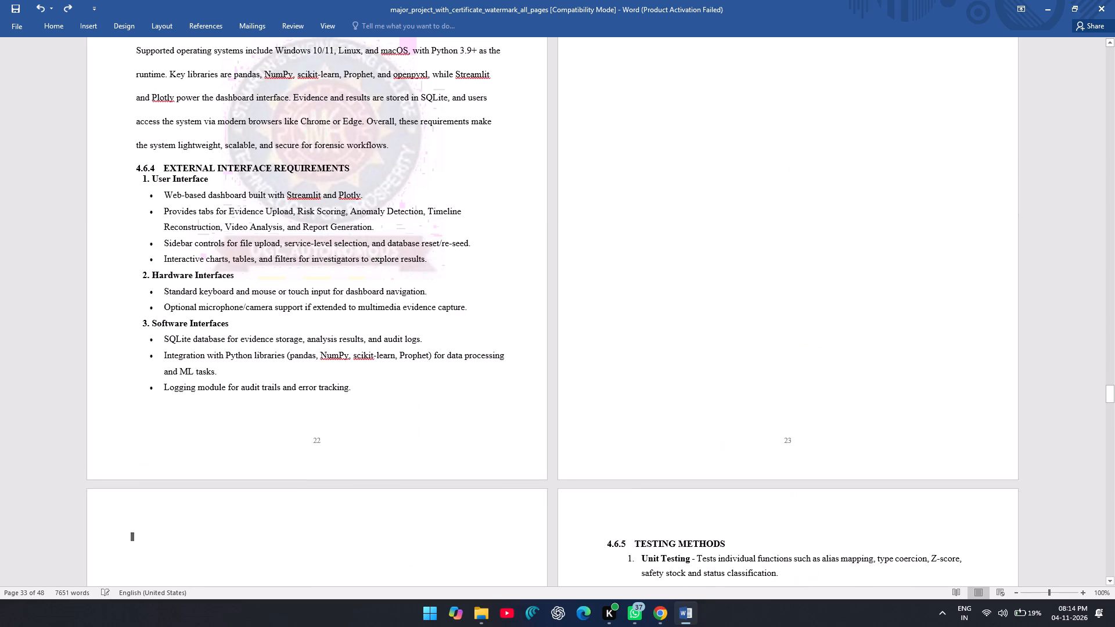
{"action": "scroll", "coordinate": [128, 294], "scroll_direction": "right", "scroll_amount": 1}
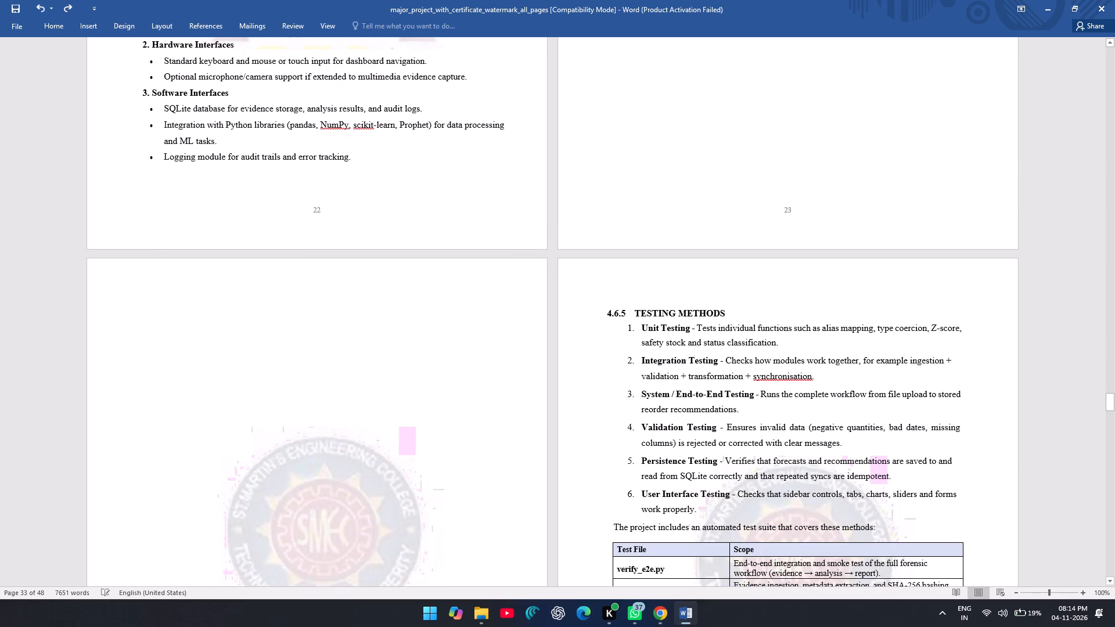
Delete forward from the first empty line on page 24 to pull up the "4.6.5 TESTING METHODS" heading.
{"action": "key", "text": "Delete"}
{"action": "key", "text": "Delete"}
{"action": "key", "text": "Delete"}
{"action": "key", "text": "Delete"}
{"action": "key", "text": "Delete"}
{"action": "key", "text": "Delete"}
{"action": "key", "text": "Delete"}
{"action": "key", "text": "Delete"}
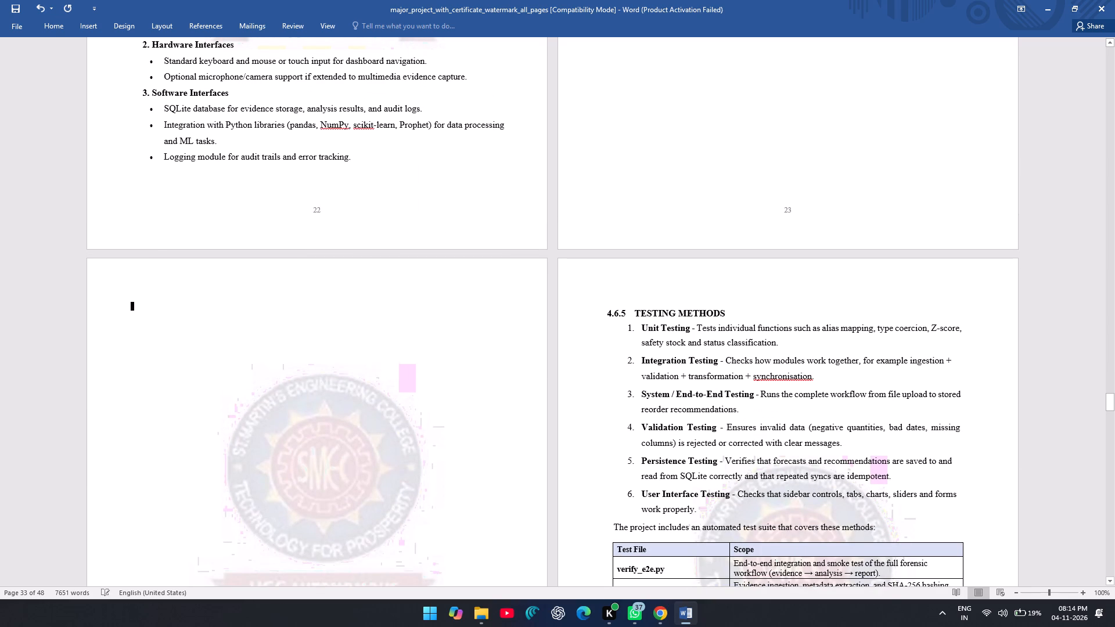
{"action": "key", "text": "Delete"}
{"action": "key", "text": "Delete"}
{"action": "key", "text": "Delete"}
{"action": "key", "text": "Delete"}
{"action": "key", "text": "Delete"}
{"action": "key", "text": "Delete"}
{"action": "key", "text": "Delete"}
{"action": "key", "text": "Delete"}
{"action": "key", "text": "Delete"}
{"action": "key", "text": "Delete"}
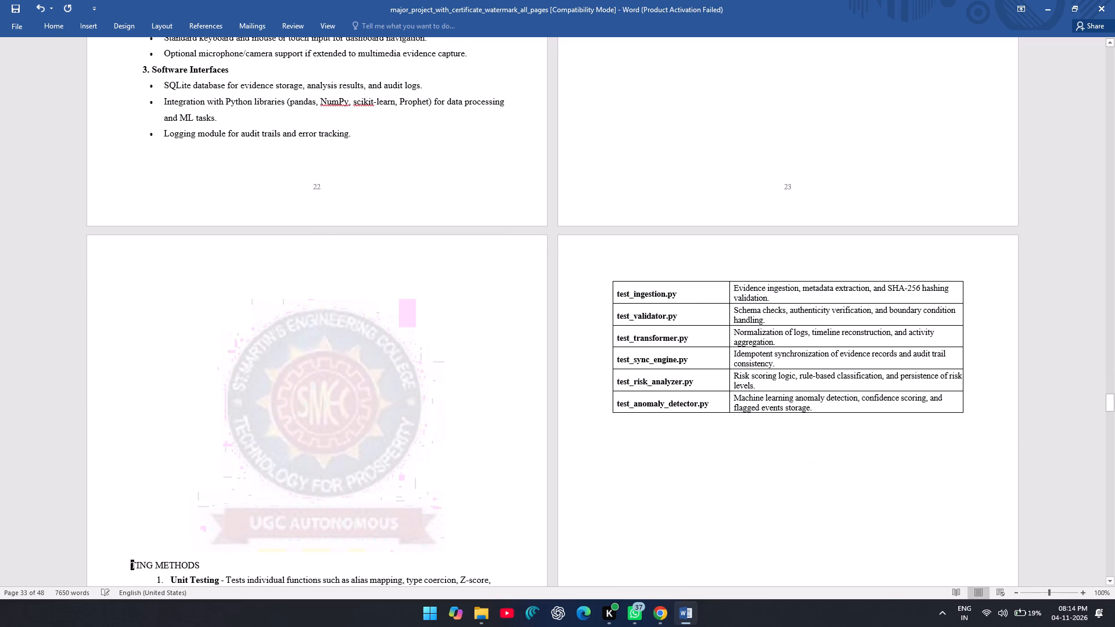
{"action": "key", "text": "Delete"}
{"action": "key", "text": "Delete"}
{"action": "key", "text": "Delete"}
{"action": "key", "text": "Delete"}
{"action": "key", "text": "Delete"}
{"action": "key", "text": "Delete"}
Undo the deletions that cut into the "TESTING METHODS" heading.
{"action": "key", "text": "ctrl+z"}
{"action": "key", "text": "ctrl+z"}
{"action": "key", "text": "ctrl+z"}
{"action": "key", "text": "ctrl+z"}
{"action": "key", "text": "ctrl+z"}
{"action": "key", "text": "ctrl+z"}
{"action": "key", "text": "ctrl+z"}
{"action": "key", "text": "ctrl+z"}
{"action": "key", "text": "ctrl+z"}
{"action": "key", "text": "ctrl+z"}
{"action": "key", "text": "ctrl+z"}
{"action": "key", "text": "ctrl+z"}
{"action": "key", "text": "ctrl+z"}
{"action": "key", "text": "ctrl+z"}
{"action": "key", "text": "ctrl+z"}
{"action": "key", "text": "ctrl+z"}
Delete the remaining empty lines on page 24 so the "TESTING METHODS" section moves onto that page.
{"action": "key", "text": "Delete"}
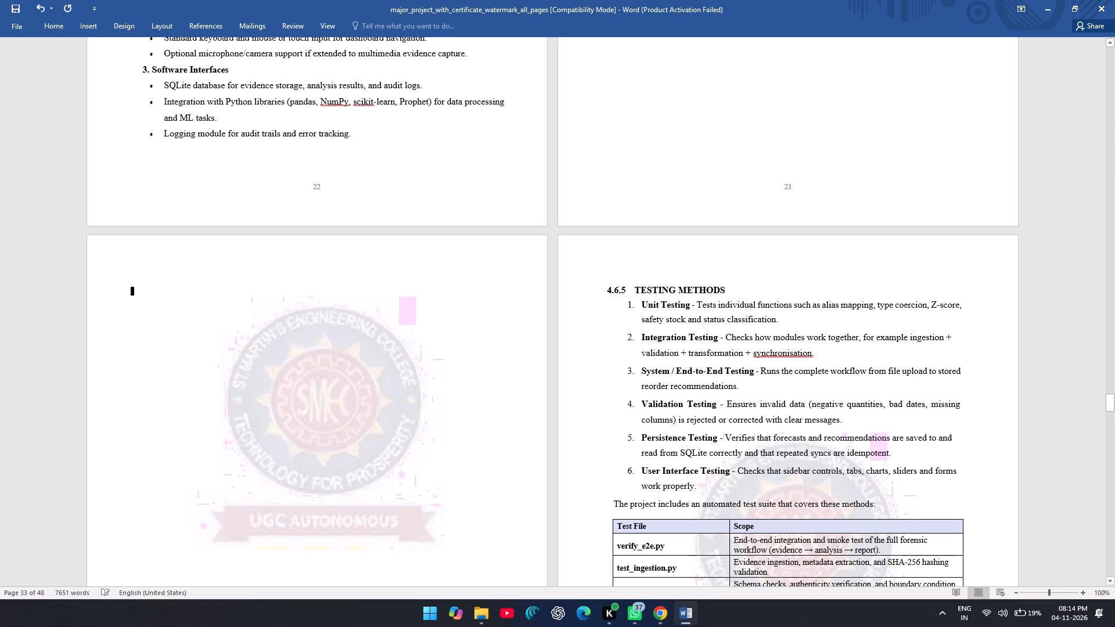
{"action": "key", "text": "Delete"}
{"action": "key", "text": "Delete"}
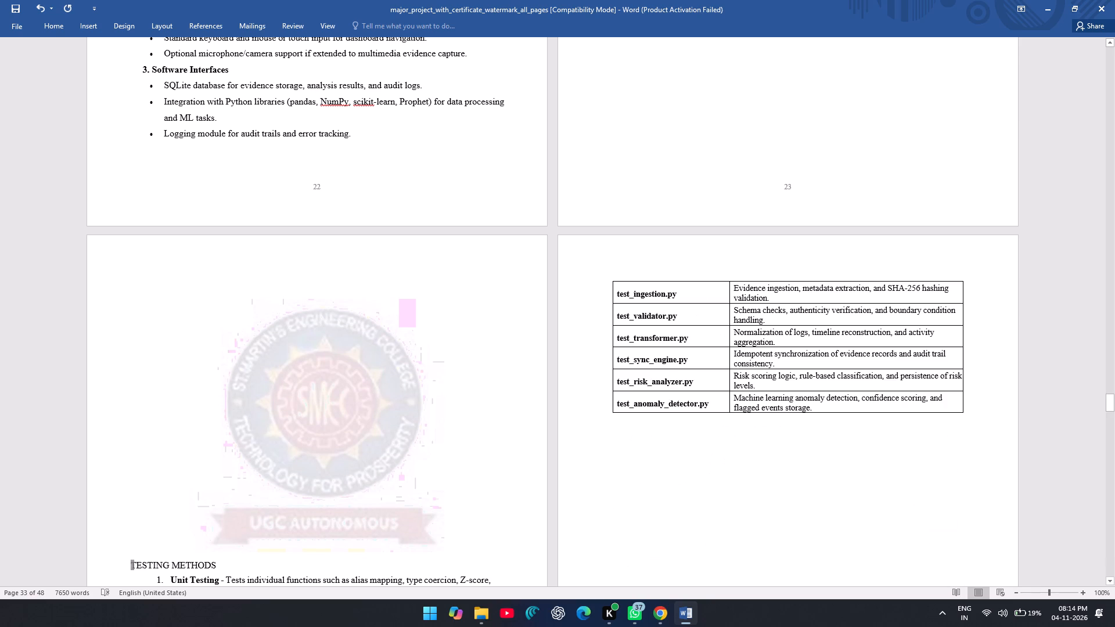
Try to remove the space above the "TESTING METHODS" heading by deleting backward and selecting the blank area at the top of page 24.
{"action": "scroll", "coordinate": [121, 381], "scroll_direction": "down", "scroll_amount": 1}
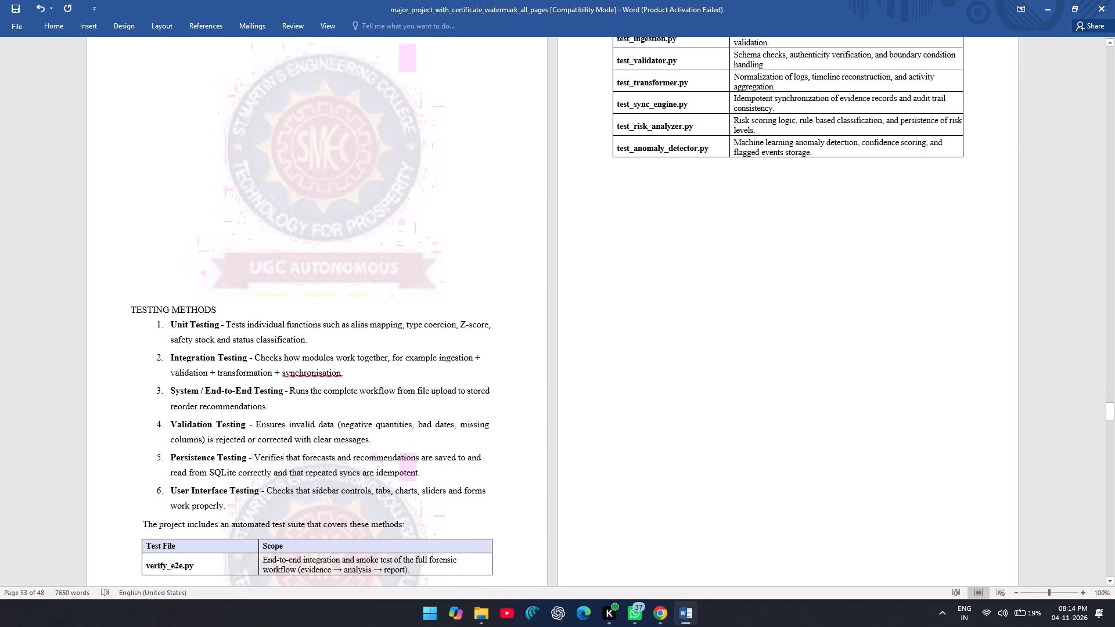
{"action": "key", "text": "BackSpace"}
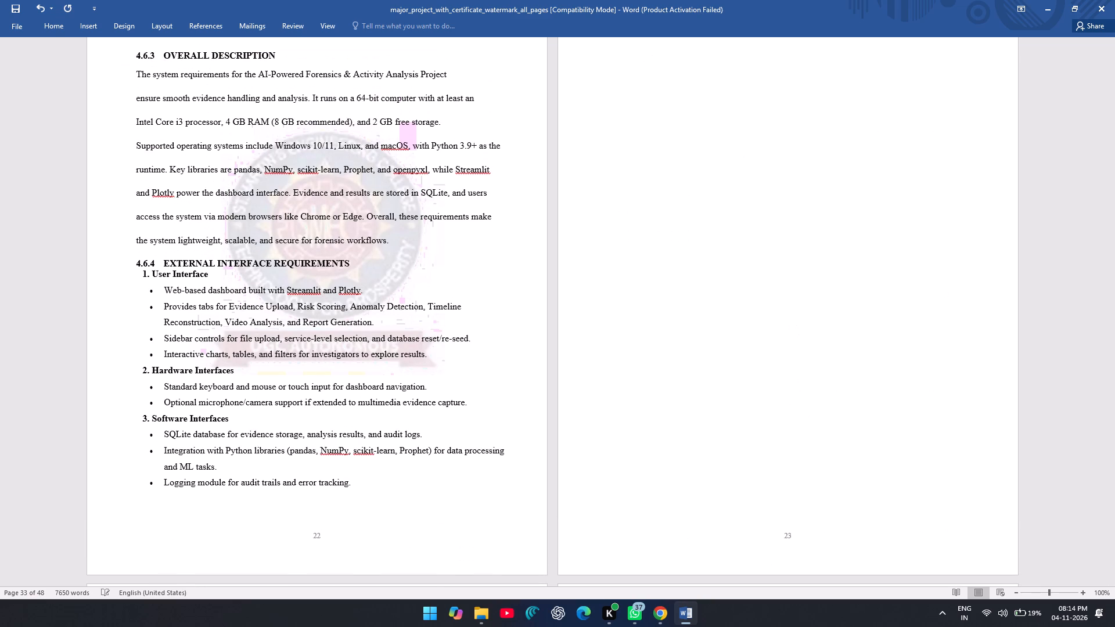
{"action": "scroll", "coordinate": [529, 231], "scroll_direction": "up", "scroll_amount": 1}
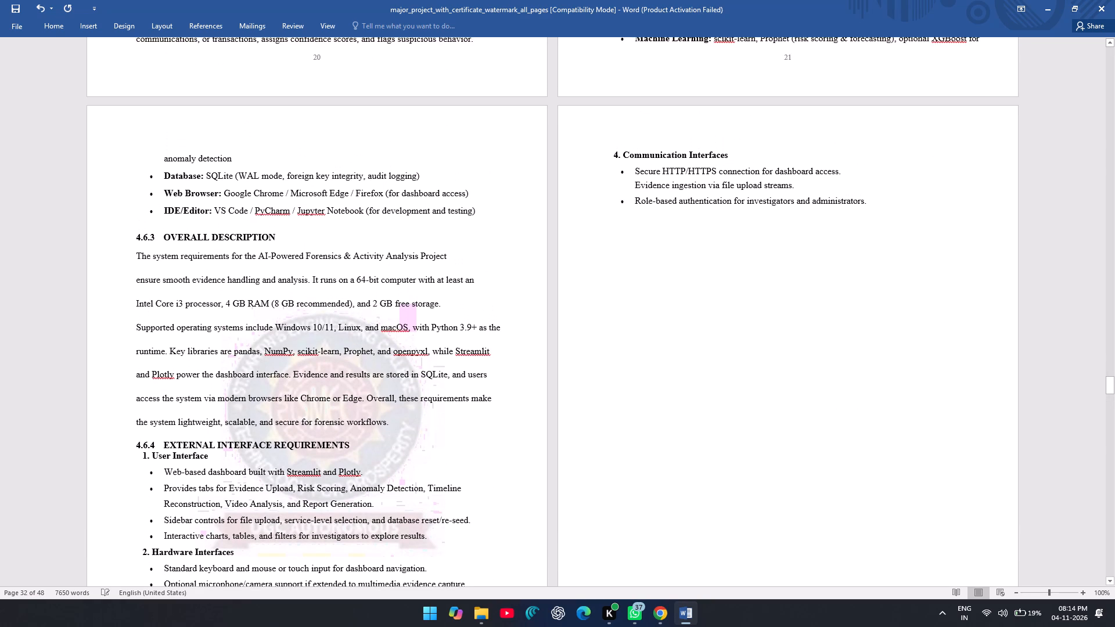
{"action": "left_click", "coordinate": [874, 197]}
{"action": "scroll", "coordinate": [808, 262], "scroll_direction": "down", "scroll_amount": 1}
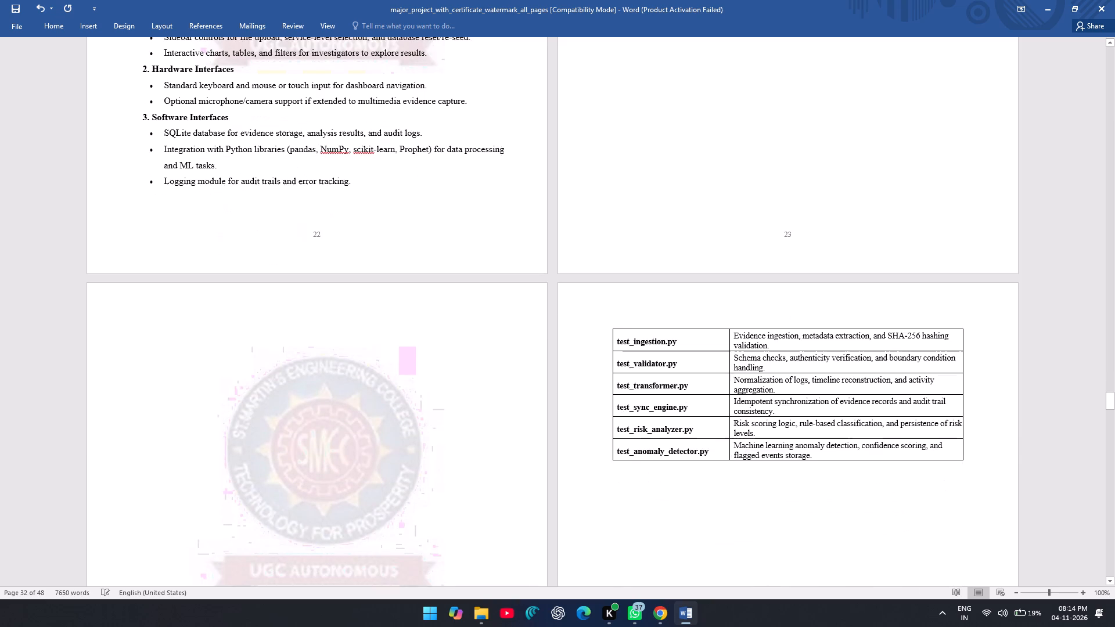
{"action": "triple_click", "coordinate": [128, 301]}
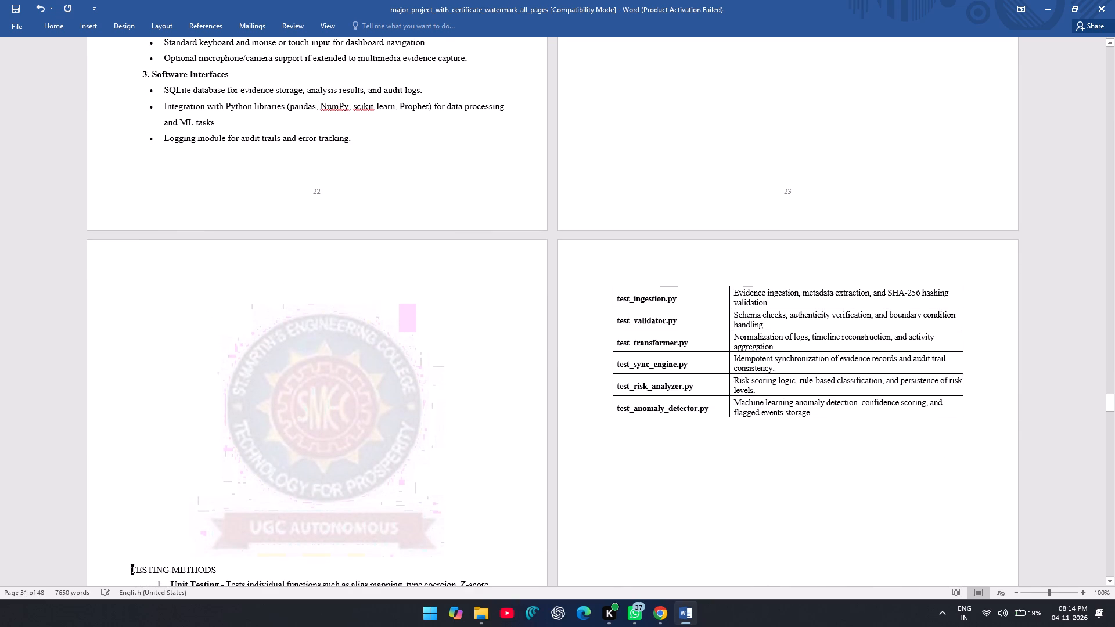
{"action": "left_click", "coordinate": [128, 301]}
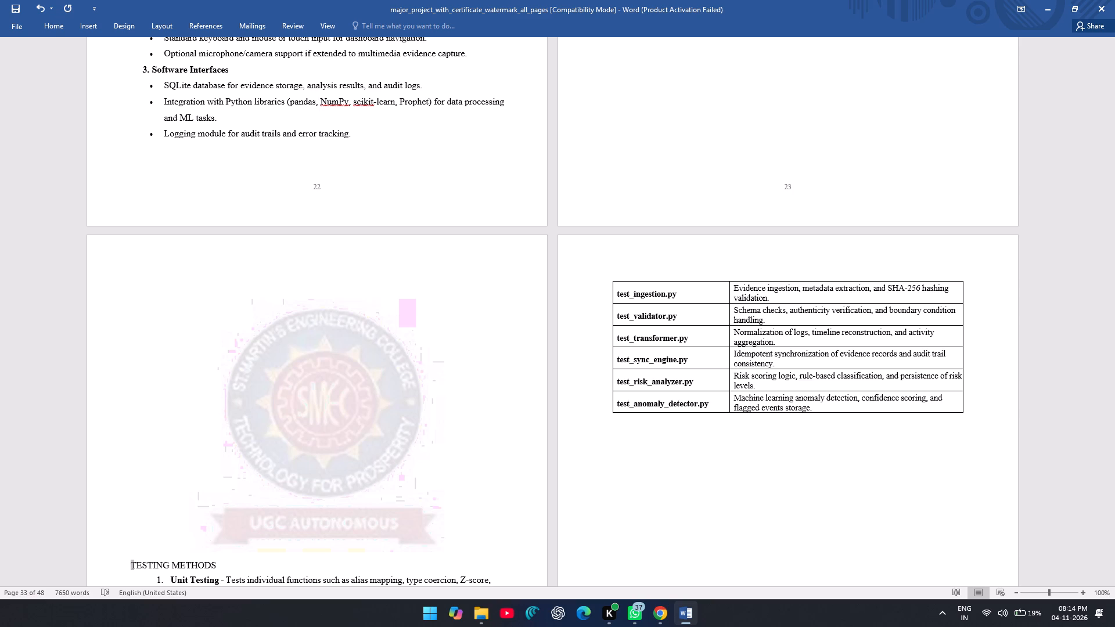
Delete the college logo watermark picture above the "TESTING METHODS" heading on page 24.
{"action": "left_click", "coordinate": [344, 407]}
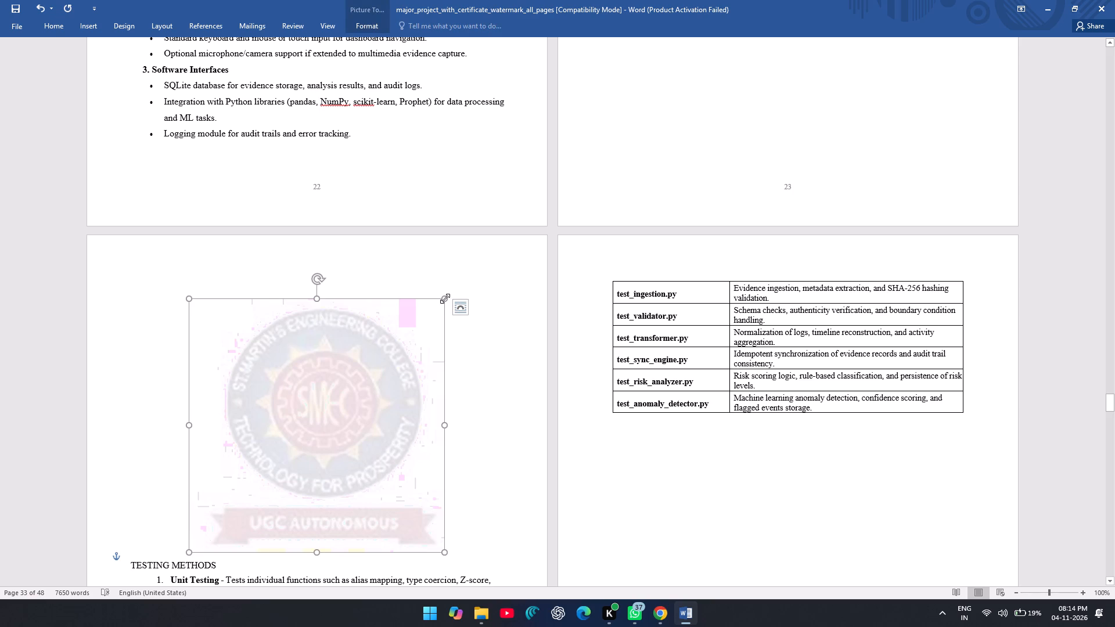
{"action": "key", "text": "Delete"}
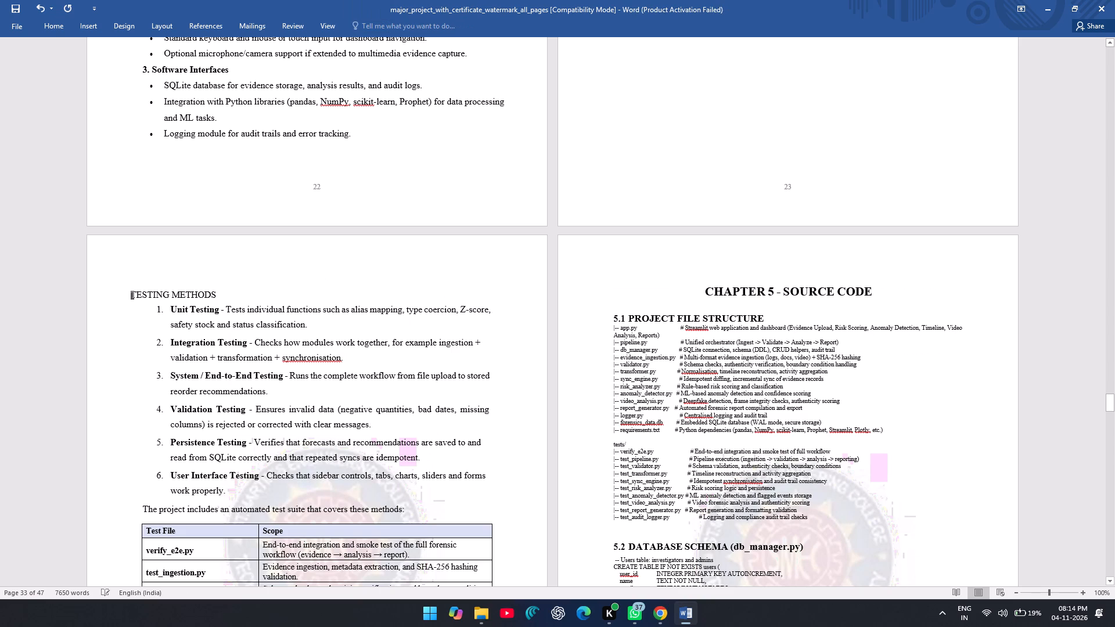
Copy the college logo watermark from page 22 to page 23 and position it near the page's horizontal centre, below the "Role-based authentication" bullet.
{"action": "scroll", "coordinate": [617, 229], "scroll_direction": "down", "scroll_amount": 1}
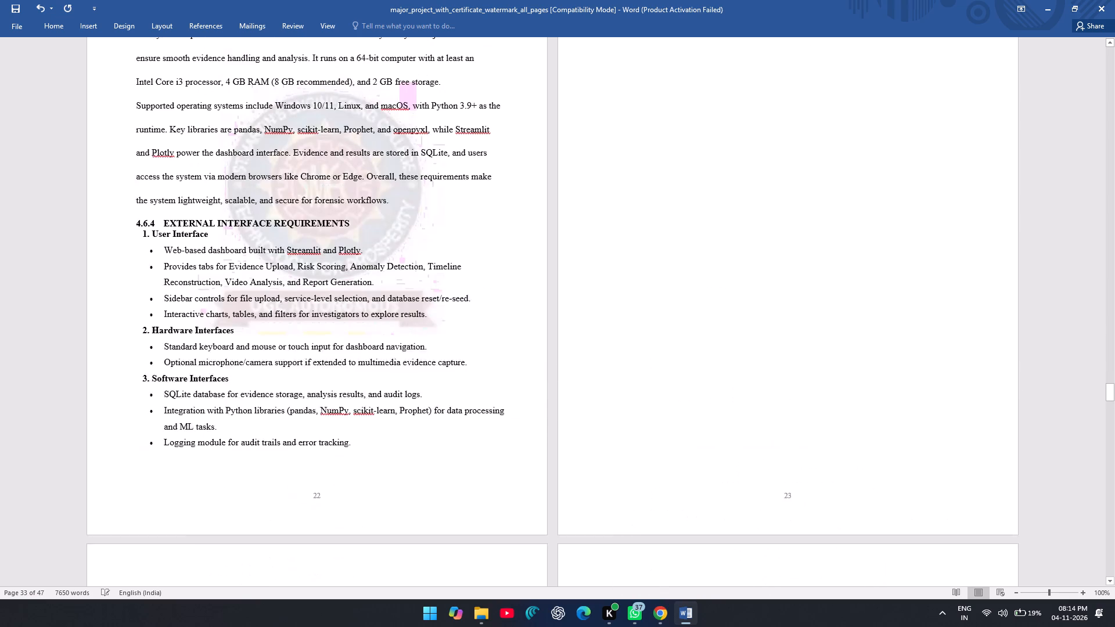
{"action": "scroll", "coordinate": [617, 229], "scroll_direction": "down", "scroll_amount": 1}
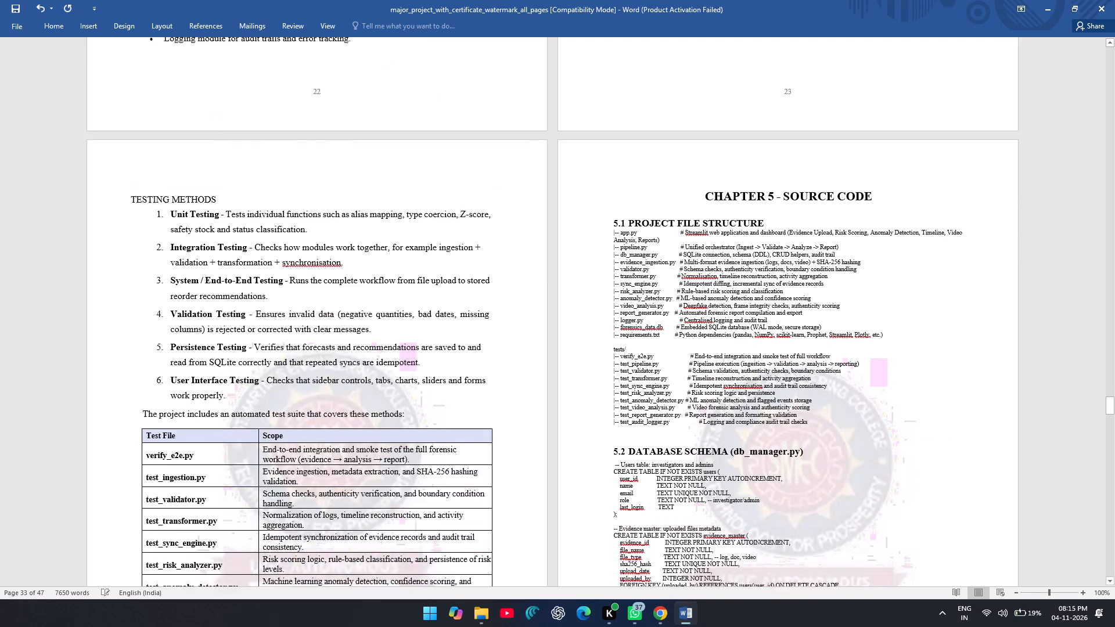
{"action": "scroll", "coordinate": [617, 229], "scroll_direction": "down", "scroll_amount": 1}
{"action": "scroll", "coordinate": [617, 229], "scroll_direction": "up", "scroll_amount": 1}
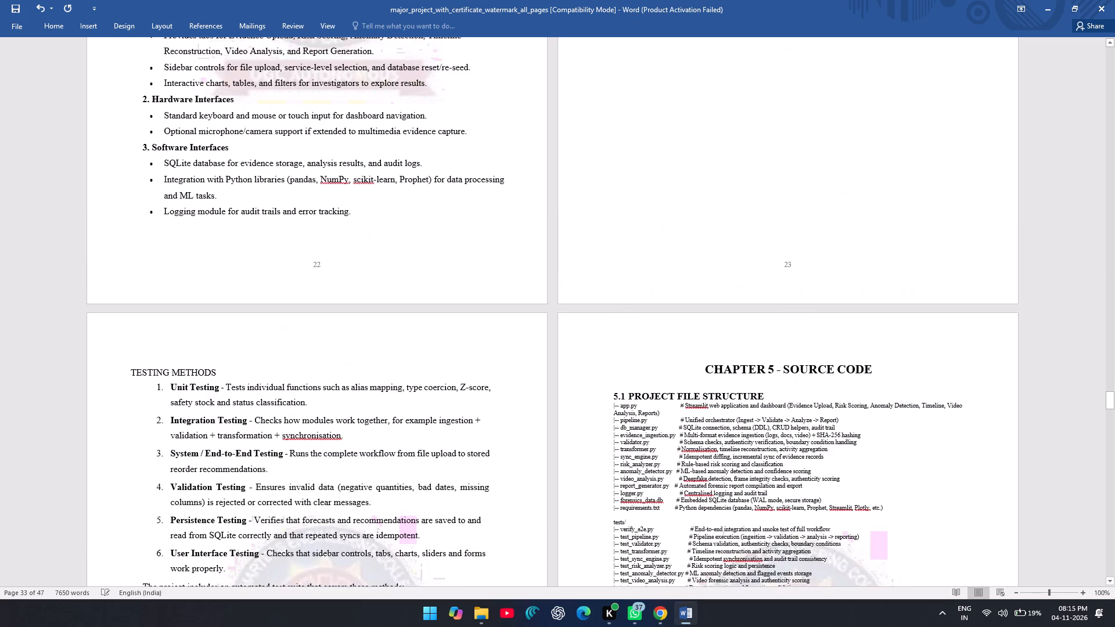
{"action": "scroll", "coordinate": [617, 229], "scroll_direction": "up", "scroll_amount": 1}
{"action": "right_click", "coordinate": [617, 229]}
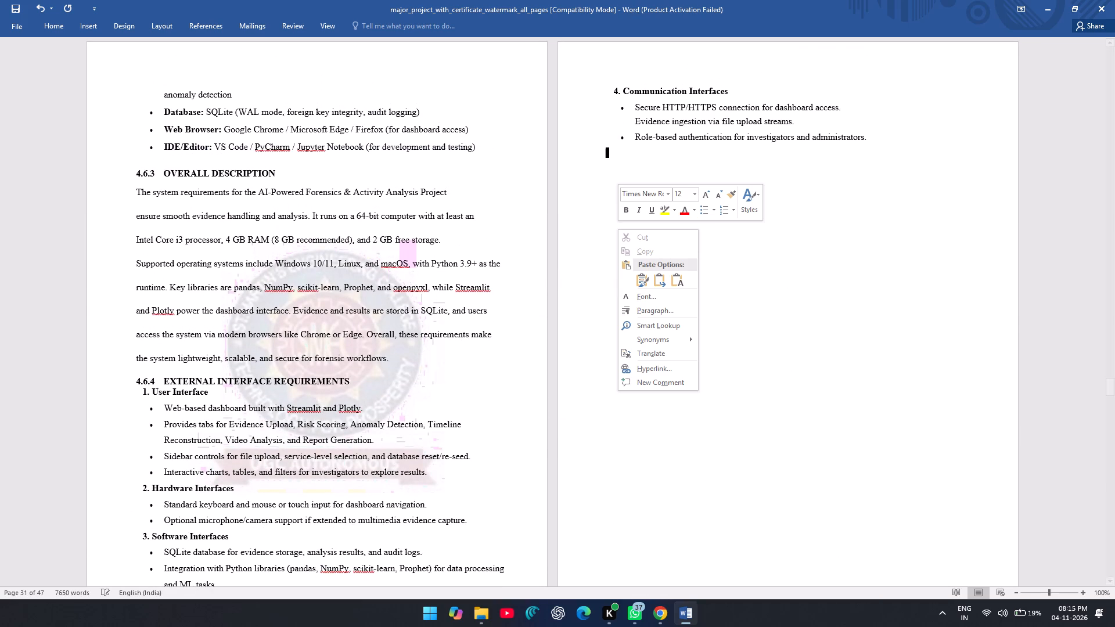
{"action": "left_click", "coordinate": [840, 358]}
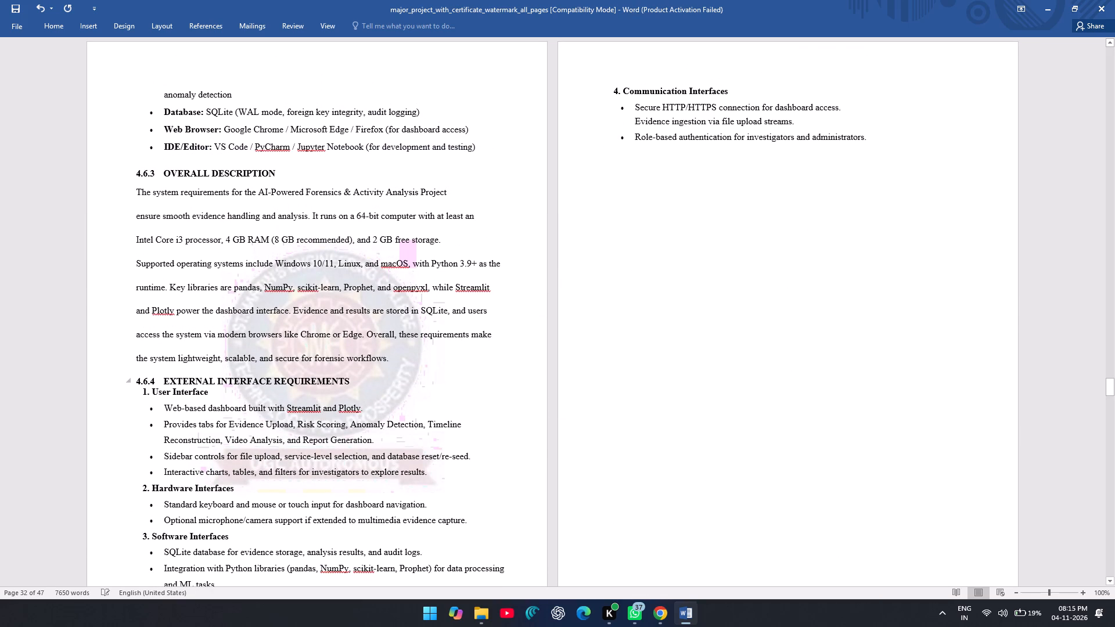
{"action": "left_click", "coordinate": [409, 376]}
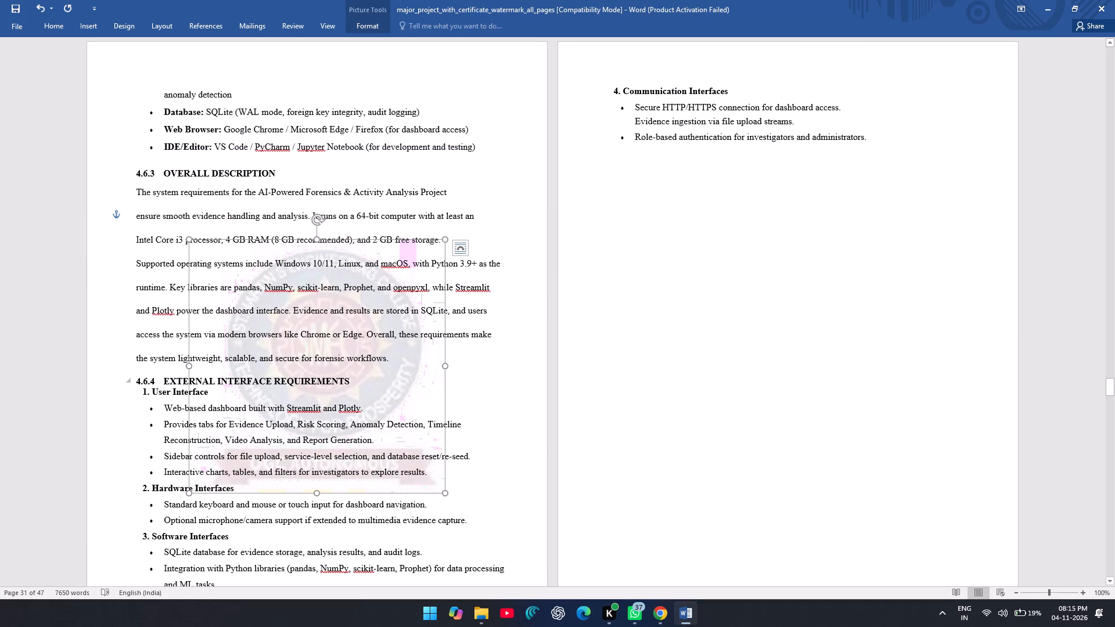
{"action": "key", "text": "ctrl+c"}
{"action": "left_click", "coordinate": [783, 206]}
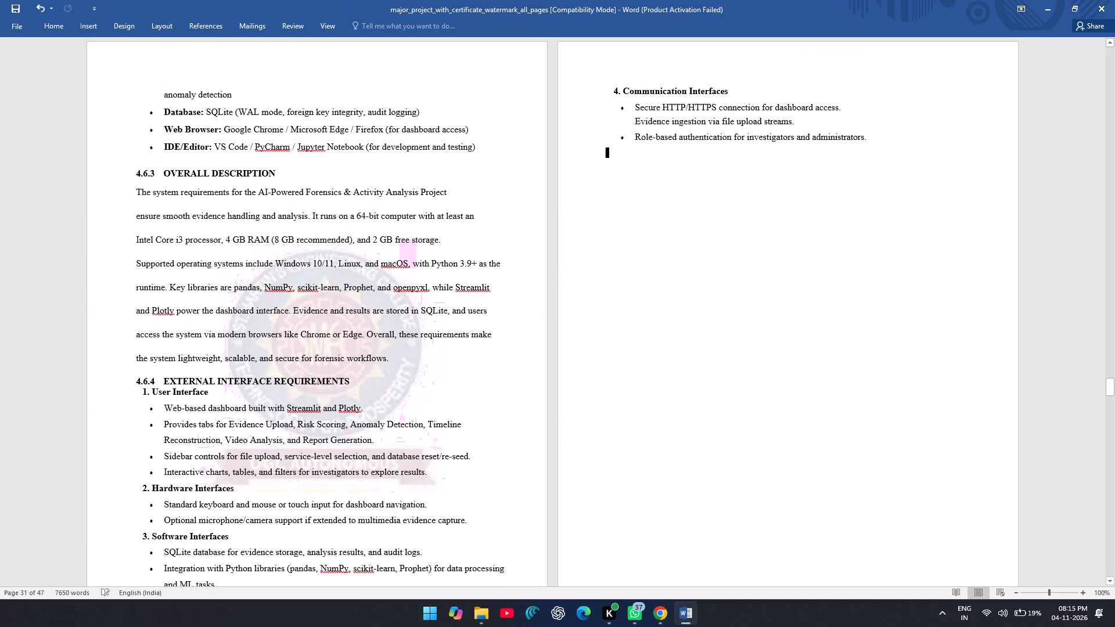
{"action": "key", "text": "ctrl+v"}
{"action": "right_click_drag", "start_coordinate": [732, 242], "coordinate": [787, 227]}
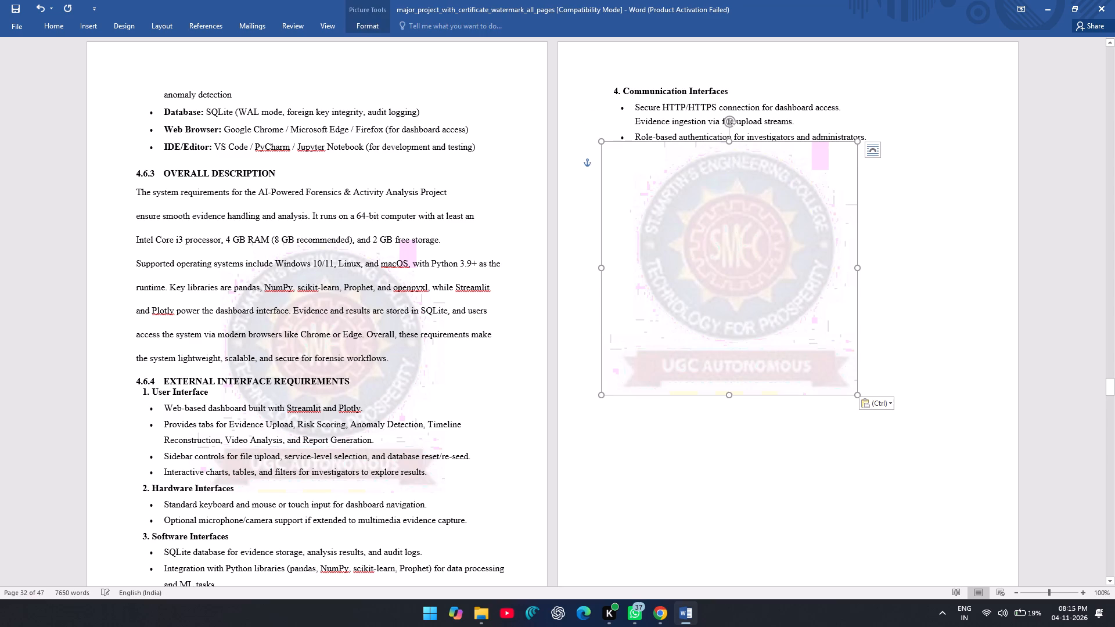
{"action": "right_click_drag", "start_coordinate": [787, 227], "coordinate": [780, 254]}
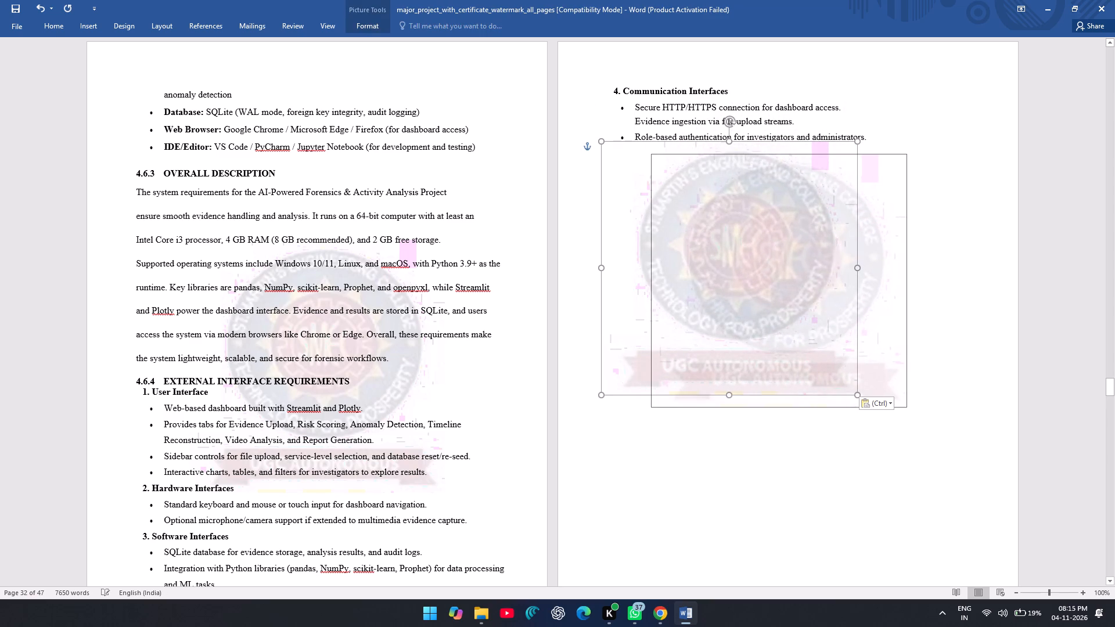
{"action": "right_click_drag", "start_coordinate": [780, 254], "coordinate": [779, 254]}
{"action": "left_click", "coordinate": [816, 260]}
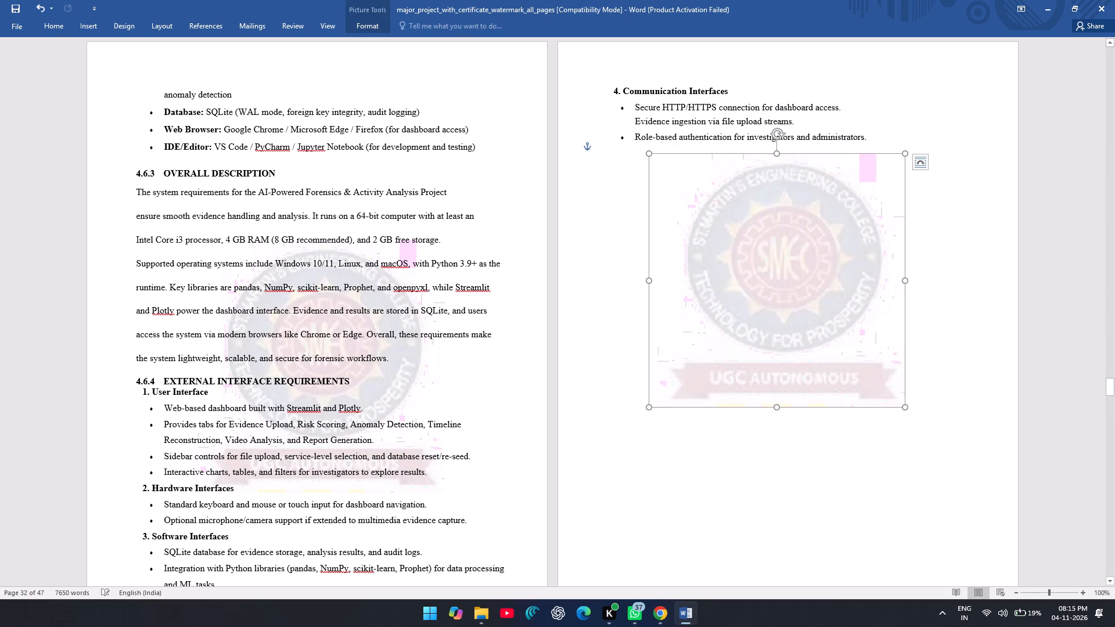
{"action": "left_click", "coordinate": [787, 491]}
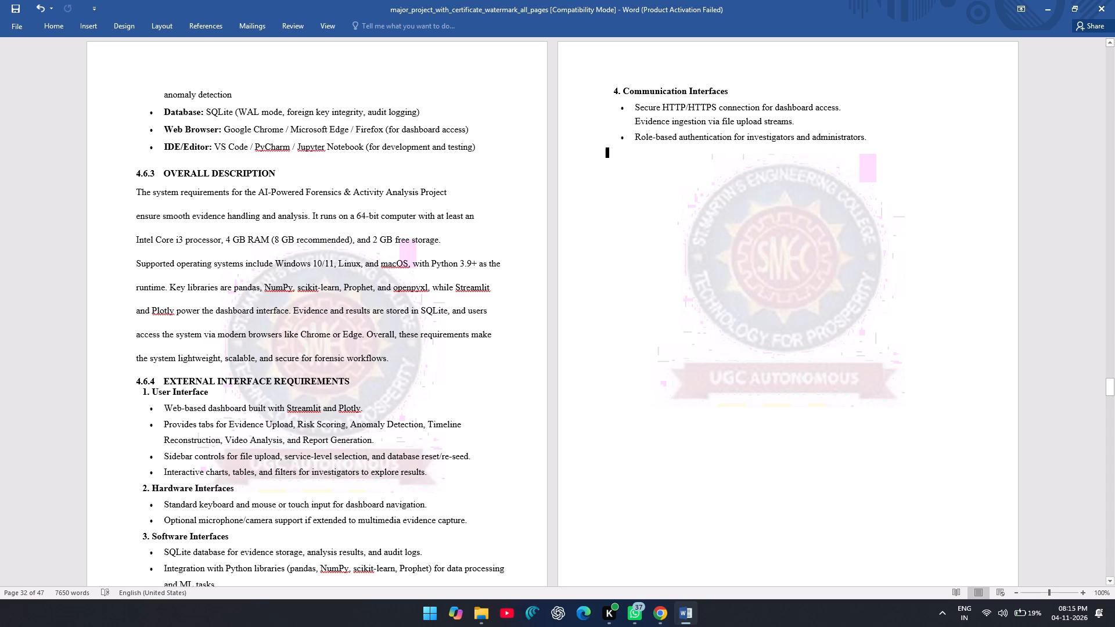
Review the layout from page 23 through Testing Methods and Chapter 5 to the start of Chapter 6 - Experimental Results.
{"action": "scroll", "coordinate": [787, 491], "scroll_direction": "down", "scroll_amount": 1}
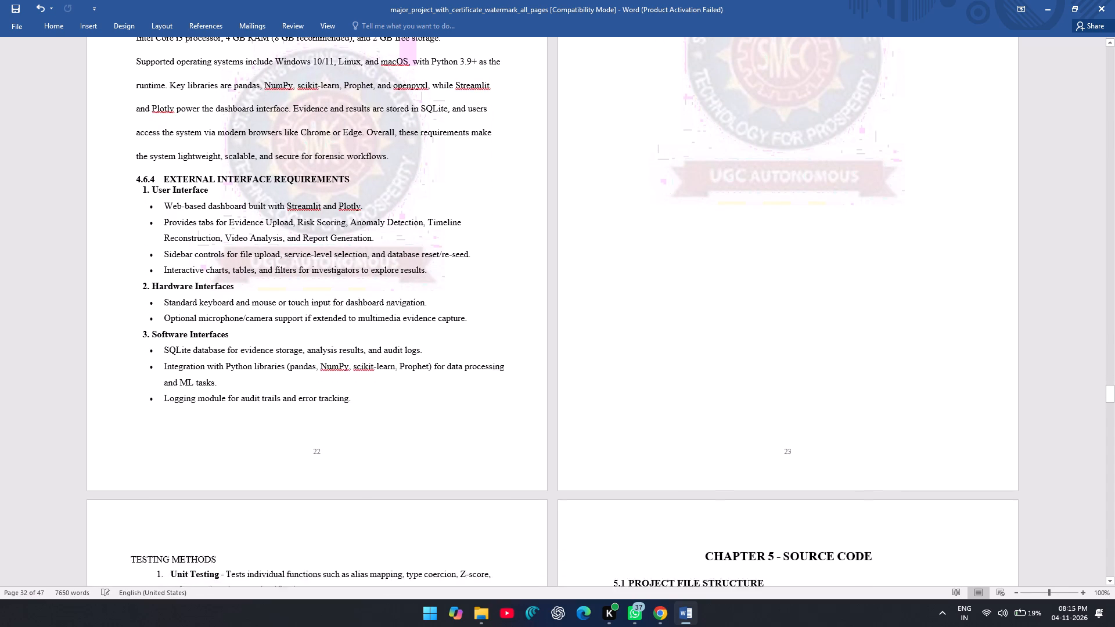
{"action": "scroll", "coordinate": [787, 491], "scroll_direction": "down", "scroll_amount": 1}
{"action": "scroll", "coordinate": [486, 599], "scroll_direction": "down", "scroll_amount": 1}
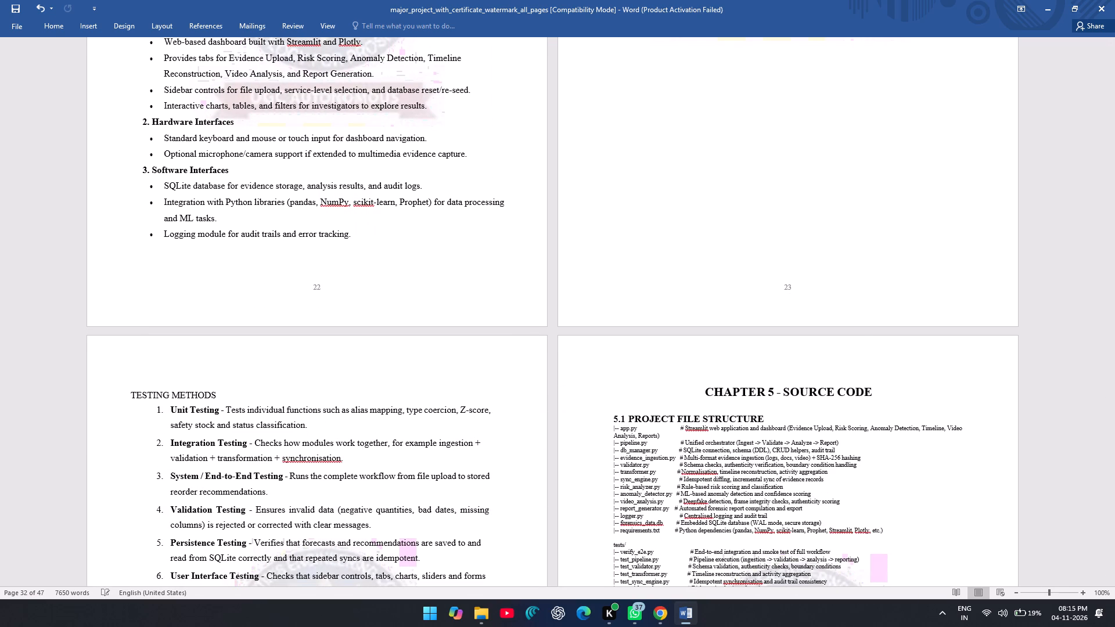
{"action": "scroll", "coordinate": [486, 599], "scroll_direction": "down", "scroll_amount": 1}
{"action": "scroll", "coordinate": [457, 542], "scroll_direction": "down", "scroll_amount": 1}
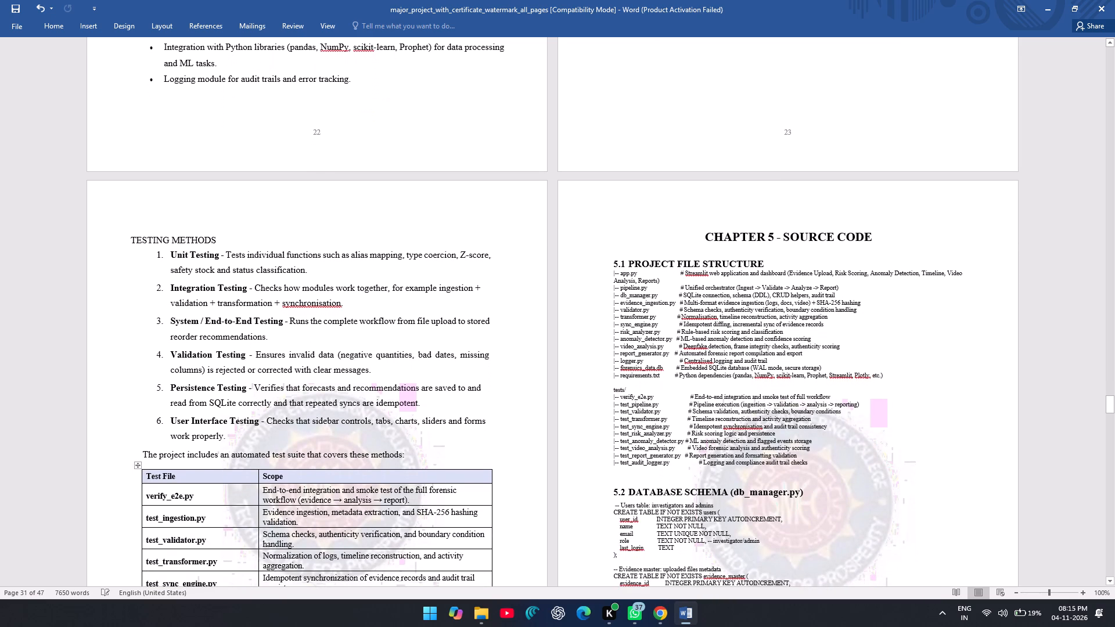
{"action": "scroll", "coordinate": [457, 542], "scroll_direction": "down", "scroll_amount": 1}
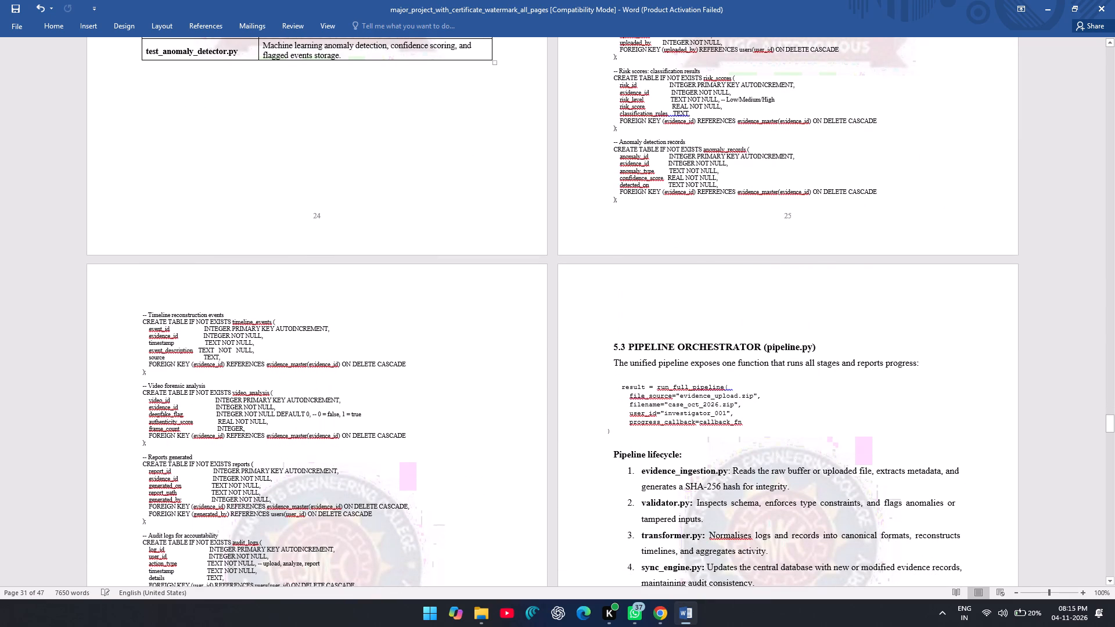
{"action": "scroll", "coordinate": [457, 542], "scroll_direction": "down", "scroll_amount": 2}
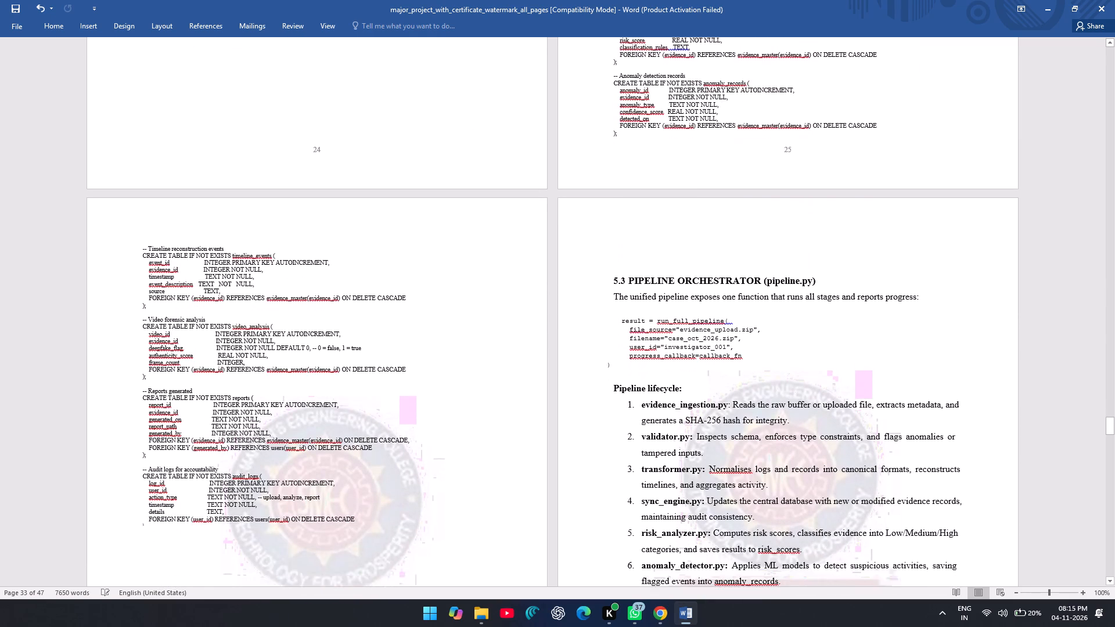
{"action": "scroll", "coordinate": [457, 542], "scroll_direction": "down", "scroll_amount": 1}
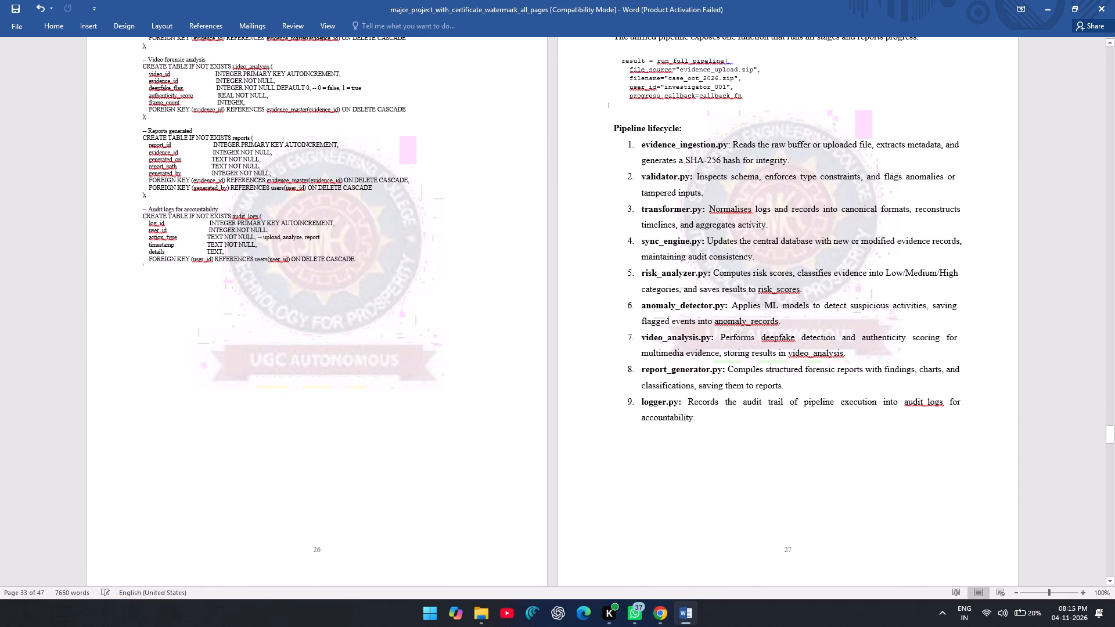
{"action": "scroll", "coordinate": [457, 542], "scroll_direction": "down", "scroll_amount": 2}
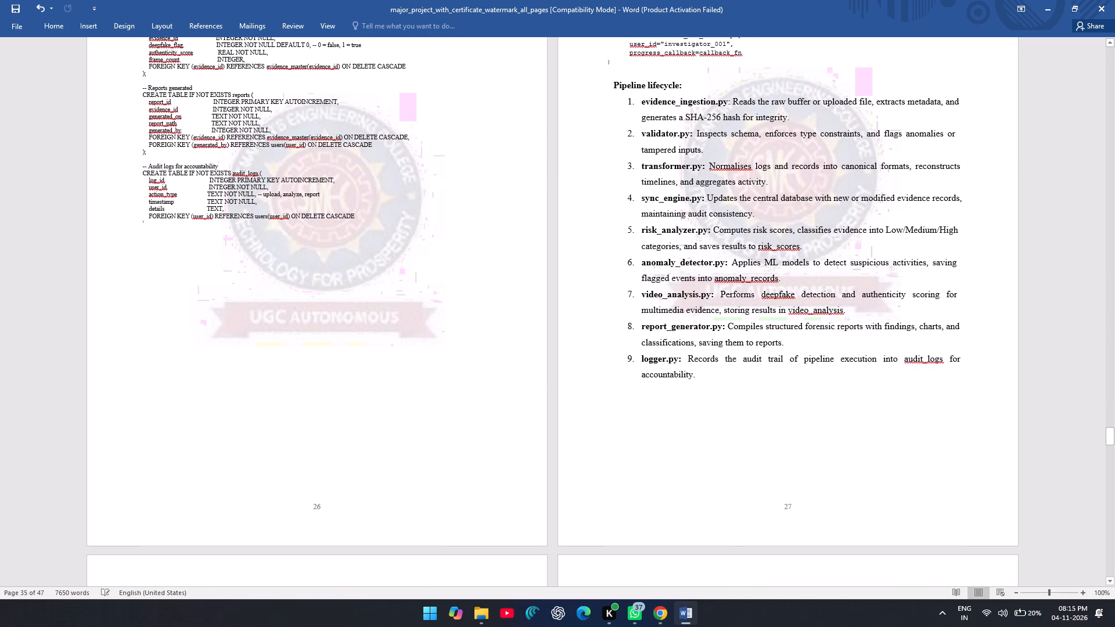
{"action": "scroll", "coordinate": [457, 542], "scroll_direction": "down", "scroll_amount": 1}
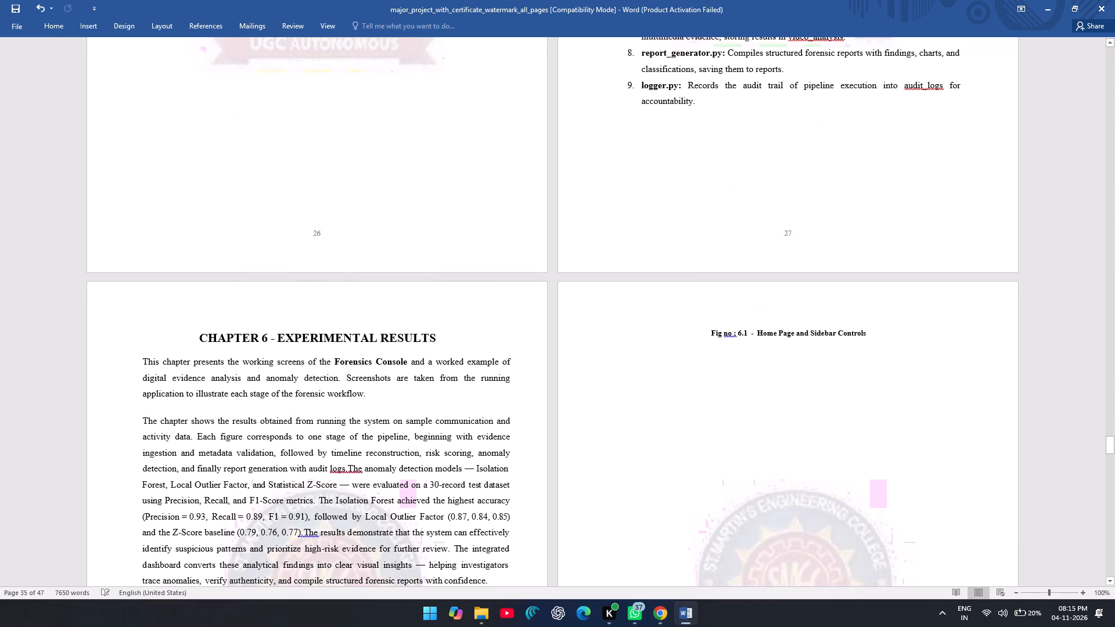
{"action": "scroll", "coordinate": [457, 542], "scroll_direction": "down", "scroll_amount": 2}
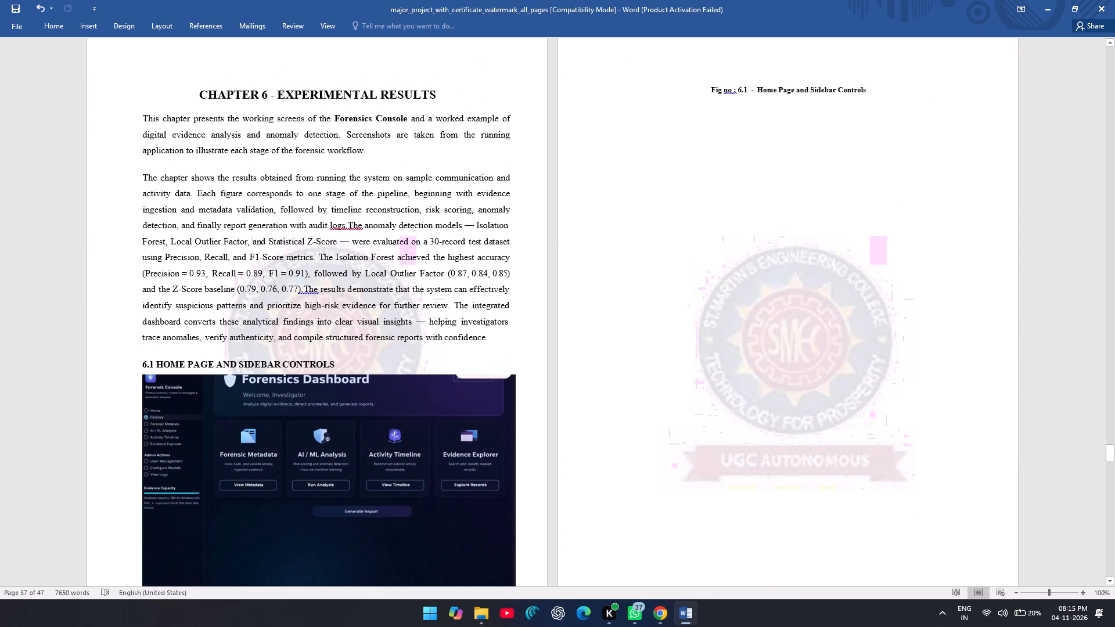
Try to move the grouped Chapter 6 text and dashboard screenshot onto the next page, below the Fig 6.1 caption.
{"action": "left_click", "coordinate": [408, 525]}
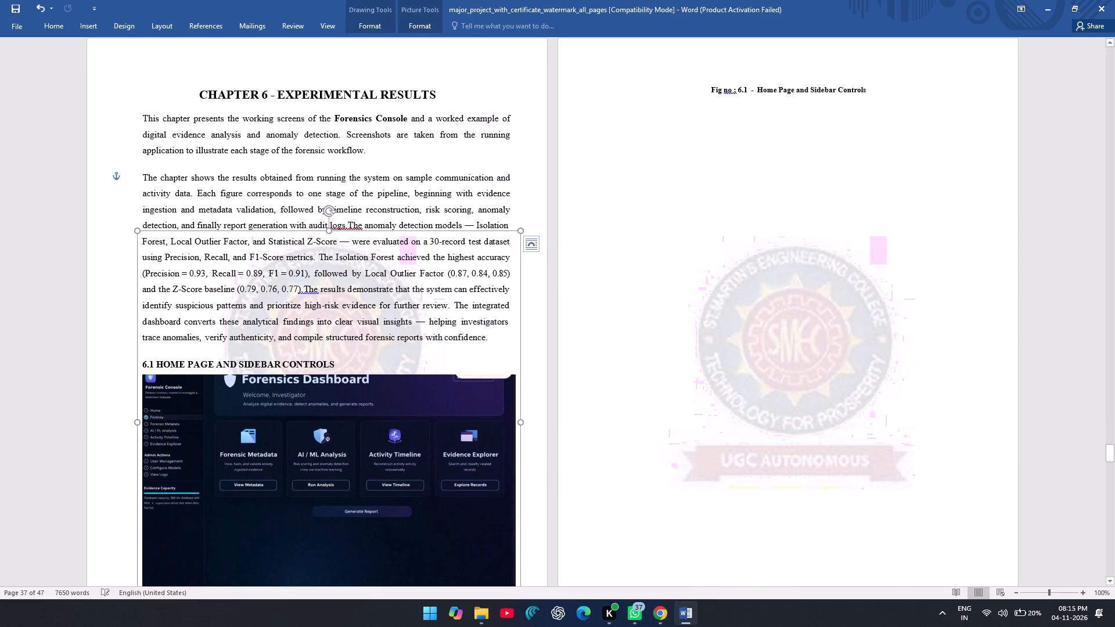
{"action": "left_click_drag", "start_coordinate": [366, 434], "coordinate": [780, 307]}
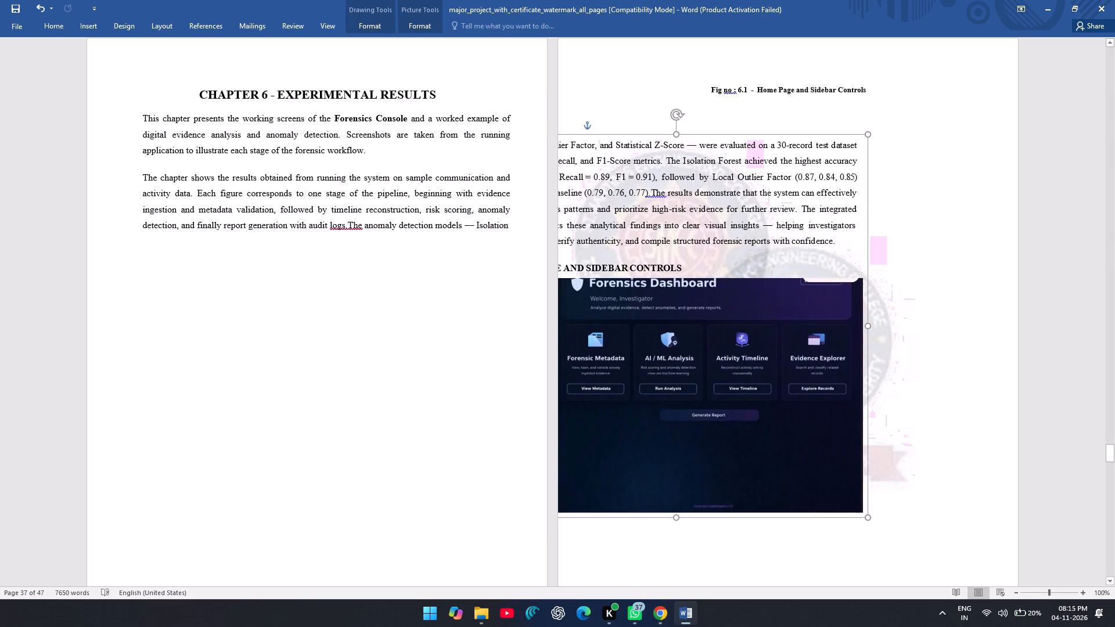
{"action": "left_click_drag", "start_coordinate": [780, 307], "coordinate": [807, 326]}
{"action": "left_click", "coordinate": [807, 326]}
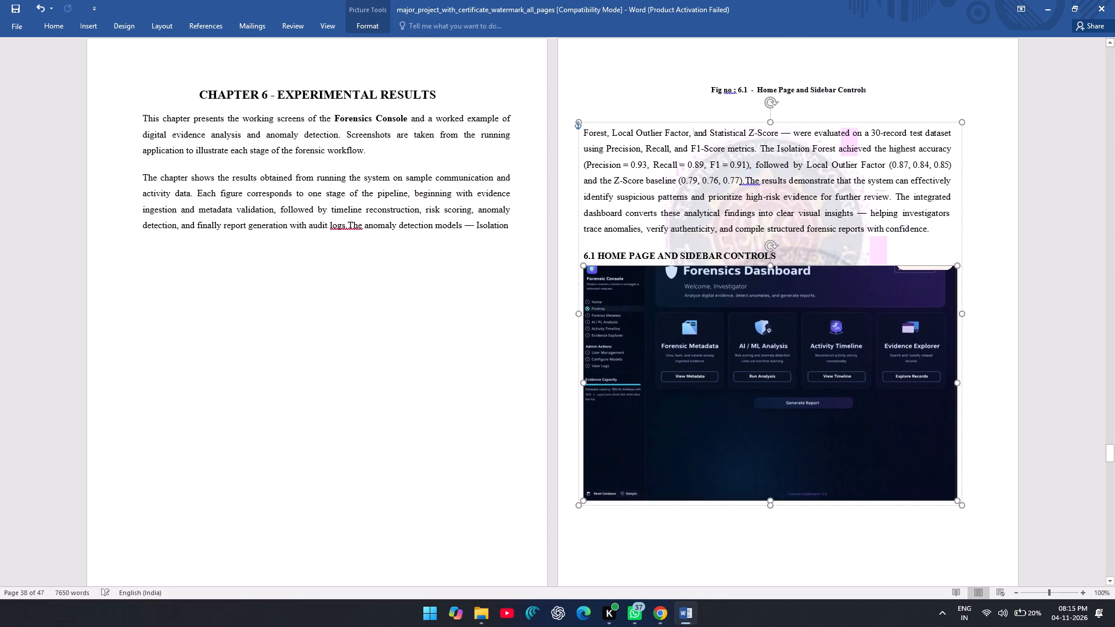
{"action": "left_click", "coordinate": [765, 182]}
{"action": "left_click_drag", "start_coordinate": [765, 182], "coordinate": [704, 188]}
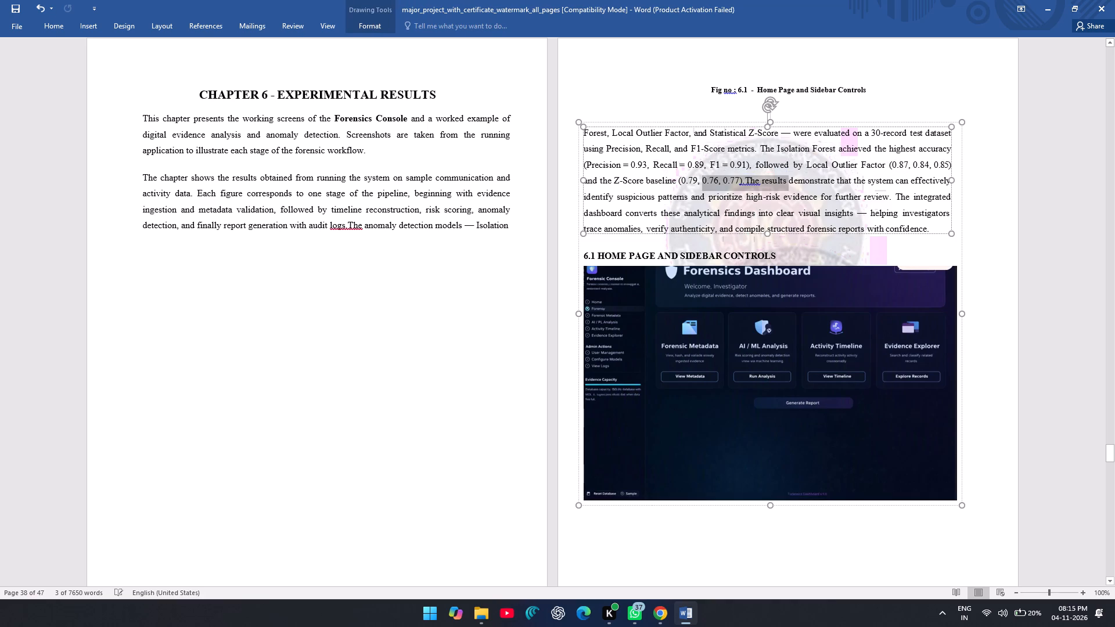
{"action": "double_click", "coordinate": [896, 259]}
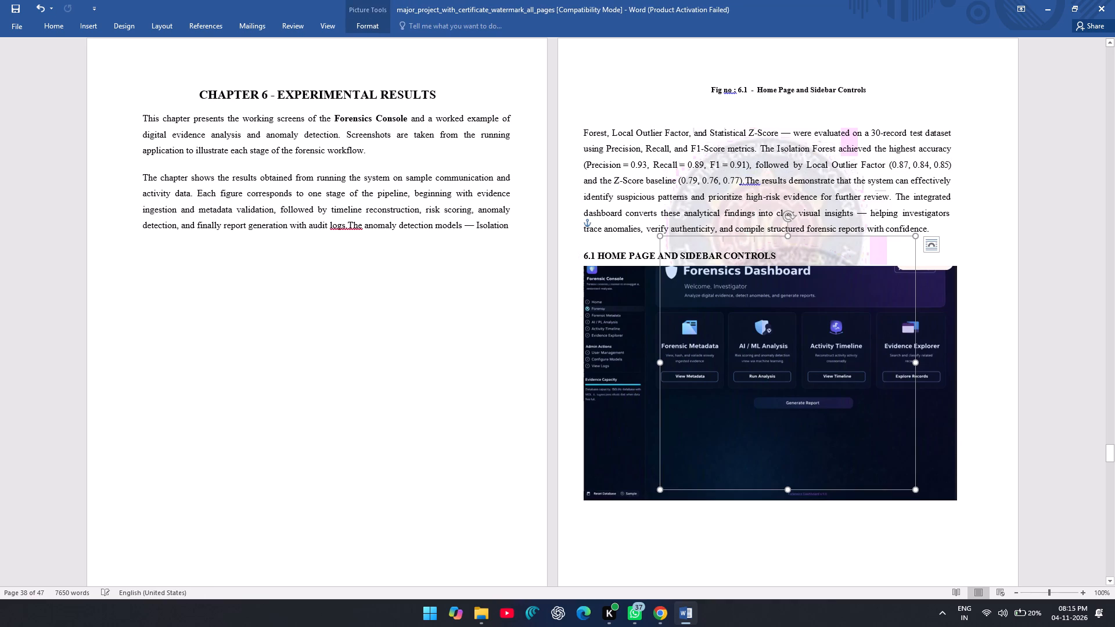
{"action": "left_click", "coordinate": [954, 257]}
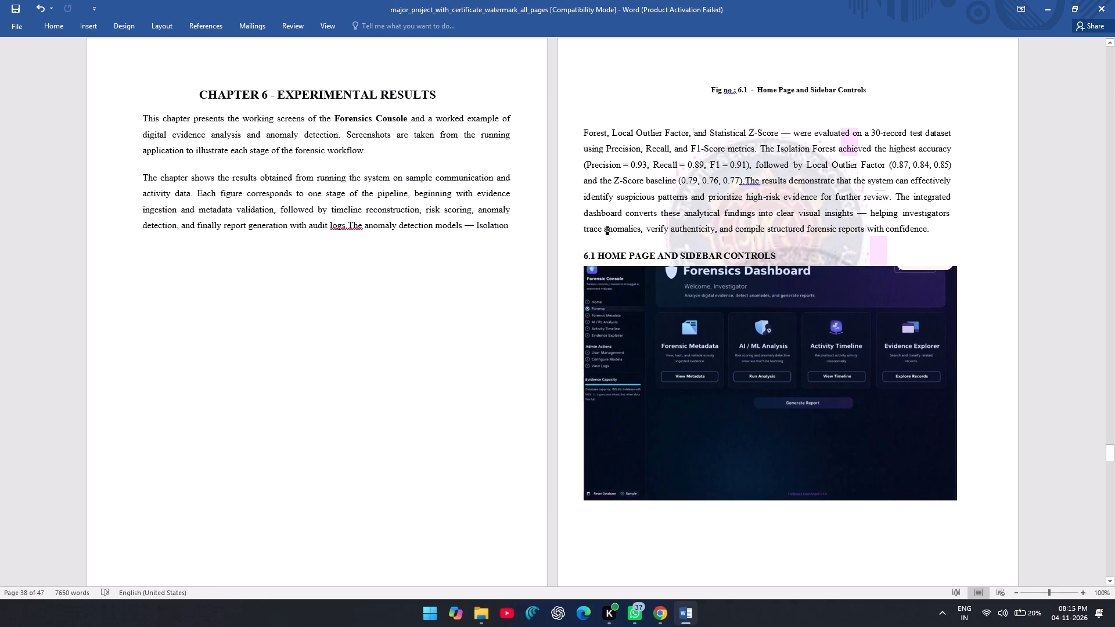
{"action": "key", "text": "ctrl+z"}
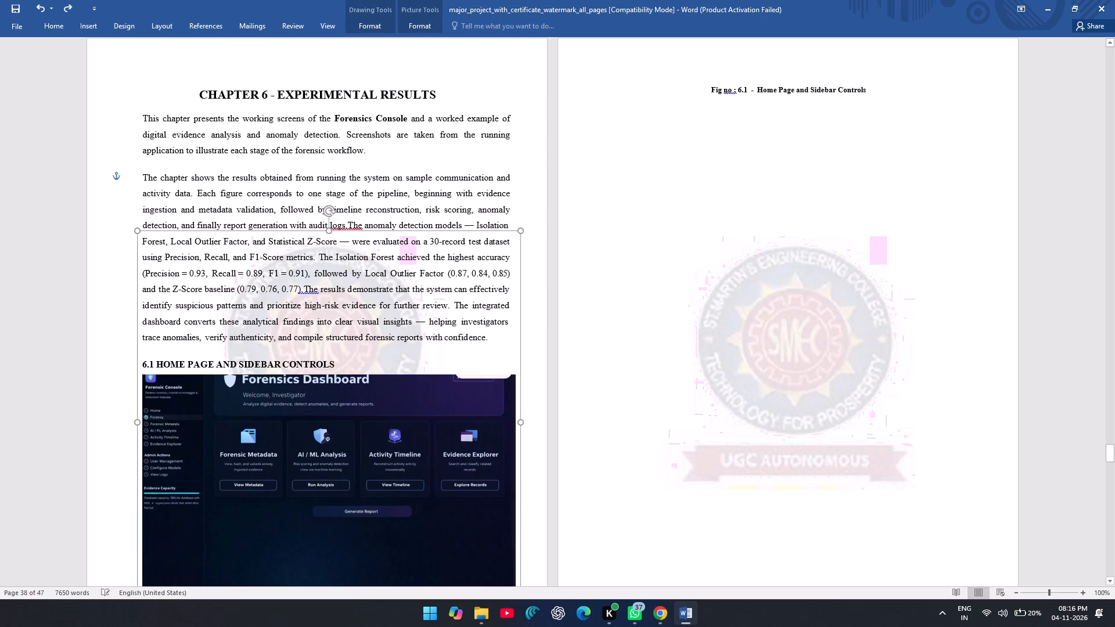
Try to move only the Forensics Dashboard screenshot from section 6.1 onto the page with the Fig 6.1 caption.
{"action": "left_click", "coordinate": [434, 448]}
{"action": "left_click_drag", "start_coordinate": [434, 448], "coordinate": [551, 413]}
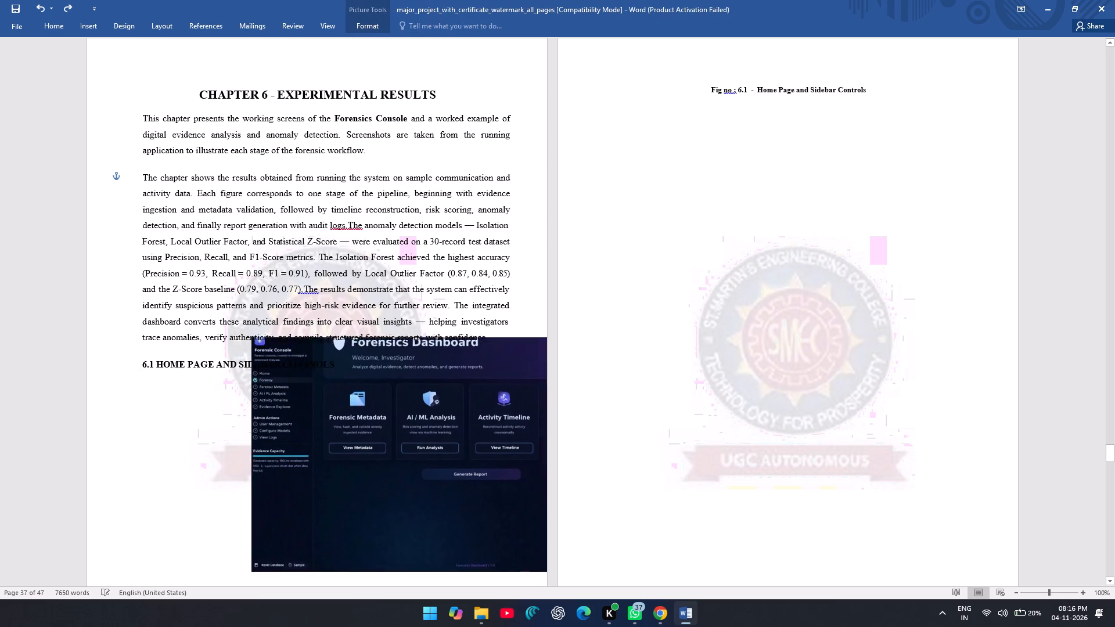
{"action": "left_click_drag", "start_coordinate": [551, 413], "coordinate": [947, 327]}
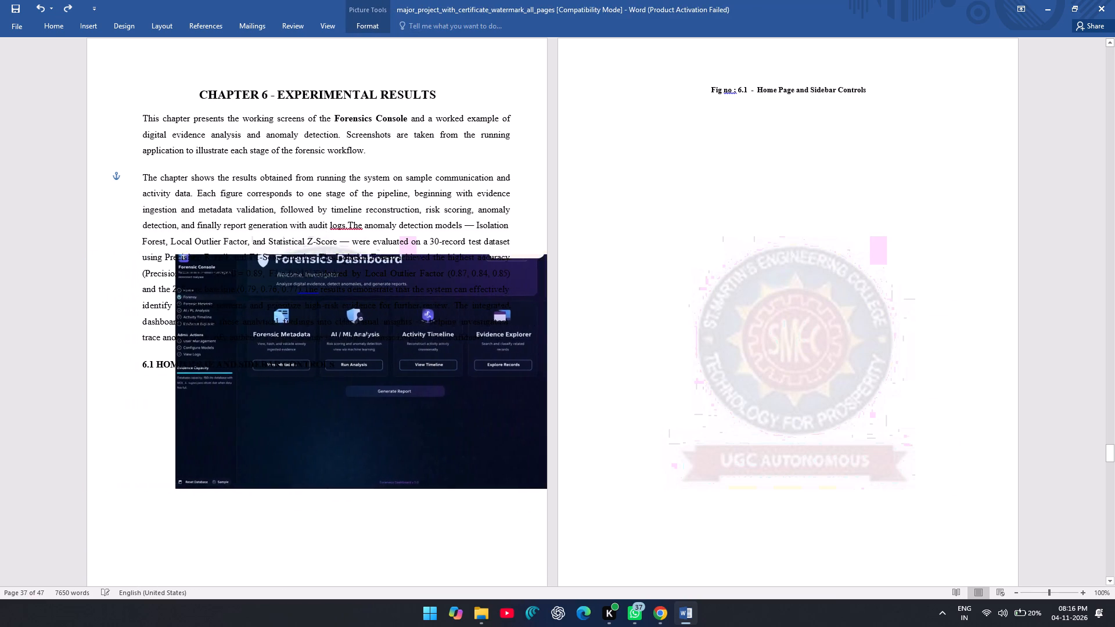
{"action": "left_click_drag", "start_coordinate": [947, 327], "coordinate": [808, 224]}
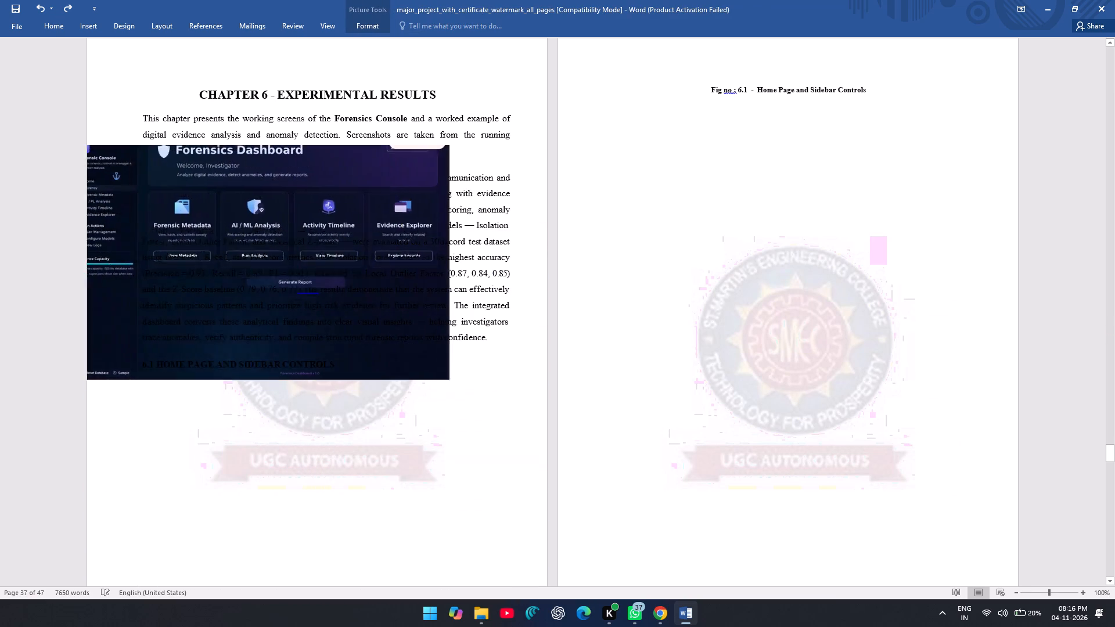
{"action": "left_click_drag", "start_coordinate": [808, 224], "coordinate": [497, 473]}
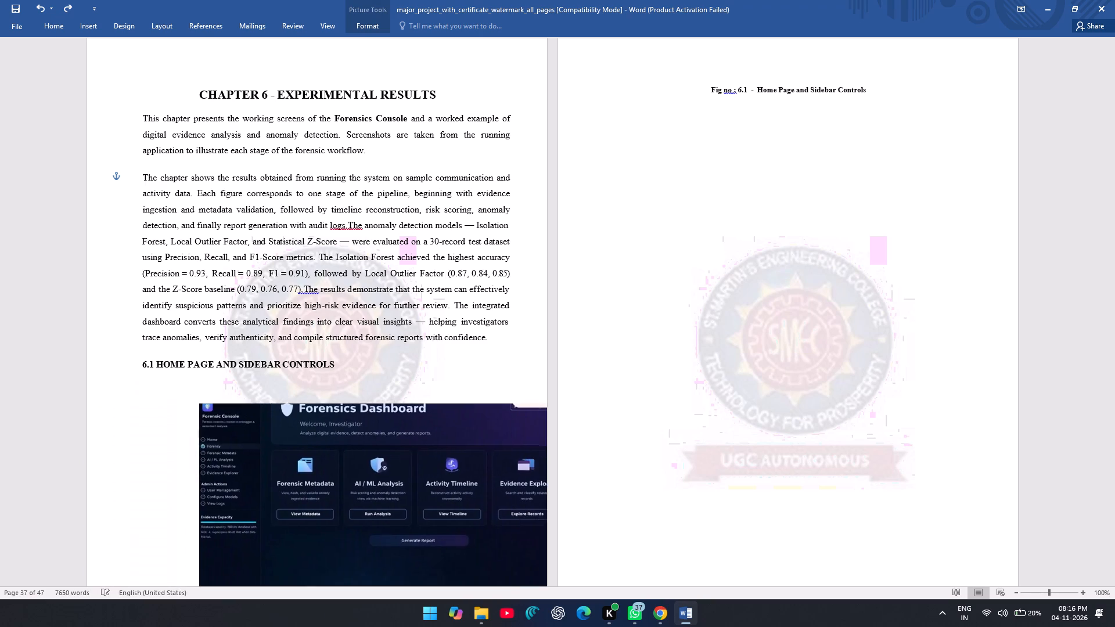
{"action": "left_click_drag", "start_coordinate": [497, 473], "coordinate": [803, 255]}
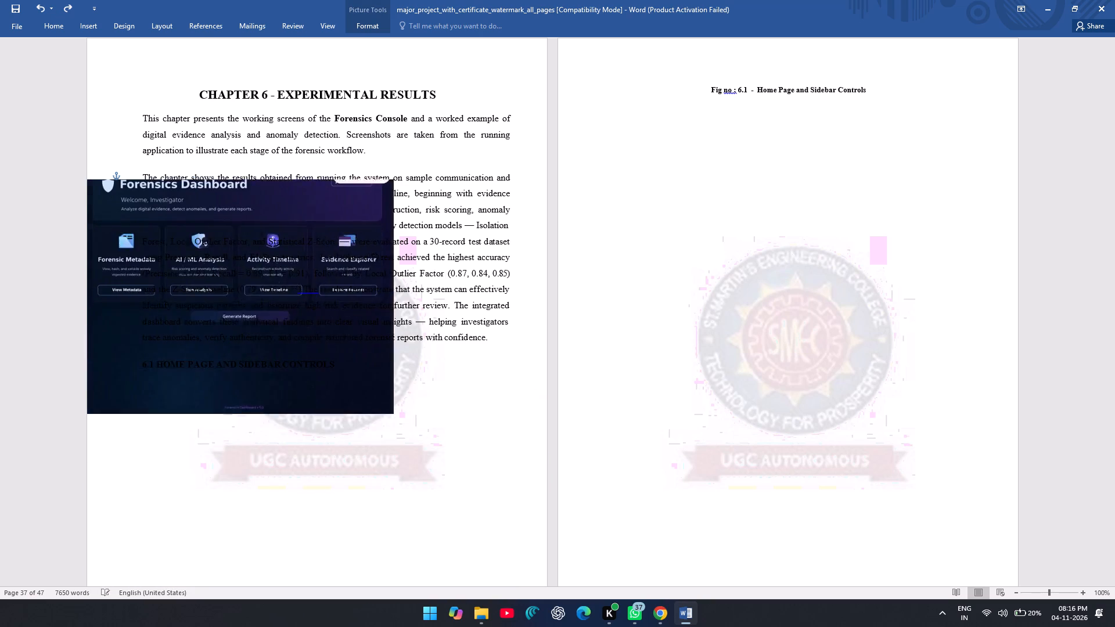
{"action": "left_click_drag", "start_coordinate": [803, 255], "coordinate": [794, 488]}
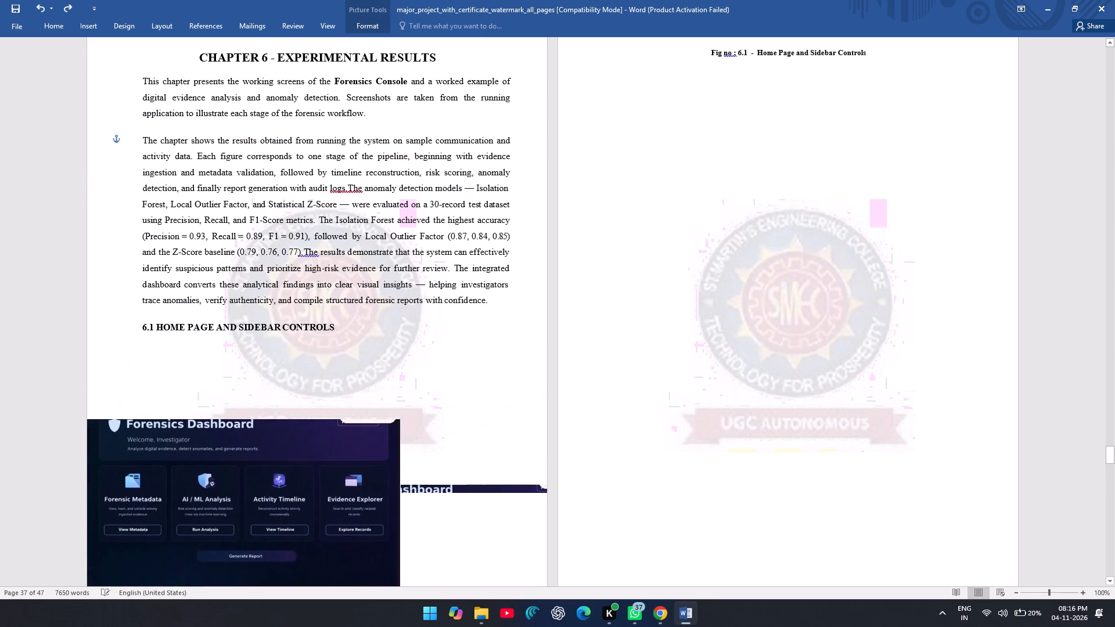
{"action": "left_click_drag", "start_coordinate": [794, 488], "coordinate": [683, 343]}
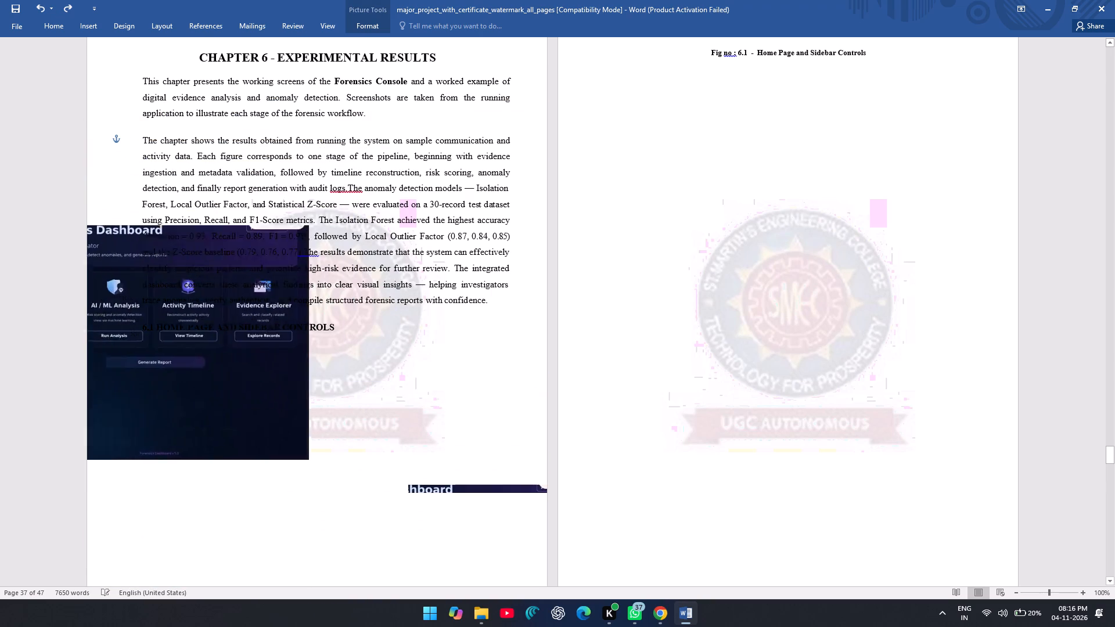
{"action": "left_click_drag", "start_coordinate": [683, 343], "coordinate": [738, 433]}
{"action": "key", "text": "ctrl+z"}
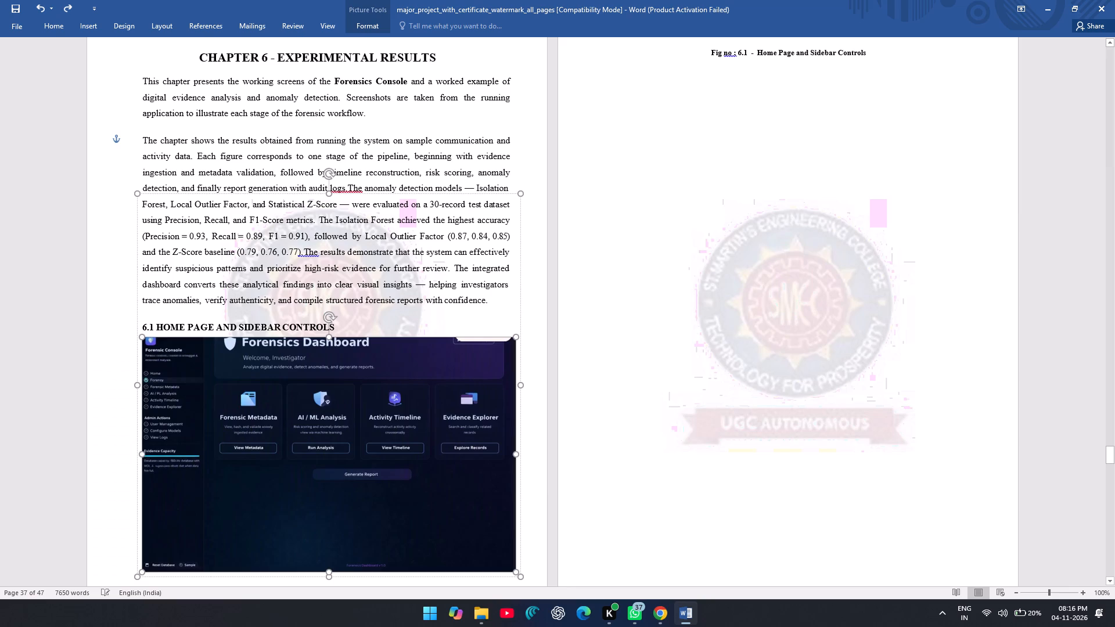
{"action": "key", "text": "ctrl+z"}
Reposition the college logo watermark on page 23 at the page's horizontal centre, below the "Role-based authentication" bullet.
{"action": "left_click", "coordinate": [716, 359]}
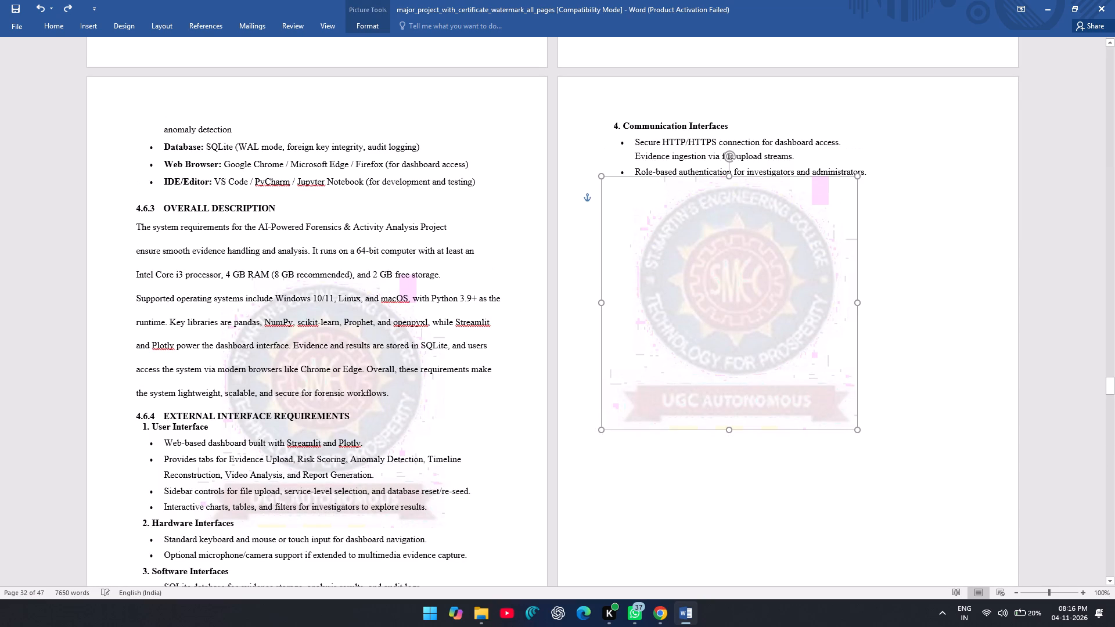
{"action": "left_click_drag", "start_coordinate": [716, 359], "coordinate": [819, 313]}
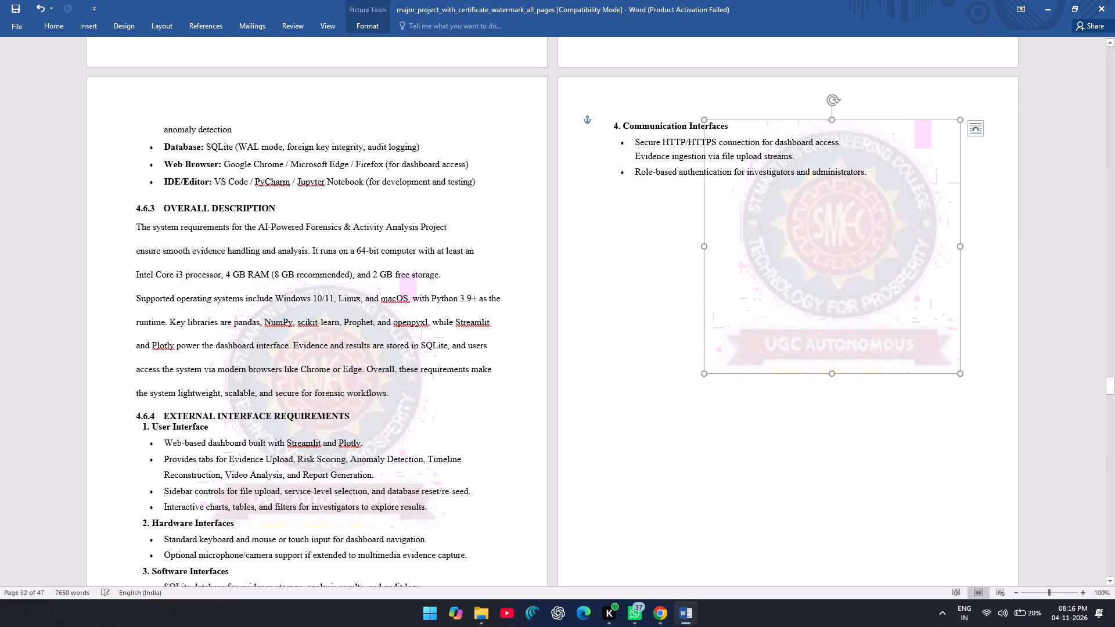
{"action": "left_click_drag", "start_coordinate": [804, 282], "coordinate": [753, 347]}
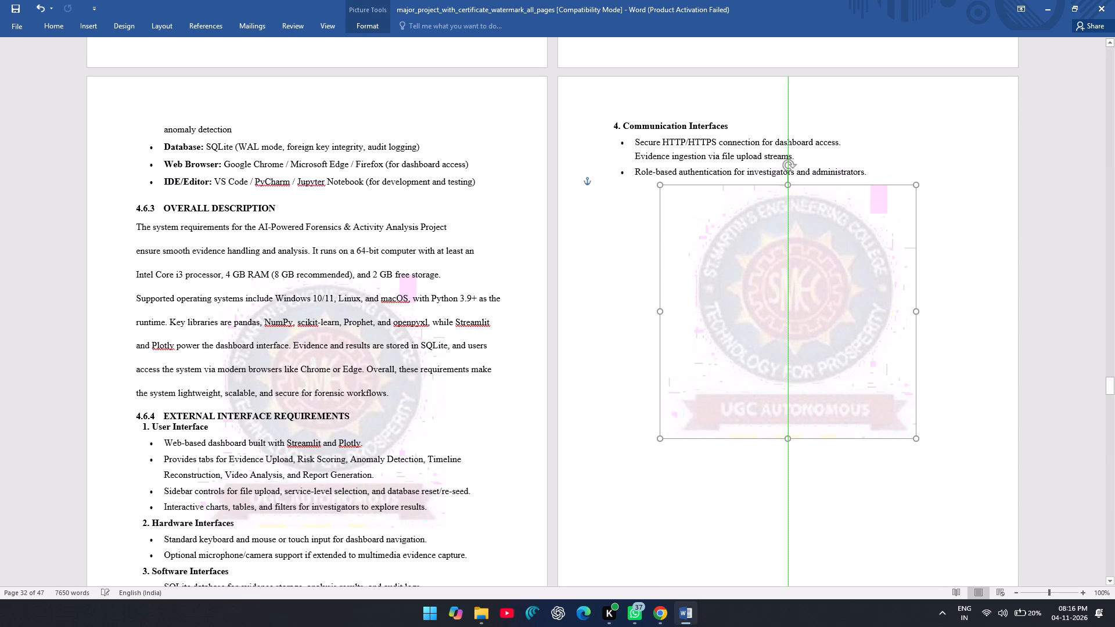
{"action": "left_click_drag", "start_coordinate": [753, 347], "coordinate": [750, 347]}
{"action": "left_click", "coordinate": [833, 480]}
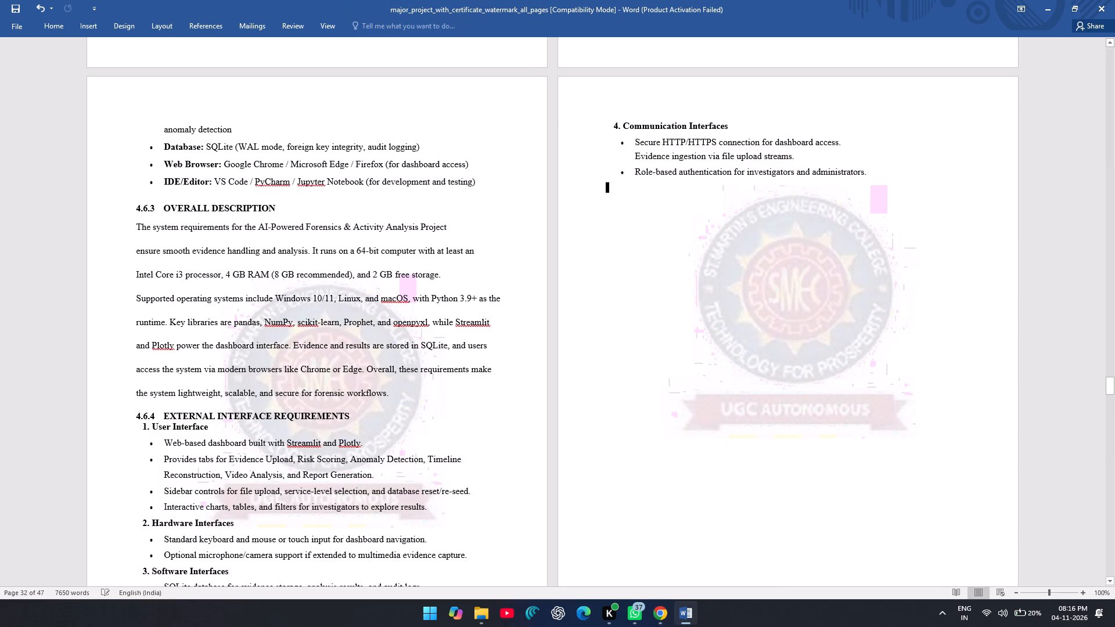
Copy the Forensics Dashboard screenshot under the heading "6.1 HOME PAGE AND SIDEBAR CONTROLS" in Chapter 6.
{"action": "scroll", "coordinate": [762, 476], "scroll_direction": "down", "scroll_amount": 2}
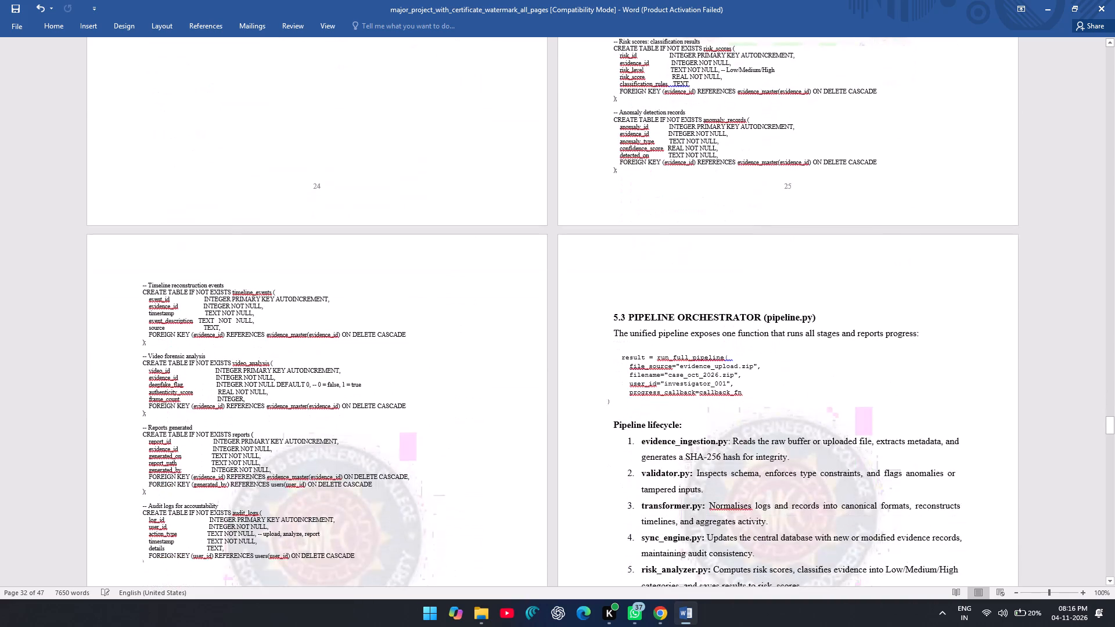
{"action": "scroll", "coordinate": [762, 476], "scroll_direction": "down", "scroll_amount": 2}
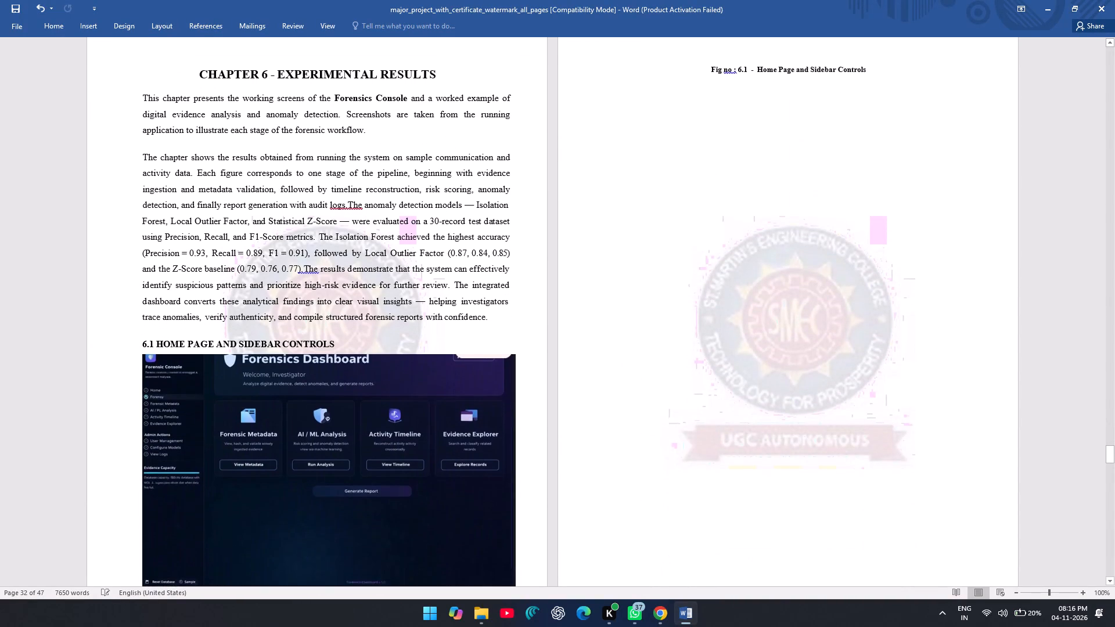
{"action": "scroll", "coordinate": [762, 476], "scroll_direction": "down", "scroll_amount": 2}
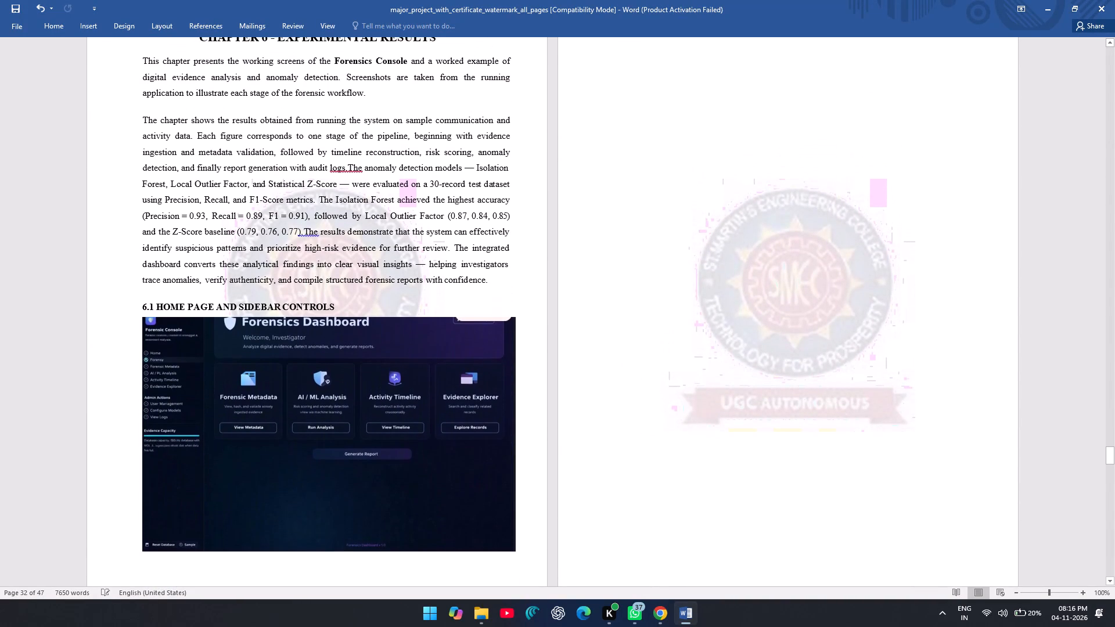
{"action": "left_click", "coordinate": [294, 491]}
{"action": "left_click", "coordinate": [294, 491]}
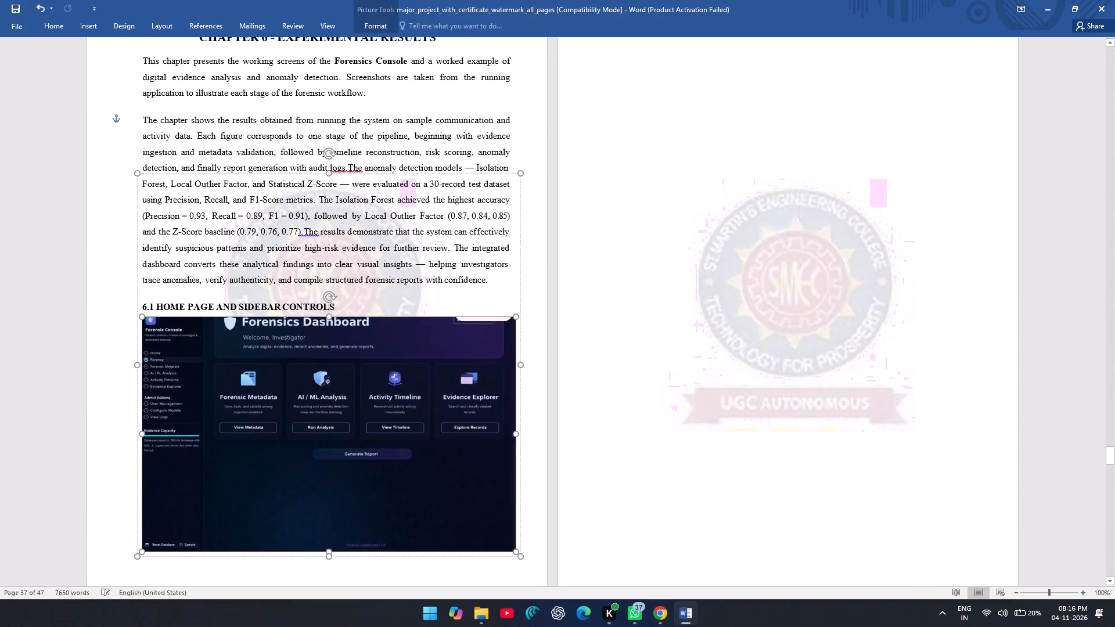
{"action": "key", "text": "ctrl+c"}
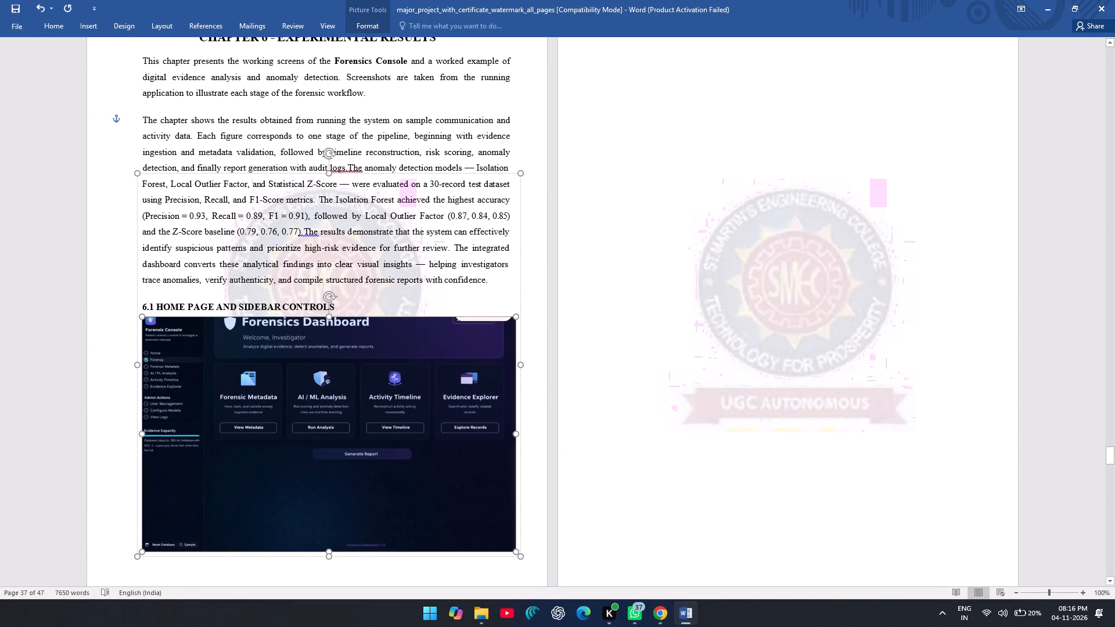
Insert 20 blank lines above the "Fig no : 6.1 - Home Page and Sidebar Controls" caption to make room on its page.
{"action": "left_click", "coordinate": [721, 245]}
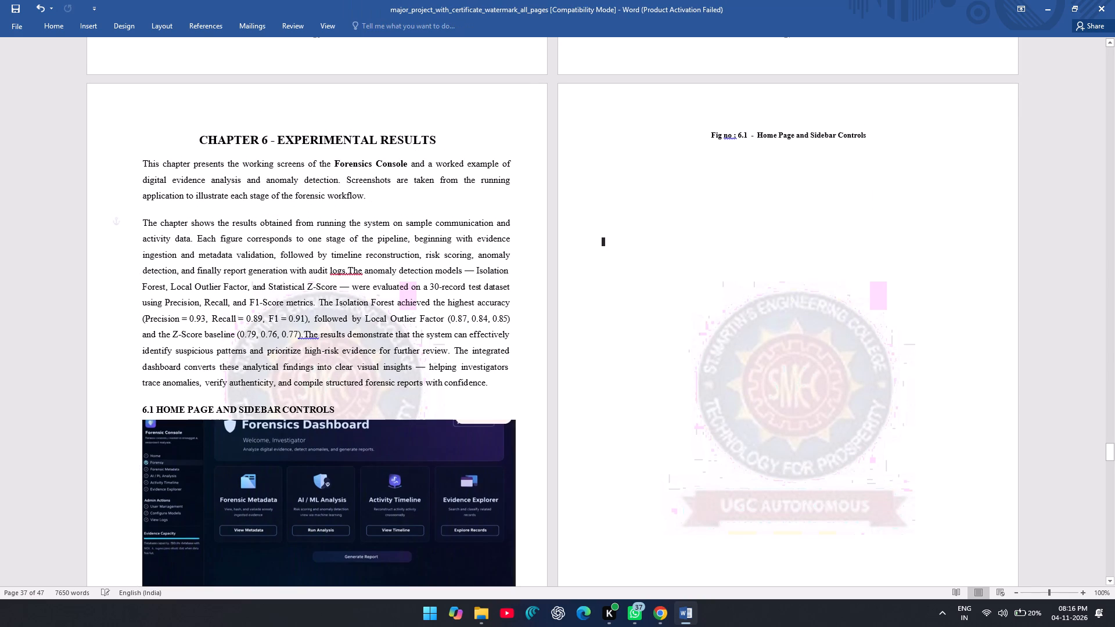
{"action": "left_click", "coordinate": [709, 130]}
{"action": "key", "text": "Return"}
{"action": "key", "text": "Return"}
{"action": "key", "text": "Return"}
{"action": "key", "text": "Return"}
{"action": "key", "text": "Return"}
{"action": "key", "text": "Return"}
{"action": "key", "text": "Return"}
{"action": "key", "text": "Return"}
{"action": "key", "text": "Return"}
{"action": "key", "text": "Return"}
{"action": "key", "text": "Return"}
{"action": "key", "text": "Return"}
{"action": "key", "text": "Return"}
{"action": "key", "text": "Return"}
{"action": "key", "text": "Return"}
{"action": "key", "text": "Return"}
{"action": "key", "text": "Return"}
{"action": "key", "text": "Return"}
{"action": "key", "text": "Return"}
{"action": "key", "text": "Return"}
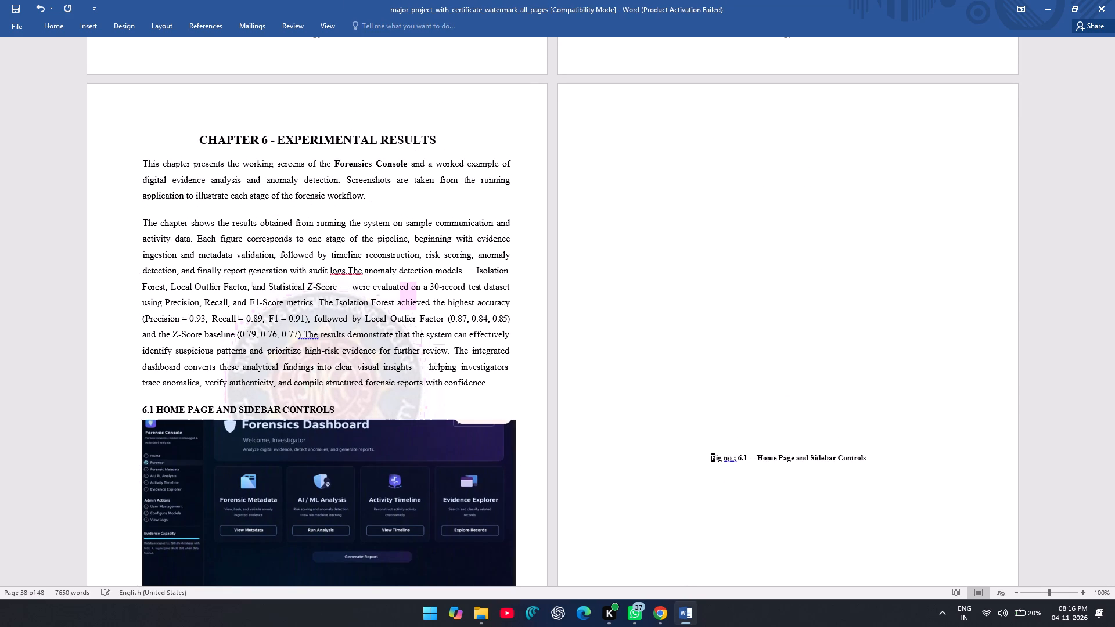
Remove the 20 blank lines above the "Fig no : 6.1 - Home Page and Sidebar Controls" caption.
{"action": "key", "text": "BackSpace"}
{"action": "key", "text": "BackSpace"}
{"action": "key", "text": "BackSpace"}
{"action": "key", "text": "BackSpace"}
{"action": "key", "text": "BackSpace"}
{"action": "key", "text": "BackSpace"}
{"action": "key", "text": "BackSpace"}
{"action": "key", "text": "BackSpace"}
{"action": "key", "text": "BackSpace"}
{"action": "key", "text": "BackSpace"}
{"action": "key", "text": "BackSpace"}
{"action": "key", "text": "BackSpace"}
{"action": "key", "text": "BackSpace"}
{"action": "key", "text": "BackSpace"}
{"action": "key", "text": "BackSpace"}
{"action": "key", "text": "BackSpace"}
{"action": "key", "text": "BackSpace"}
{"action": "key", "text": "BackSpace"}
{"action": "key", "text": "BackSpace"}
{"action": "key", "text": "BackSpace"}
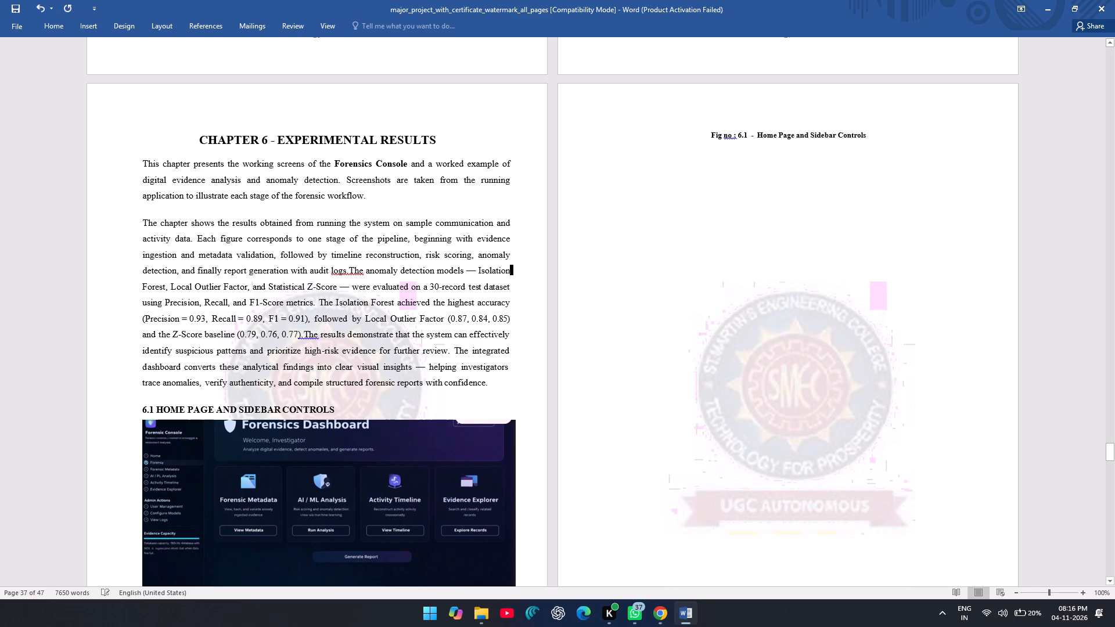
Delete the college logo watermark from the page holding the Fig 6.1 caption.
{"action": "left_click", "coordinate": [844, 381]}
{"action": "key", "text": "Delete"}
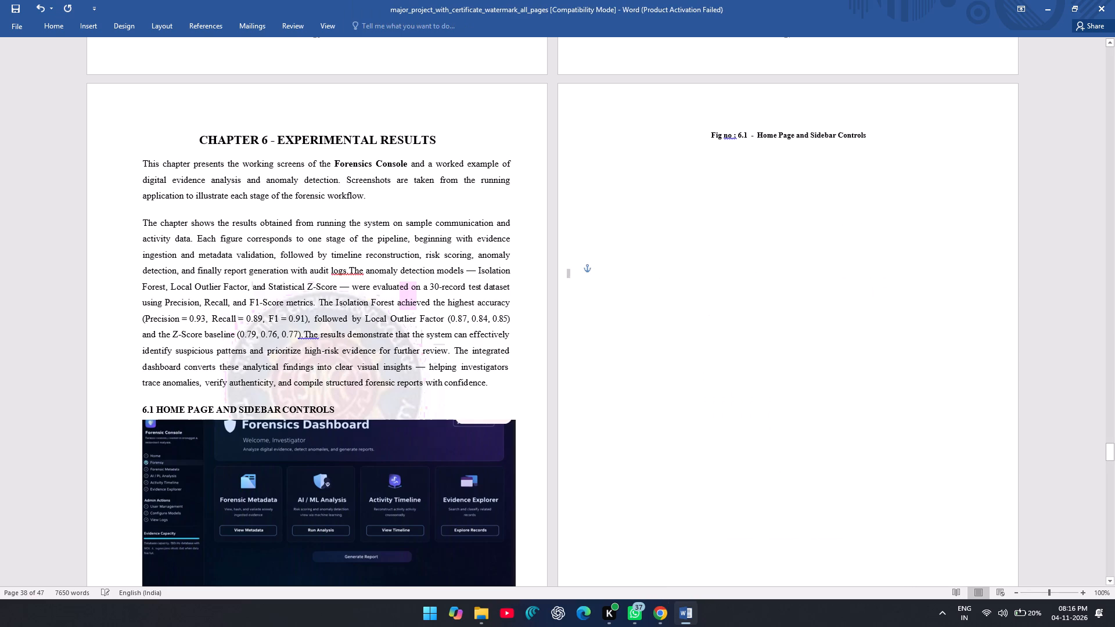
Insert 20 blank lines above the Fig 6.1 caption to make room for the screenshot.
{"action": "left_click", "coordinate": [706, 128]}
{"action": "key", "text": "Return"}
{"action": "key", "text": "Return"}
{"action": "key", "text": "Return"}
{"action": "key", "text": "Return"}
{"action": "key", "text": "Return"}
{"action": "key", "text": "Return"}
{"action": "key", "text": "Return"}
{"action": "key", "text": "Return"}
{"action": "key", "text": "Return"}
{"action": "key", "text": "Return"}
{"action": "key", "text": "Return"}
{"action": "key", "text": "Return"}
{"action": "key", "text": "Return"}
{"action": "key", "text": "Return"}
{"action": "key", "text": "Return"}
{"action": "key", "text": "Return"}
{"action": "key", "text": "Return"}
{"action": "key", "text": "Return"}
{"action": "key", "text": "Return"}
{"action": "key", "text": "Return"}
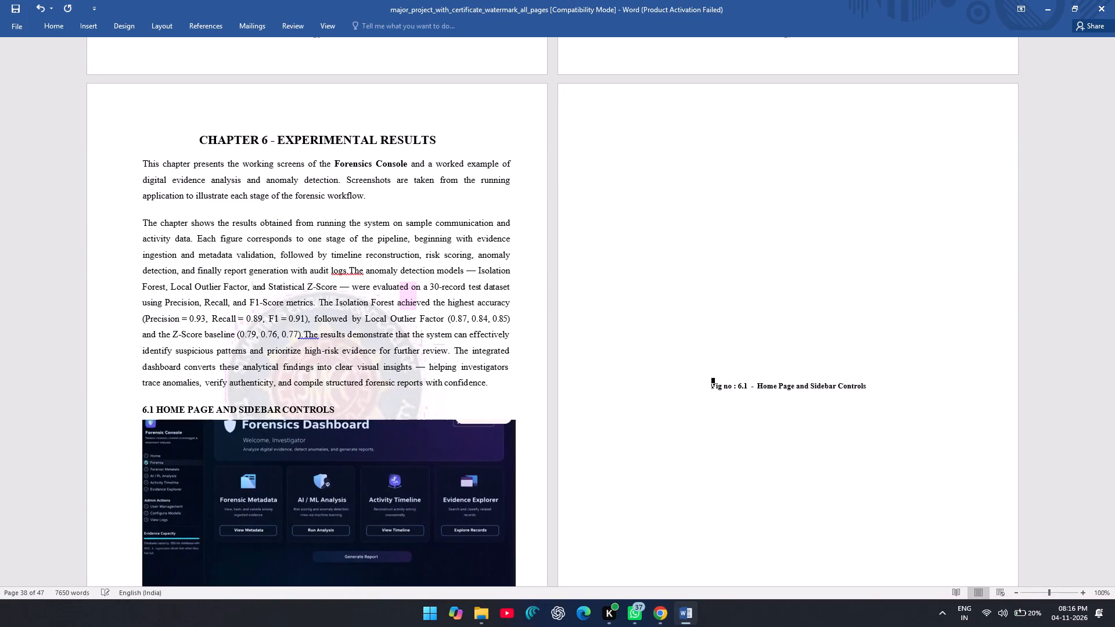
Paste the Forensics Dashboard screenshot above the Fig 6.1 caption and shift it slightly upward on the page.
{"action": "left_click", "coordinate": [685, 181]}
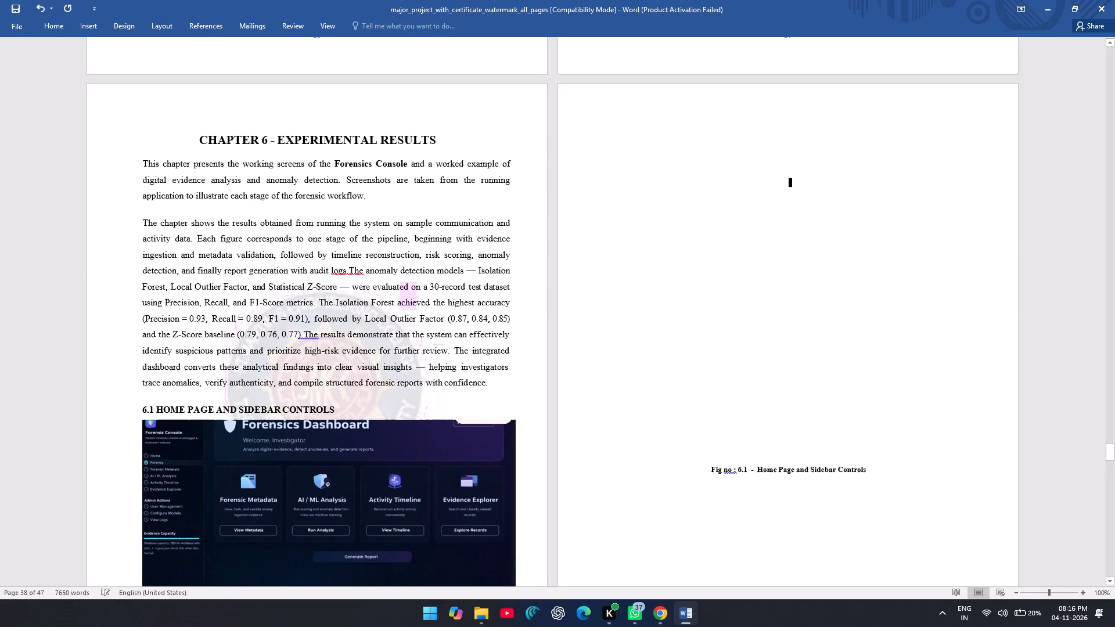
{"action": "key", "text": "ctrl+v"}
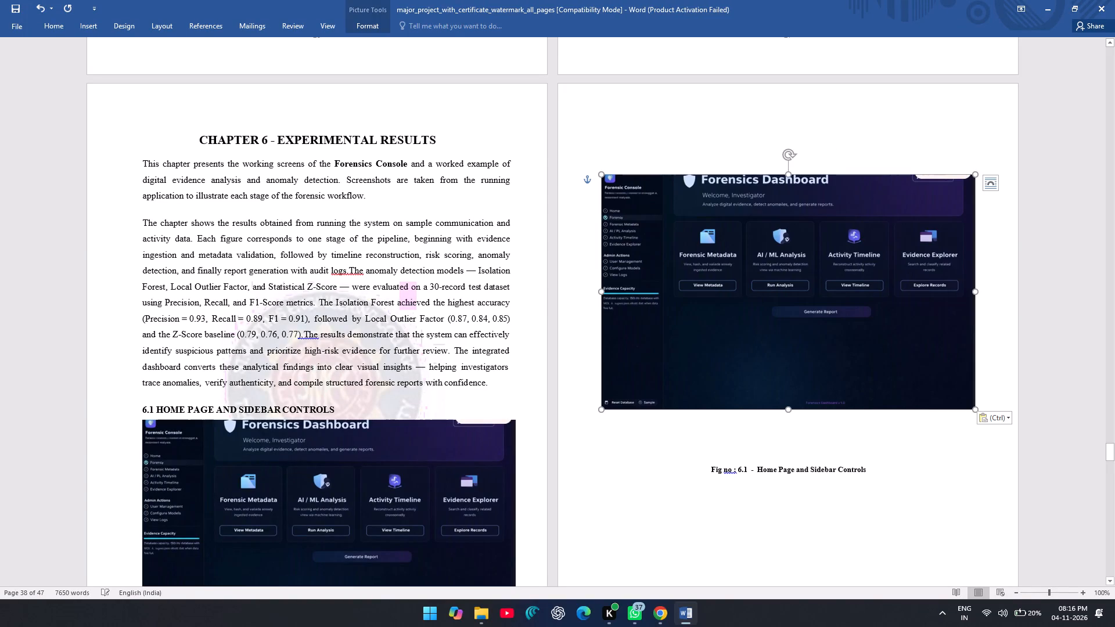
{"action": "right_click_drag", "start_coordinate": [783, 235], "coordinate": [784, 218]}
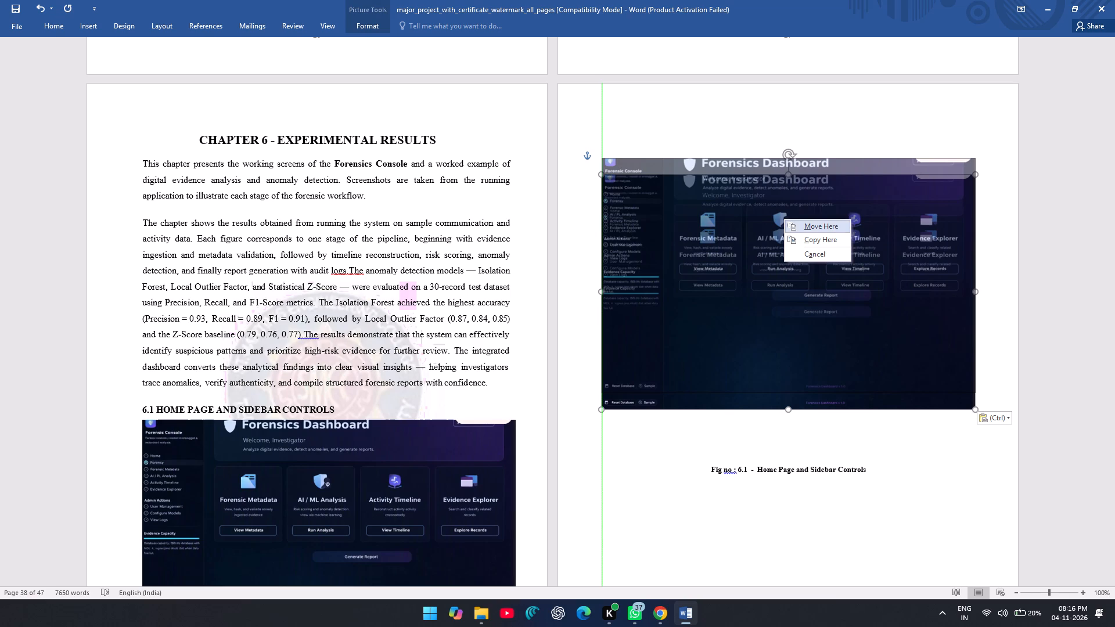
{"action": "left_click", "coordinate": [811, 257]}
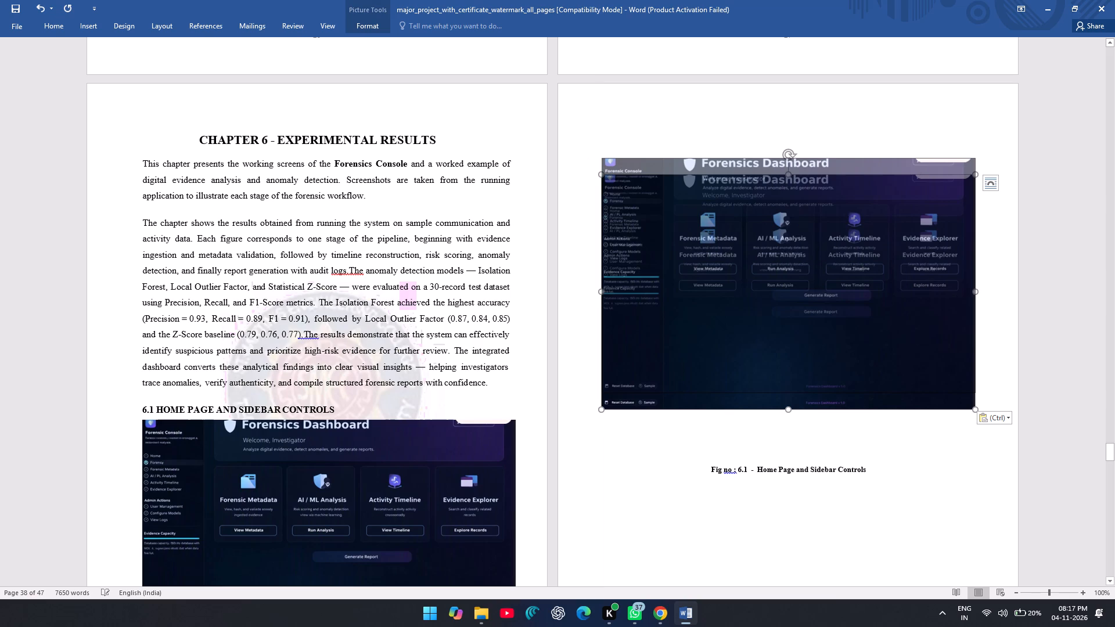
{"action": "left_click", "coordinate": [819, 291]}
{"action": "left_click_drag", "start_coordinate": [815, 320], "coordinate": [817, 315]}
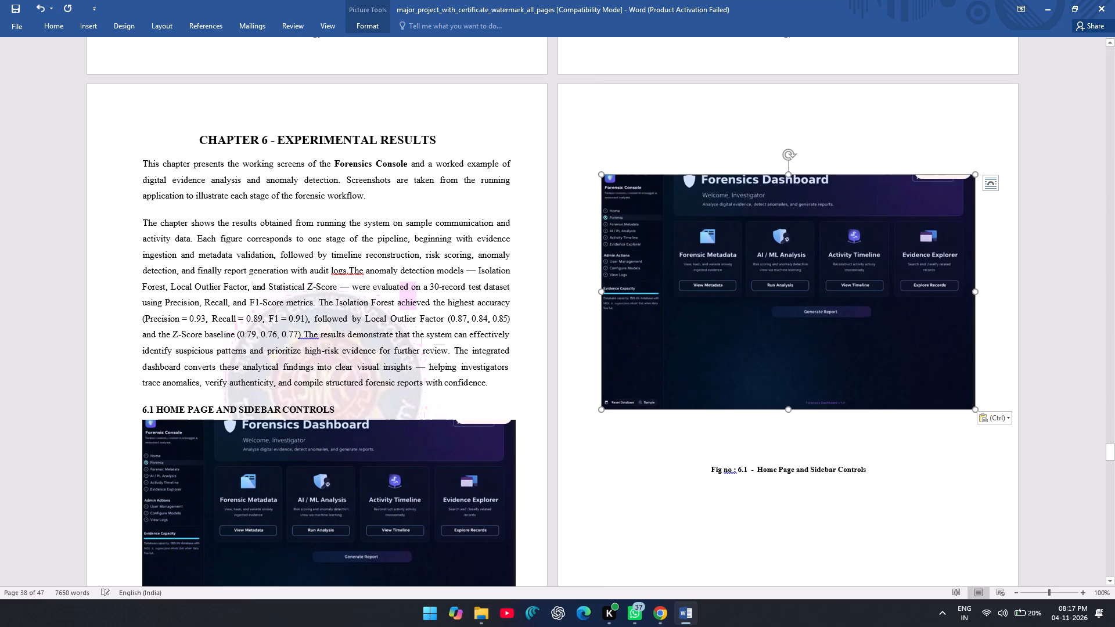
{"action": "left_click_drag", "start_coordinate": [817, 315], "coordinate": [807, 300]}
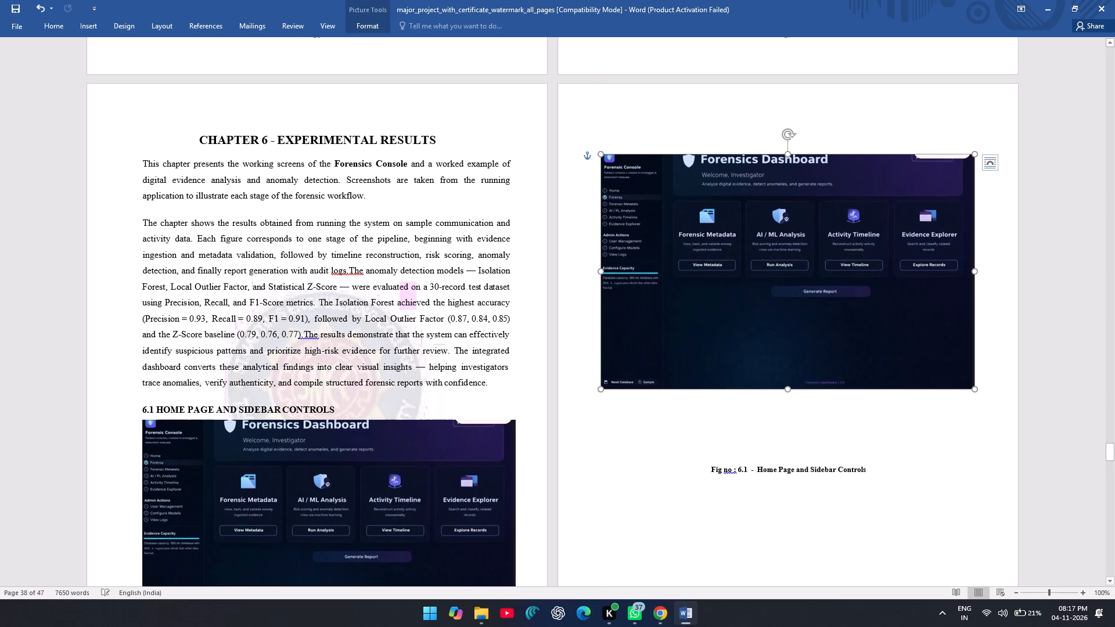
Bring the Fig 6.1 caption up closer beneath the pasted screenshot and indent it with 20 spaces to roughly centre it.
{"action": "left_click", "coordinate": [706, 473]}
{"action": "key", "text": "BackSpace"}
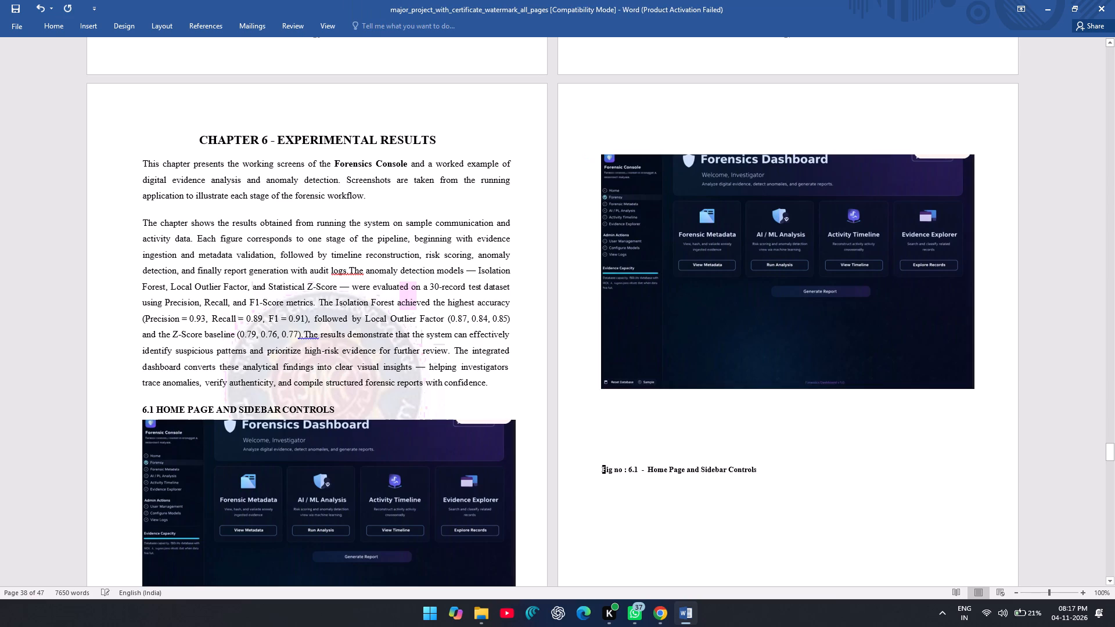
{"action": "key", "text": "BackSpace"}
{"action": "key", "text": "BackSpace"}
{"action": "key", "text": "BackSpace"}
{"action": "key", "text": "BackSpace"}
{"action": "key", "text": "space"}
{"action": "key", "text": "space"}
{"action": "key", "text": "space"}
{"action": "key", "text": "space"}
{"action": "key", "text": "space"}
{"action": "key", "text": "space"}
{"action": "key", "text": "space"}
{"action": "key", "text": "space"}
{"action": "key", "text": "space"}
{"action": "key", "text": "space"}
{"action": "key", "text": "space"}
{"action": "key", "text": "space"}
{"action": "key", "text": "space"}
{"action": "key", "text": "space"}
{"action": "key", "text": "space"}
{"action": "key", "text": "space"}
{"action": "key", "text": "space"}
{"action": "key", "text": "space"}
{"action": "key", "text": "space"}
{"action": "key", "text": "space"}
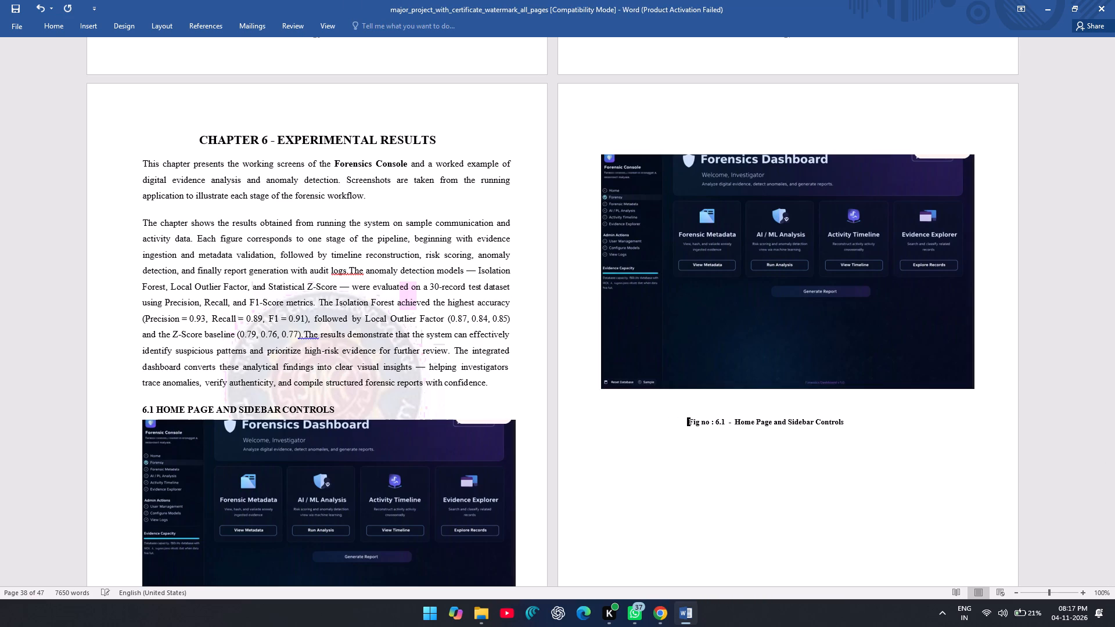
Copy the heading "6.1 HOME PAGE AND SIDEBAR CONTROLS" to the top of the page with the pasted screenshot.
{"action": "scroll", "coordinate": [463, 514], "scroll_direction": "up", "scroll_amount": 1}
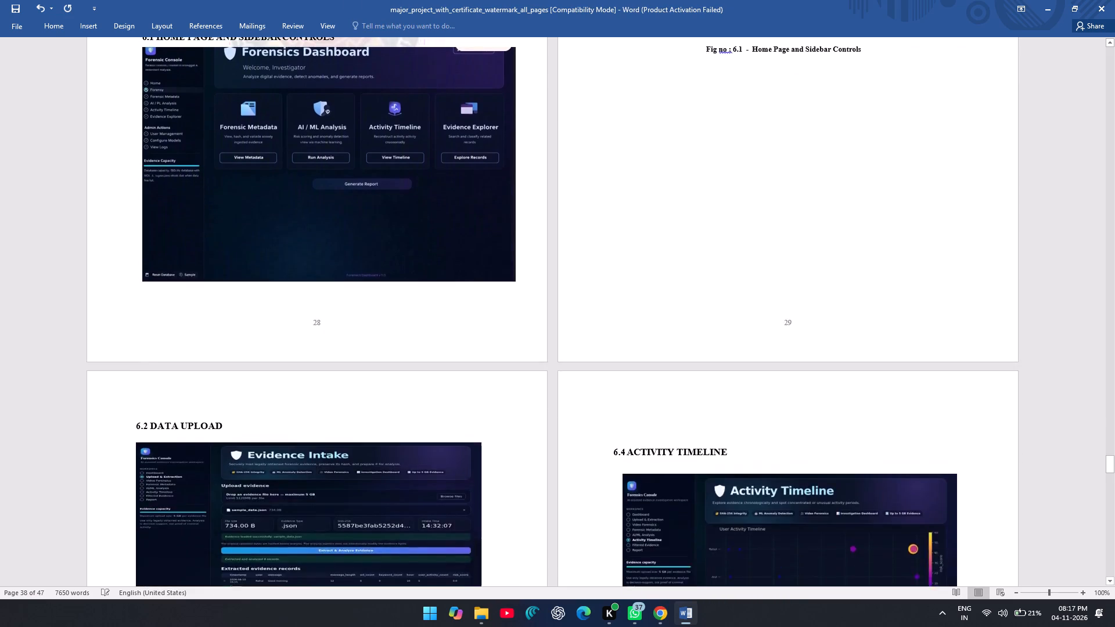
{"action": "scroll", "coordinate": [463, 514], "scroll_direction": "up", "scroll_amount": 2}
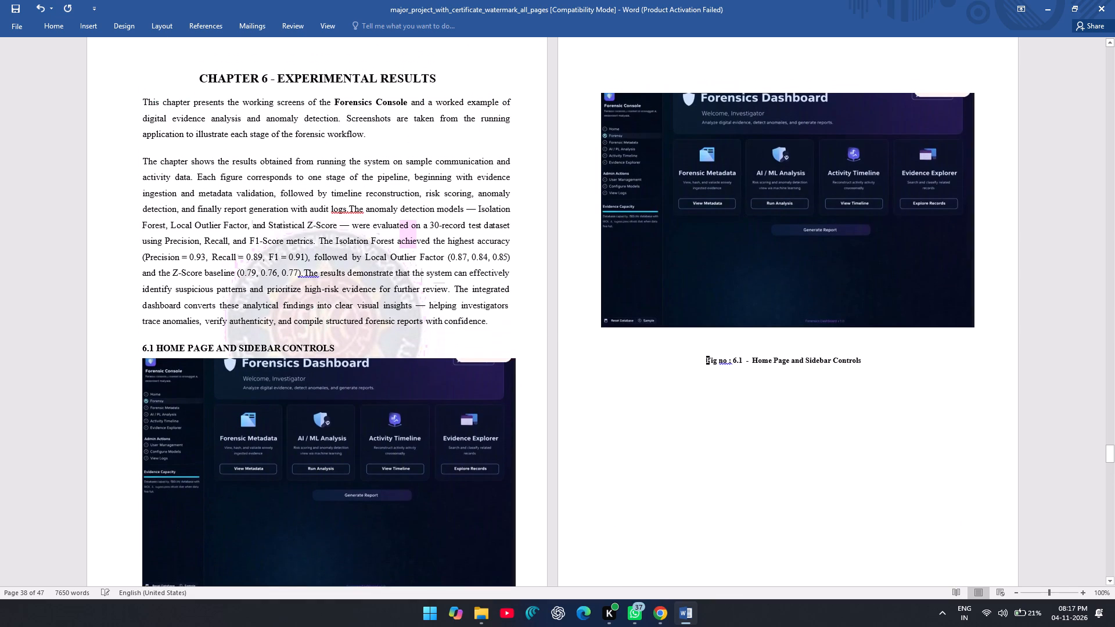
{"action": "scroll", "coordinate": [463, 514], "scroll_direction": "up", "scroll_amount": 1}
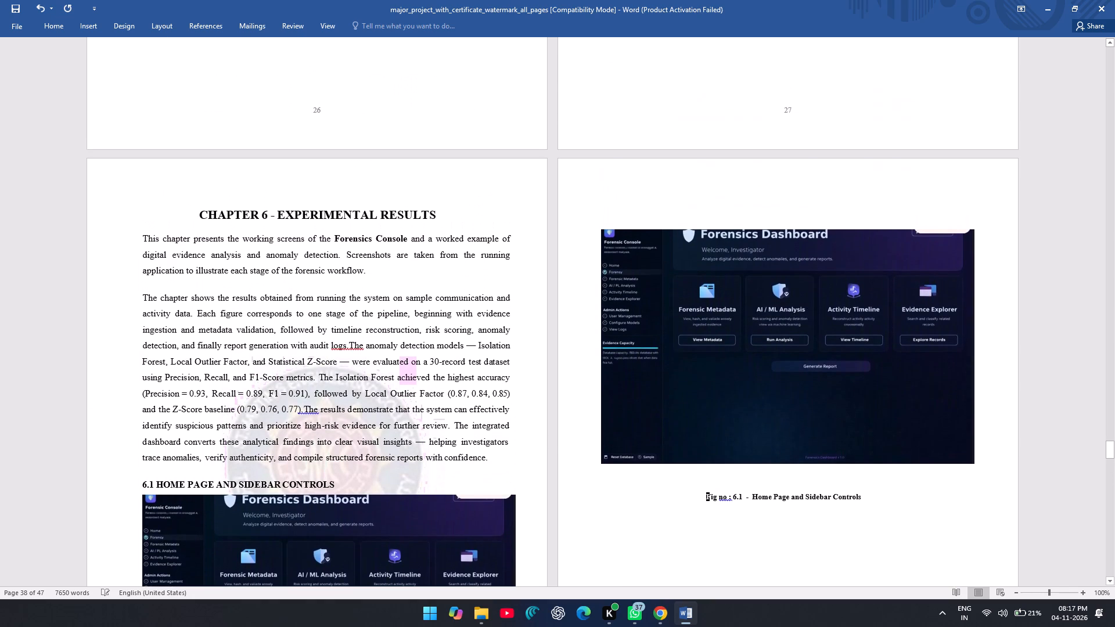
{"action": "scroll", "coordinate": [463, 514], "scroll_direction": "up", "scroll_amount": 1}
{"action": "left_click_drag", "start_coordinate": [329, 470], "coordinate": [339, 471]}
{"action": "left_click", "coordinate": [339, 471]}
{"action": "left_click", "coordinate": [334, 471]}
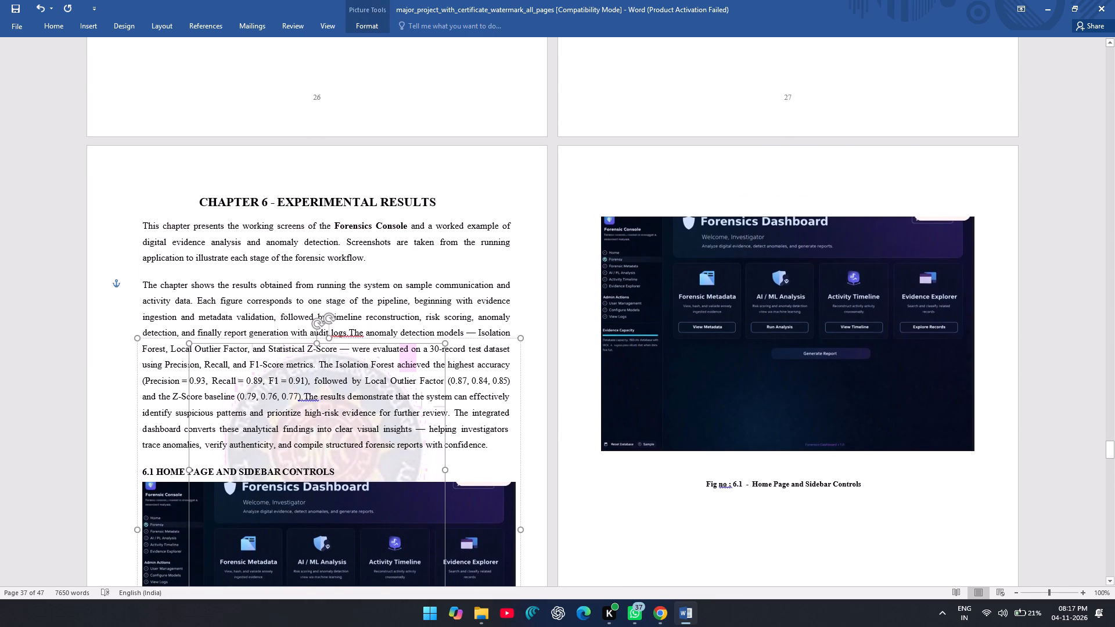
{"action": "left_click", "coordinate": [334, 471]}
{"action": "left_click", "coordinate": [334, 471]}
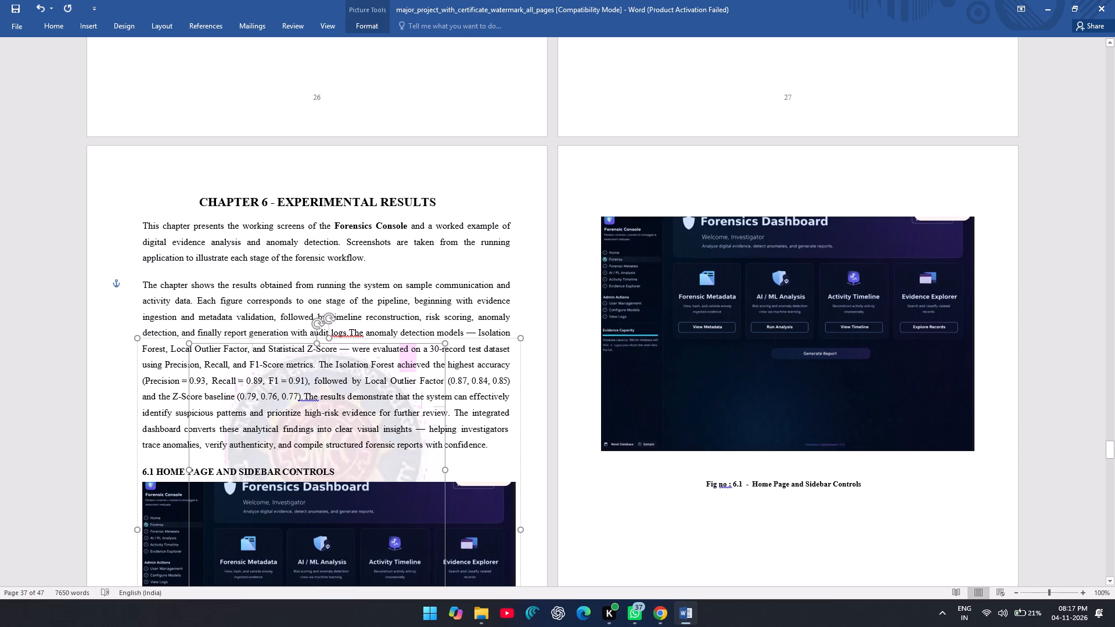
{"action": "left_click", "coordinate": [489, 469]}
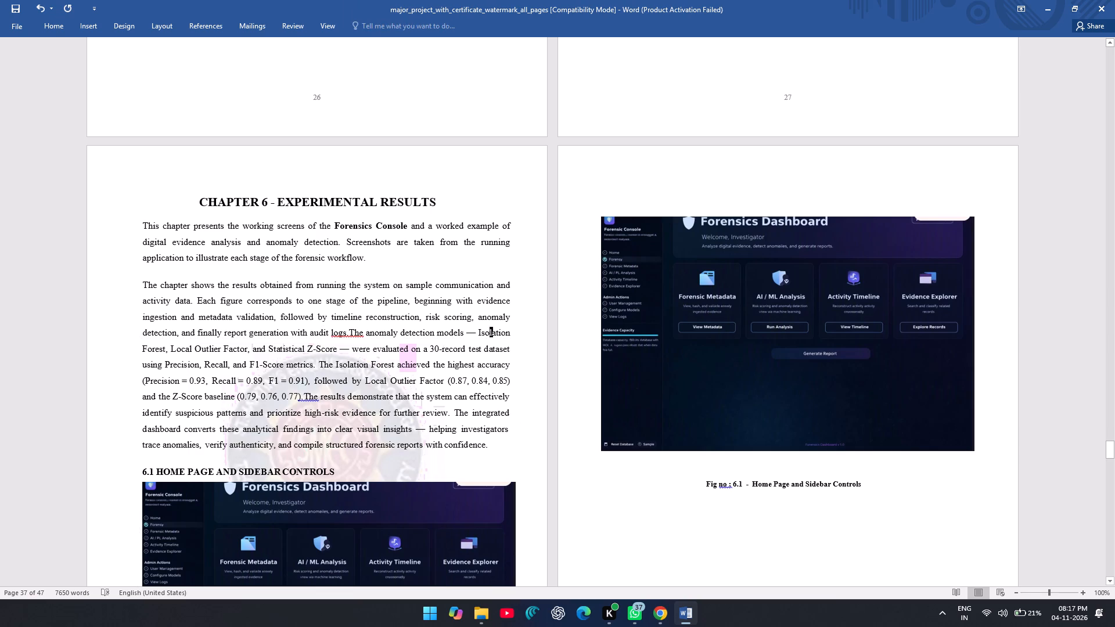
{"action": "left_click_drag", "start_coordinate": [330, 469], "coordinate": [161, 469]}
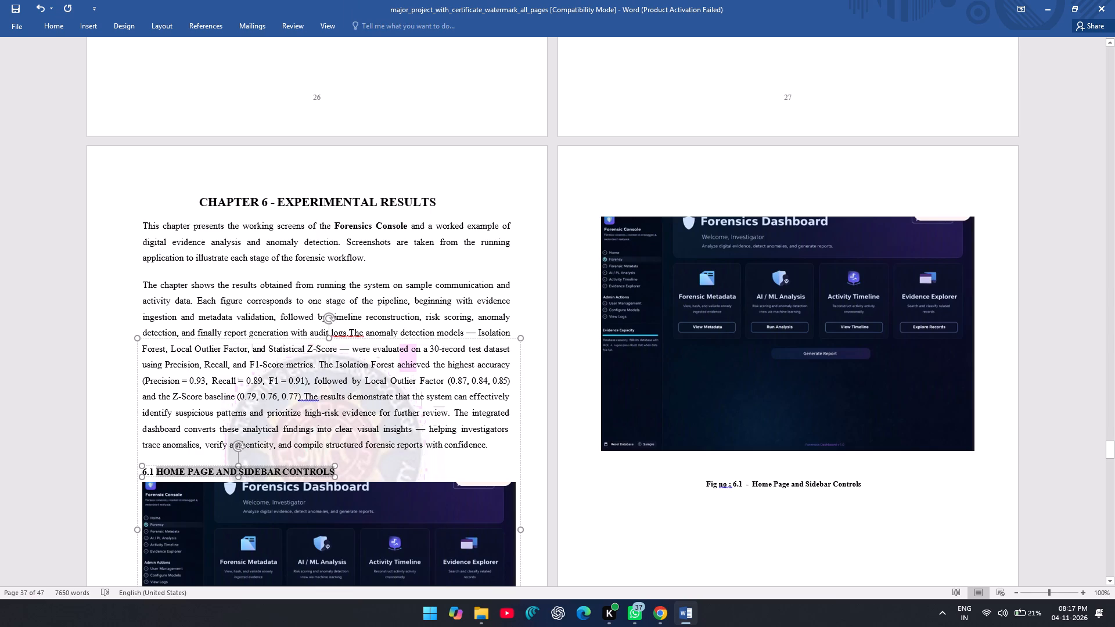
{"action": "left_click_drag", "start_coordinate": [161, 469], "coordinate": [138, 468]}
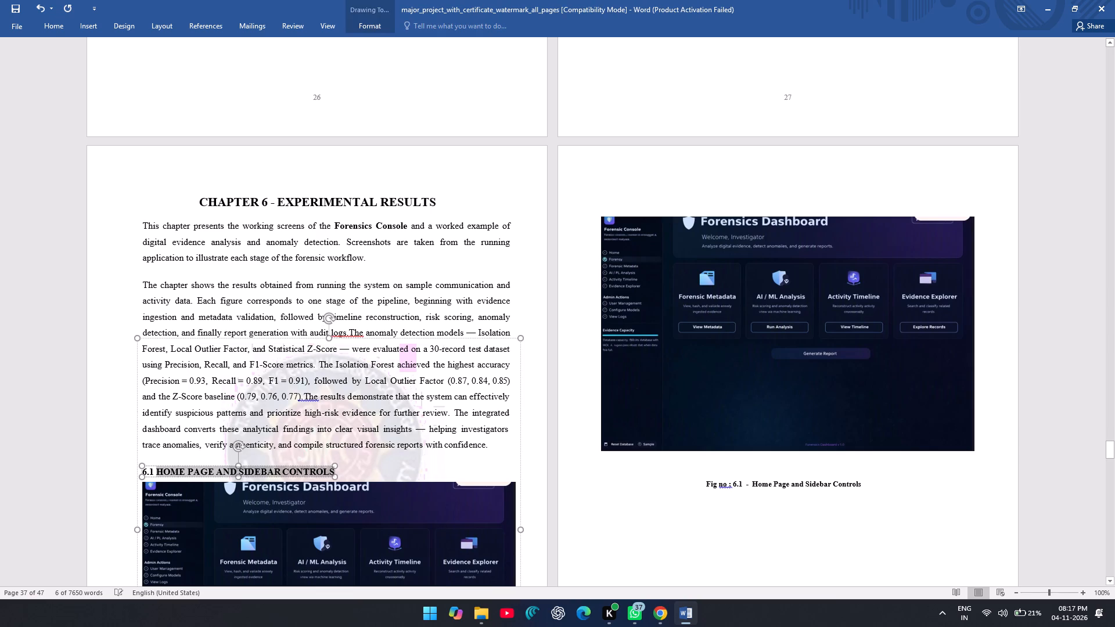
{"action": "key", "text": "ctrl+c"}
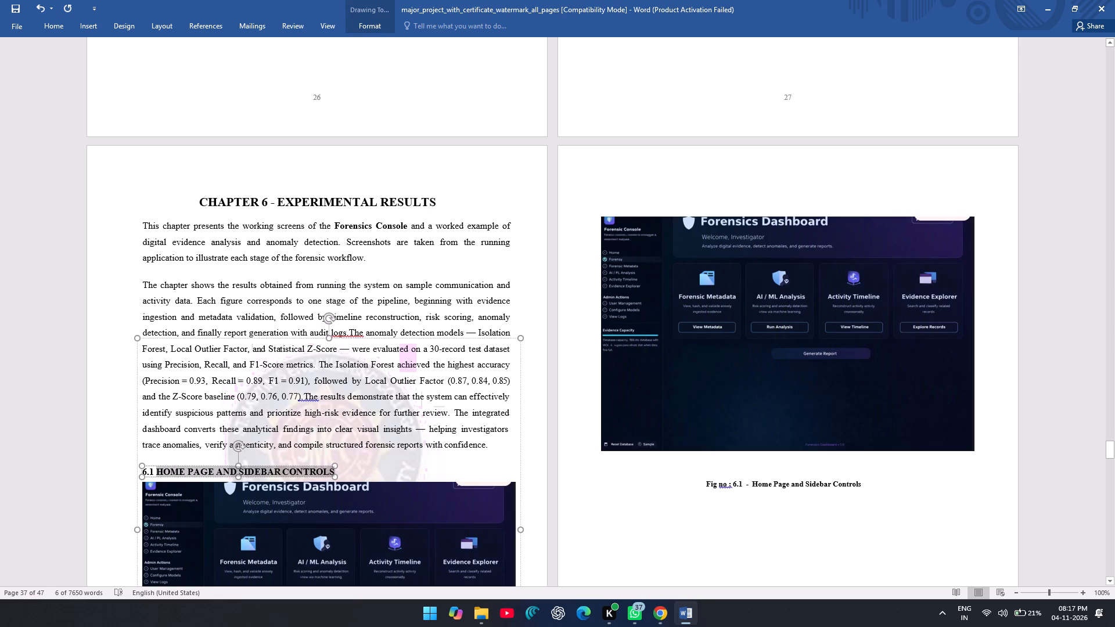
{"action": "left_click", "coordinate": [628, 171]}
{"action": "key", "text": "ctrl+v"}
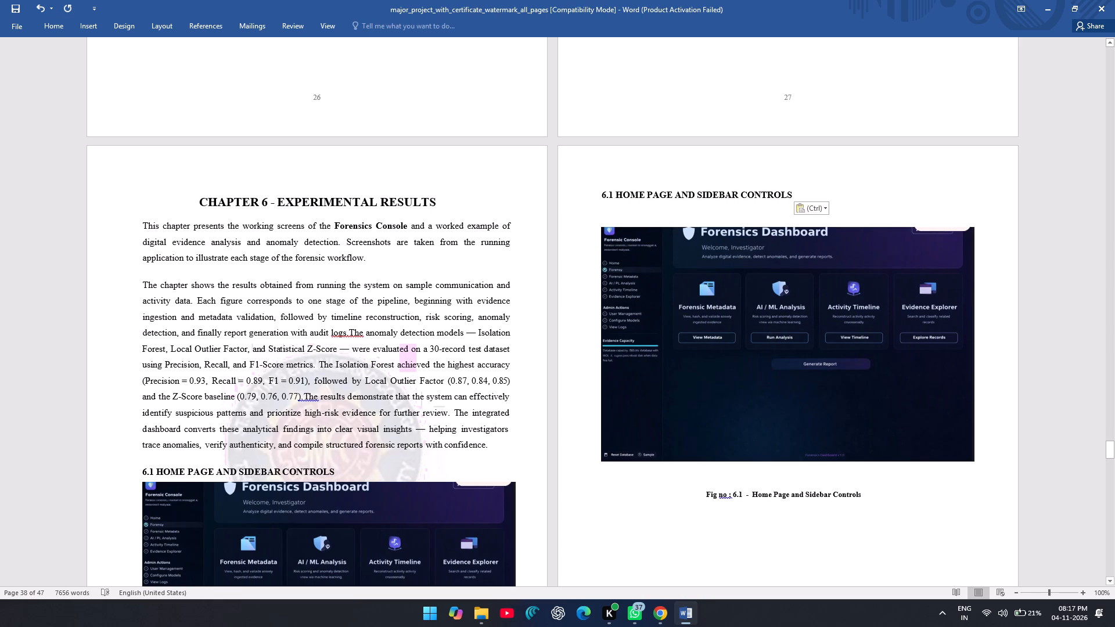
{"action": "left_click", "coordinate": [686, 561]}
{"action": "left_click", "coordinate": [1055, 519]}
Remove the original "6.1 HOME PAGE AND SIDEBAR CONTROLS" heading text box from the Chapter 6 opening page.
{"action": "scroll", "coordinate": [542, 458], "scroll_direction": "down", "scroll_amount": 1}
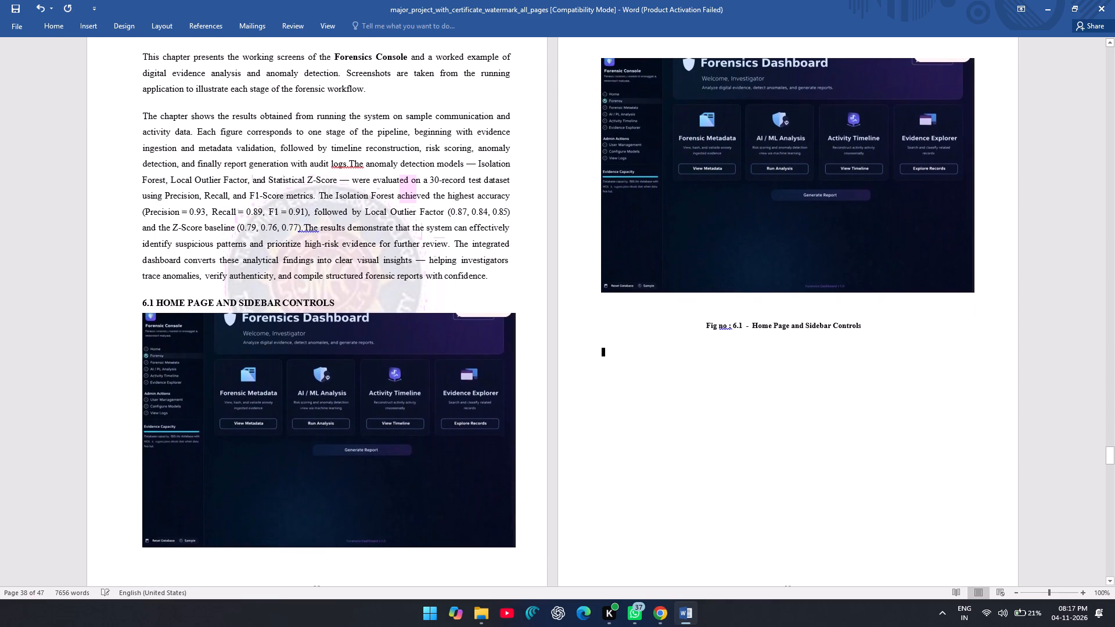
{"action": "left_click", "coordinate": [336, 293]}
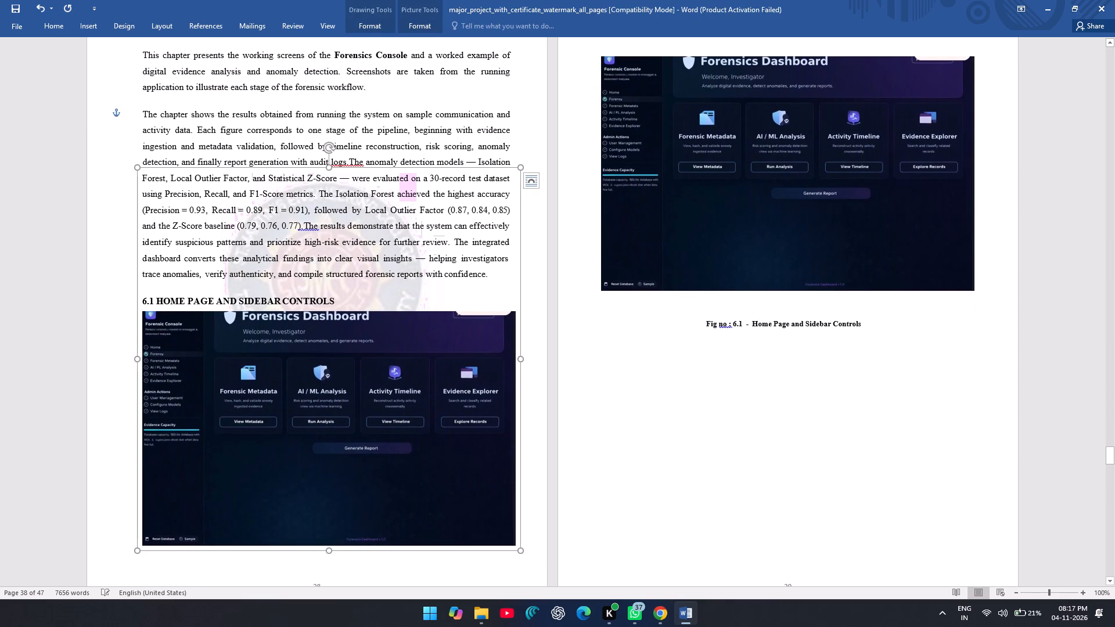
{"action": "left_click", "coordinate": [335, 302]}
{"action": "left_click", "coordinate": [328, 301]}
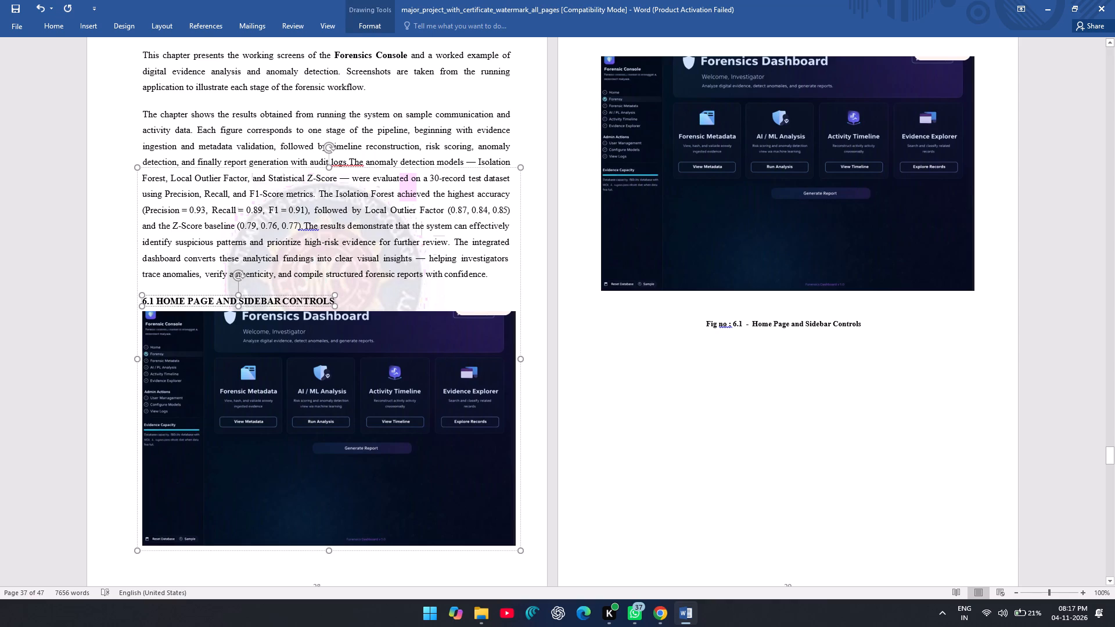
{"action": "key", "text": "Delete"}
{"action": "key", "text": "Delete"}
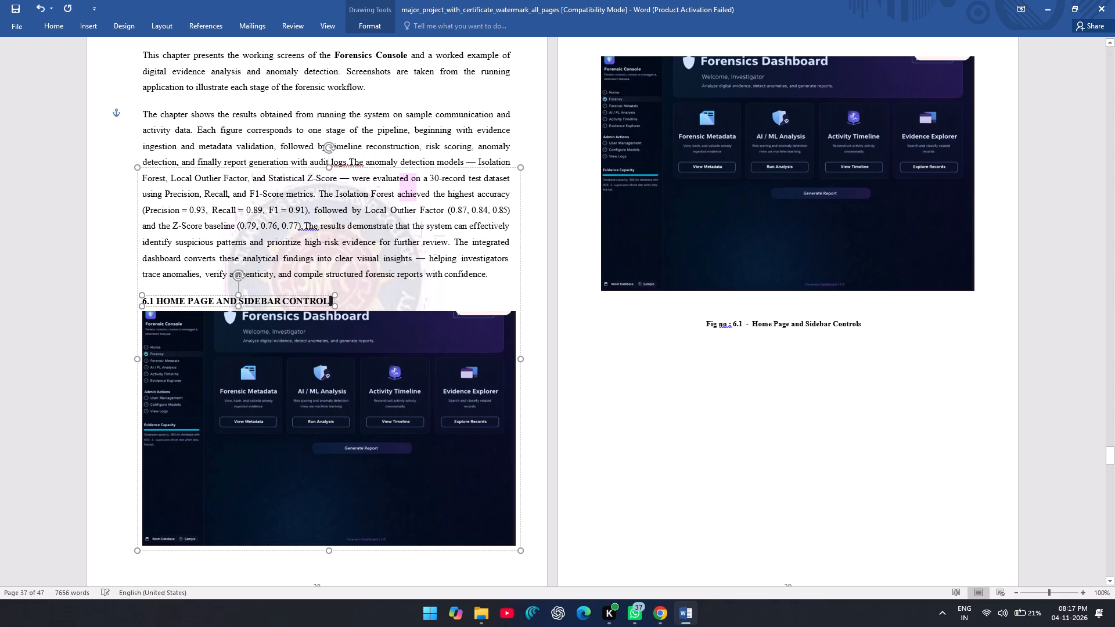
{"action": "key", "text": "Delete"}
{"action": "key", "text": "Delete"}
{"action": "left_click", "coordinate": [332, 296]}
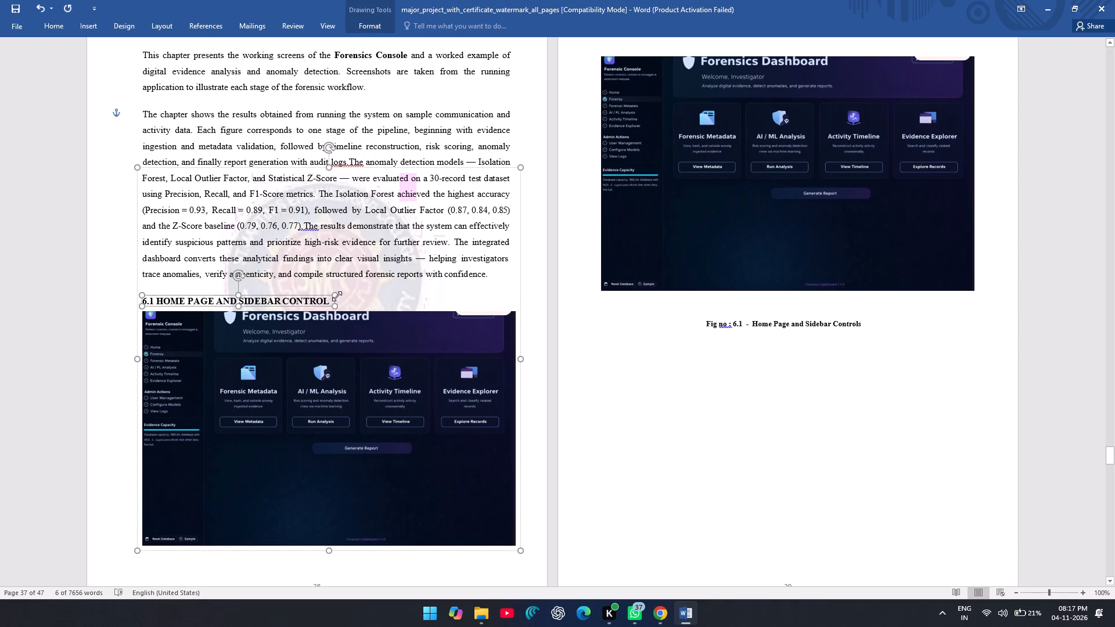
{"action": "left_click", "coordinate": [337, 296]}
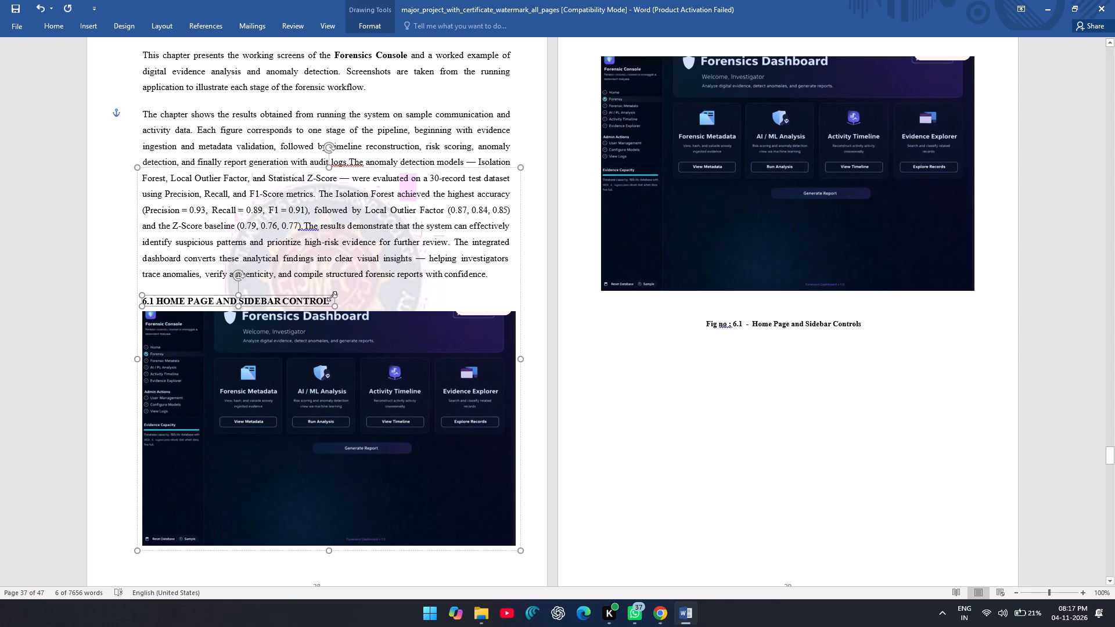
{"action": "right_click", "coordinate": [335, 296]}
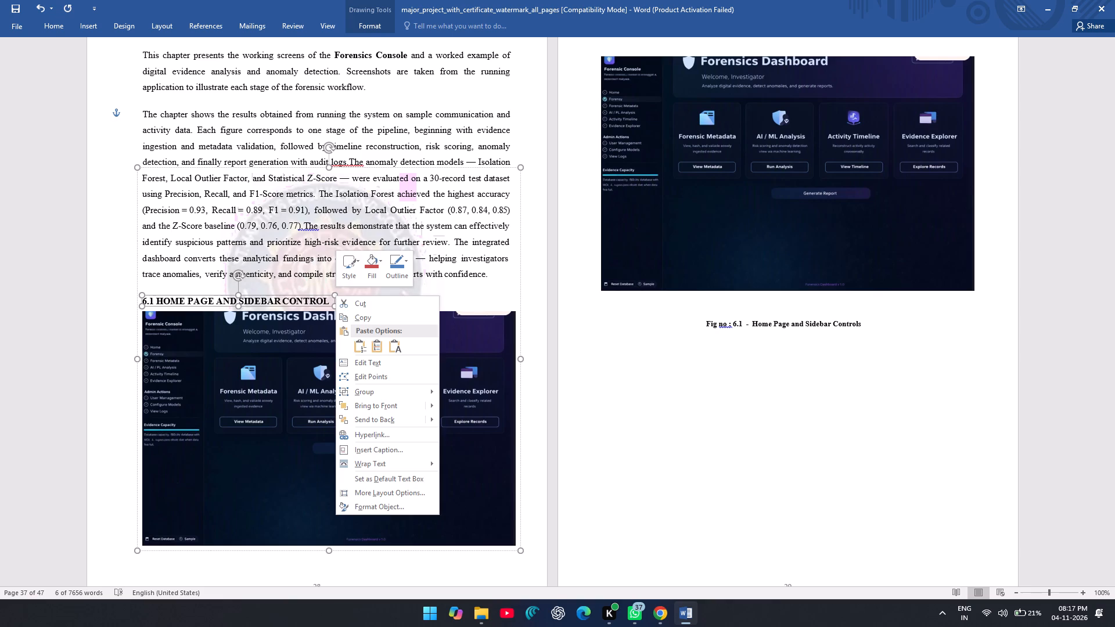
{"action": "left_click", "coordinate": [362, 301]}
Remove the original Forensics Dashboard screenshot from below the Chapter 6 introduction text.
{"action": "left_click", "coordinate": [353, 333]}
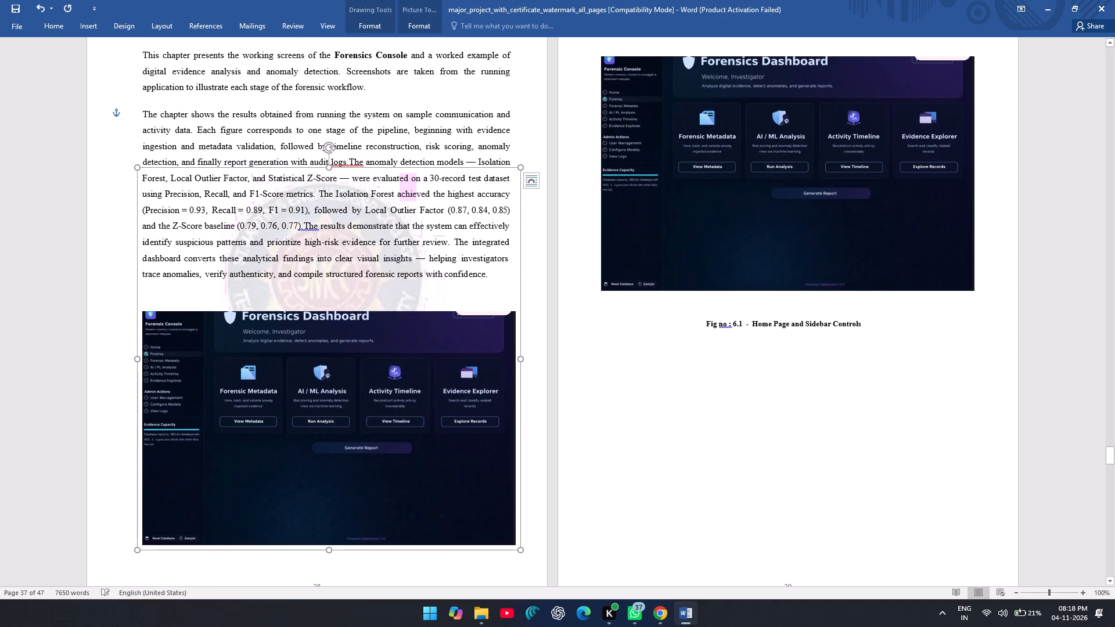
{"action": "left_click", "coordinate": [353, 333]}
{"action": "right_click", "coordinate": [353, 333]}
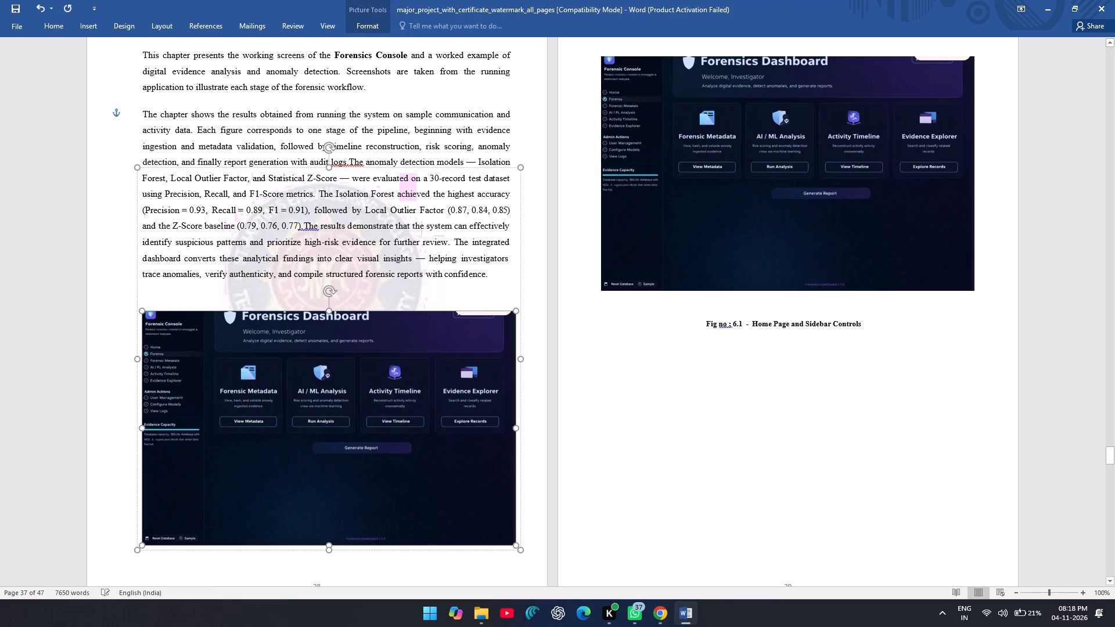
{"action": "left_click", "coordinate": [383, 345]}
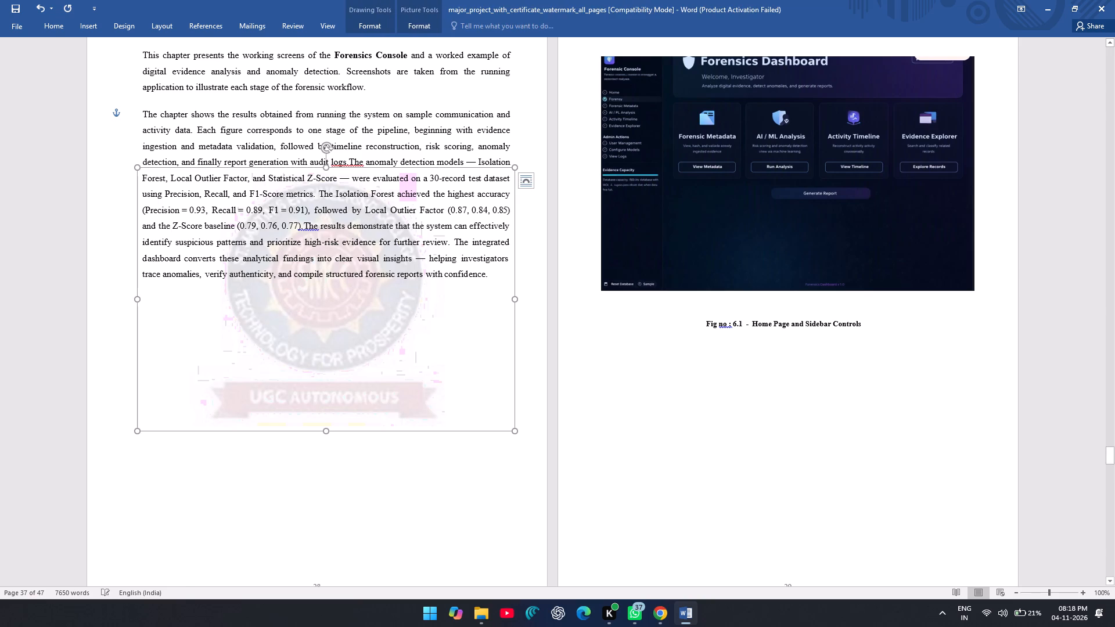
{"action": "left_click", "coordinate": [309, 535]}
{"action": "scroll", "coordinate": [438, 417], "scroll_direction": "up", "scroll_amount": 1}
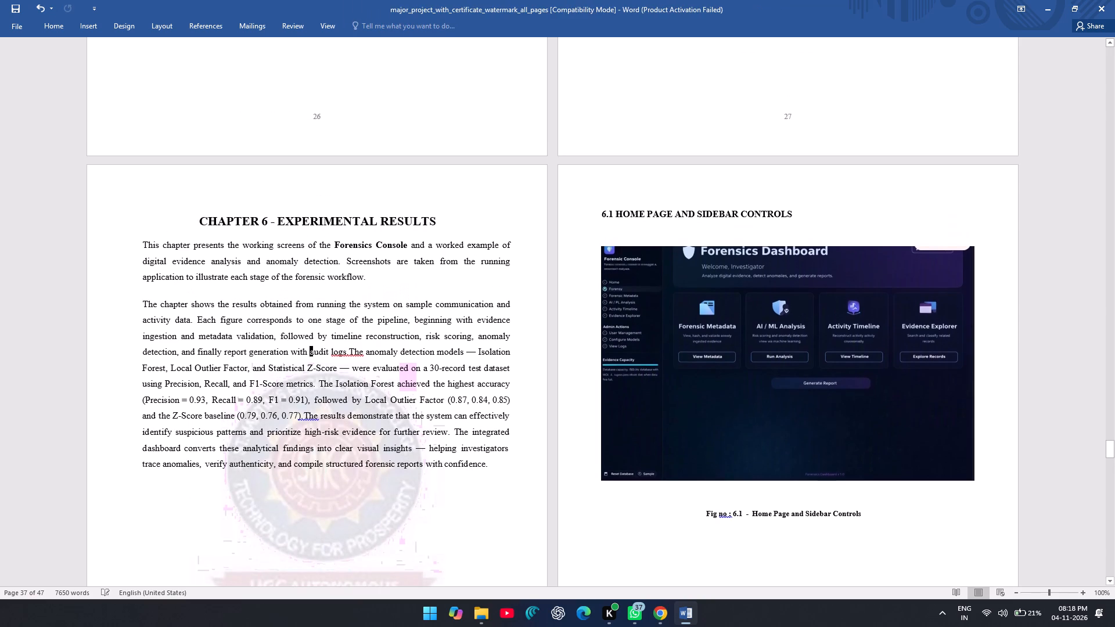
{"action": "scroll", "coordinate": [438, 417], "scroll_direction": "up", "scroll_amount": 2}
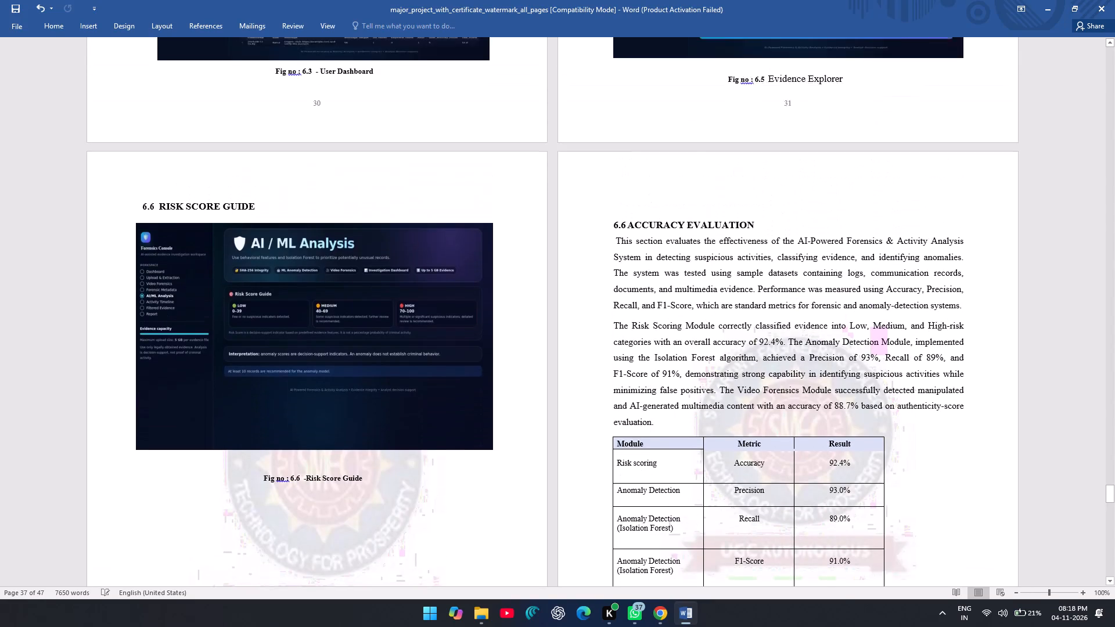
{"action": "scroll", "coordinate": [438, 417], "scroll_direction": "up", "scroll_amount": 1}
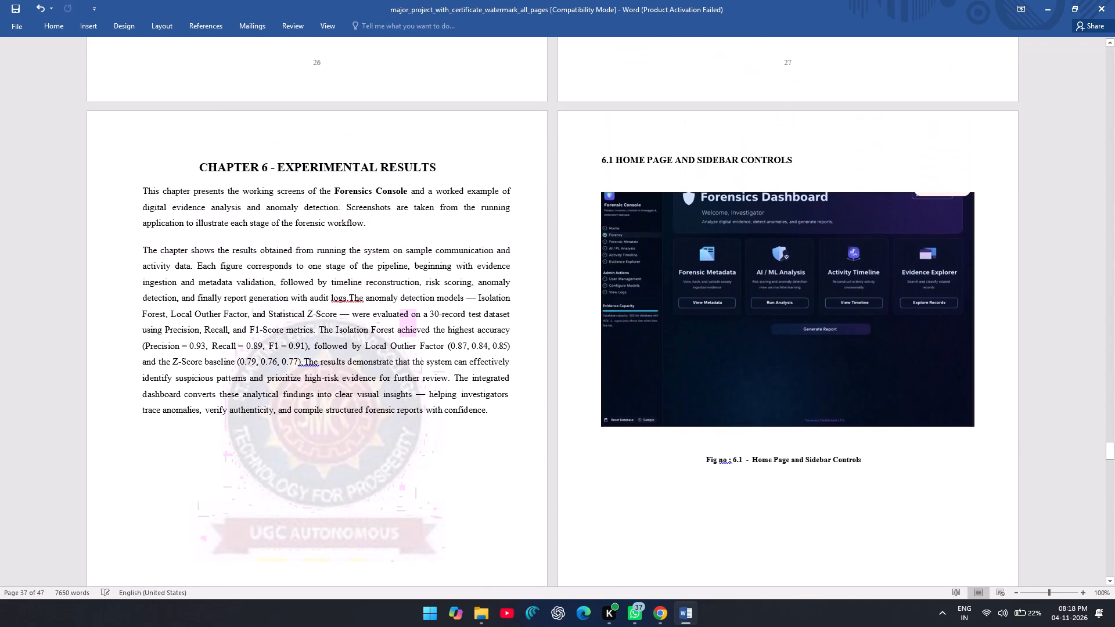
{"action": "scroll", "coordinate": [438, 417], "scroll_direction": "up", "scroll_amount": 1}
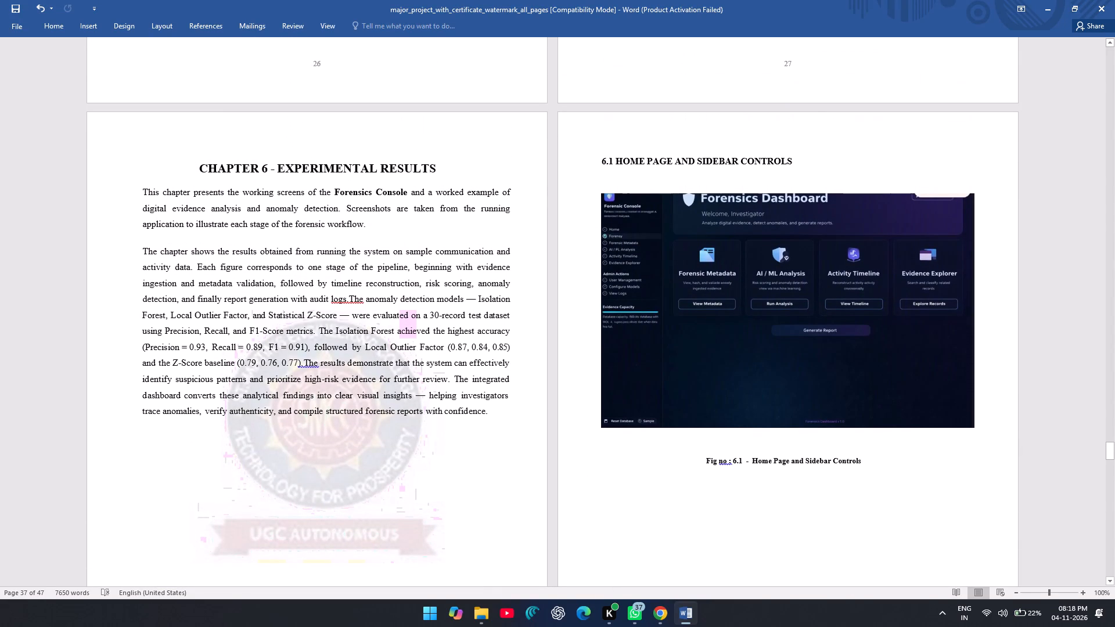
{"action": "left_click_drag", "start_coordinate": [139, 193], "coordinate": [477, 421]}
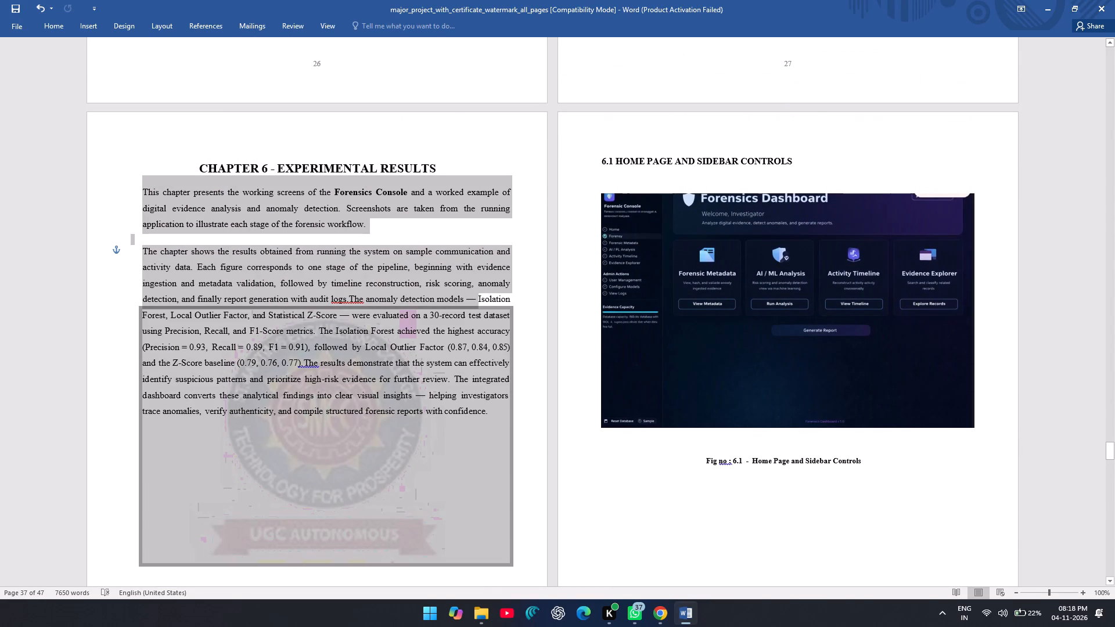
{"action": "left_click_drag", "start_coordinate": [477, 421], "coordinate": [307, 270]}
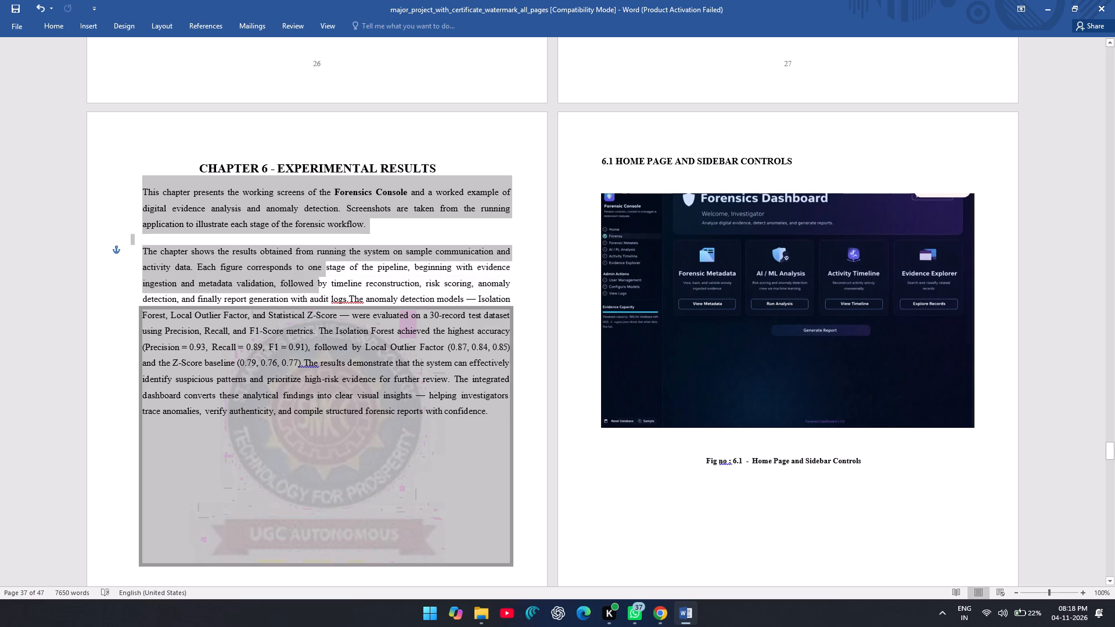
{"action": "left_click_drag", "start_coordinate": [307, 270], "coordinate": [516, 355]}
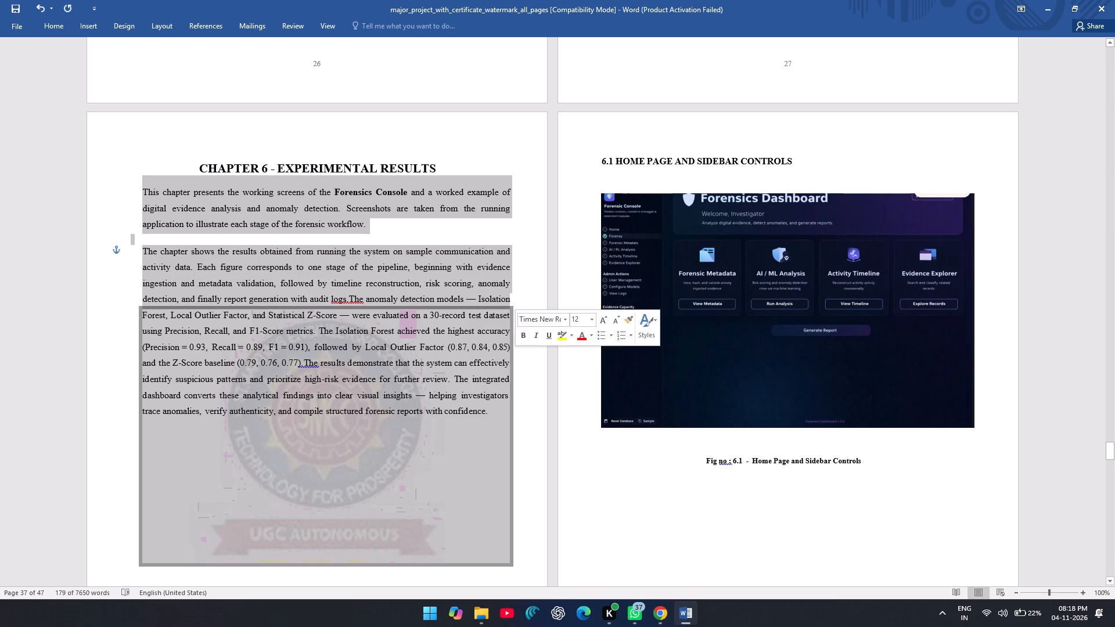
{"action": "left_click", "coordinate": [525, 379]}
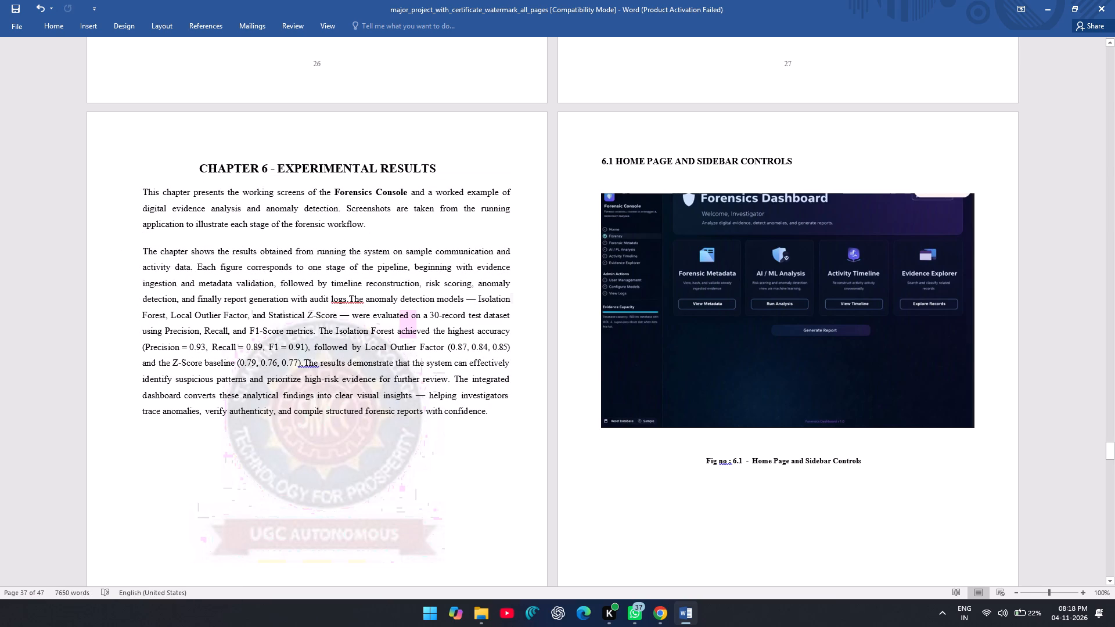
Extend the text box beginning "Forest, Local Outlier Factor" downward over the logo watermark and lower its top edge slightly.
{"action": "left_click_drag", "start_coordinate": [495, 409], "coordinate": [181, 325]}
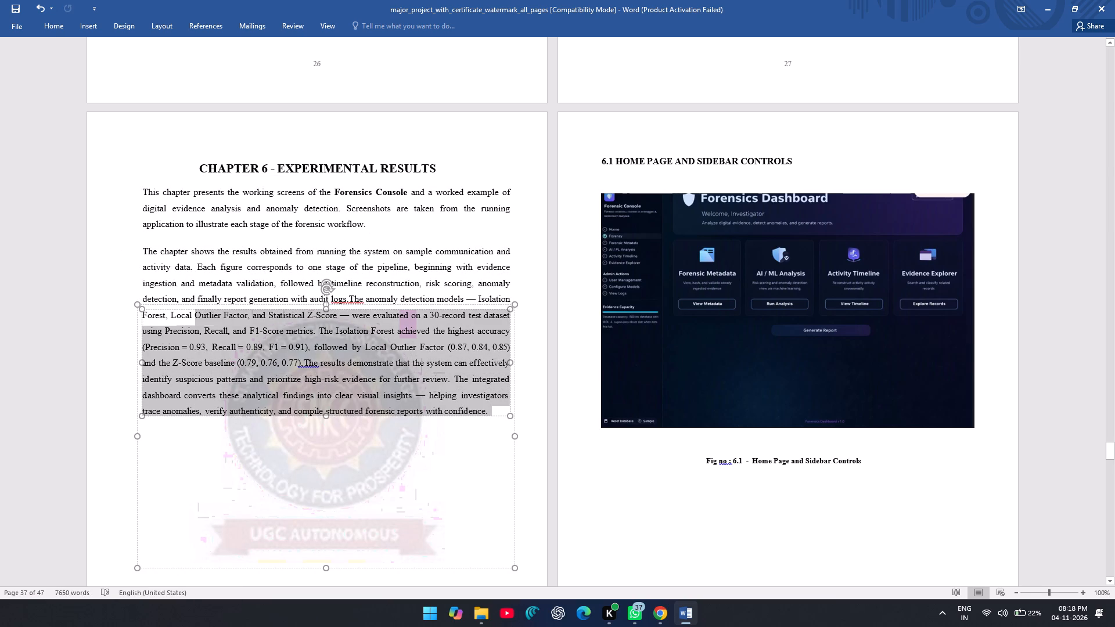
{"action": "left_click_drag", "start_coordinate": [181, 325], "coordinate": [128, 320]}
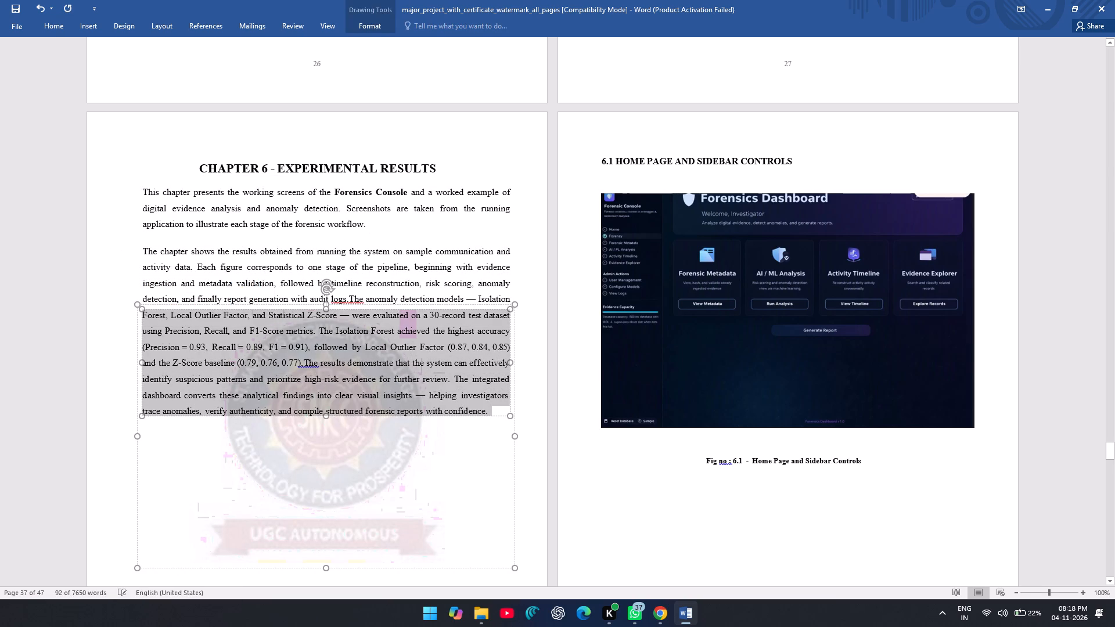
{"action": "left_click_drag", "start_coordinate": [324, 416], "coordinate": [323, 426]}
{"action": "left_click_drag", "start_coordinate": [323, 426], "coordinate": [323, 471]}
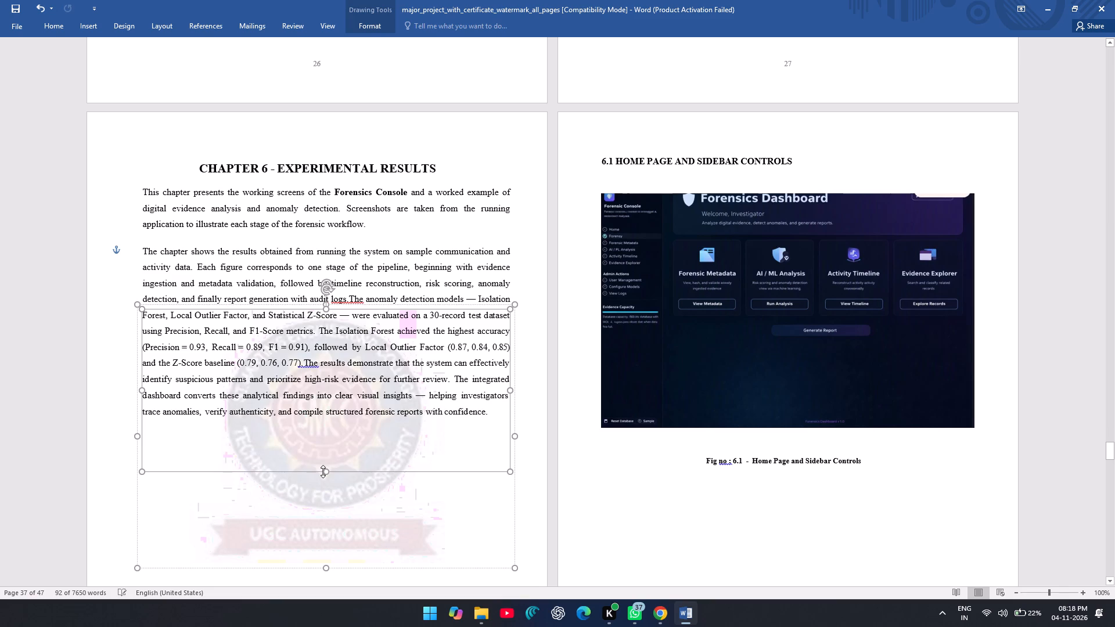
{"action": "left_click_drag", "start_coordinate": [325, 469], "coordinate": [325, 505]}
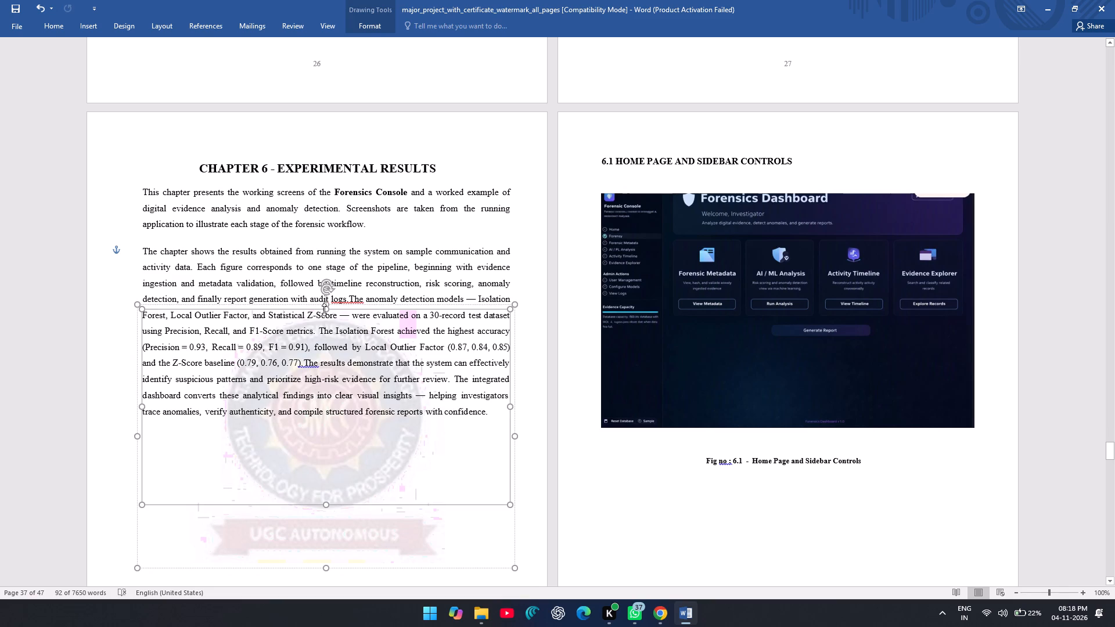
{"action": "left_click_drag", "start_coordinate": [324, 309], "coordinate": [324, 318]}
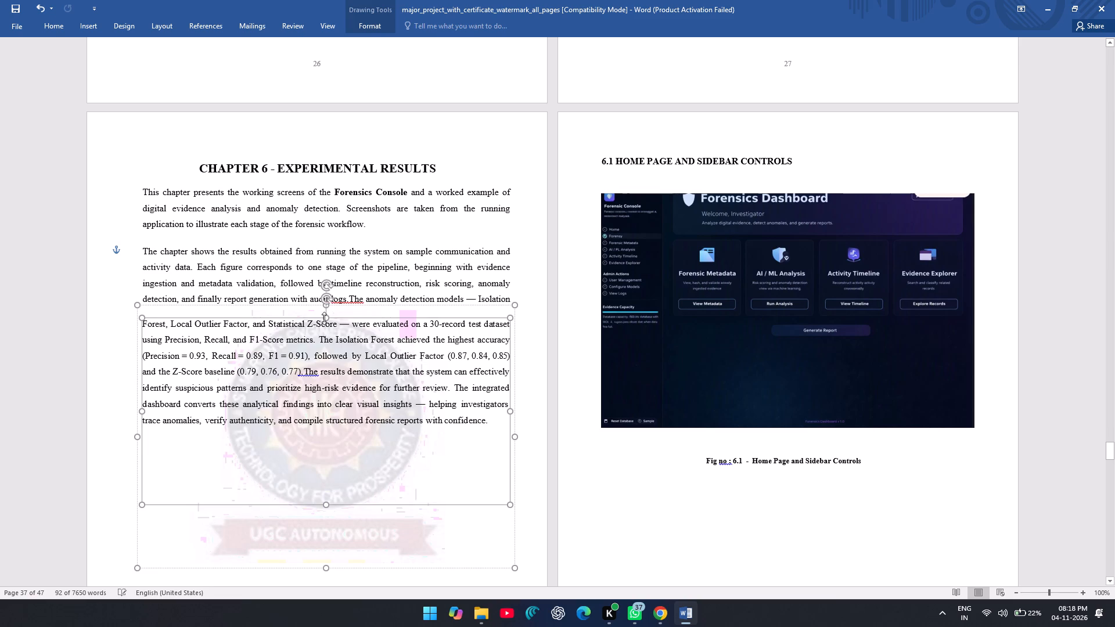
{"action": "left_click", "coordinate": [293, 547]}
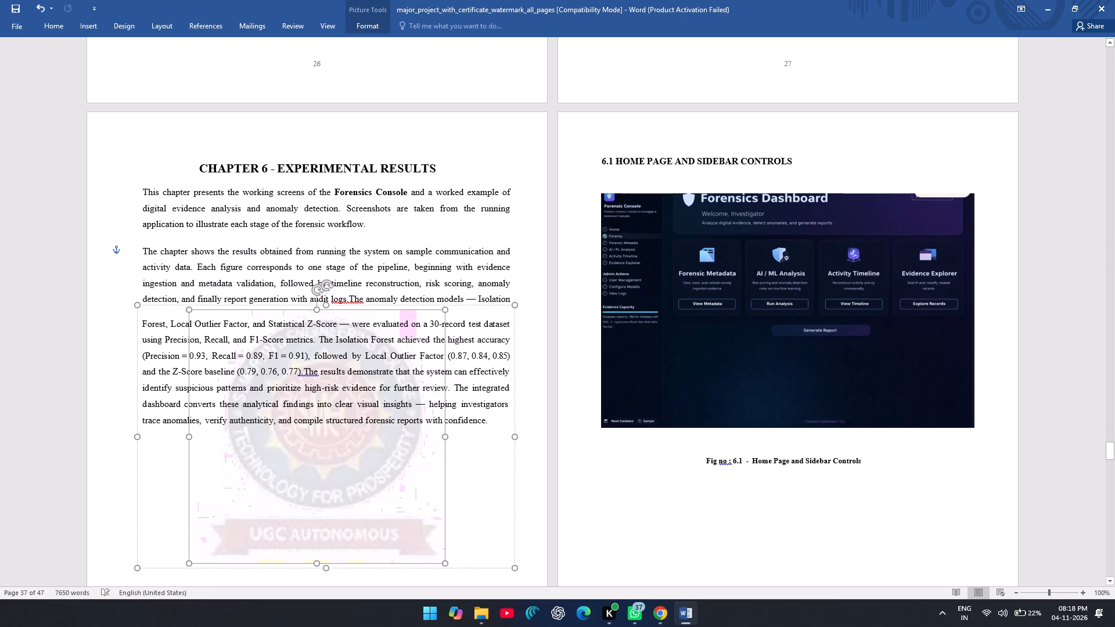
{"action": "left_click", "coordinate": [591, 499]}
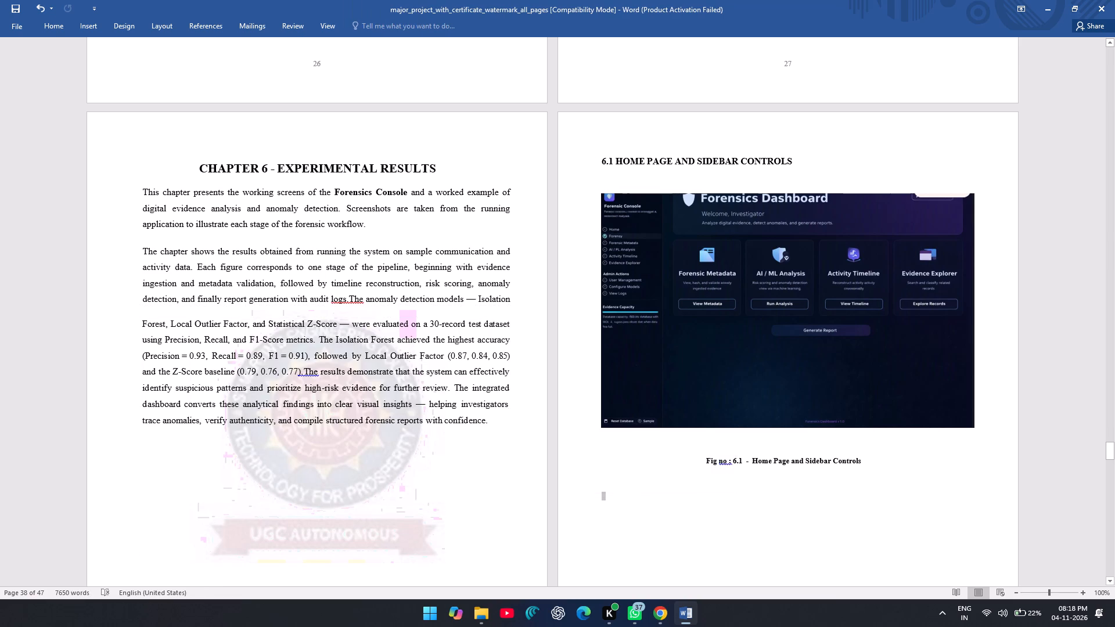
Lower the top edge of the "Forest, Local Outlier Factor" text box a little further and stretch its bottom edge past the logo watermark.
{"action": "scroll", "coordinate": [474, 495], "scroll_direction": "down", "scroll_amount": 1}
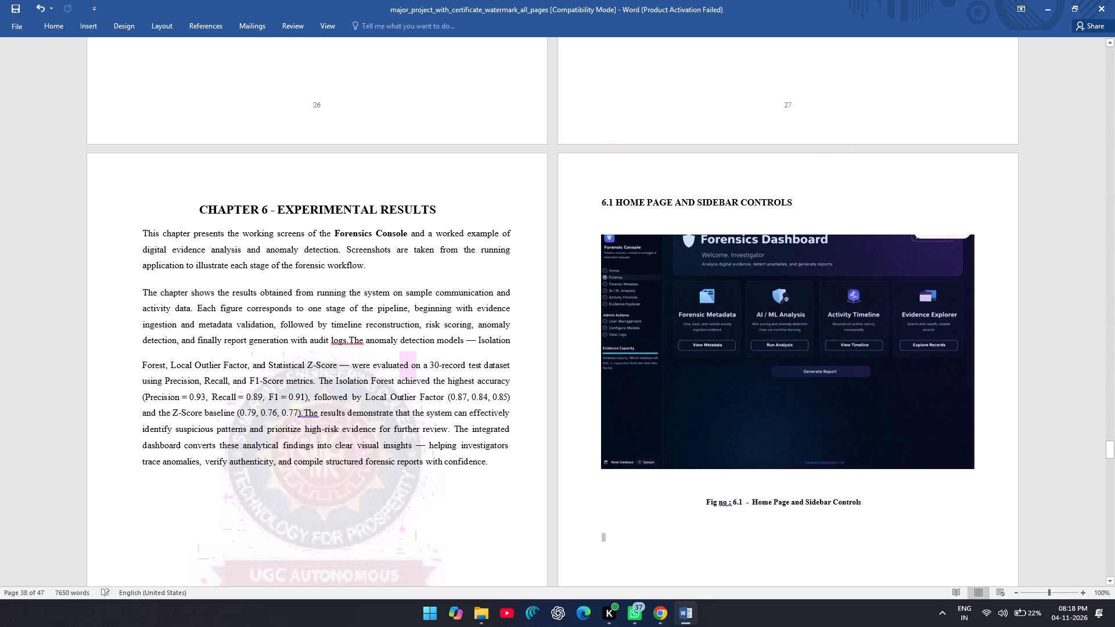
{"action": "left_click", "coordinate": [221, 430]}
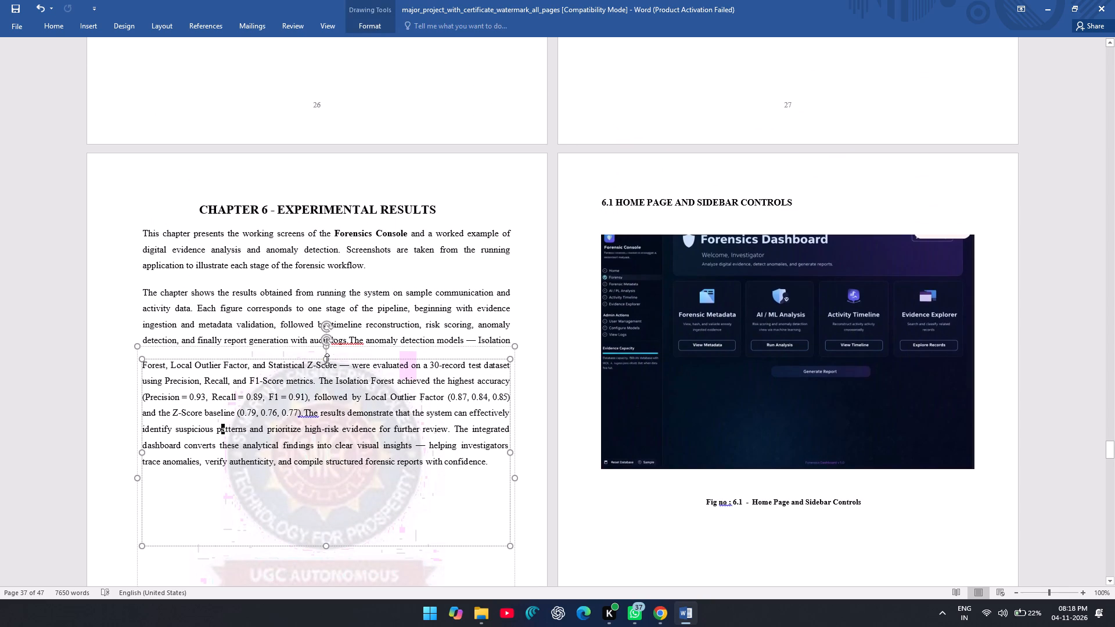
{"action": "left_click_drag", "start_coordinate": [323, 362], "coordinate": [323, 371]}
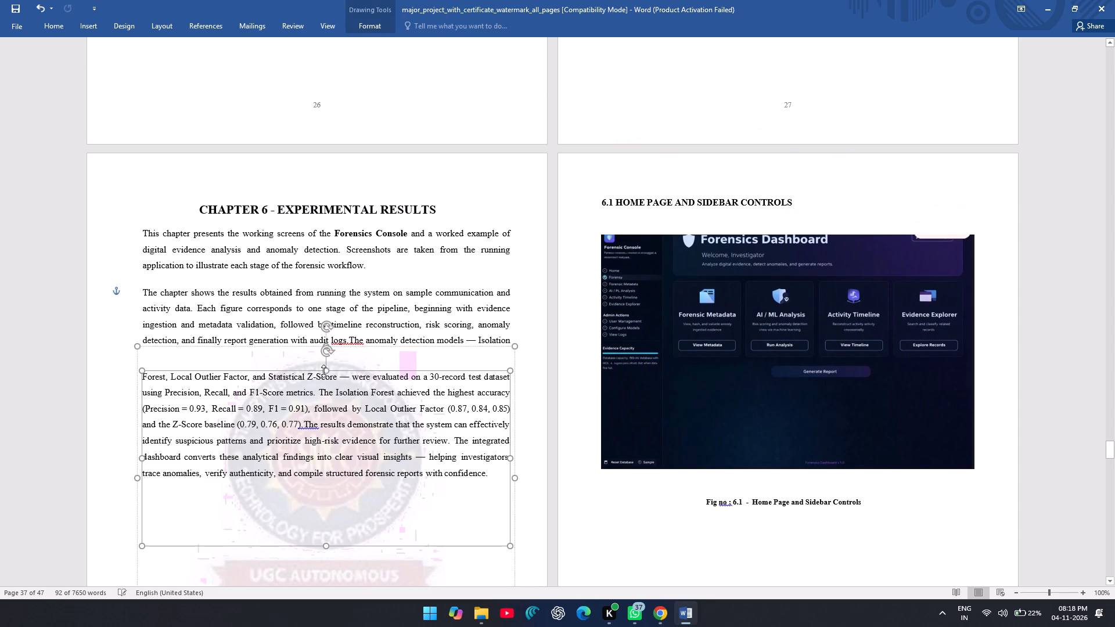
{"action": "left_click_drag", "start_coordinate": [326, 543], "coordinate": [326, 581]}
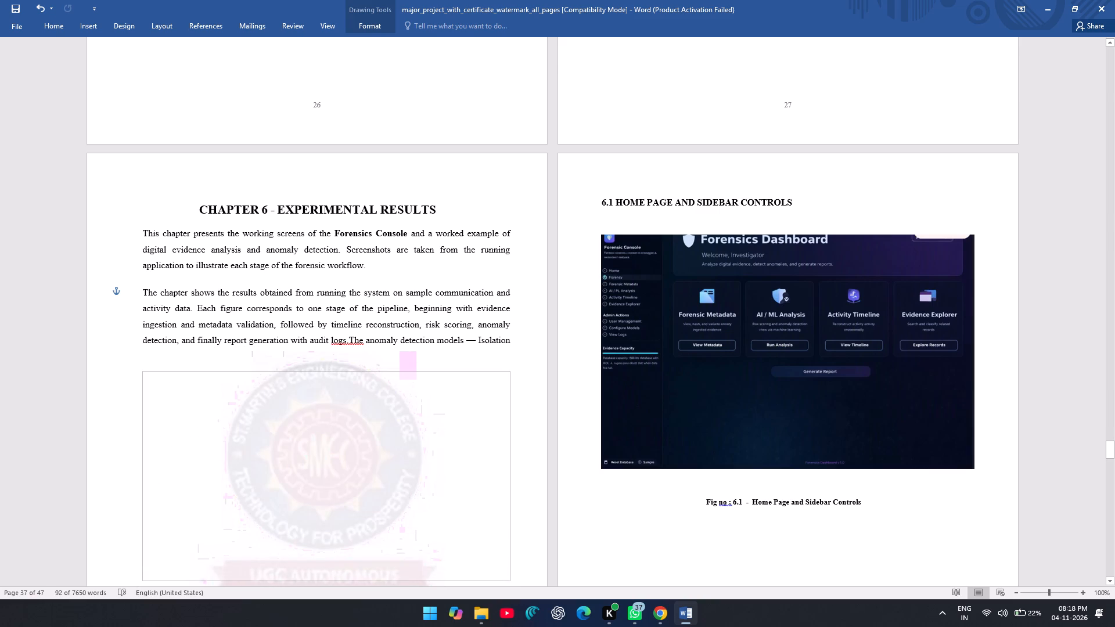
{"action": "left_click_drag", "start_coordinate": [326, 581], "coordinate": [319, 531]}
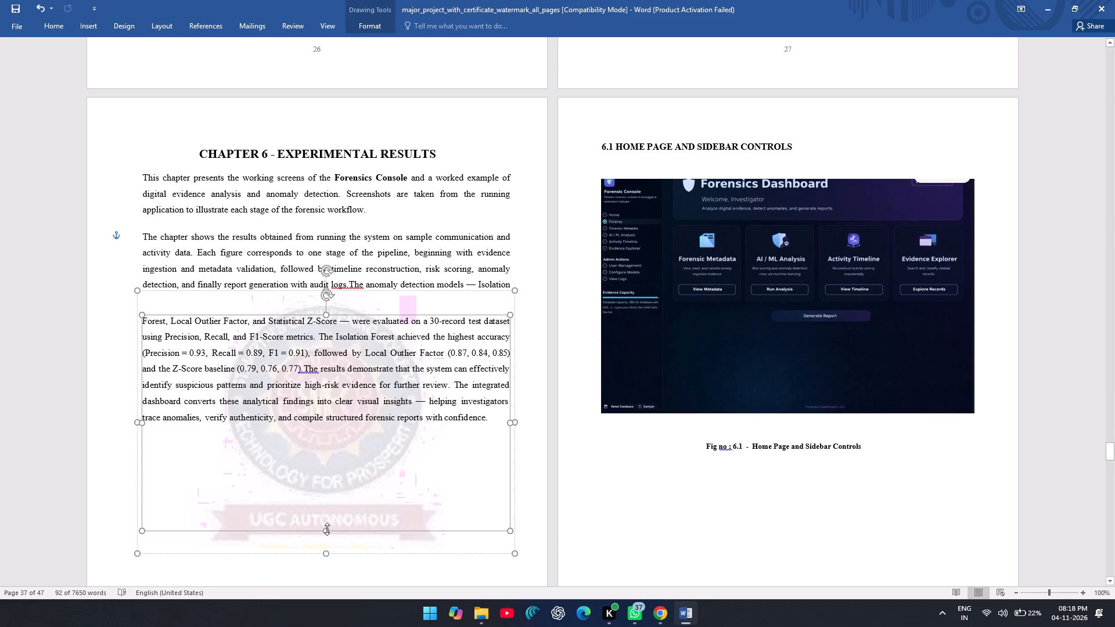
{"action": "left_click_drag", "start_coordinate": [325, 529], "coordinate": [324, 563]}
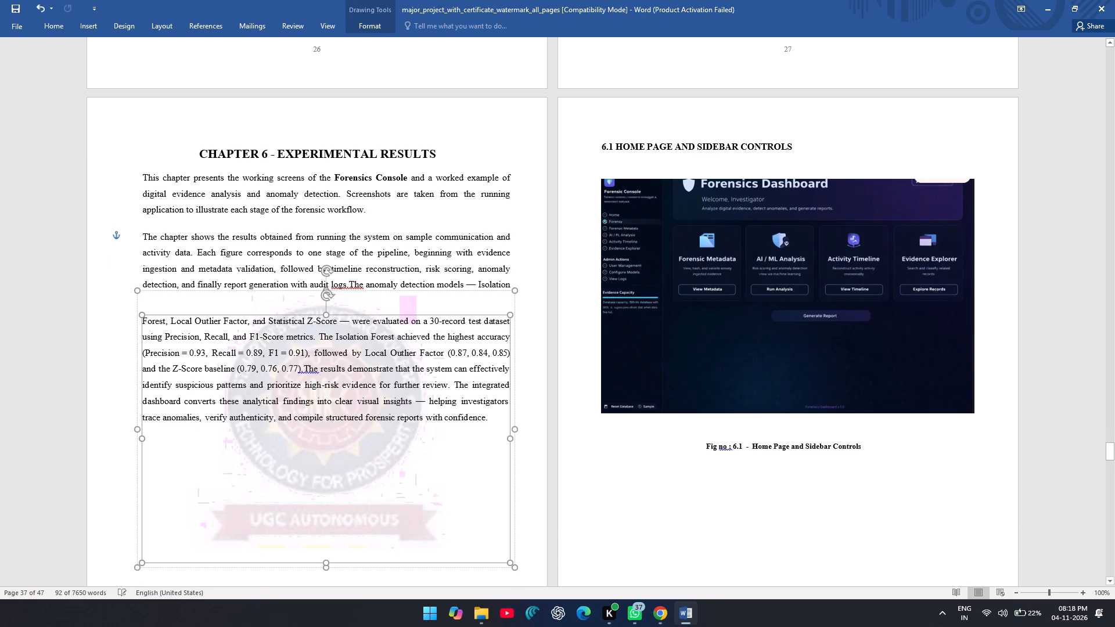
{"action": "left_click", "coordinate": [552, 448]}
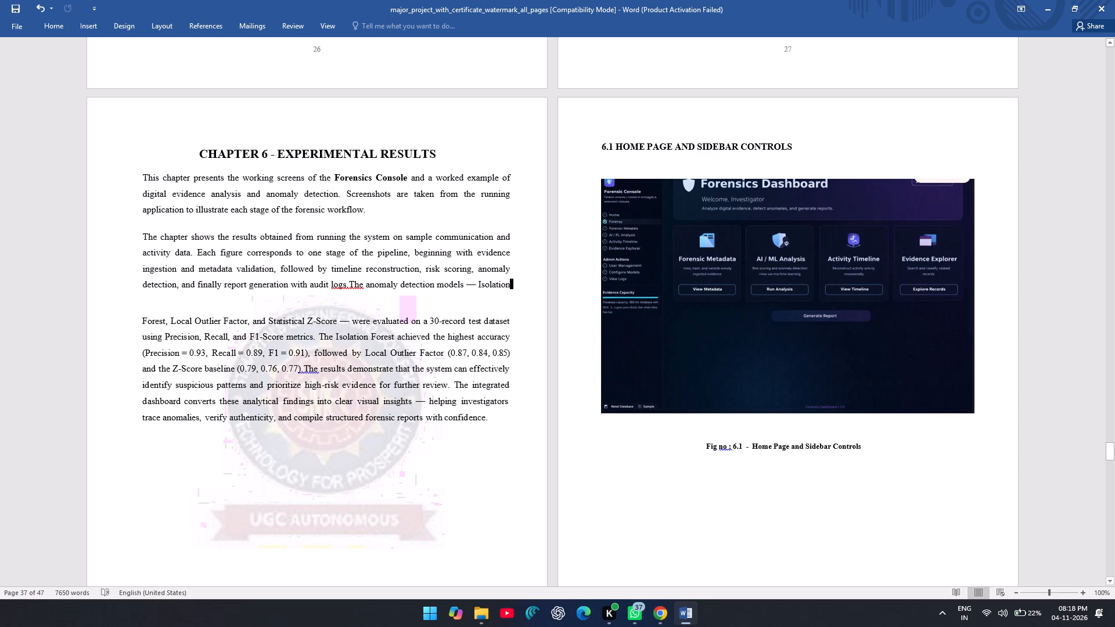
Insert a blank line before each of the two Chapter 6 introduction paragraphs, "The chapter shows the results" and "This chapter presents".
{"action": "left_click", "coordinate": [141, 232]}
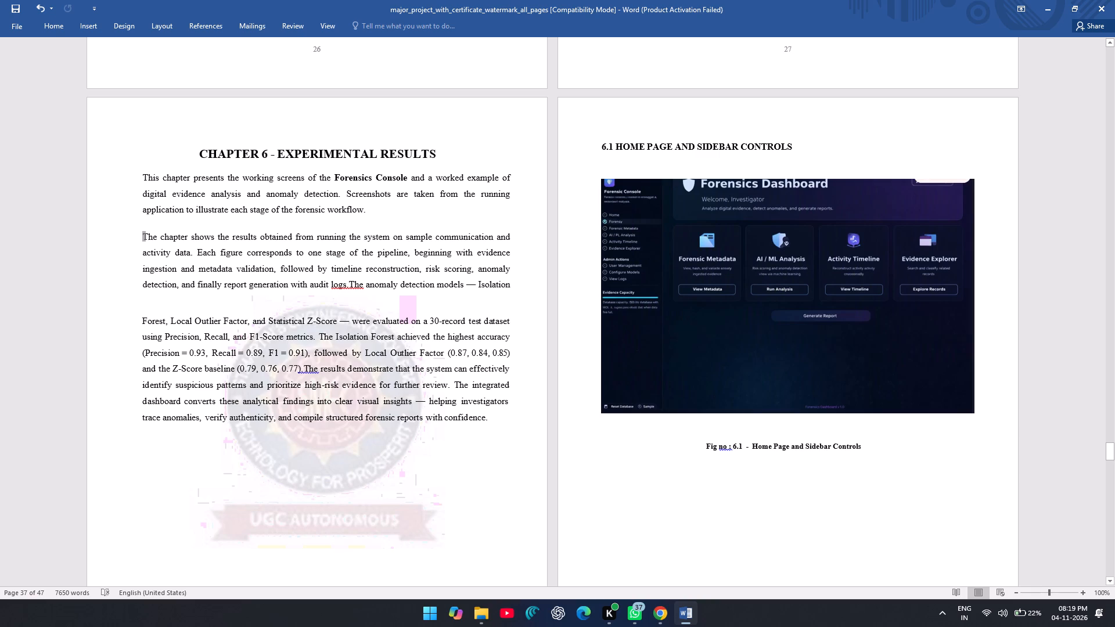
{"action": "left_click", "coordinate": [141, 232]}
{"action": "key", "text": "Return"}
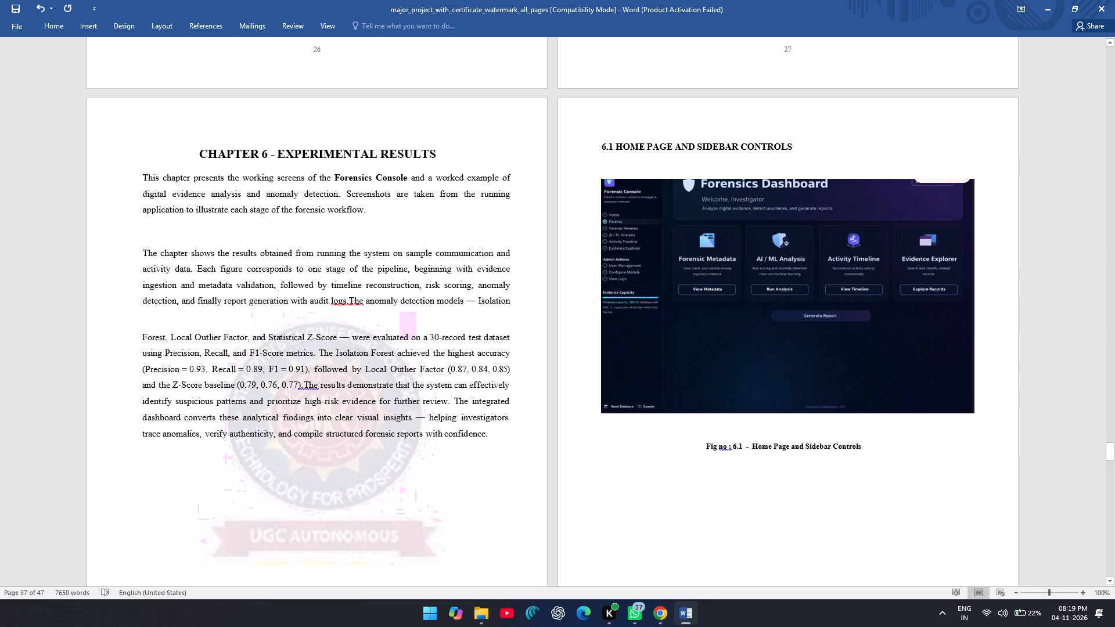
{"action": "left_click", "coordinate": [137, 178]}
{"action": "key", "text": "Return"}
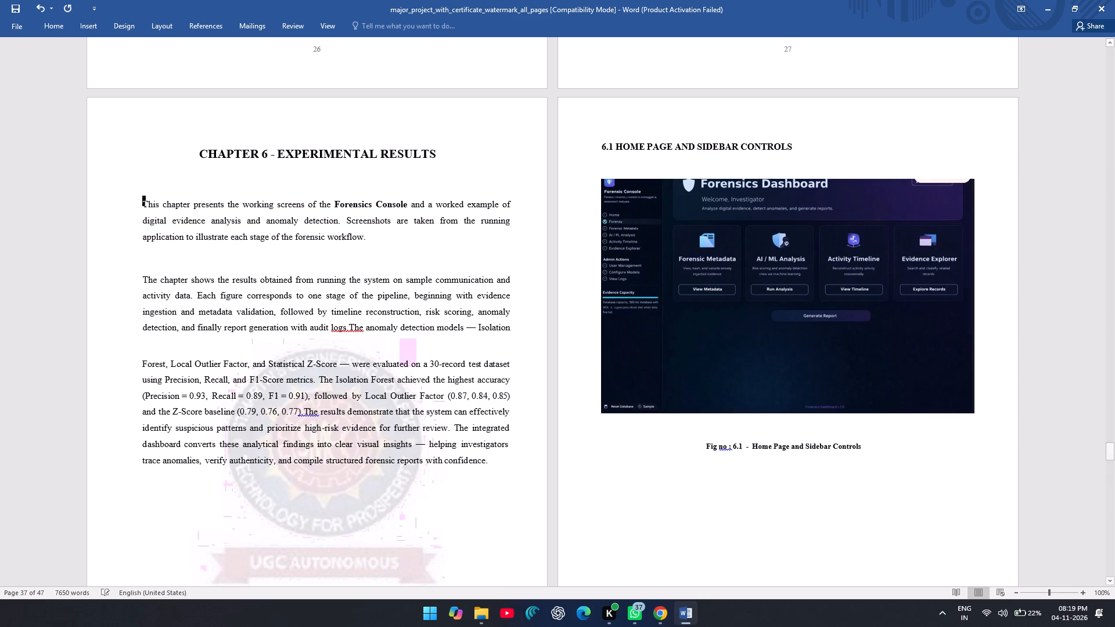
{"action": "left_click", "coordinate": [396, 529]}
{"action": "left_click", "coordinate": [649, 519]}
Review the layout of the pages from section 6.1 through the Chapter 7 conclusion for gaps and overflowing text.
{"action": "scroll", "coordinate": [649, 519], "scroll_direction": "down", "scroll_amount": 1}
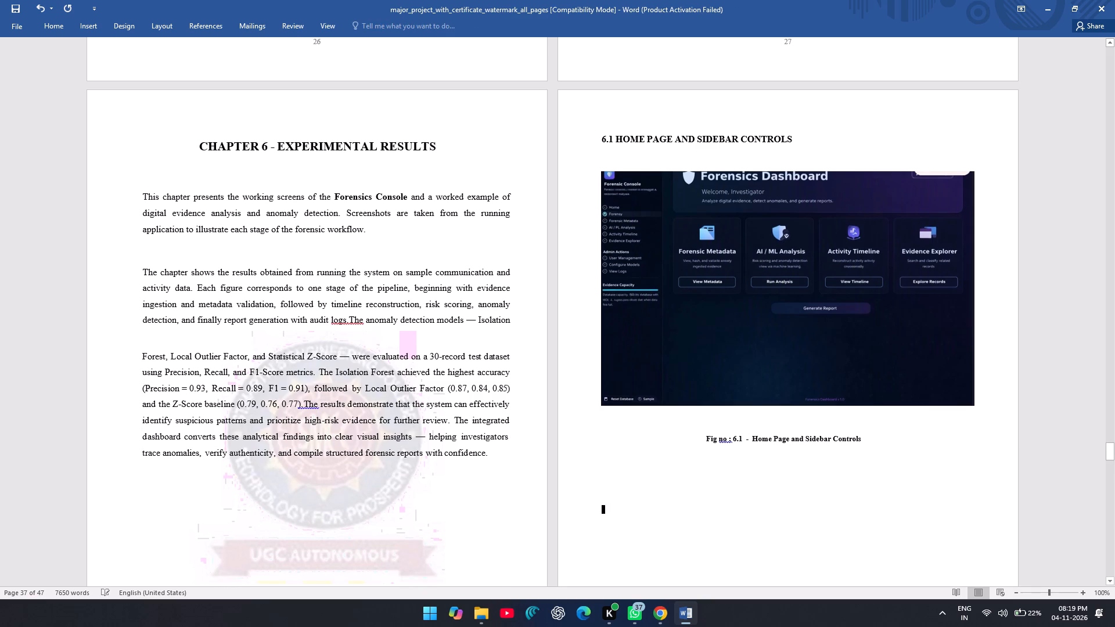
{"action": "scroll", "coordinate": [649, 519], "scroll_direction": "down", "scroll_amount": 3}
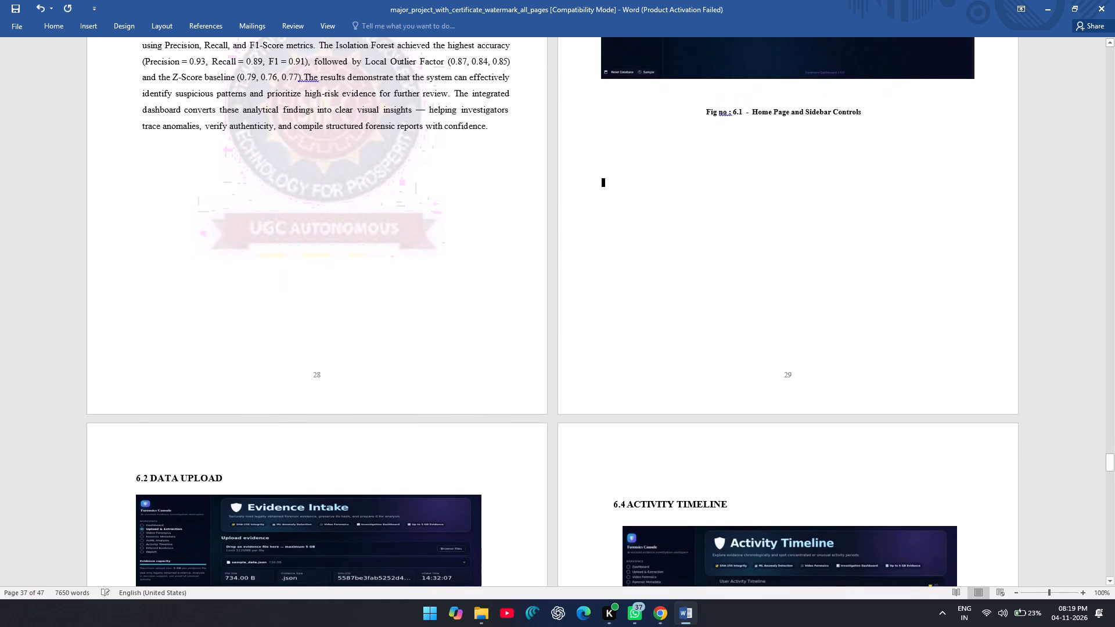
{"action": "scroll", "coordinate": [649, 519], "scroll_direction": "down", "scroll_amount": 2}
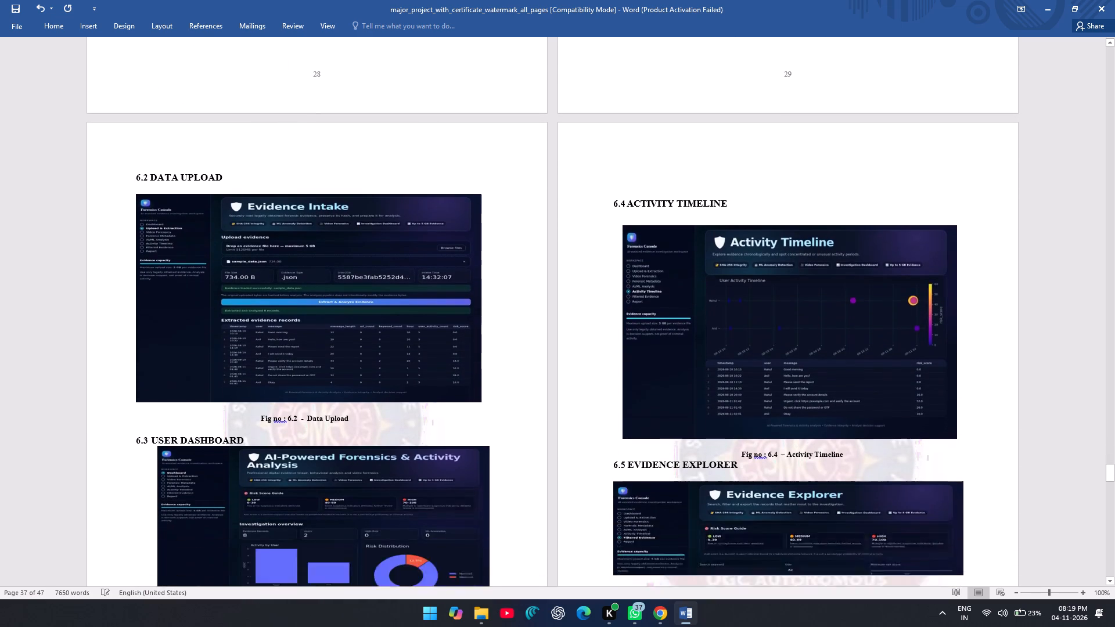
{"action": "scroll", "coordinate": [649, 519], "scroll_direction": "down", "scroll_amount": 3}
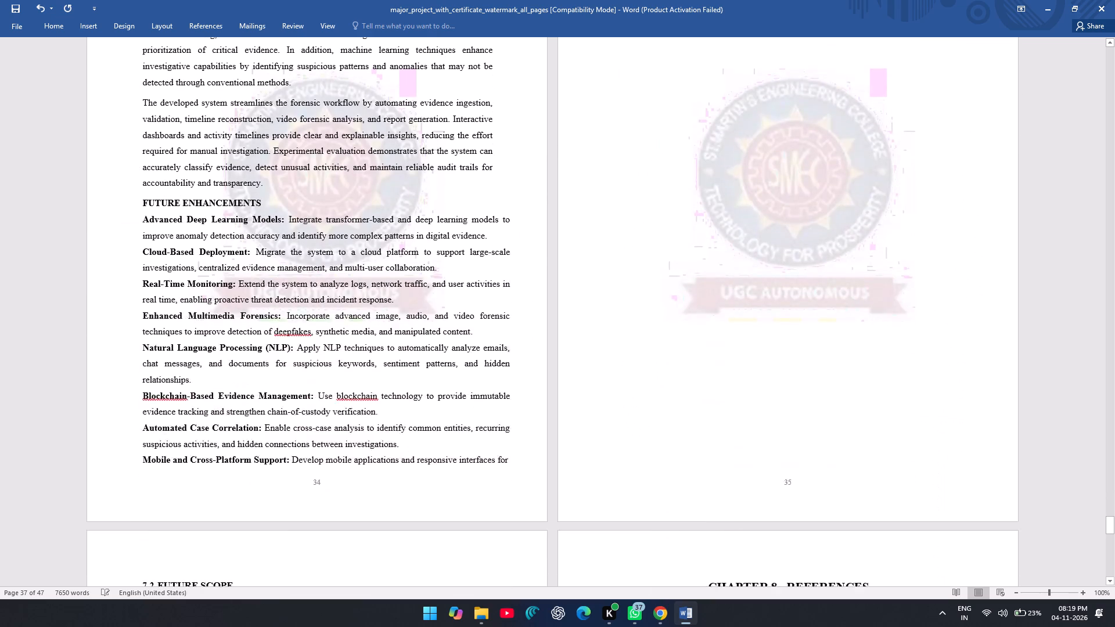
{"action": "scroll", "coordinate": [649, 519], "scroll_direction": "down", "scroll_amount": 1}
{"action": "scroll", "coordinate": [649, 519], "scroll_direction": "up", "scroll_amount": 2}
{"action": "scroll", "coordinate": [649, 519], "scroll_direction": "right", "scroll_amount": 1}
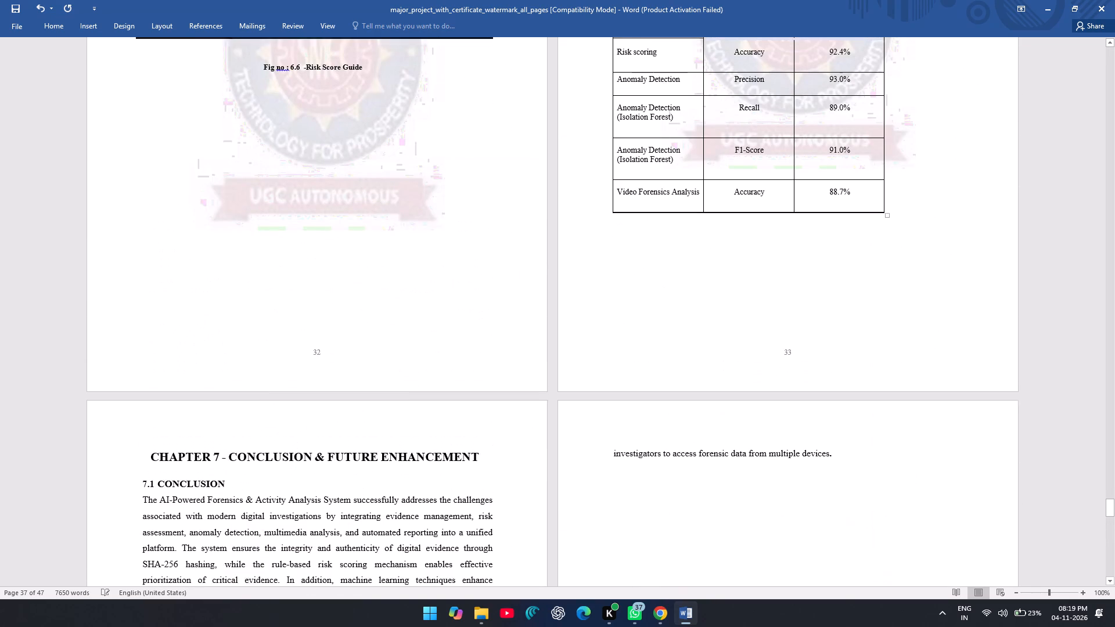
{"action": "scroll", "coordinate": [649, 519], "scroll_direction": "right", "scroll_amount": 1}
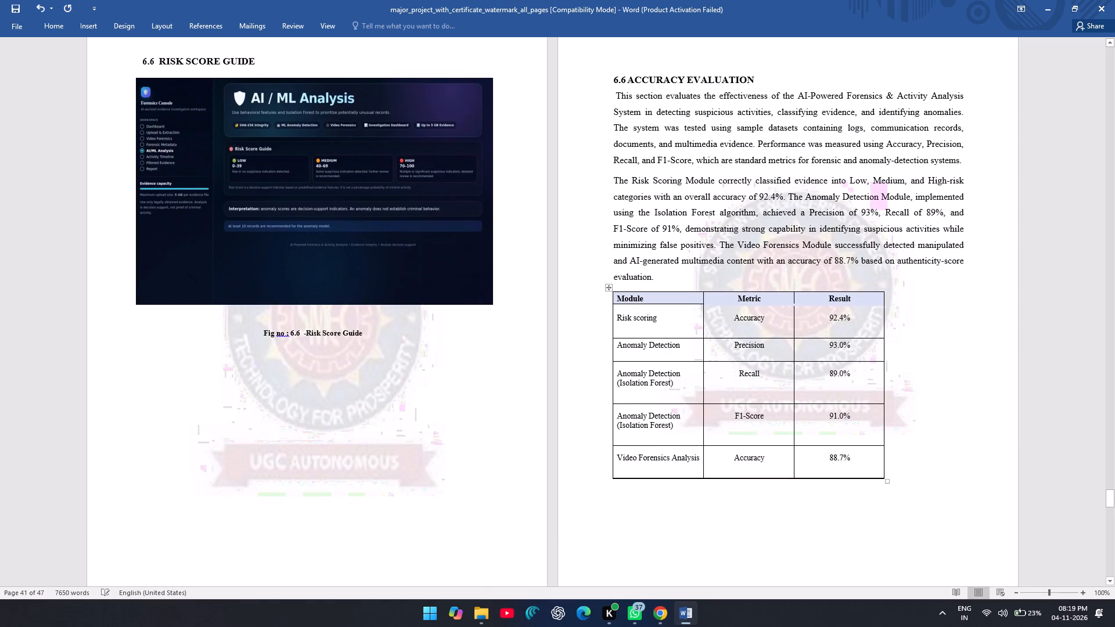
{"action": "scroll", "coordinate": [649, 519], "scroll_direction": "right", "scroll_amount": 2}
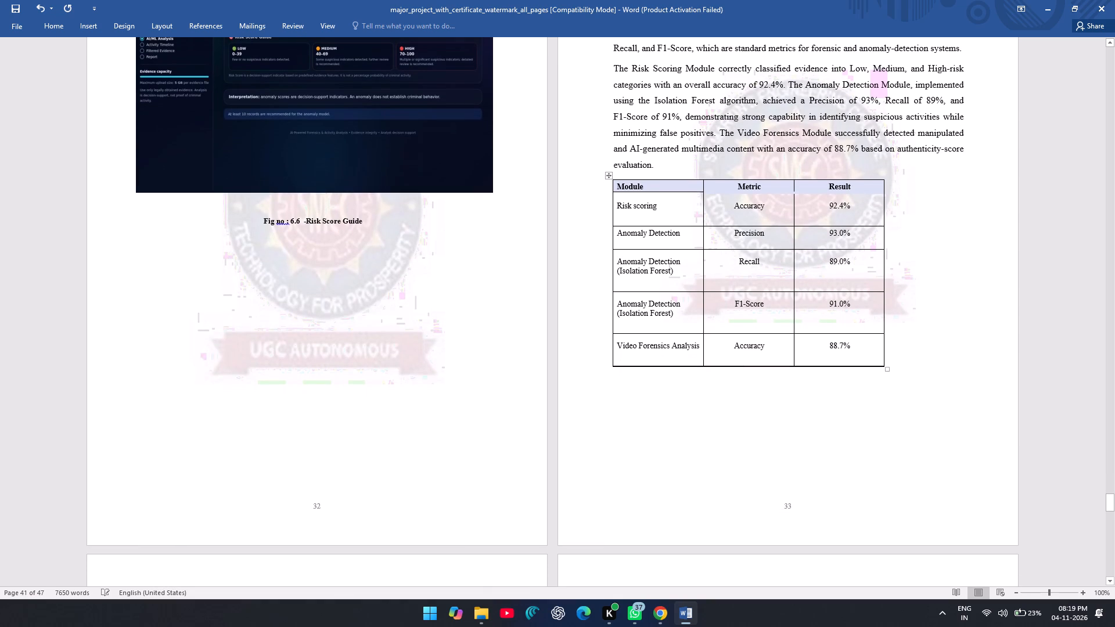
{"action": "scroll", "coordinate": [649, 519], "scroll_direction": "right", "scroll_amount": 1}
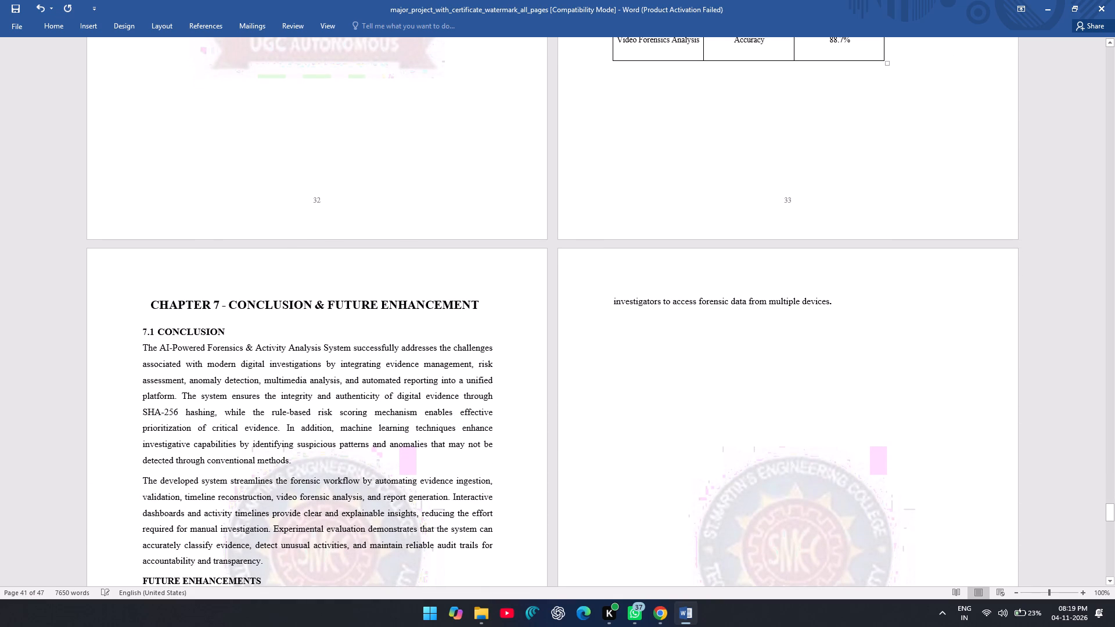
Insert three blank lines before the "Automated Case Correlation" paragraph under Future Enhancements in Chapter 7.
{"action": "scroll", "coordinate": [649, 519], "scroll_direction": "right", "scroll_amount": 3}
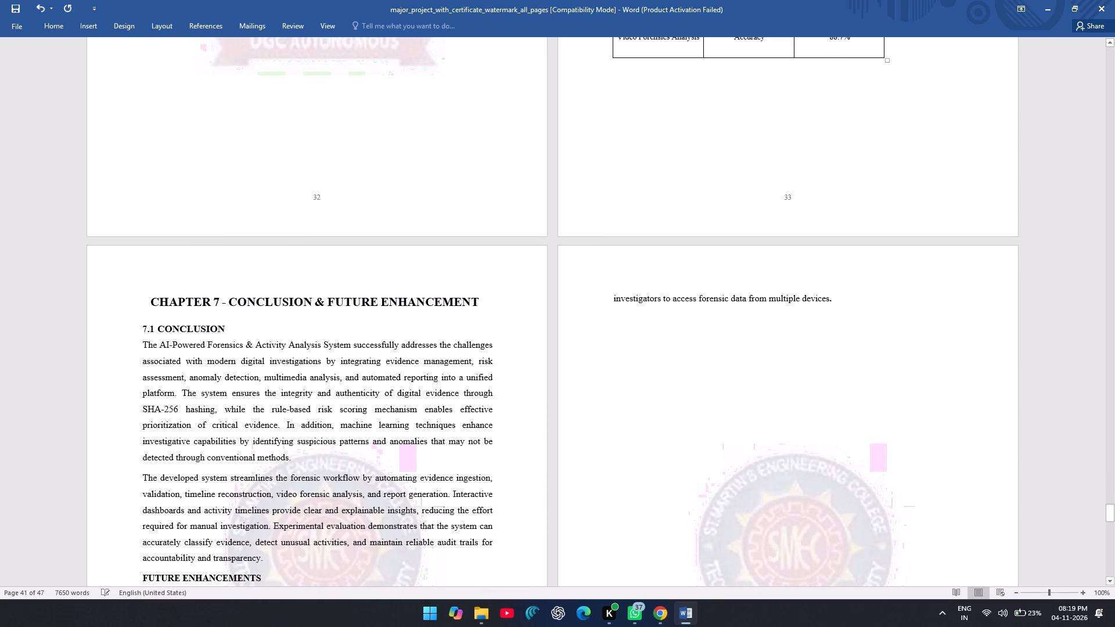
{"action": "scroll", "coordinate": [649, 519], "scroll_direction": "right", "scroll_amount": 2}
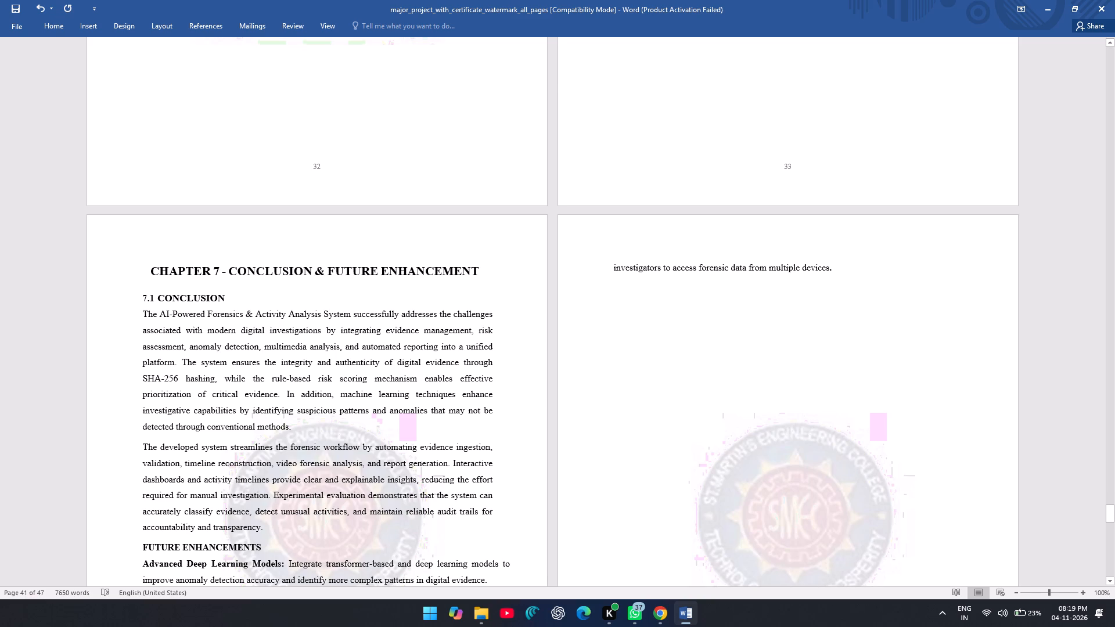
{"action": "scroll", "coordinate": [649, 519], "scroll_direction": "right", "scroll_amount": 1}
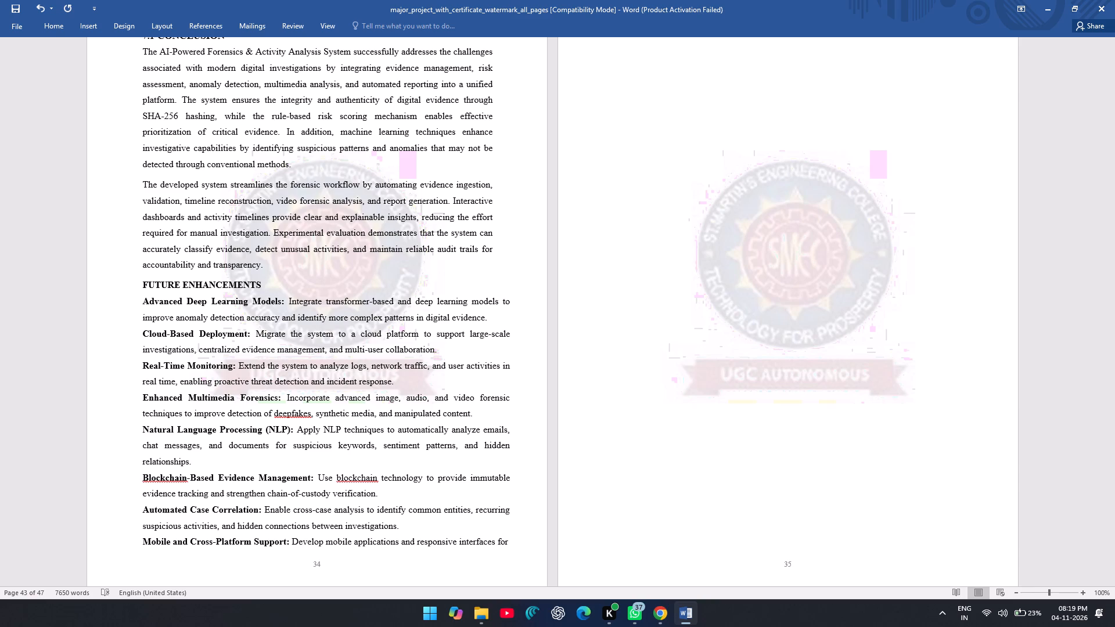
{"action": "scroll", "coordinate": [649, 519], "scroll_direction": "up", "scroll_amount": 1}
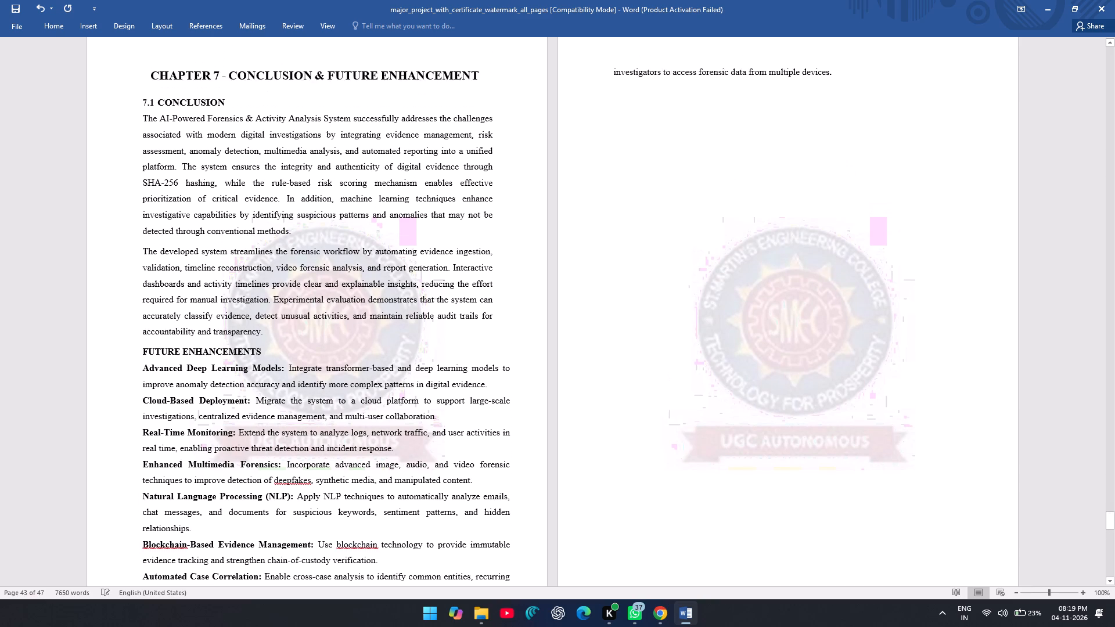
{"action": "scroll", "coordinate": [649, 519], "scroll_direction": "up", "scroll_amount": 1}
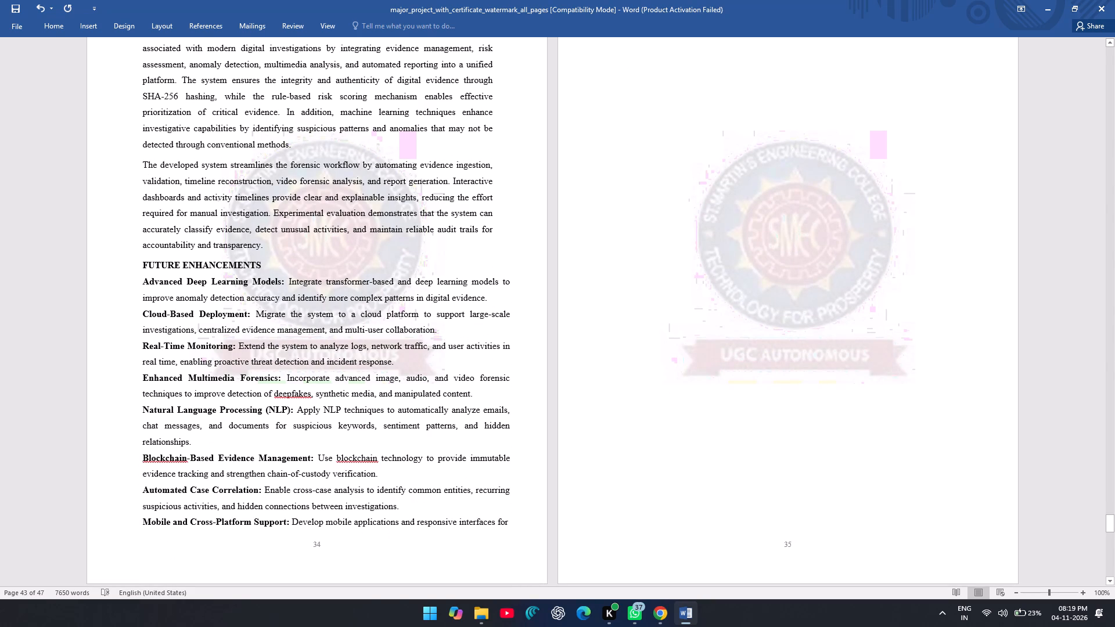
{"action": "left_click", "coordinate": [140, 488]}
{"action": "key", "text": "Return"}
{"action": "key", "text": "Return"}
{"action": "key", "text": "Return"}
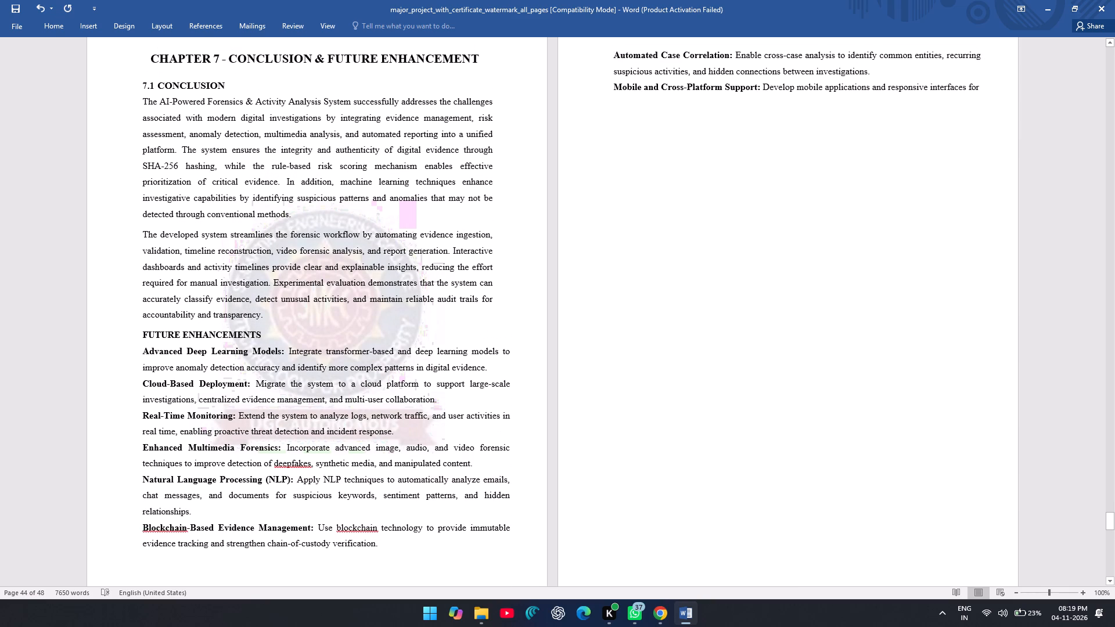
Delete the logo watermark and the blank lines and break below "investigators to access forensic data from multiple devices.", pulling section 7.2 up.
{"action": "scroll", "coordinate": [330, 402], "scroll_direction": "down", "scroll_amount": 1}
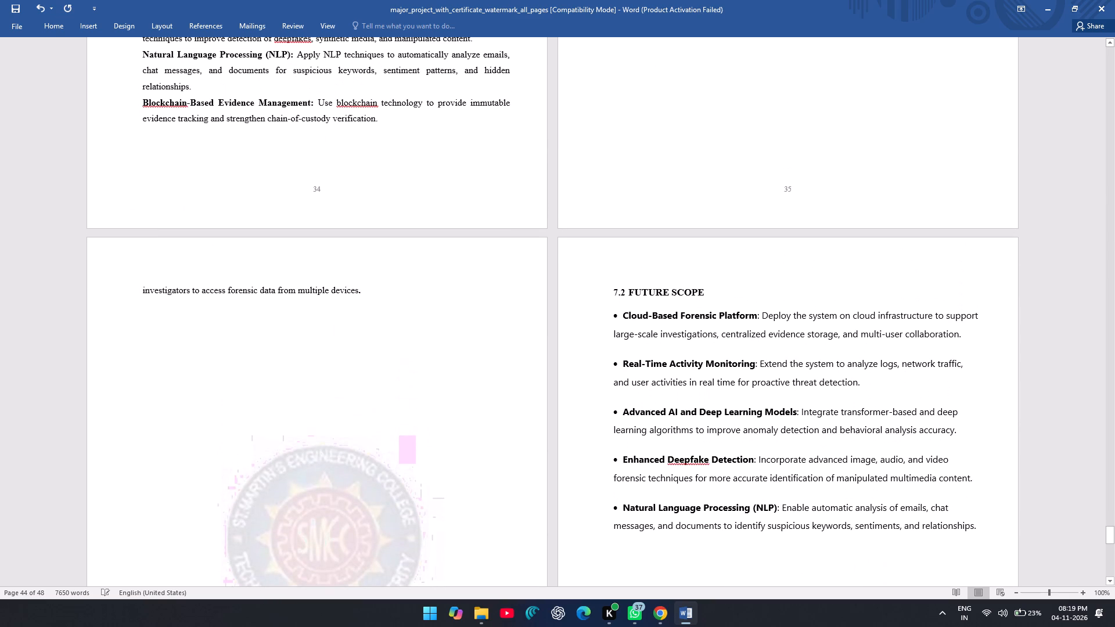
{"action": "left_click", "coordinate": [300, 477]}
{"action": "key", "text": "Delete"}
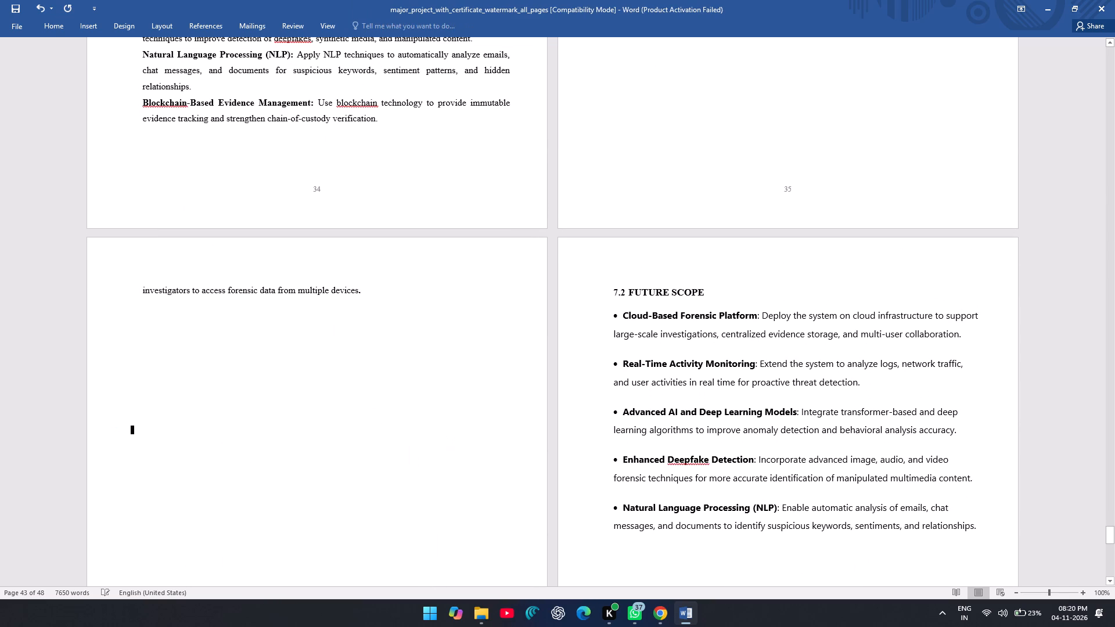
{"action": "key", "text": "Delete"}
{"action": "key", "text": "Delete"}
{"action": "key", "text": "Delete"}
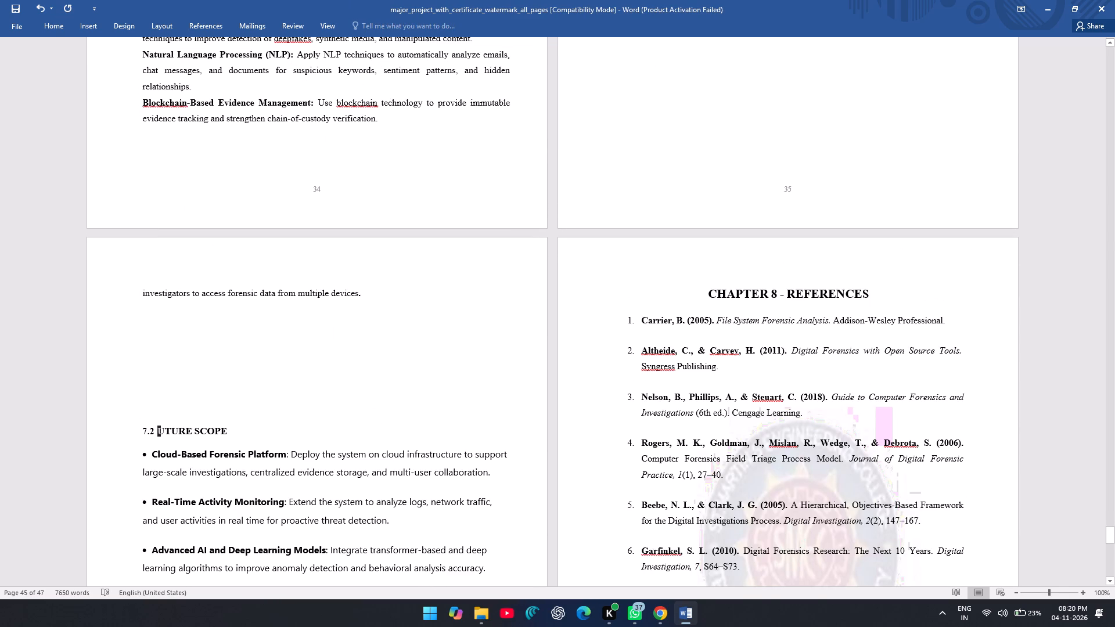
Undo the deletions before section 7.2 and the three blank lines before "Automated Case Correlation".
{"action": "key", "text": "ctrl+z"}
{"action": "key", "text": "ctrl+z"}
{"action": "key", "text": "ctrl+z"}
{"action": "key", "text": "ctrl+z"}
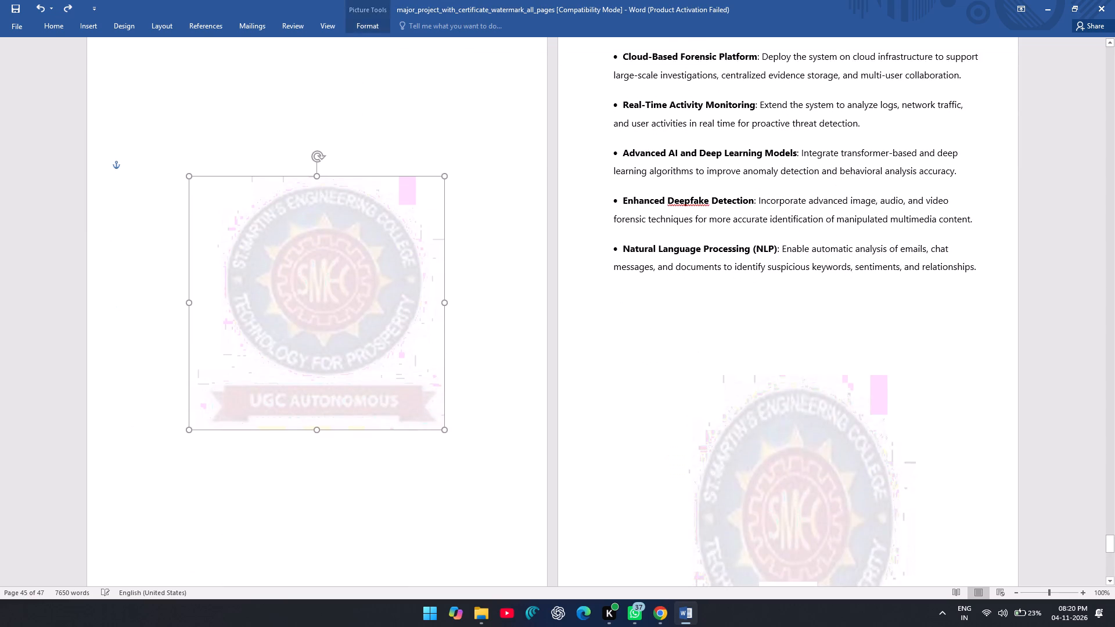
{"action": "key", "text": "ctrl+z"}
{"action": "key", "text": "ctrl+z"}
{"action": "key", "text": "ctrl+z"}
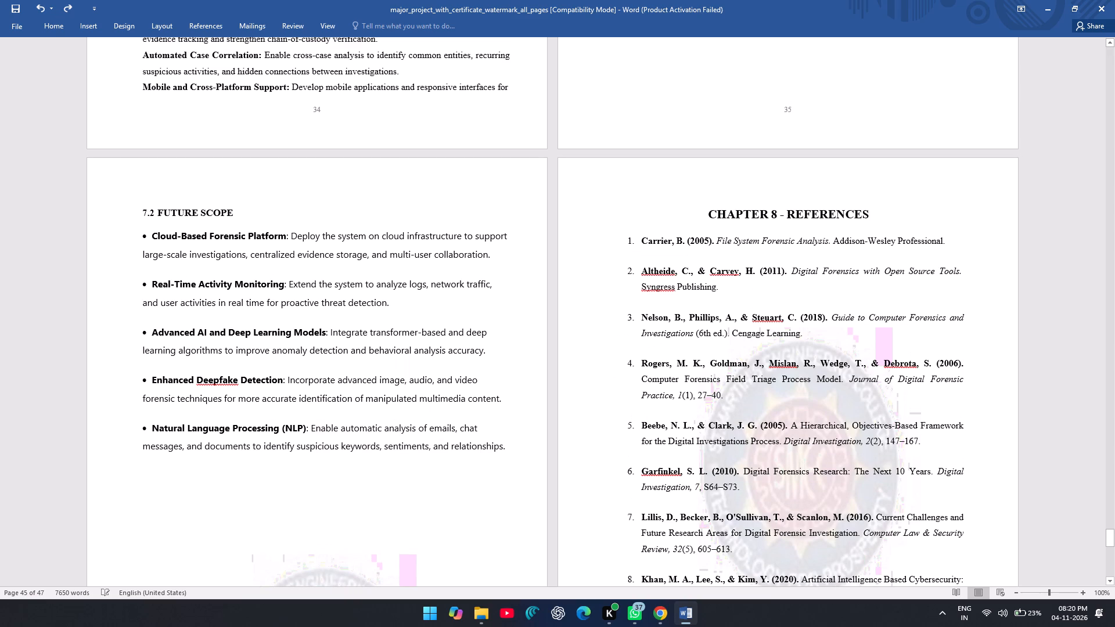
Delete the logo watermark from the page holding only the line "investigators to access forensic data from multiple devices.".
{"action": "scroll", "coordinate": [625, 331], "scroll_direction": "up", "scroll_amount": 1}
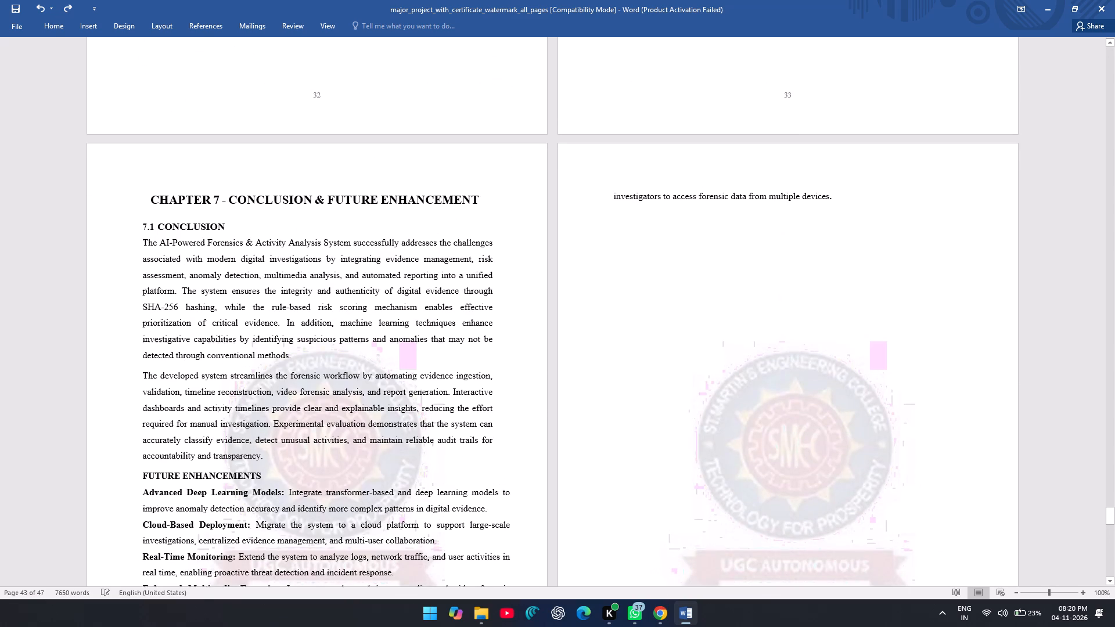
{"action": "left_click", "coordinate": [826, 458]}
{"action": "key", "text": "Delete"}
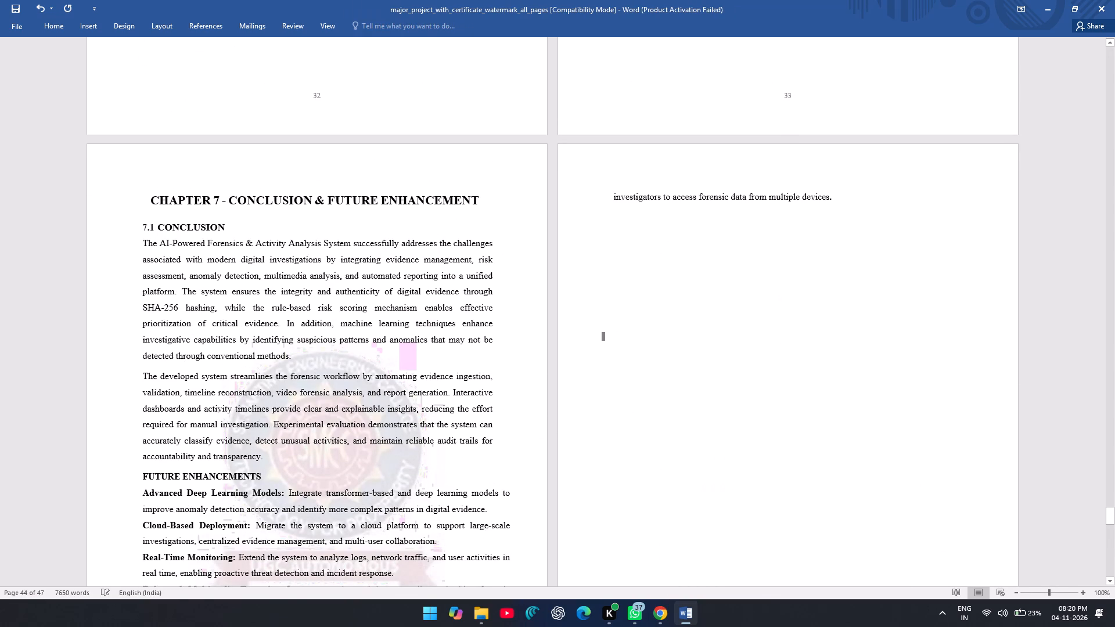
Insert three blank lines before "Automated Case Correlation" to move it and the following paragraph onto page 35.
{"action": "scroll", "coordinate": [286, 390], "scroll_direction": "down", "scroll_amount": 1}
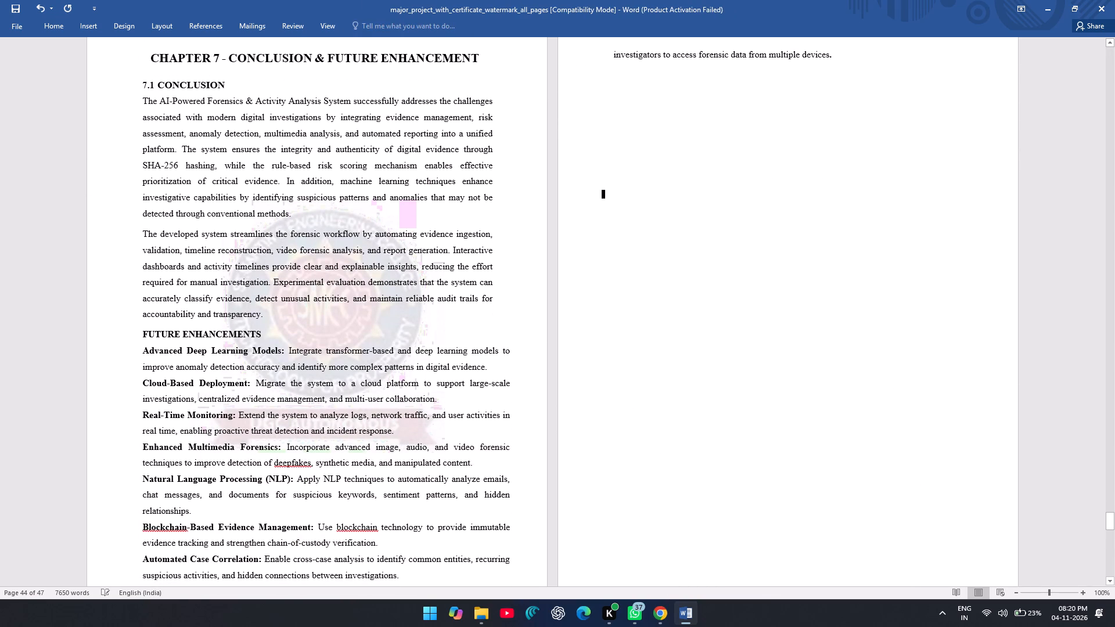
{"action": "scroll", "coordinate": [192, 506], "scroll_direction": "down", "scroll_amount": 1}
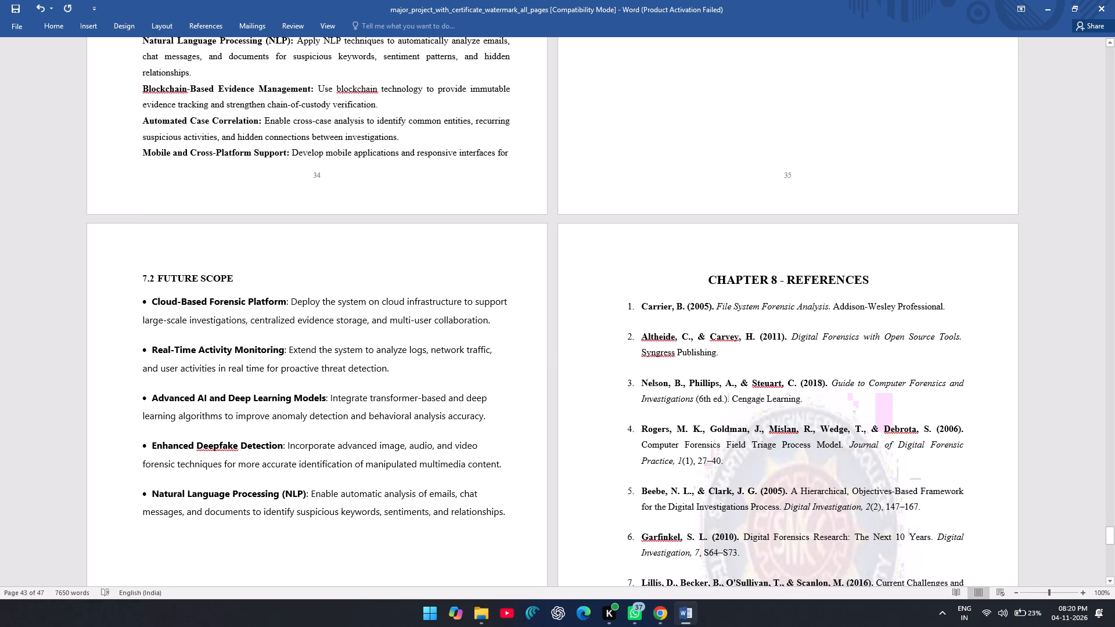
{"action": "left_click", "coordinate": [142, 120]}
{"action": "key", "text": "Return"}
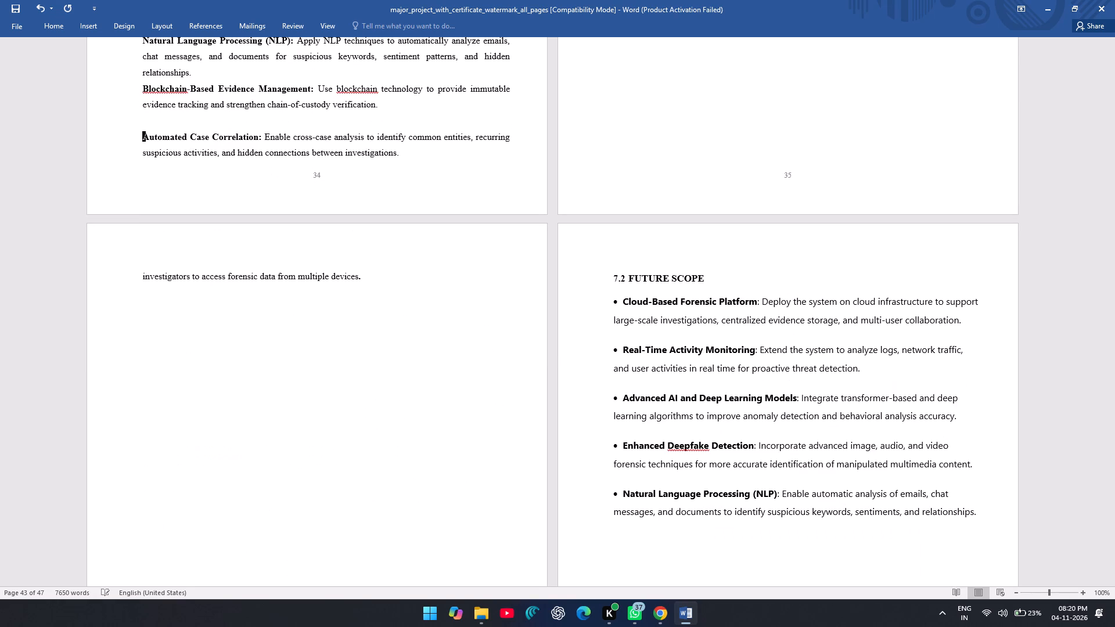
{"action": "key", "text": "Return"}
{"action": "key", "text": "Return"}
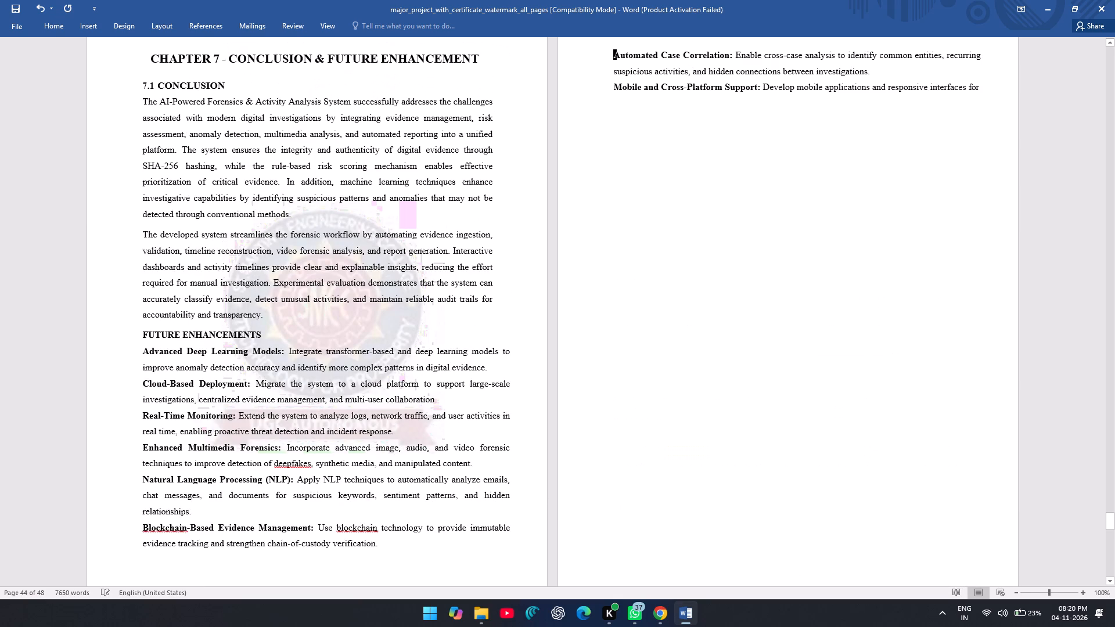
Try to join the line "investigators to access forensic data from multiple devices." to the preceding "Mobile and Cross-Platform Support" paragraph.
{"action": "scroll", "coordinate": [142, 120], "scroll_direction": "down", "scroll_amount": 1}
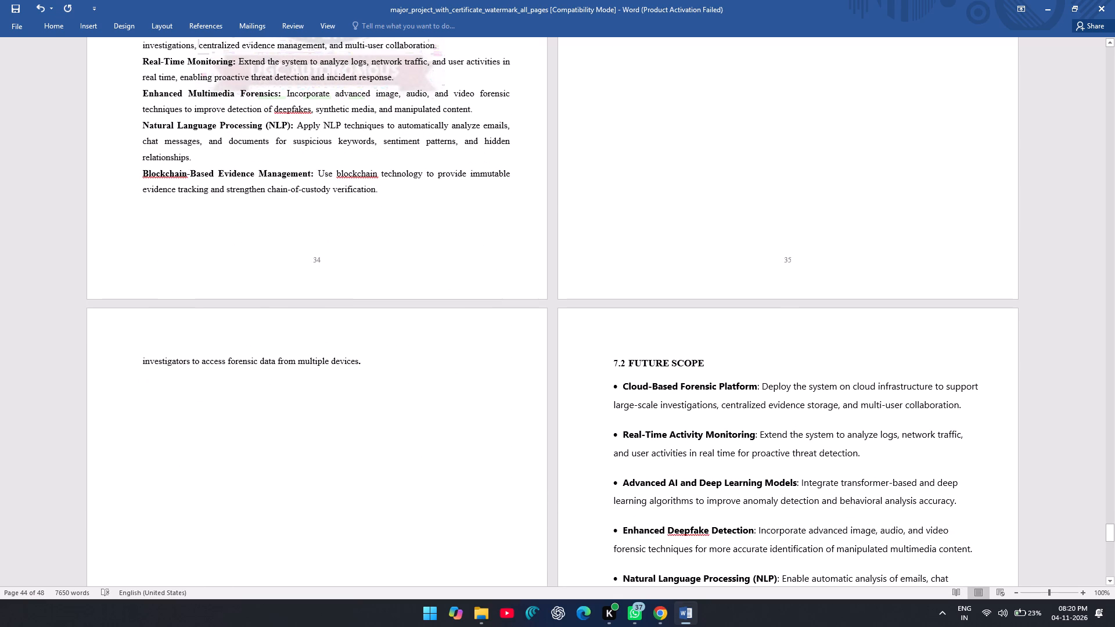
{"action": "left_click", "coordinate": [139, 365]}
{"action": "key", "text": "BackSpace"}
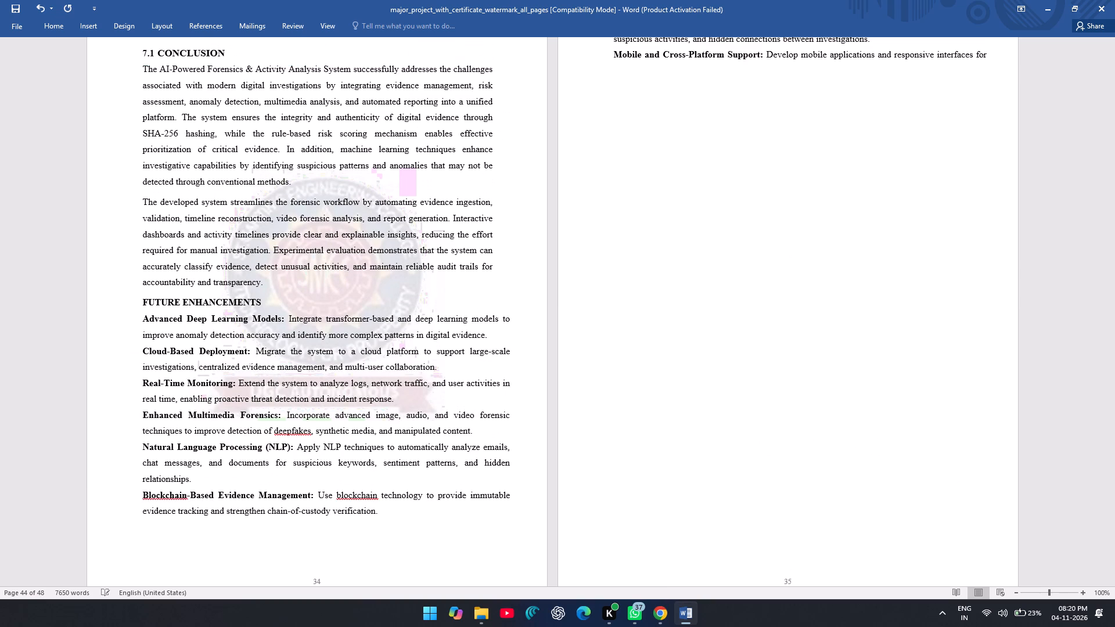
Copy the leftover line "investigators to access forensic data from multiple devices." from the page before section 7.2.
{"action": "scroll", "coordinate": [139, 365], "scroll_direction": "right", "scroll_amount": 1}
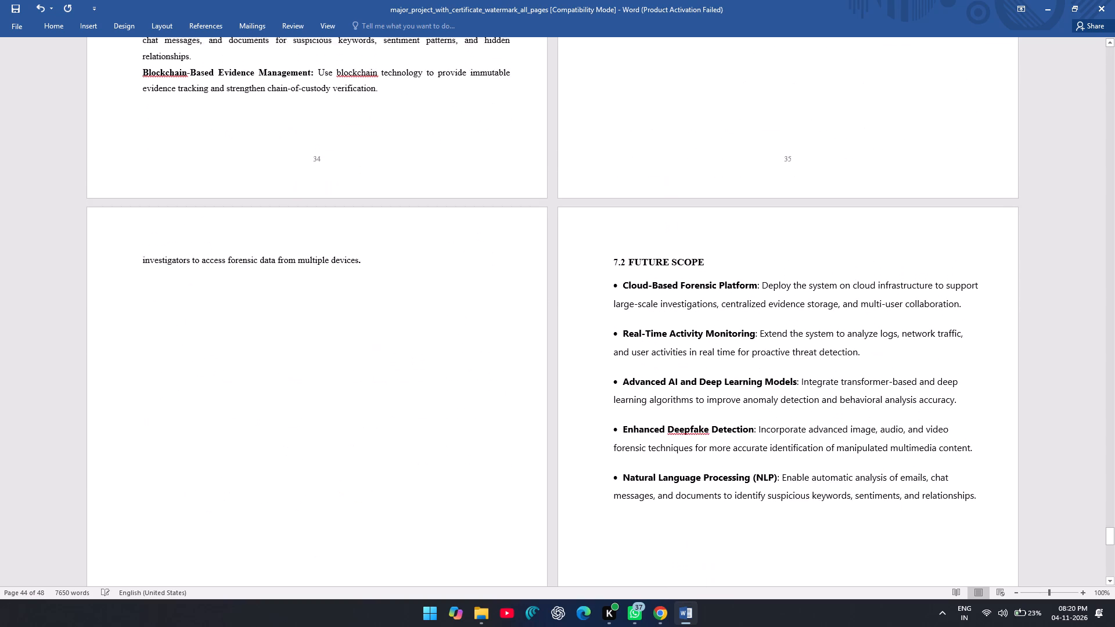
{"action": "scroll", "coordinate": [139, 365], "scroll_direction": "right", "scroll_amount": 1}
{"action": "scroll", "coordinate": [363, 266], "scroll_direction": "right", "scroll_amount": 1}
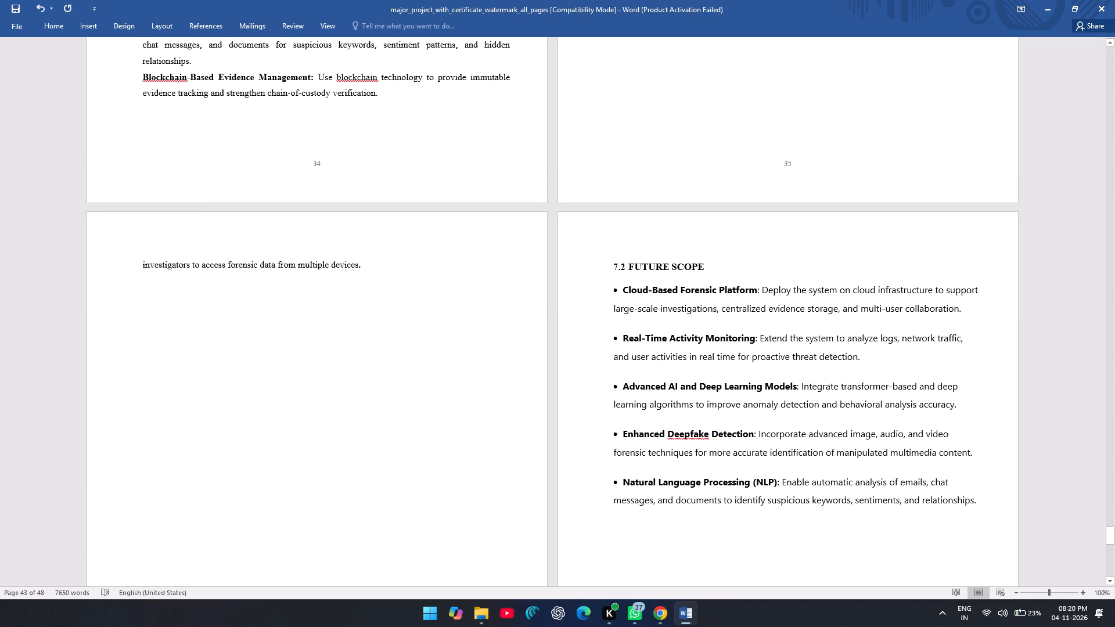
{"action": "scroll", "coordinate": [363, 266], "scroll_direction": "right", "scroll_amount": 1}
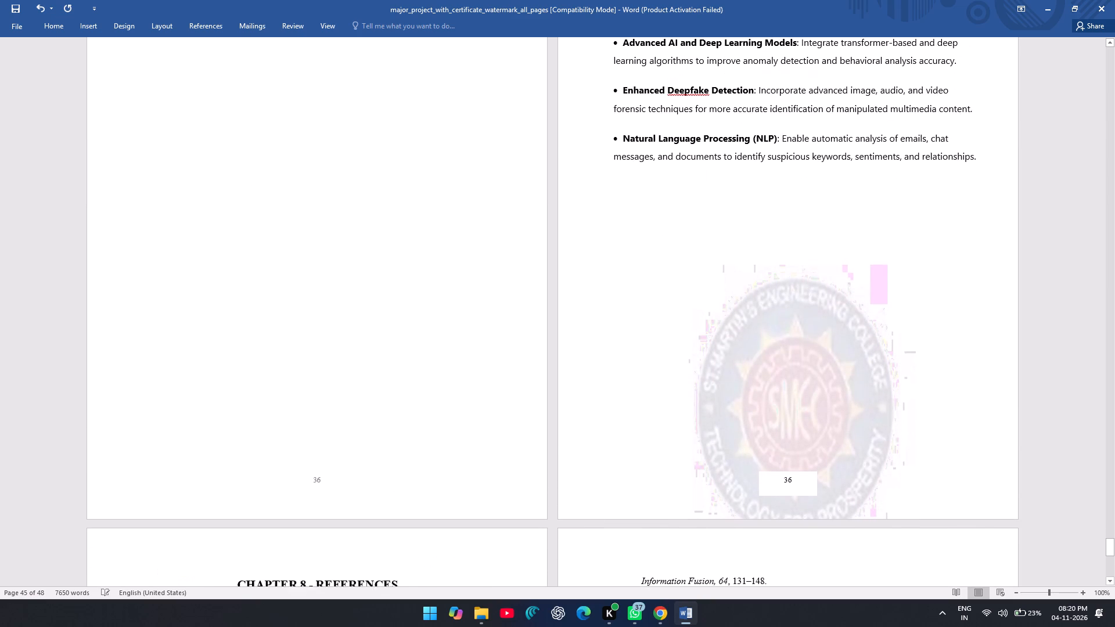
{"action": "scroll", "coordinate": [363, 266], "scroll_direction": "right", "scroll_amount": 1}
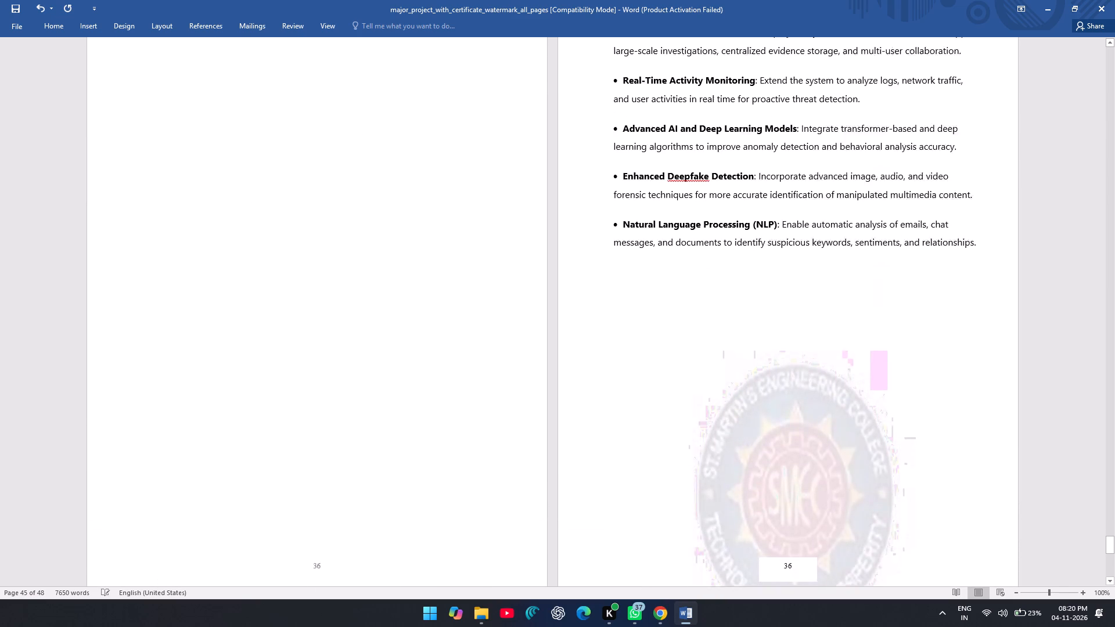
{"action": "scroll", "coordinate": [363, 266], "scroll_direction": "right", "scroll_amount": 1}
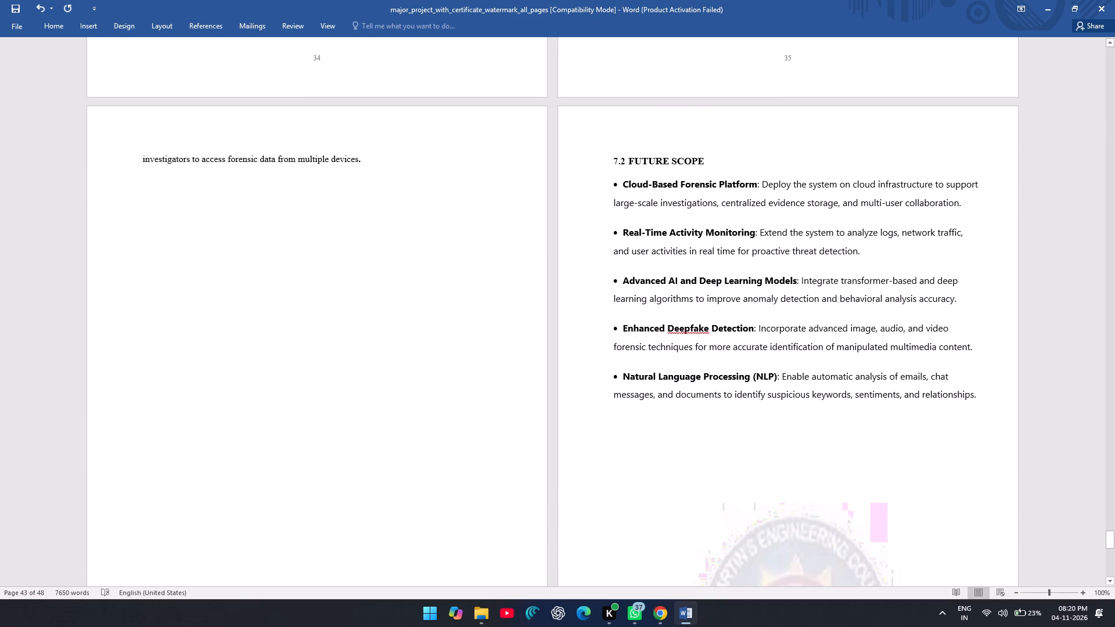
{"action": "left_click_drag", "start_coordinate": [366, 156], "coordinate": [114, 164]}
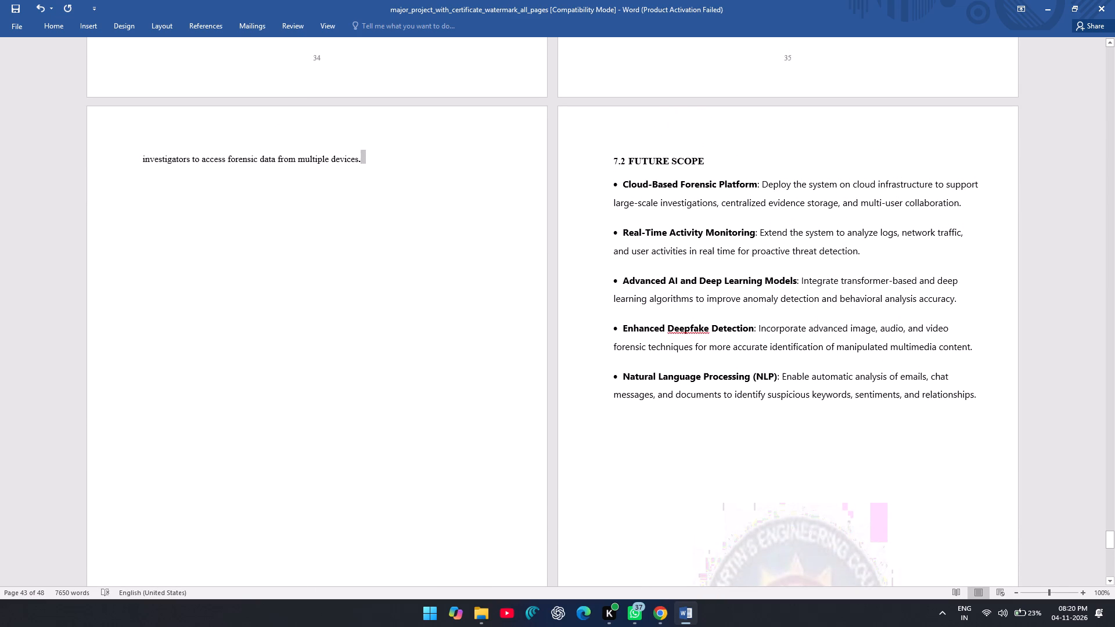
{"action": "left_click", "coordinate": [351, 272]}
{"action": "left_click_drag", "start_coordinate": [362, 160], "coordinate": [353, 160]}
{"action": "left_click_drag", "start_coordinate": [353, 160], "coordinate": [138, 159]}
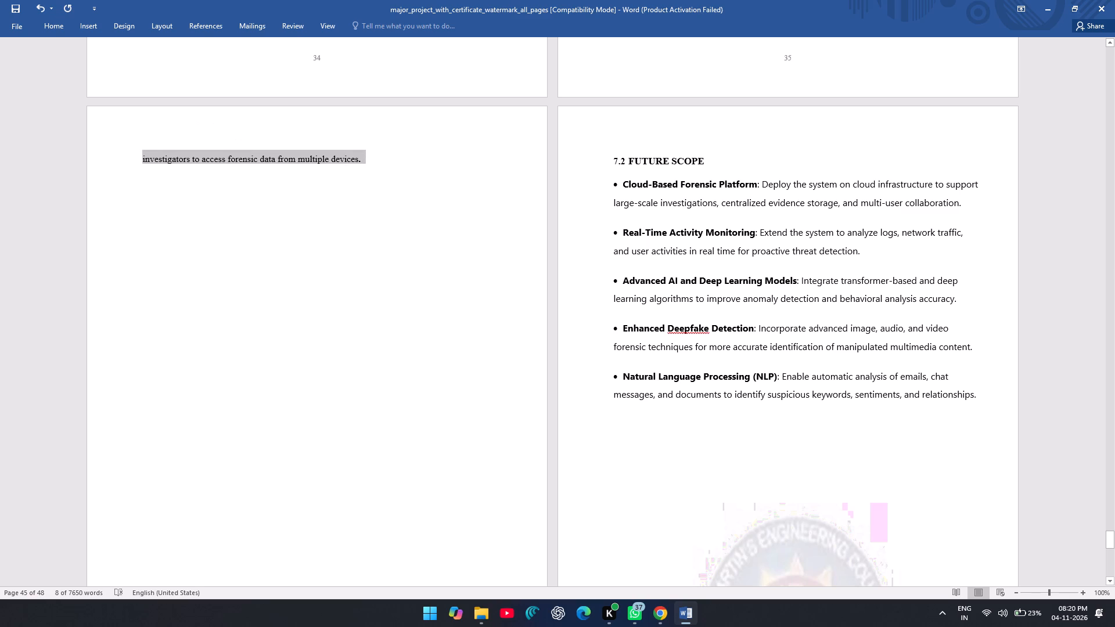
{"action": "key", "text": "ctrl+c"}
Paste the copied line on a new line below the "Mobile and Cross-Platform Support" text on page 35.
{"action": "scroll", "coordinate": [624, 192], "scroll_direction": "up", "scroll_amount": 2}
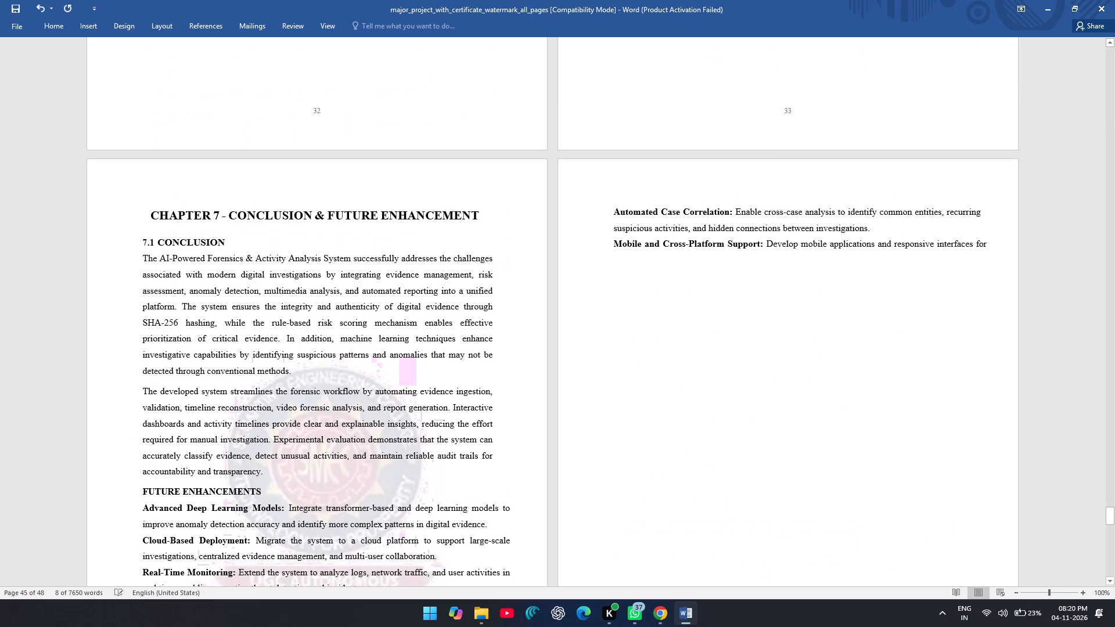
{"action": "left_click", "coordinate": [990, 246]}
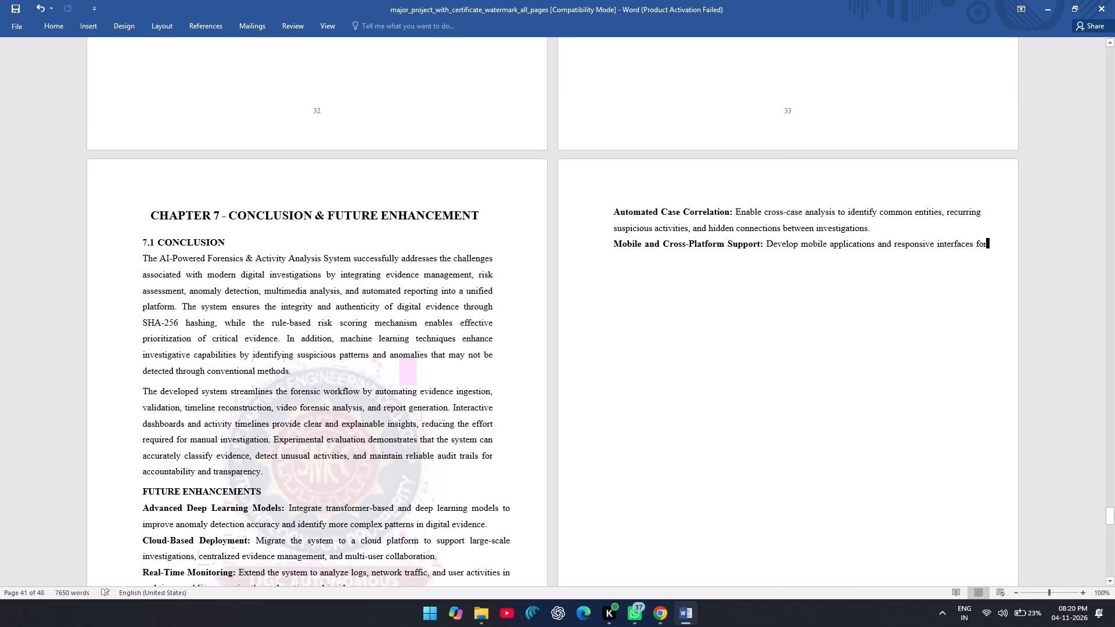
{"action": "key", "text": "Return"}
{"action": "key", "text": "Return"}
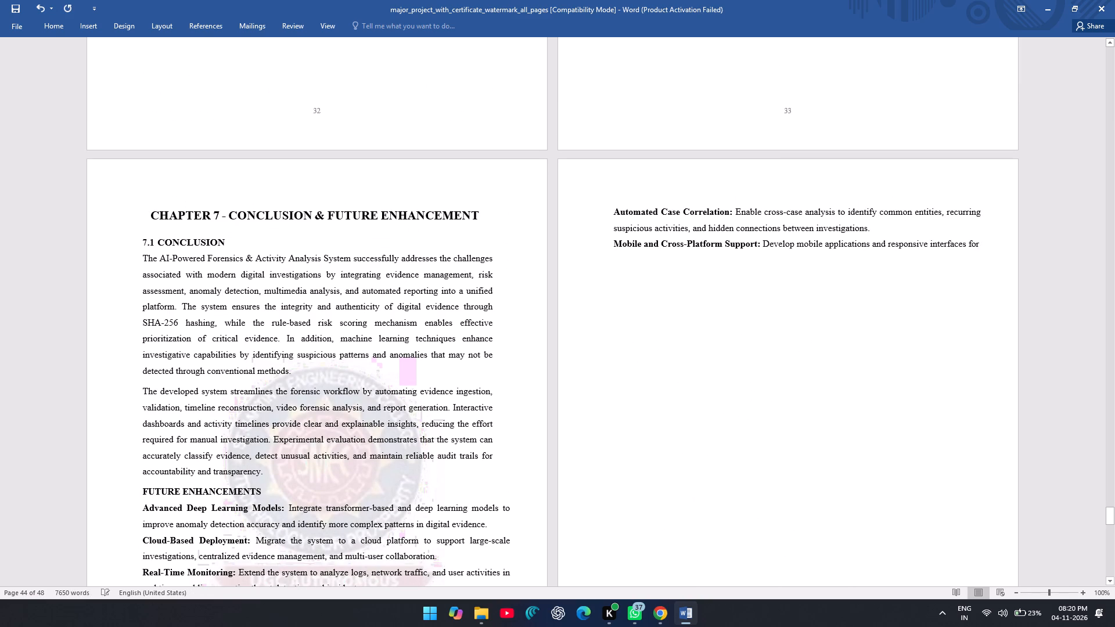
{"action": "key", "text": "Return"}
{"action": "key", "text": "ctrl+c"}
{"action": "key", "text": "ctrl+v"}
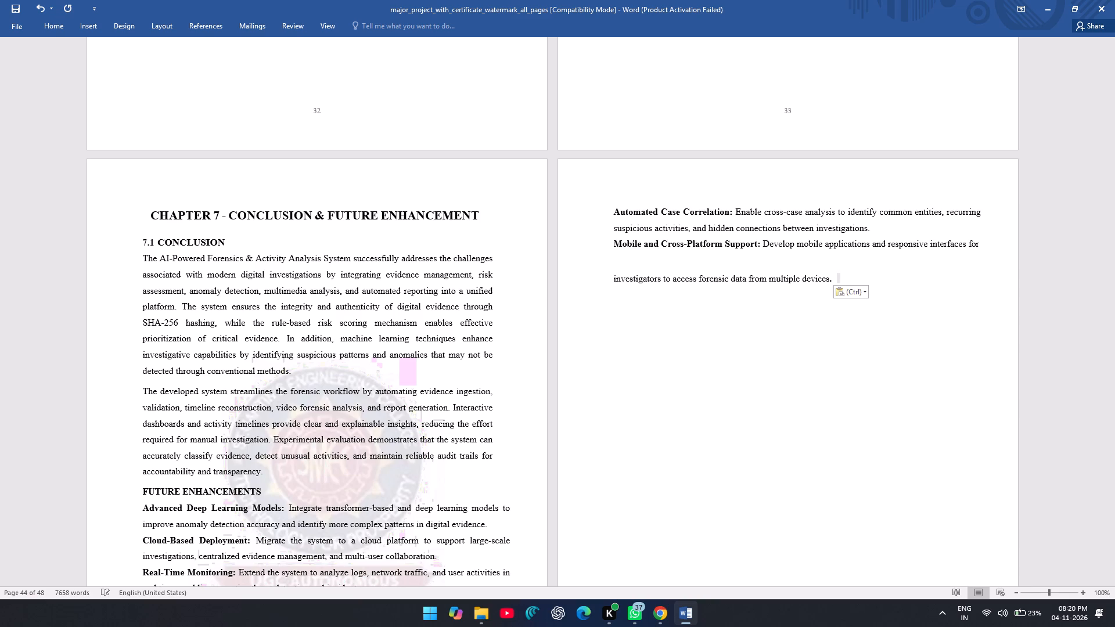
Remove the gap above the pasted line "investigators to access forensic data from multiple devices." beneath the "Mobile and Cross-Platform Support" text on page 35.
{"action": "left_click", "coordinate": [610, 278]}
{"action": "key", "text": "BackSpace"}
{"action": "key", "text": "BackSpace"}
{"action": "key", "text": "BackSpace"}
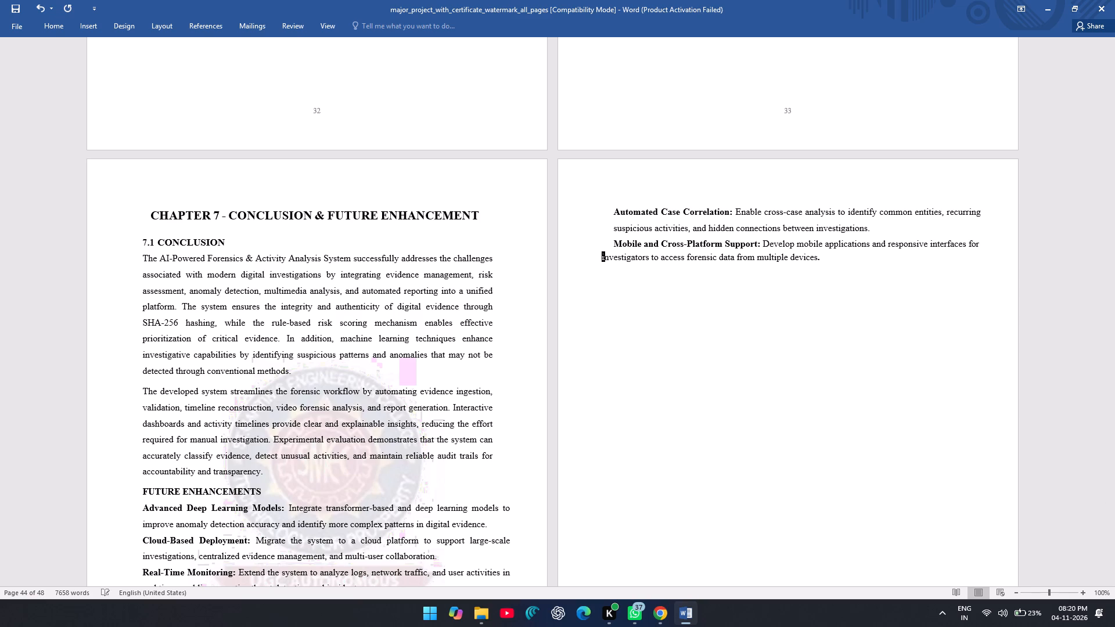
{"action": "key", "text": "Return"}
{"action": "key", "text": "space"}
{"action": "key", "text": "space"}
{"action": "key", "text": "space"}
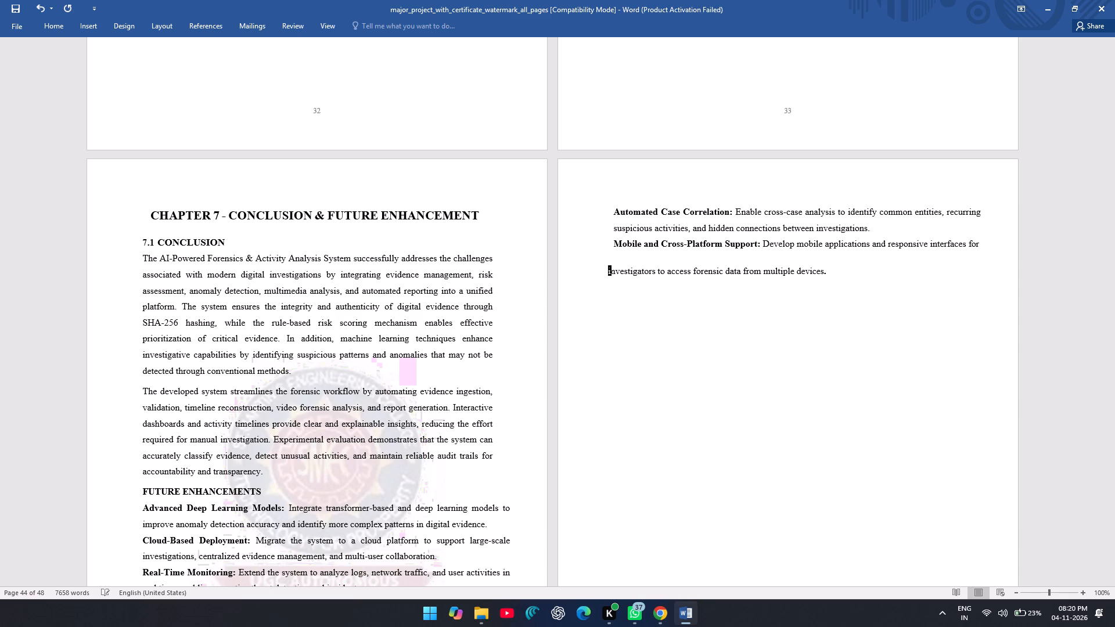
{"action": "key", "text": "BackSpace"}
{"action": "key", "text": "BackSpace"}
{"action": "key", "text": "BackSpace"}
{"action": "key", "text": "BackSpace"}
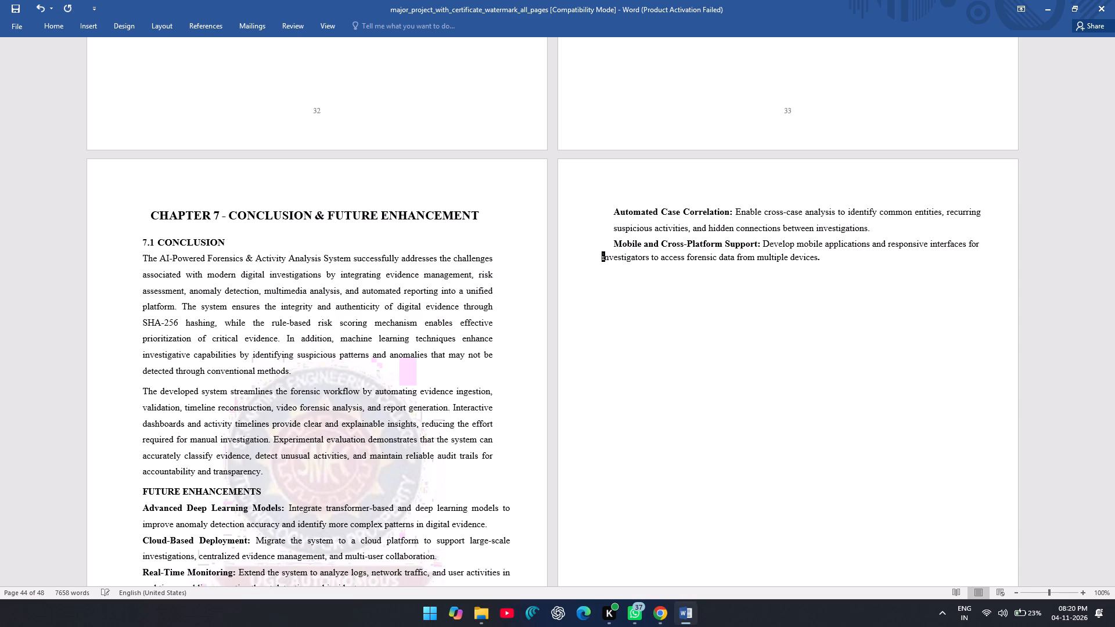
Delete the empty space below the leftover line "investigators to access forensic data from multiple devices." on the page before section 7.2.
{"action": "scroll", "coordinate": [561, 388], "scroll_direction": "down", "scroll_amount": 2}
{"action": "right_click", "coordinate": [561, 388]}
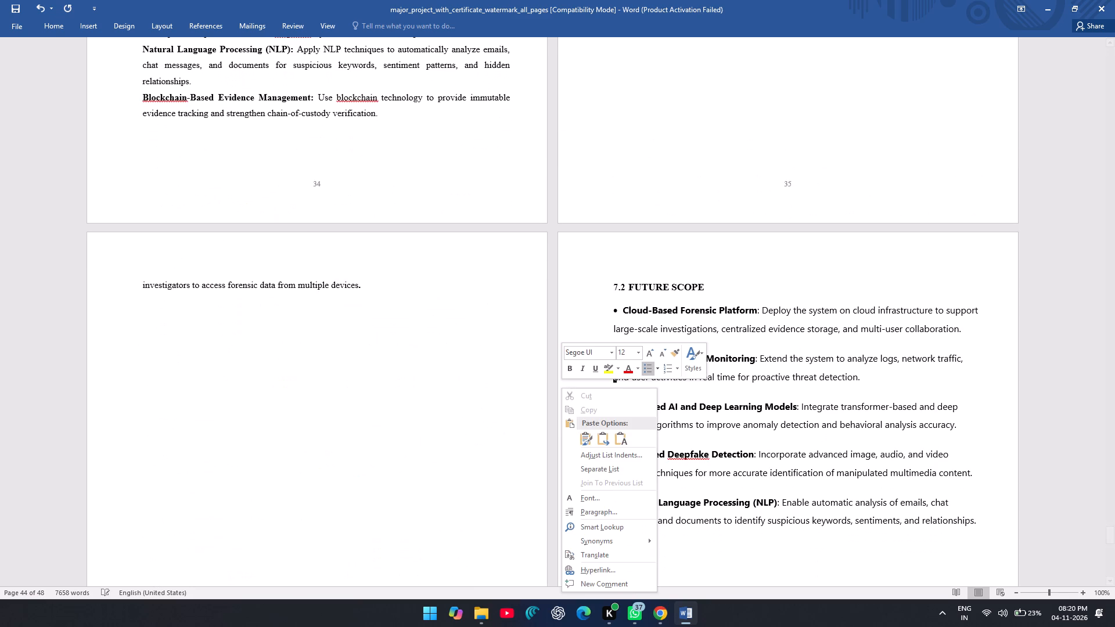
{"action": "left_click", "coordinate": [434, 320]}
{"action": "left_click", "coordinate": [398, 294]}
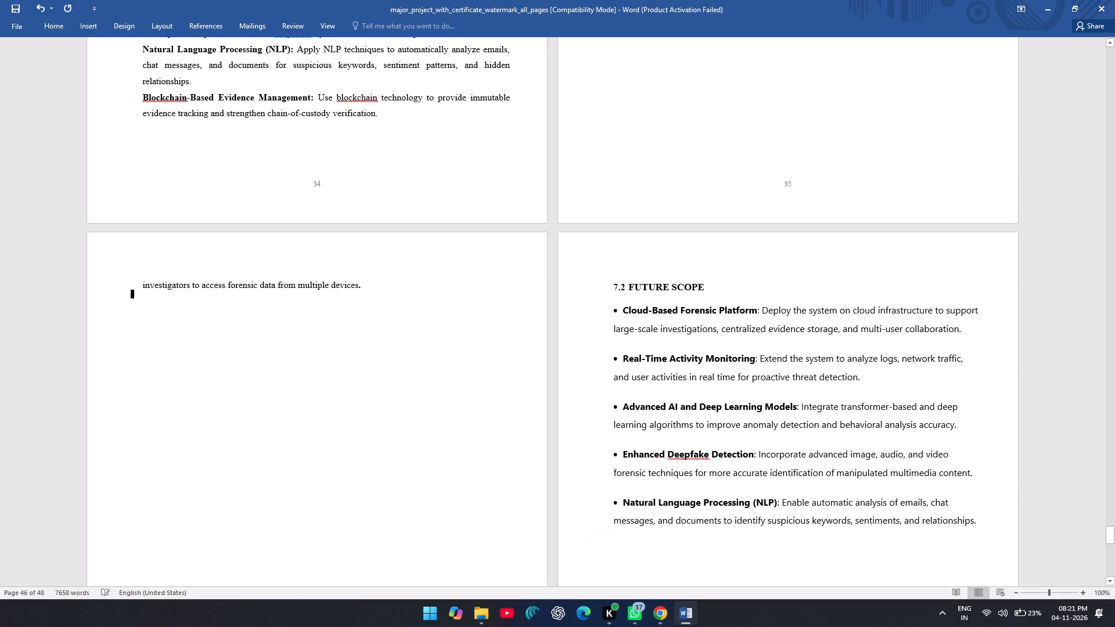
{"action": "key", "text": "Delete"}
{"action": "key", "text": "Delete"}
{"action": "key", "text": "Delete"}
{"action": "key", "text": "Delete"}
{"action": "key", "text": "Delete"}
{"action": "key", "text": "Delete"}
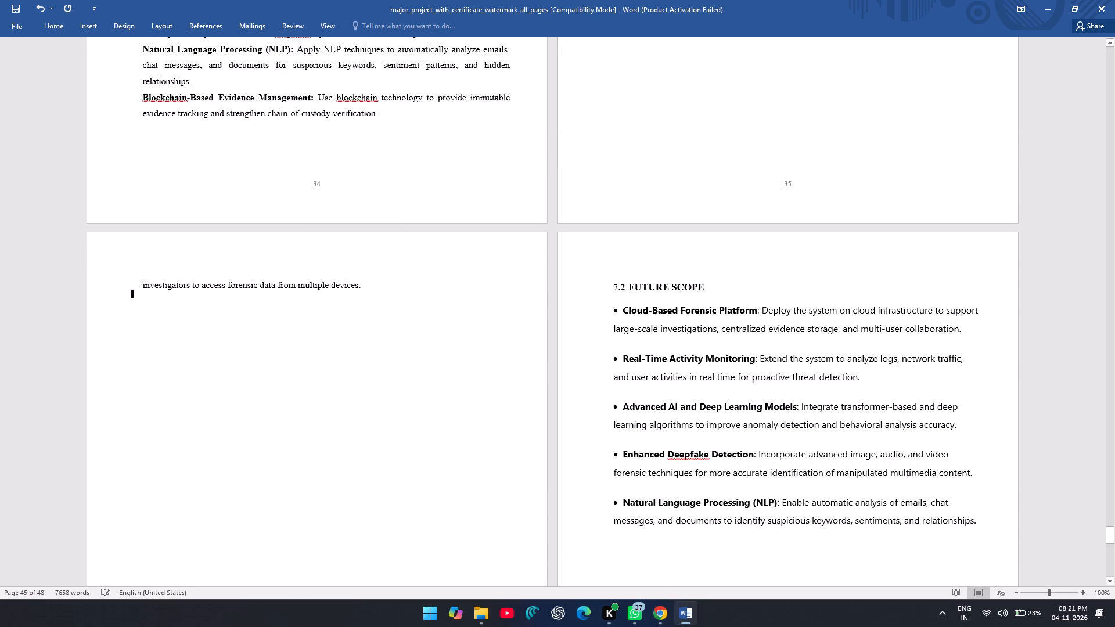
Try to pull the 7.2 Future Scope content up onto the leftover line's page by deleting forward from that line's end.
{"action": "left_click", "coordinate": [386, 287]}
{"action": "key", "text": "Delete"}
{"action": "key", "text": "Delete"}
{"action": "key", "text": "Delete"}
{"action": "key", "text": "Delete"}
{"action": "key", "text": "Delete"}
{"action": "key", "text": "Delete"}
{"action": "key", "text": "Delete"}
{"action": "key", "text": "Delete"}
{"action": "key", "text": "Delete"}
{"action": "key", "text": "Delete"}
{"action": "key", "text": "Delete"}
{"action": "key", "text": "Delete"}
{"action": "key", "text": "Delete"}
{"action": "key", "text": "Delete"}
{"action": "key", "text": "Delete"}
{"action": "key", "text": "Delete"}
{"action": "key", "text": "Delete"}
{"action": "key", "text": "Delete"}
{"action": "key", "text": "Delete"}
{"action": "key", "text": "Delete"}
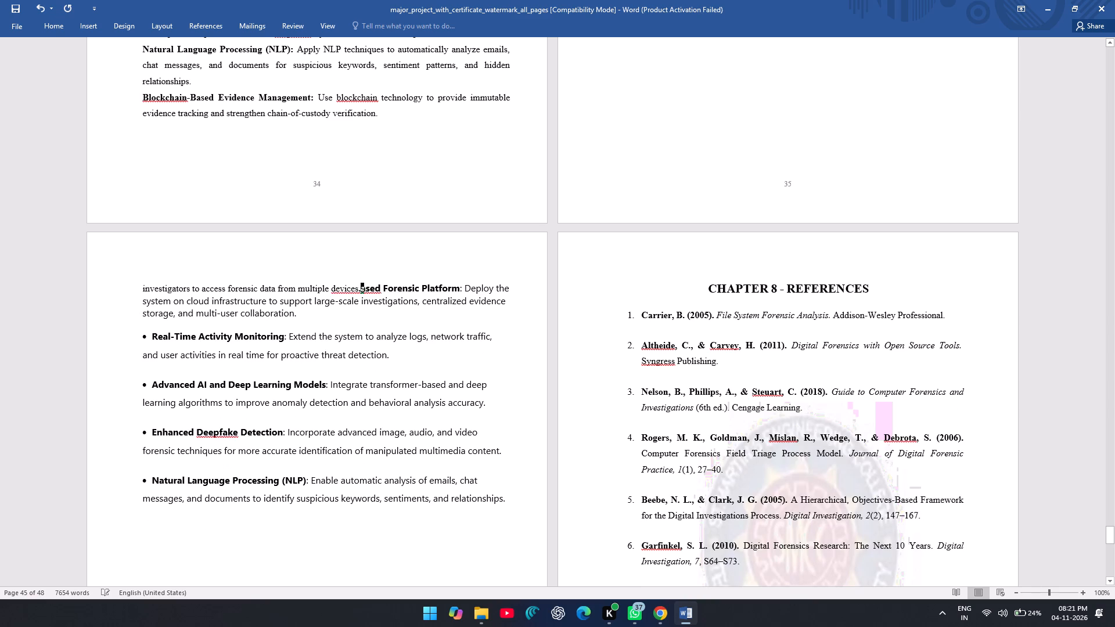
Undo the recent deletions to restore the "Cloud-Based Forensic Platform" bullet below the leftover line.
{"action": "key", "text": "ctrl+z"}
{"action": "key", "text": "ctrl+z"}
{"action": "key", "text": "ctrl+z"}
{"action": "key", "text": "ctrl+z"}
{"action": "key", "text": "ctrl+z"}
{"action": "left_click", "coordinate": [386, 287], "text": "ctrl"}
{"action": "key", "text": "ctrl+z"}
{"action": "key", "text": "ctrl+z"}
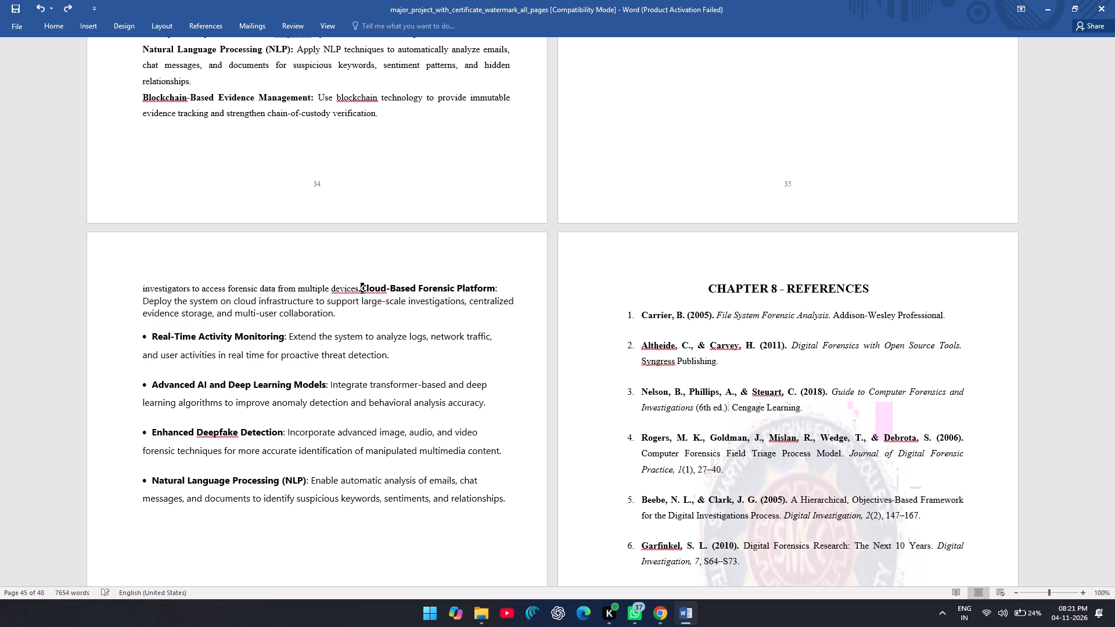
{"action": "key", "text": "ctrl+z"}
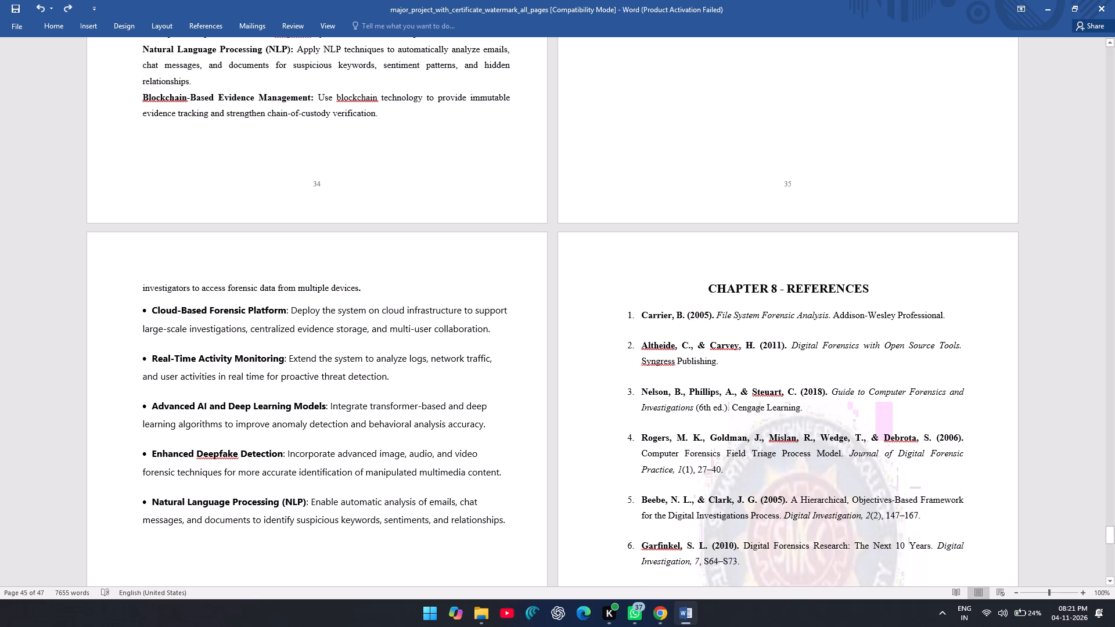
Review the report's page layout from Chapter 4 through Chapter 7 to the Chapter 8 references.
{"action": "scroll", "coordinate": [459, 233], "scroll_direction": "right", "scroll_amount": 1}
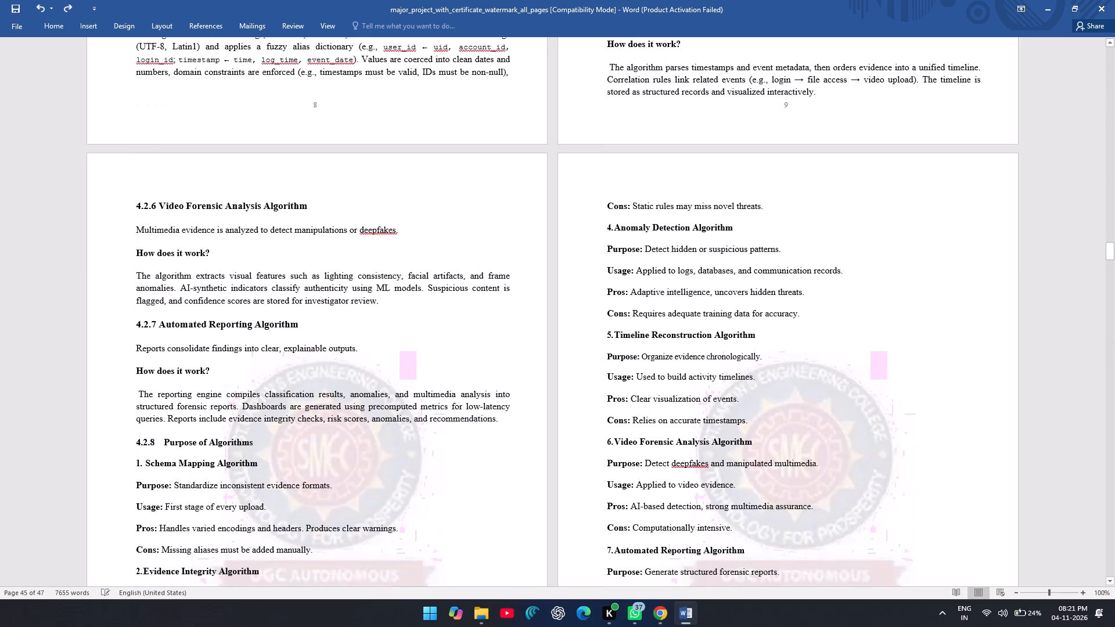
{"action": "scroll", "coordinate": [459, 233], "scroll_direction": "right", "scroll_amount": 1}
{"action": "scroll", "coordinate": [459, 233], "scroll_direction": "down", "scroll_amount": 5}
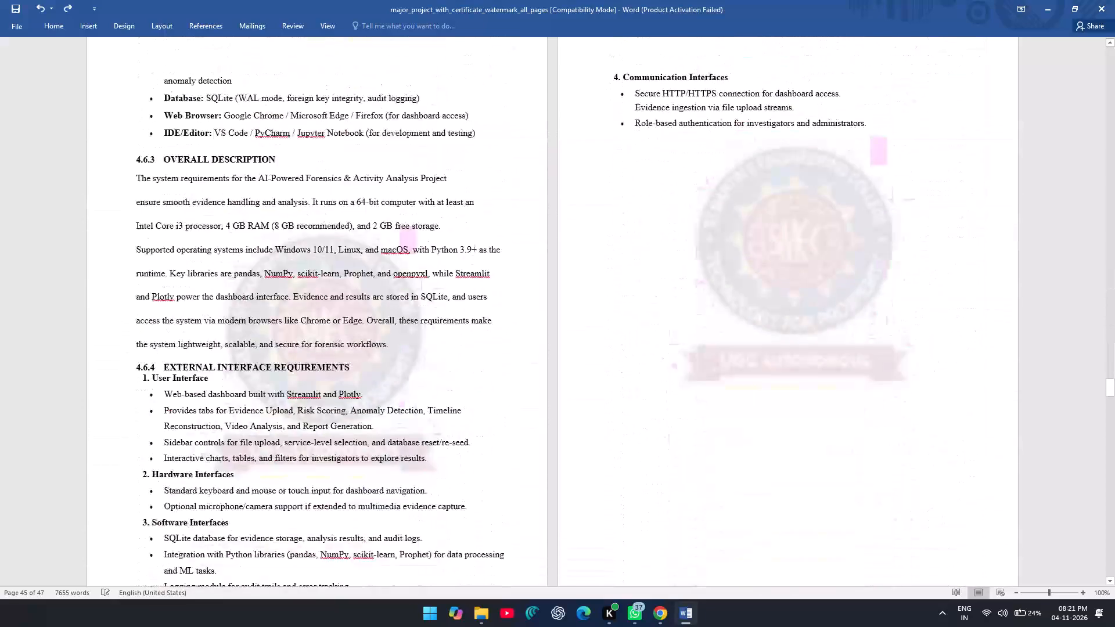
{"action": "scroll", "coordinate": [459, 233], "scroll_direction": "down", "scroll_amount": 7}
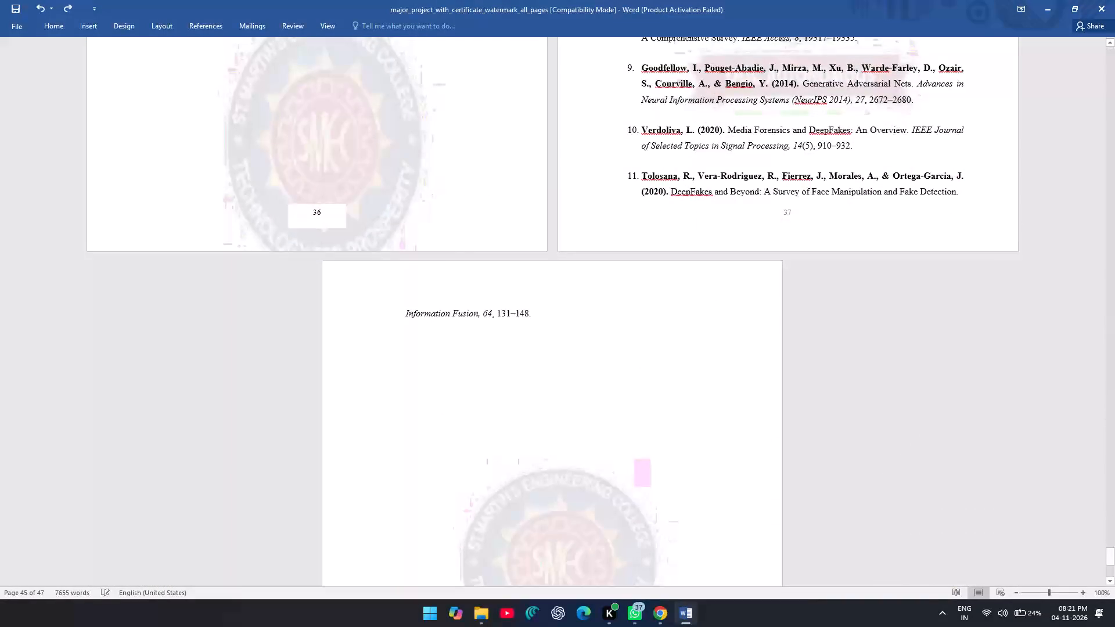
{"action": "scroll", "coordinate": [459, 233], "scroll_direction": "up", "scroll_amount": 3}
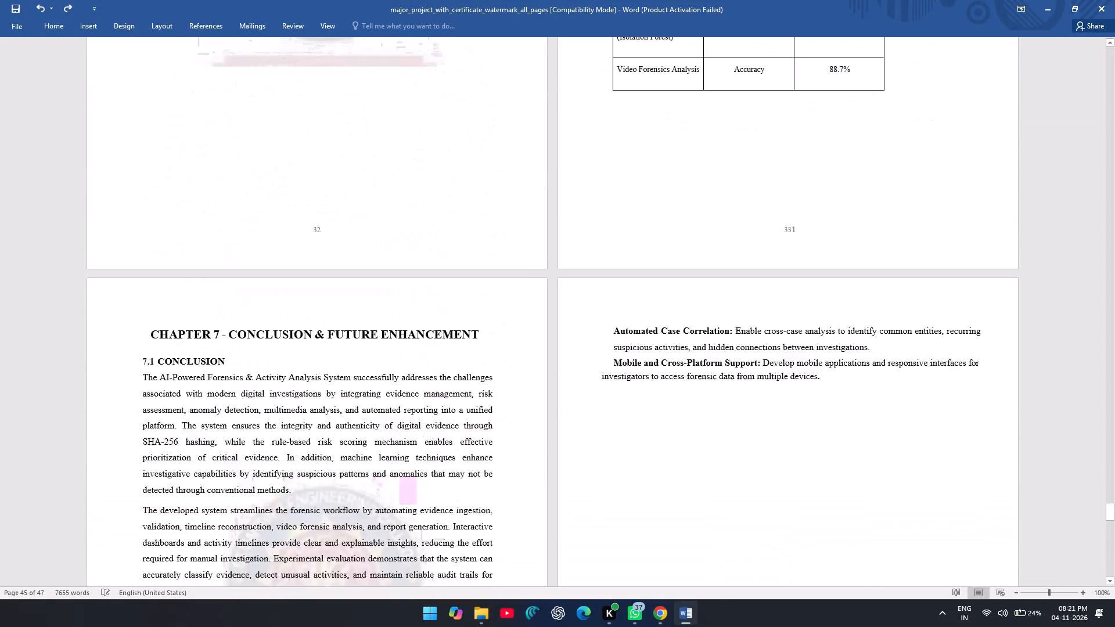
{"action": "scroll", "coordinate": [459, 233], "scroll_direction": "up", "scroll_amount": 1}
{"action": "scroll", "coordinate": [459, 233], "scroll_direction": "down", "scroll_amount": 2}
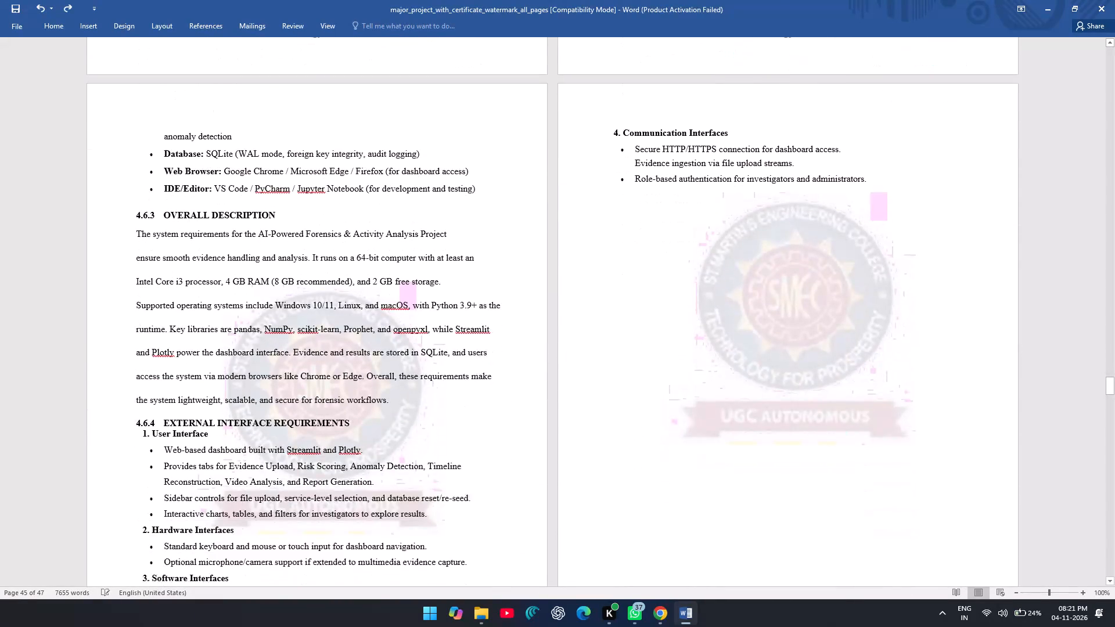
{"action": "scroll", "coordinate": [459, 233], "scroll_direction": "down", "scroll_amount": 1}
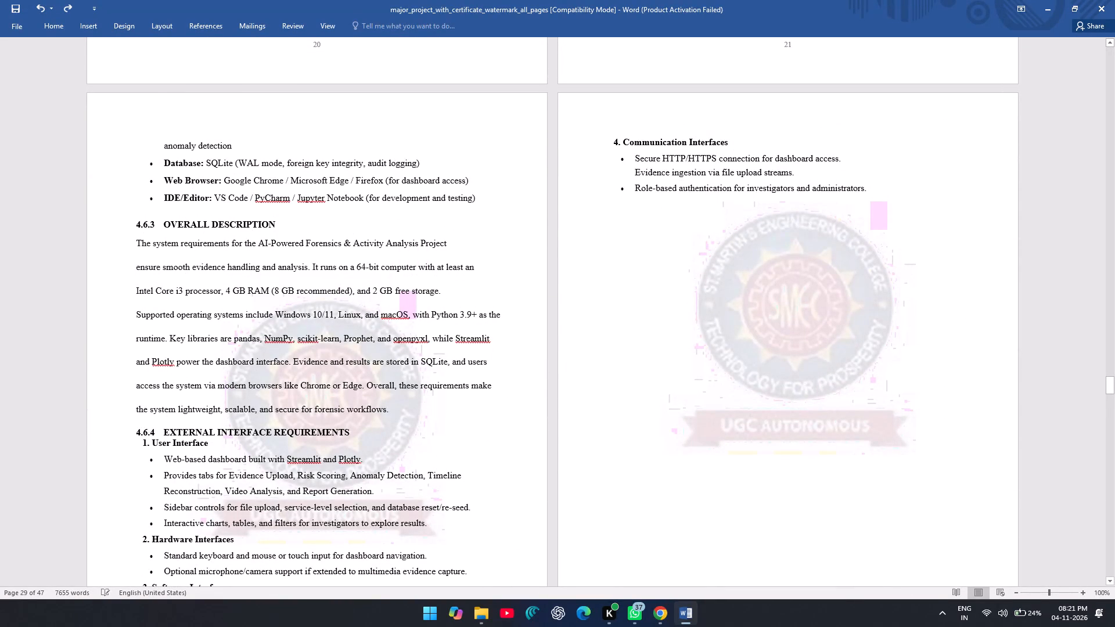
{"action": "scroll", "coordinate": [680, 272], "scroll_direction": "down", "scroll_amount": 1}
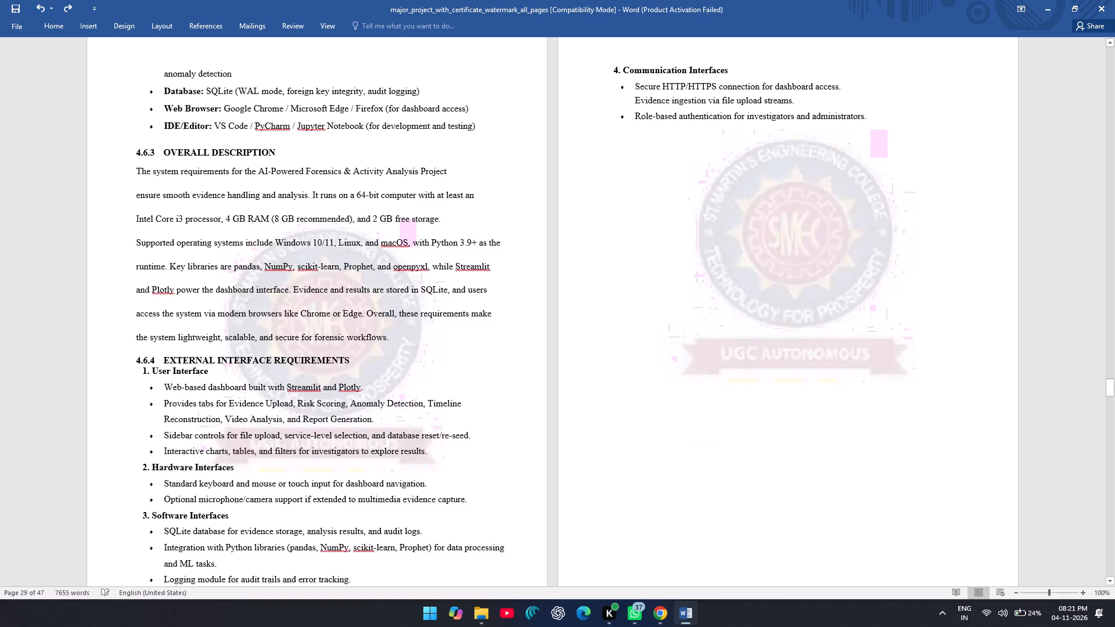
{"action": "scroll", "coordinate": [680, 272], "scroll_direction": "down", "scroll_amount": 1}
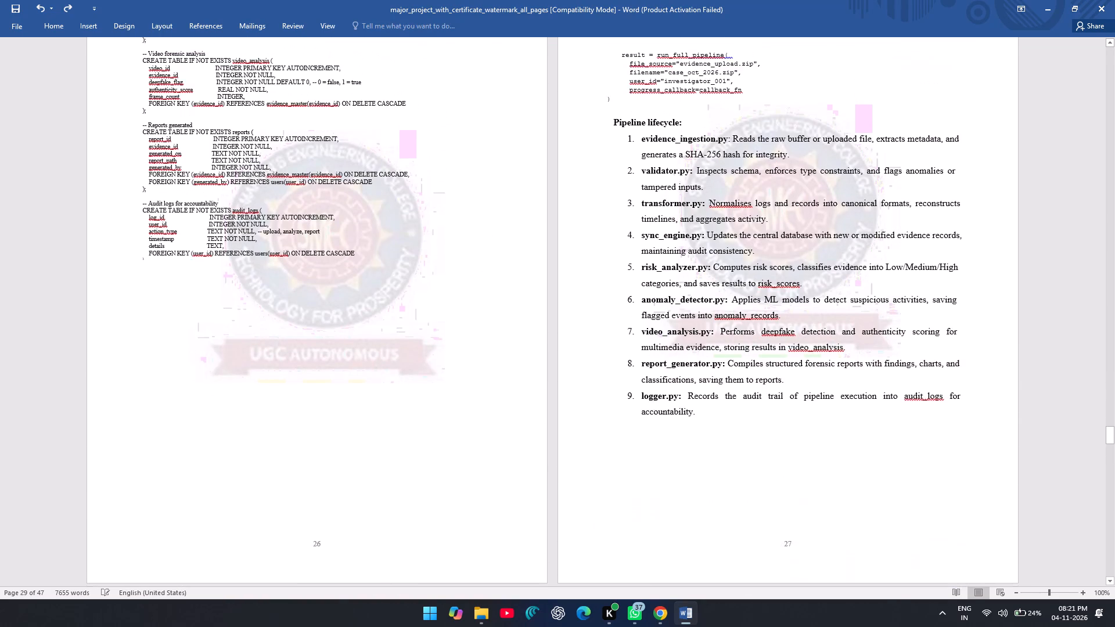
{"action": "scroll", "coordinate": [680, 272], "scroll_direction": "down", "scroll_amount": 3}
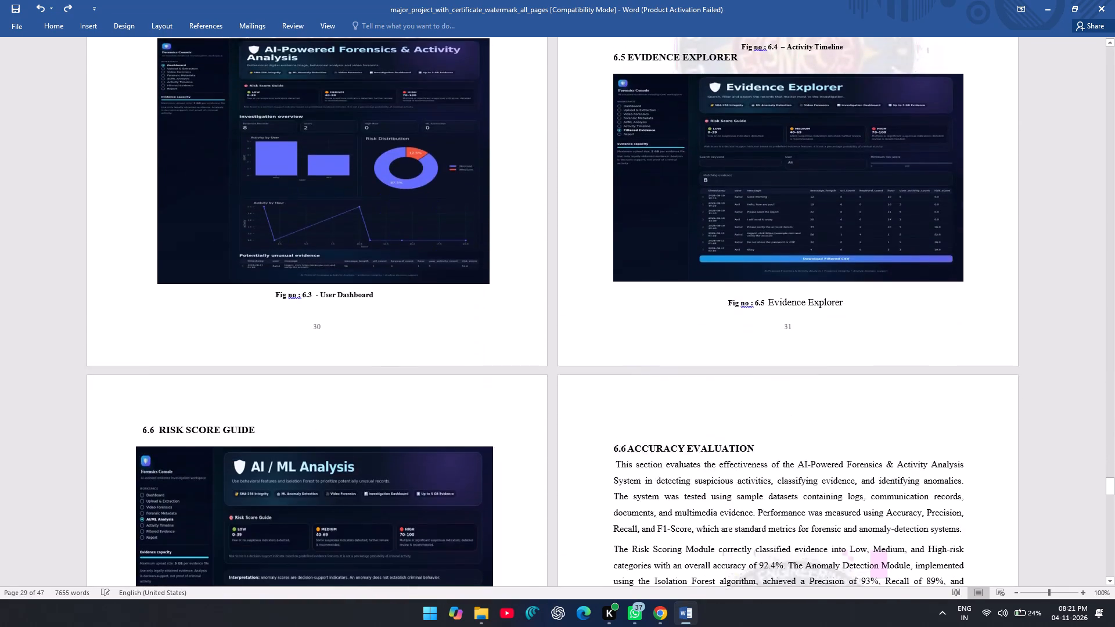
{"action": "scroll", "coordinate": [680, 272], "scroll_direction": "down", "scroll_amount": 2}
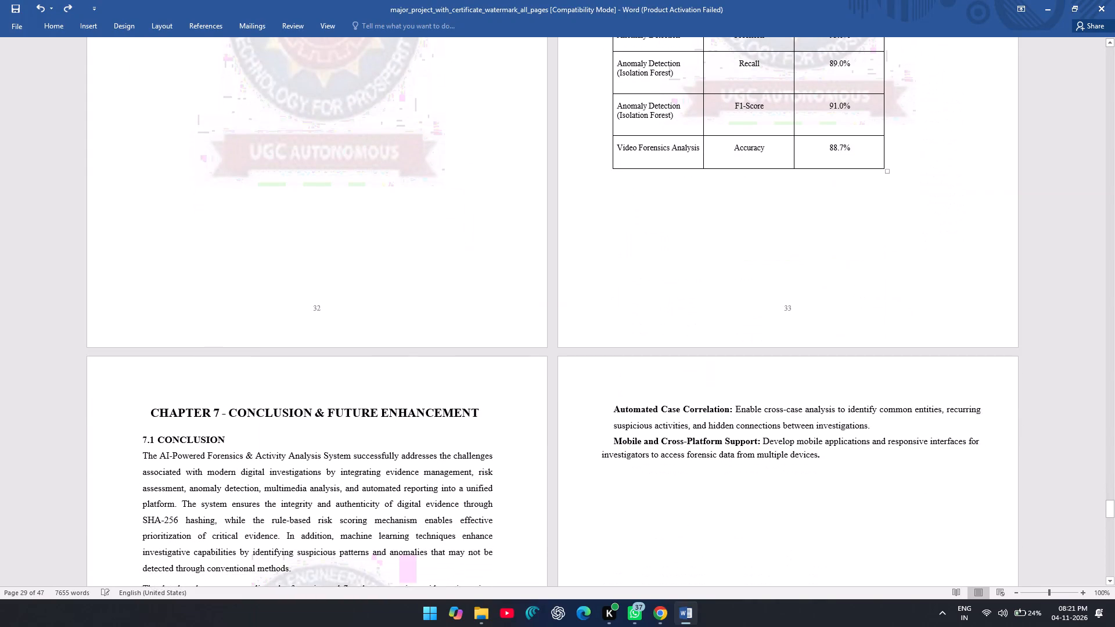
{"action": "scroll", "coordinate": [680, 272], "scroll_direction": "down", "scroll_amount": 2}
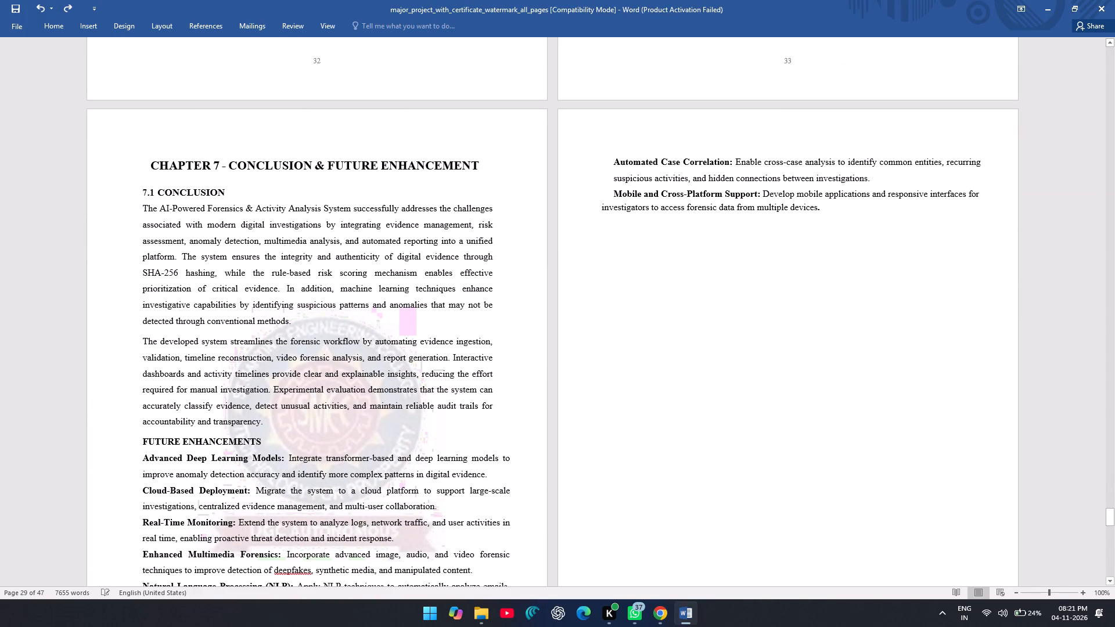
{"action": "scroll", "coordinate": [680, 272], "scroll_direction": "down", "scroll_amount": 1}
{"action": "scroll", "coordinate": [680, 272], "scroll_direction": "right", "scroll_amount": 1}
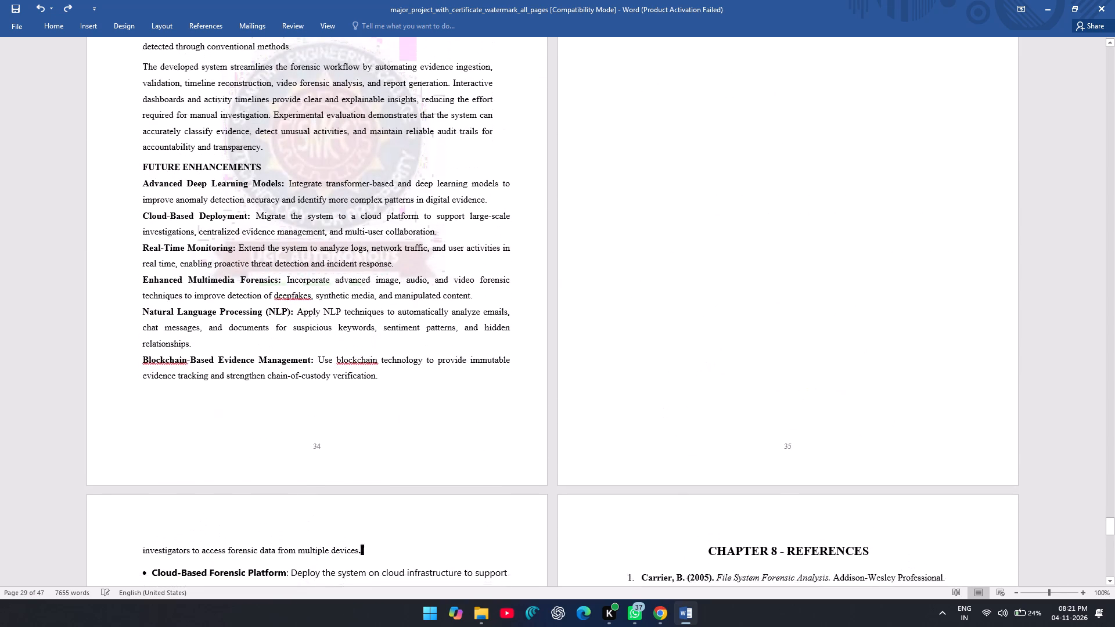
{"action": "scroll", "coordinate": [680, 272], "scroll_direction": "right", "scroll_amount": 1}
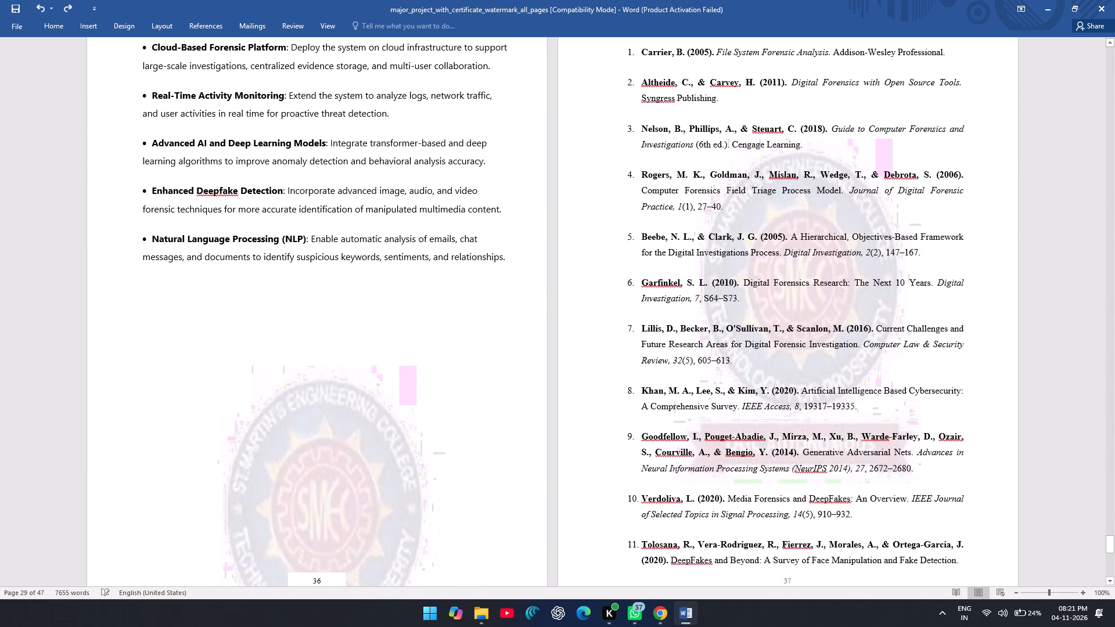
{"action": "scroll", "coordinate": [680, 272], "scroll_direction": "right", "scroll_amount": 1}
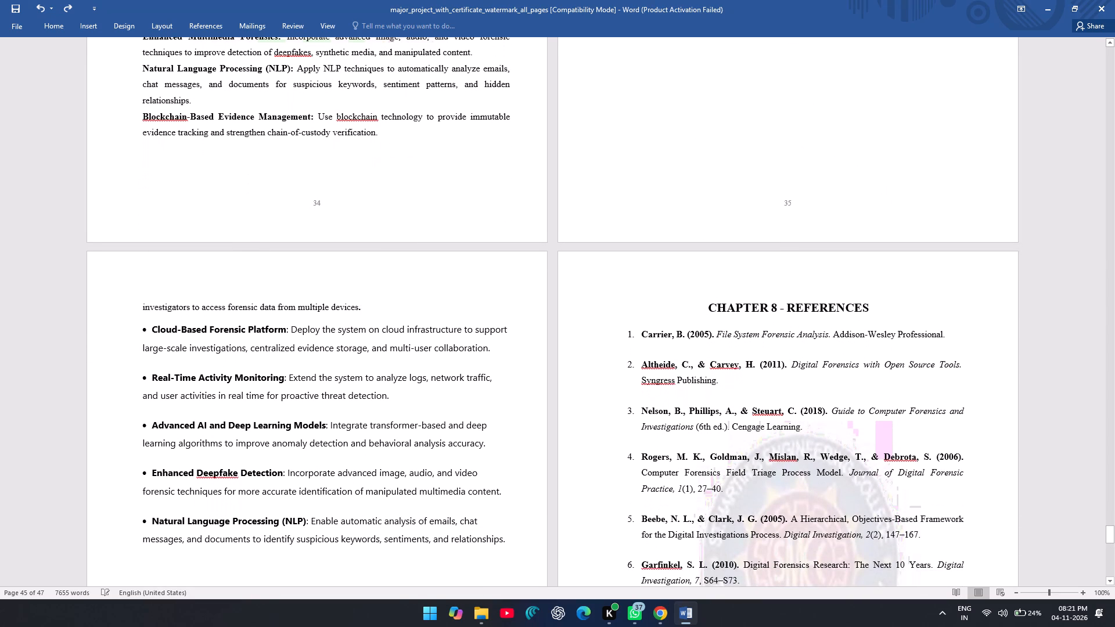
{"action": "scroll", "coordinate": [680, 272], "scroll_direction": "right", "scroll_amount": 4}
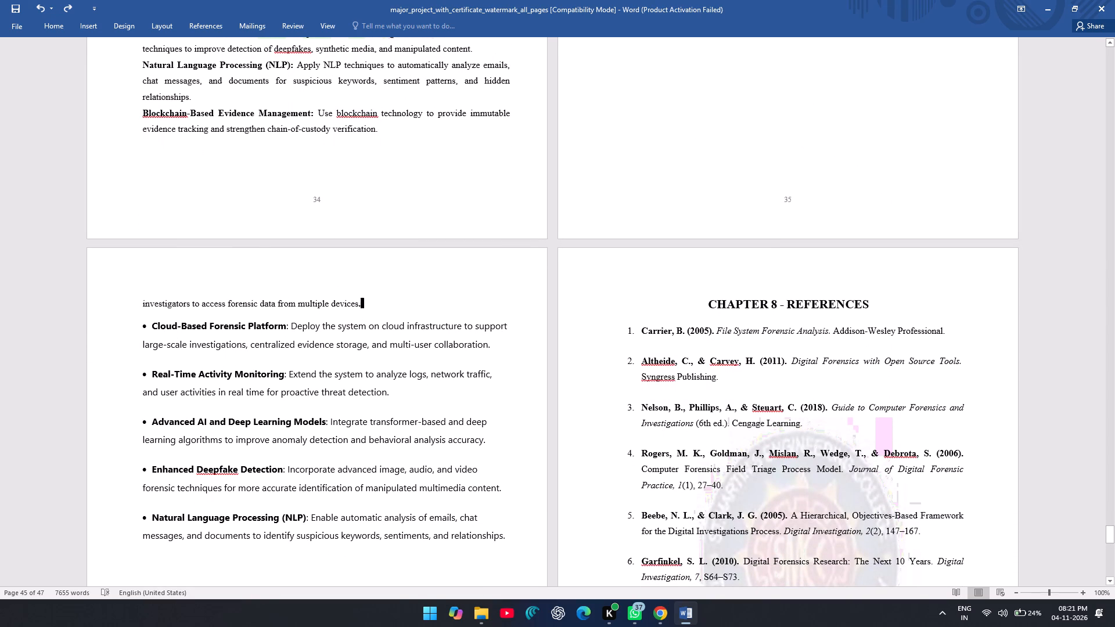
{"action": "scroll", "coordinate": [680, 272], "scroll_direction": "right", "scroll_amount": 1}
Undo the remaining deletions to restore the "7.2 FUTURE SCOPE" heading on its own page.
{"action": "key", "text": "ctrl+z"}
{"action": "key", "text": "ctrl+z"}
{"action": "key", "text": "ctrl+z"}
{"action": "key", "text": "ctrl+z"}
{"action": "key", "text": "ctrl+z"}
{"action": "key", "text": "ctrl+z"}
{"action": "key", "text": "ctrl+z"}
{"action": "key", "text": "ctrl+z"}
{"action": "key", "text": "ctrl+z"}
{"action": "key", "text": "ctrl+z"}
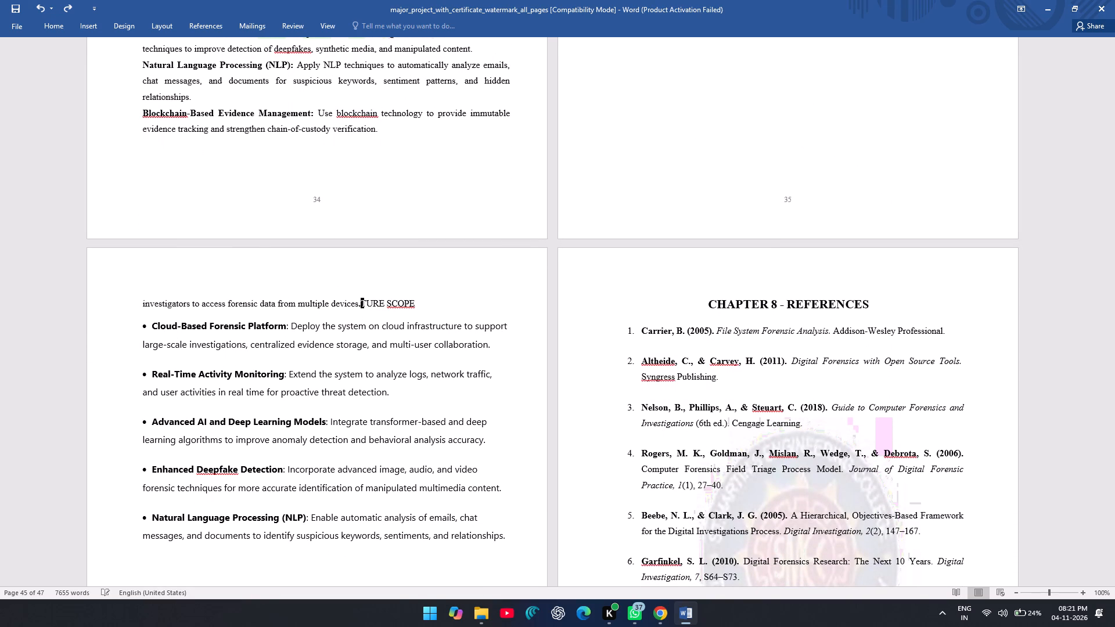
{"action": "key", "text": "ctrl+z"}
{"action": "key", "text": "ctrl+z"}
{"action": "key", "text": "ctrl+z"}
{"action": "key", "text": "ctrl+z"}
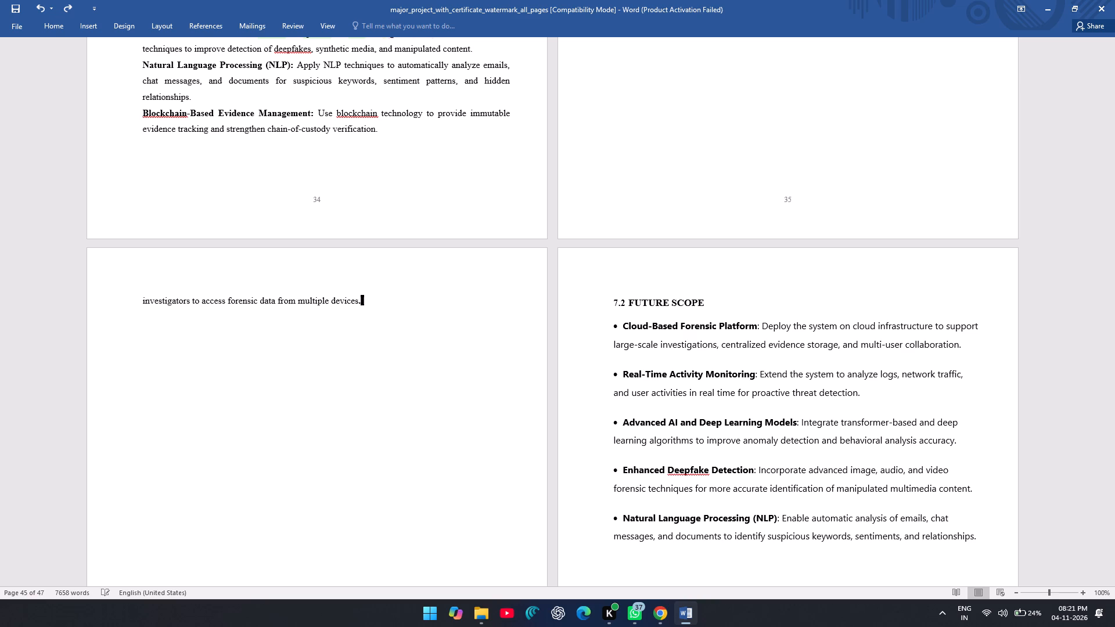
Delete the break after the leftover line to bring the Future Scope section up onto the same page.
{"action": "key", "text": "Delete"}
{"action": "key", "text": "Delete"}
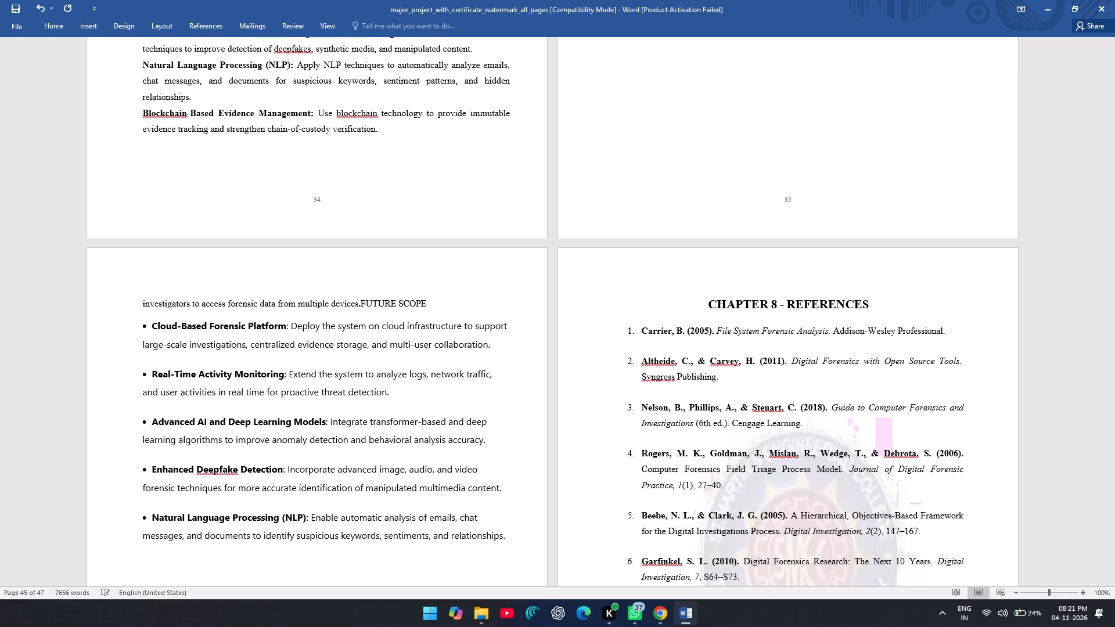
Delete the duplicate text "investigators to access forensic data from multiple devices." in front of "FUTURE SCOPE".
{"action": "key", "text": "BackSpace"}
{"action": "key", "text": "BackSpace"}
{"action": "key", "text": "BackSpace"}
{"action": "key", "text": "BackSpace"}
{"action": "key", "text": "BackSpace"}
{"action": "key", "text": "BackSpace"}
{"action": "key", "text": "BackSpace"}
{"action": "key", "text": "BackSpace"}
{"action": "key", "text": "BackSpace"}
{"action": "key", "text": "BackSpace"}
{"action": "key", "text": "BackSpace"}
{"action": "key", "text": "BackSpace"}
{"action": "key", "text": "BackSpace"}
{"action": "key", "text": "BackSpace"}
{"action": "key", "text": "BackSpace"}
{"action": "key", "text": "BackSpace"}
{"action": "key", "text": "BackSpace"}
{"action": "key", "text": "BackSpace"}
{"action": "key", "text": "BackSpace"}
{"action": "key", "text": "BackSpace"}
{"action": "key", "text": "BackSpace"}
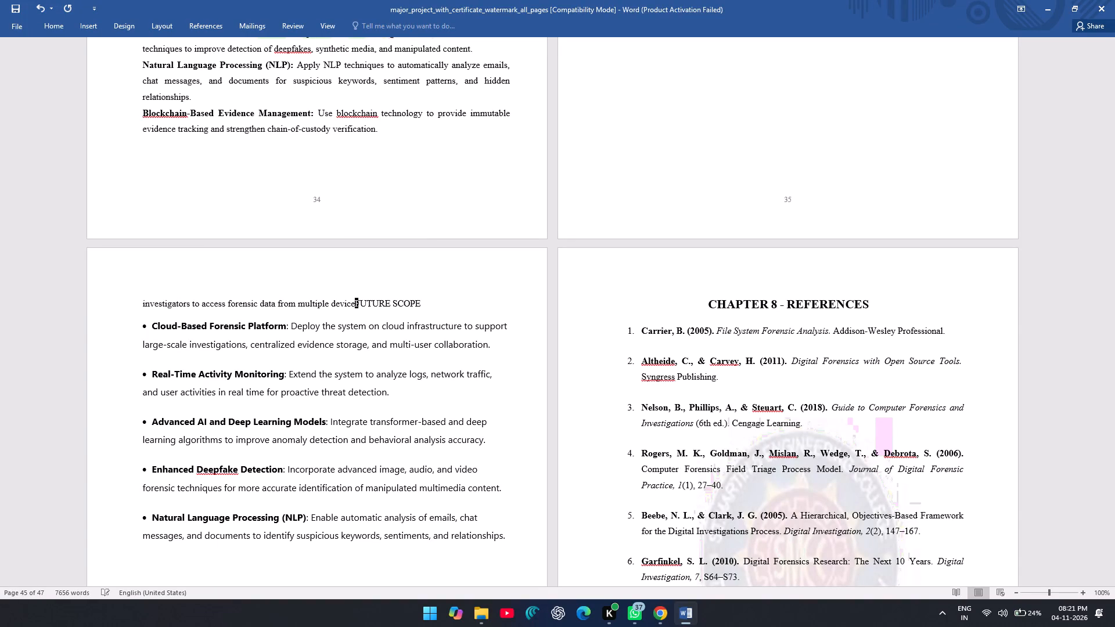
{"action": "key", "text": "BackSpace"}
{"action": "key", "text": "BackSpace"}
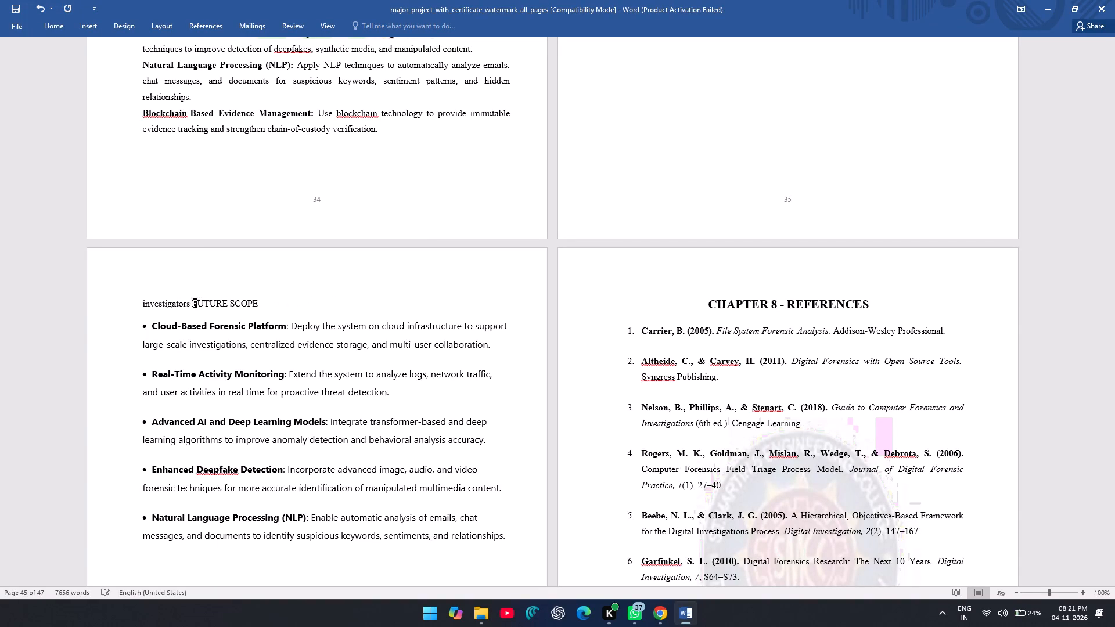
{"action": "key", "text": "BackSpace"}
{"action": "key", "text": "BackSpace"}
{"action": "key", "text": "BackSpace"}
{"action": "key", "text": "BackSpace"}
{"action": "key", "text": "BackSpace"}
{"action": "key", "text": "BackSpace"}
{"action": "key", "text": "BackSpace"}
{"action": "key", "text": "BackSpace"}
{"action": "key", "text": "BackSpace"}
{"action": "key", "text": "BackSpace"}
{"action": "key", "text": "BackSpace"}
{"action": "key", "text": "BackSpace"}
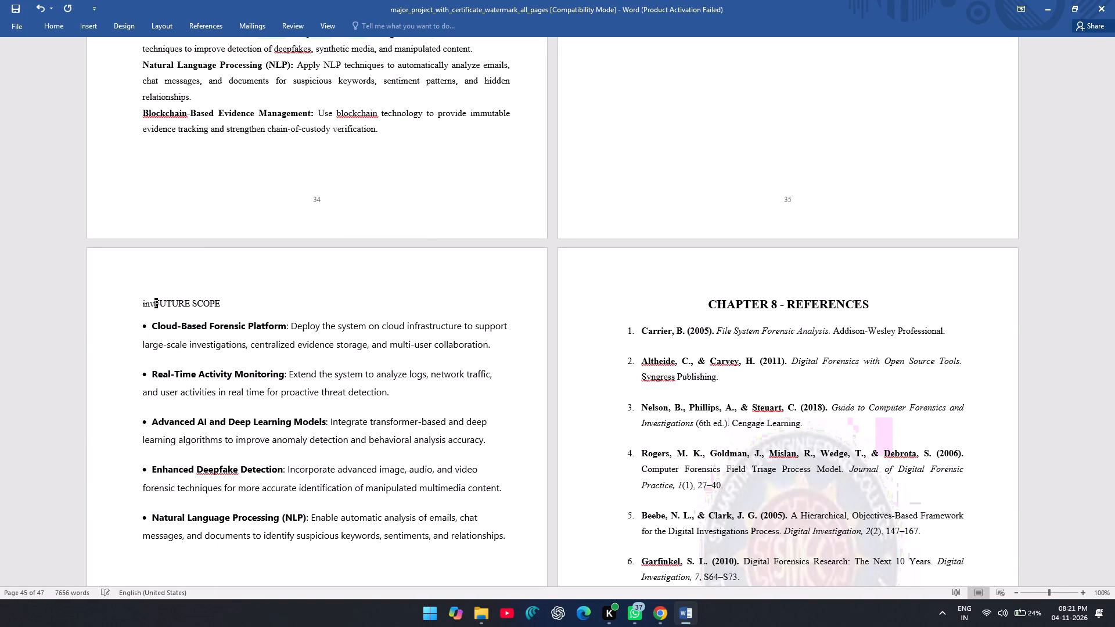
{"action": "key", "text": "BackSpace"}
{"action": "key", "text": "BackSpace"}
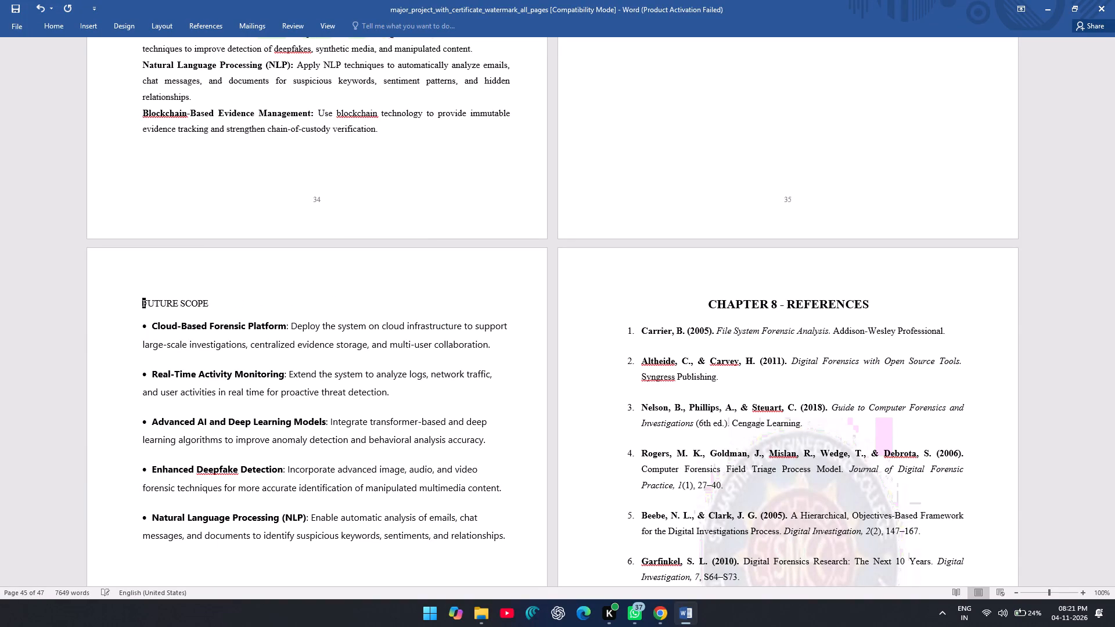
Add the section number "7.2" and a space before "FUTURE SCOPE".
{"action": "key", "text": "7"}
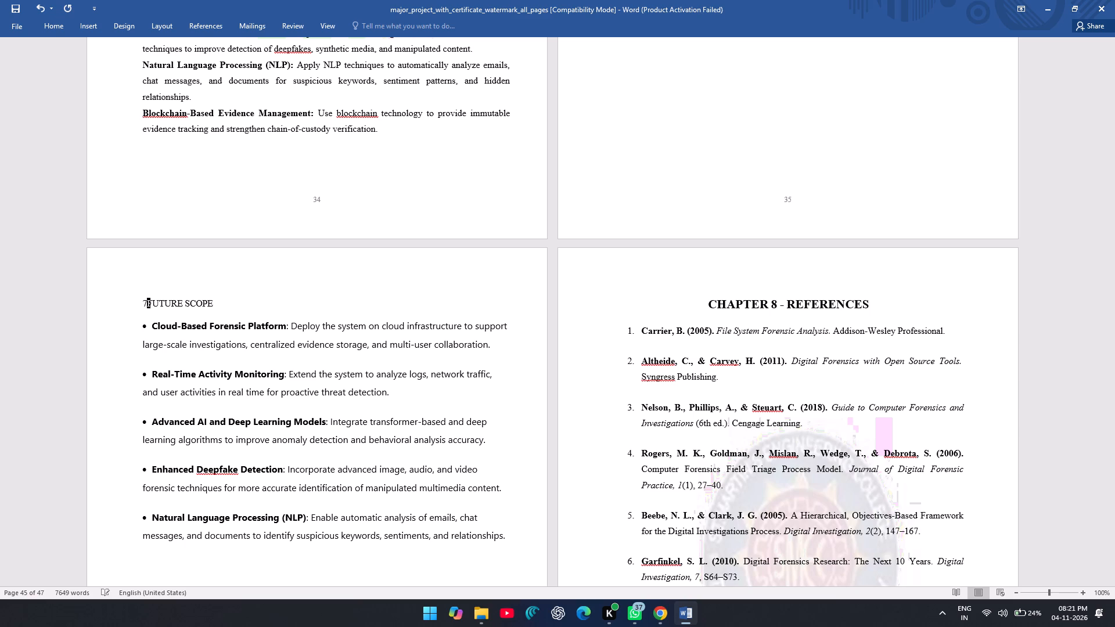
{"action": "type", "text": ".2"}
{"action": "key", "text": "space"}
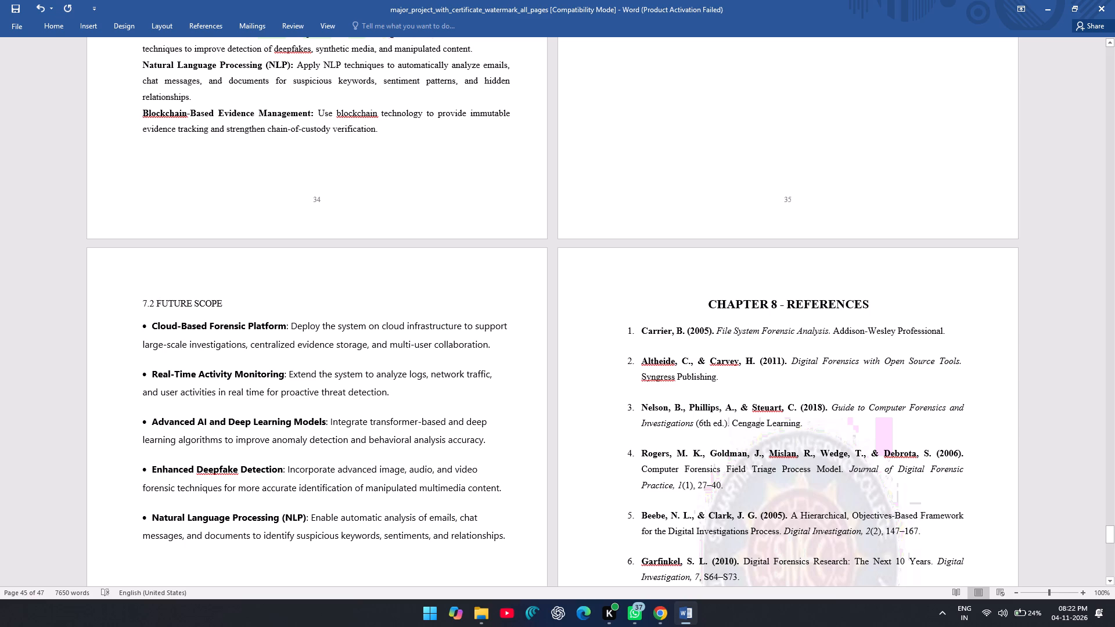
Make the "7.2 FUTURE SCOPE" heading bold.
{"action": "left_click_drag", "start_coordinate": [222, 301], "coordinate": [133, 303]}
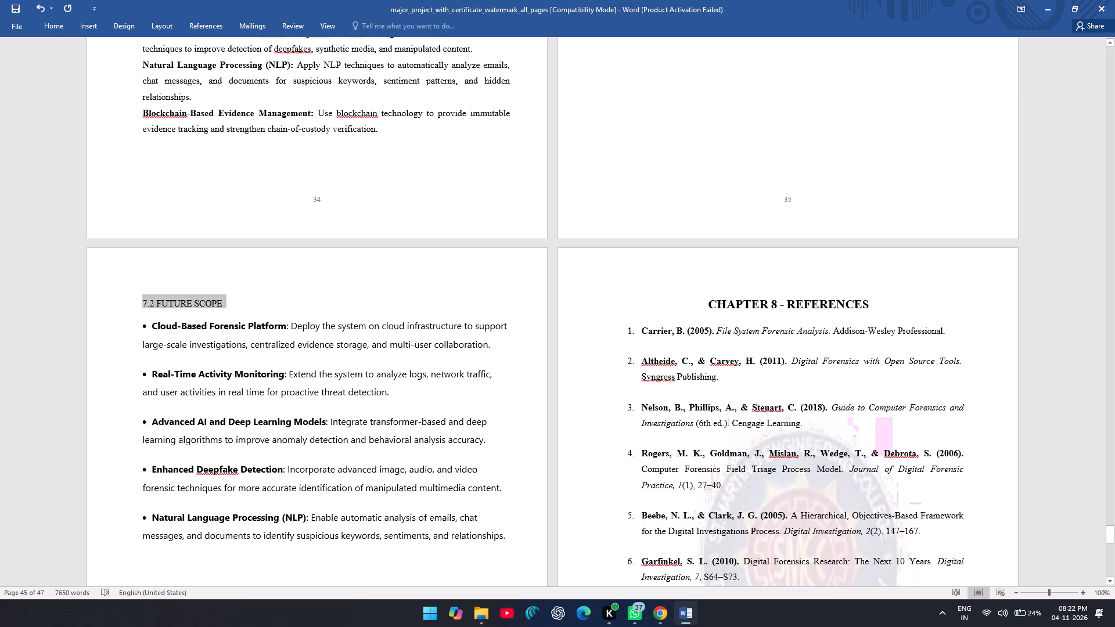
{"action": "left_click_drag", "start_coordinate": [133, 303], "coordinate": [132, 303]}
{"action": "left_click", "coordinate": [143, 284]}
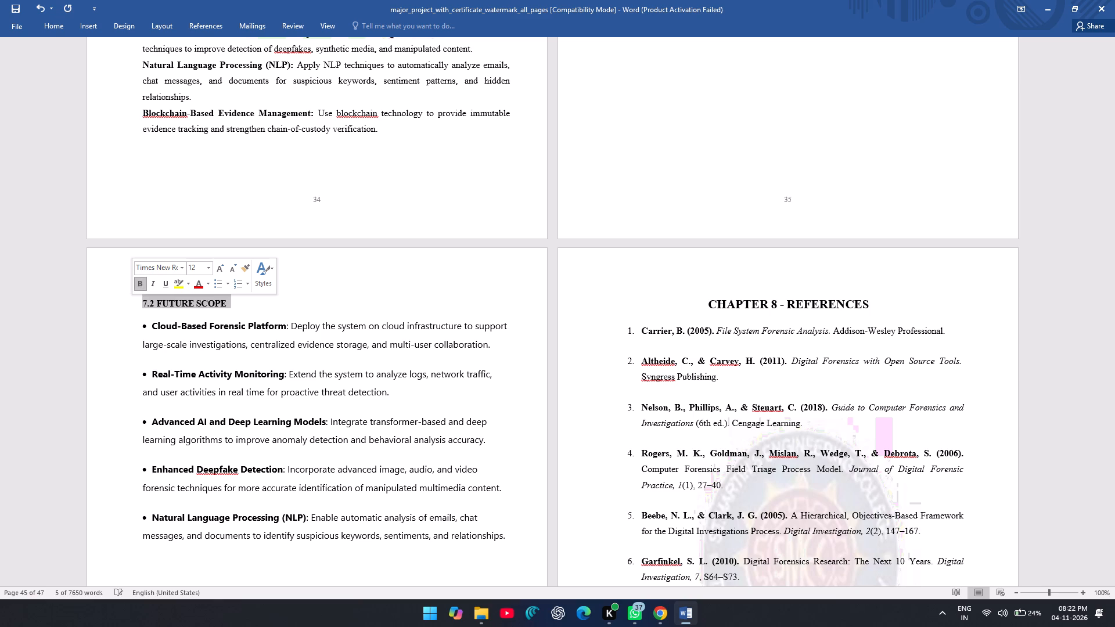
{"action": "left_click", "coordinate": [312, 301]}
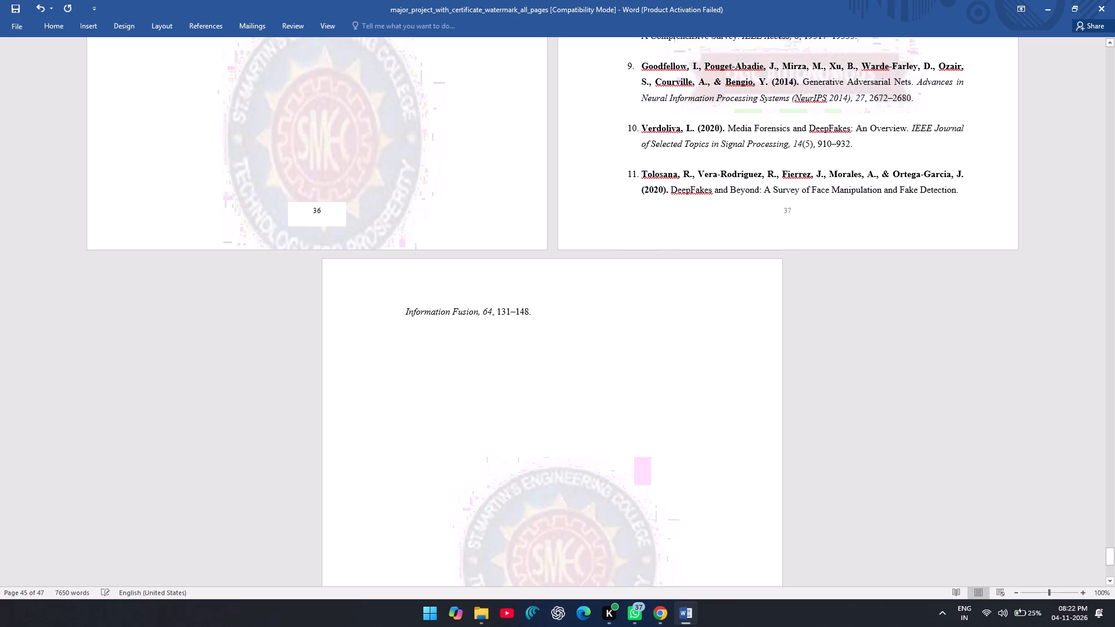
Delete the leftover reference line "Information Fusion, 64, 131–148." from the document's last page.
{"action": "left_click", "coordinate": [534, 313]}
{"action": "key", "text": "BackSpace"}
{"action": "key", "text": "BackSpace"}
{"action": "key", "text": "BackSpace"}
{"action": "key", "text": "BackSpace"}
{"action": "key", "text": "BackSpace"}
{"action": "key", "text": "BackSpace"}
{"action": "key", "text": "BackSpace"}
{"action": "key", "text": "BackSpace"}
{"action": "key", "text": "BackSpace"}
{"action": "key", "text": "BackSpace"}
{"action": "key", "text": "BackSpace"}
{"action": "key", "text": "BackSpace"}
{"action": "key", "text": "BackSpace"}
{"action": "key", "text": "BackSpace"}
{"action": "key", "text": "BackSpace"}
{"action": "key", "text": "BackSpace"}
{"action": "key", "text": "BackSpace"}
{"action": "key", "text": "BackSpace"}
{"action": "key", "text": "BackSpace"}
{"action": "key", "text": "BackSpace"}
{"action": "key", "text": "BackSpace"}
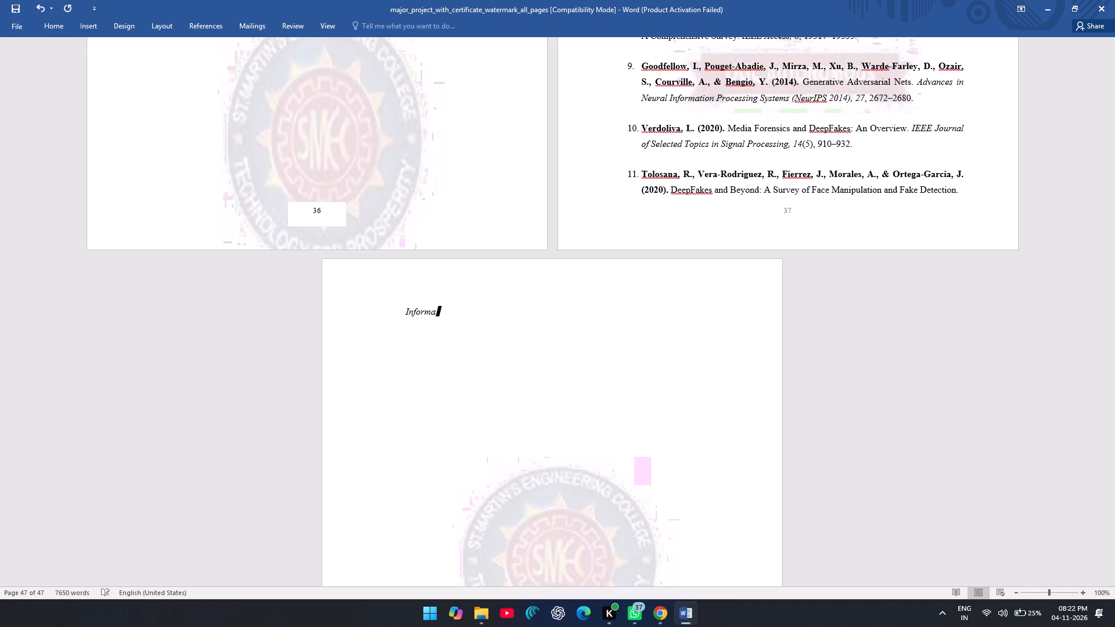
{"action": "key", "text": "BackSpace"}
{"action": "key", "text": "BackSpace"}
{"action": "key", "text": "BackSpace"}
{"action": "key", "text": "BackSpace"}
{"action": "key", "text": "BackSpace"}
{"action": "key", "text": "BackSpace"}
{"action": "key", "text": "BackSpace"}
{"action": "key", "text": "BackSpace"}
Delete the empty paragraphs above the logo on the last page.
{"action": "key", "text": "Delete"}
{"action": "key", "text": "Delete"}
{"action": "key", "text": "Delete"}
{"action": "key", "text": "Delete"}
{"action": "key", "text": "Delete"}
{"action": "key", "text": "Delete"}
{"action": "key", "text": "Delete"}
{"action": "key", "text": "Delete"}
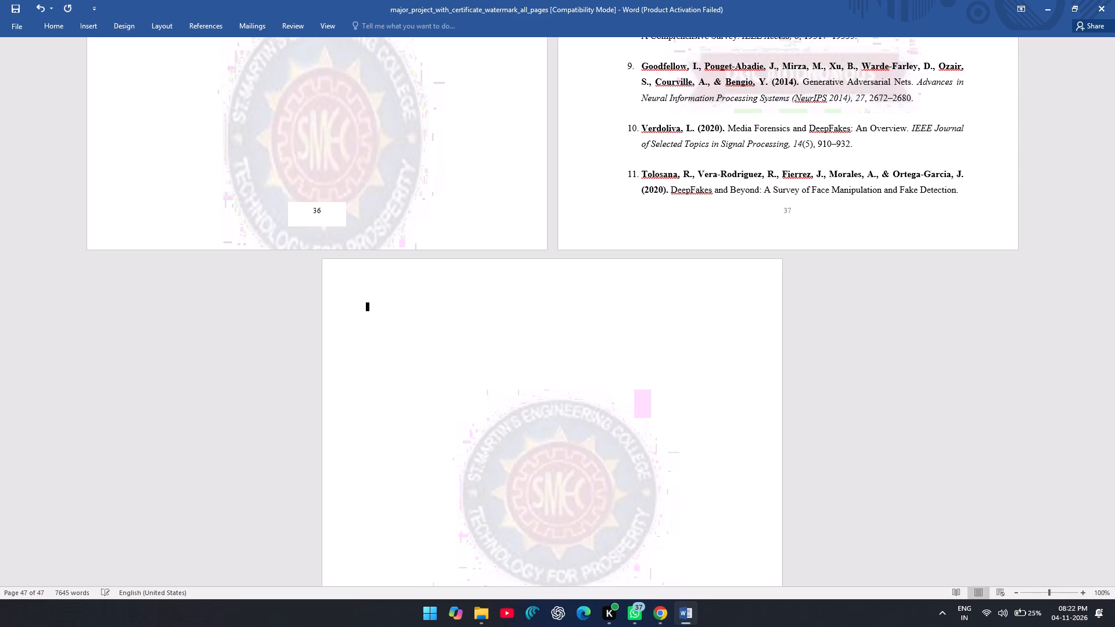
{"action": "key", "text": "Delete"}
{"action": "key", "text": "Delete"}
{"action": "key", "text": "Delete"}
{"action": "key", "text": "Delete"}
{"action": "key", "text": "Delete"}
{"action": "key", "text": "Delete"}
{"action": "key", "text": "Delete"}
{"action": "key", "text": "Delete"}
{"action": "key", "text": "Delete"}
{"action": "key", "text": "Delete"}
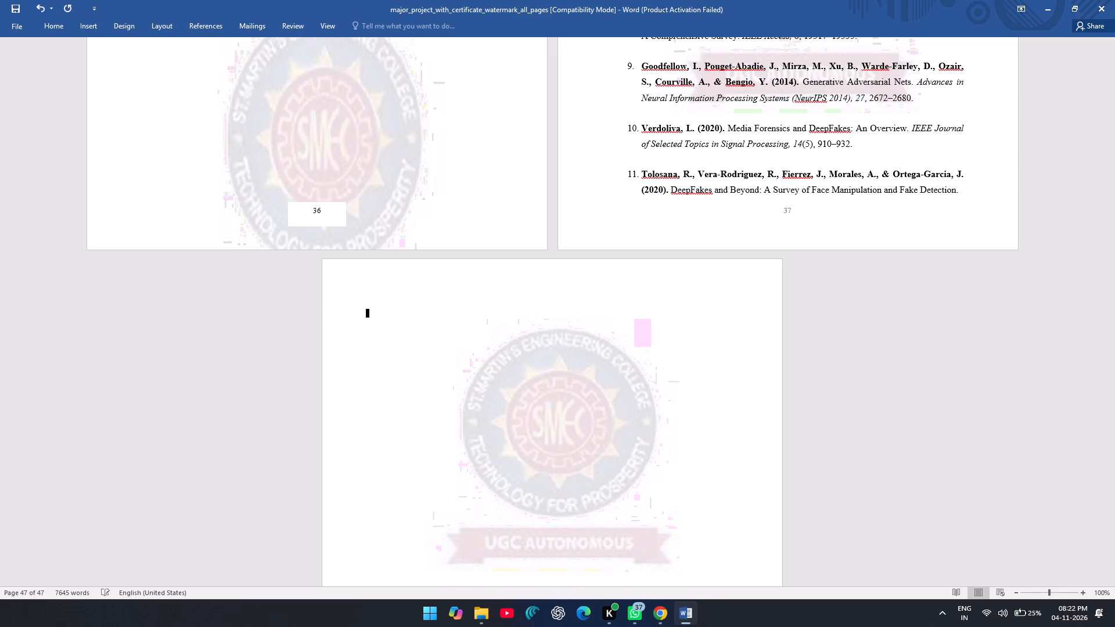
{"action": "key", "text": "Delete"}
Delete the college logo watermark picture from the last page.
{"action": "left_click", "coordinate": [617, 359]}
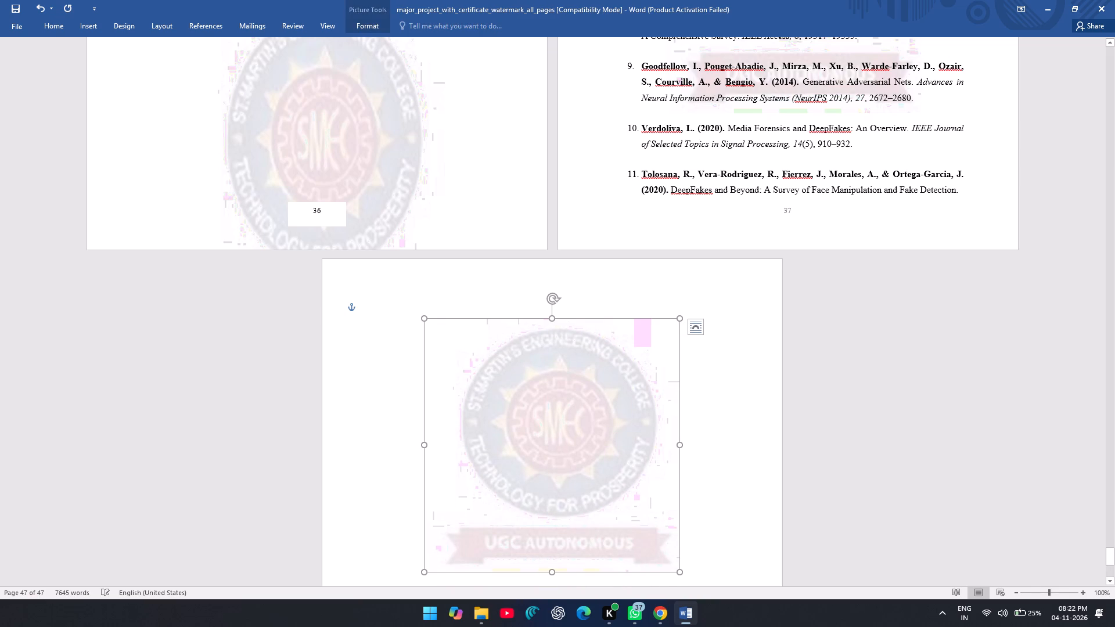
{"action": "key", "text": "Delete"}
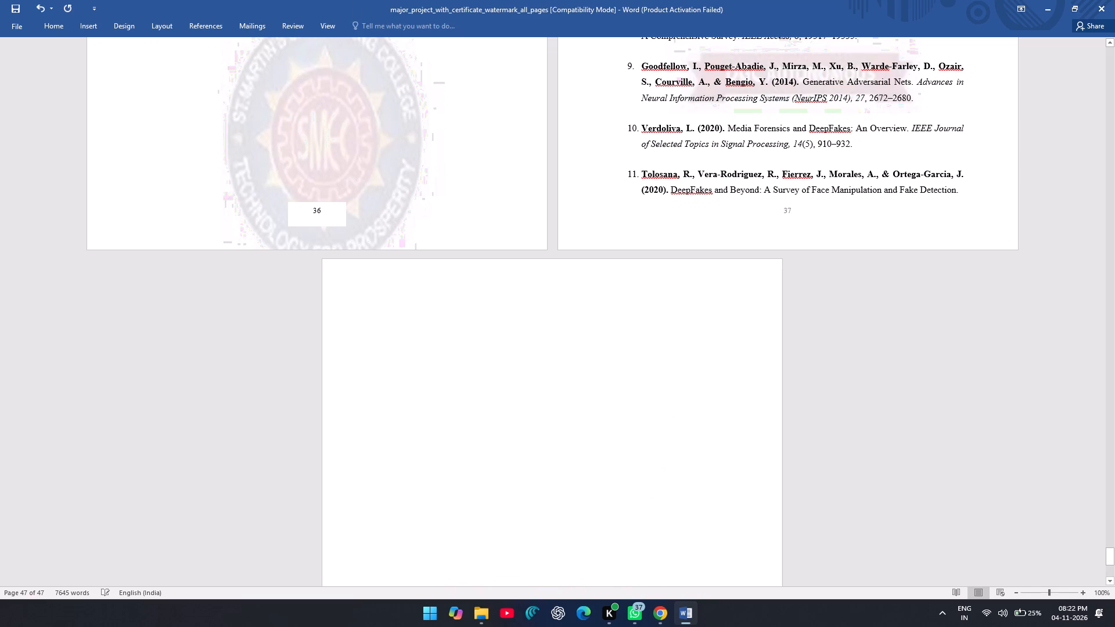
{"action": "key", "text": "Delete"}
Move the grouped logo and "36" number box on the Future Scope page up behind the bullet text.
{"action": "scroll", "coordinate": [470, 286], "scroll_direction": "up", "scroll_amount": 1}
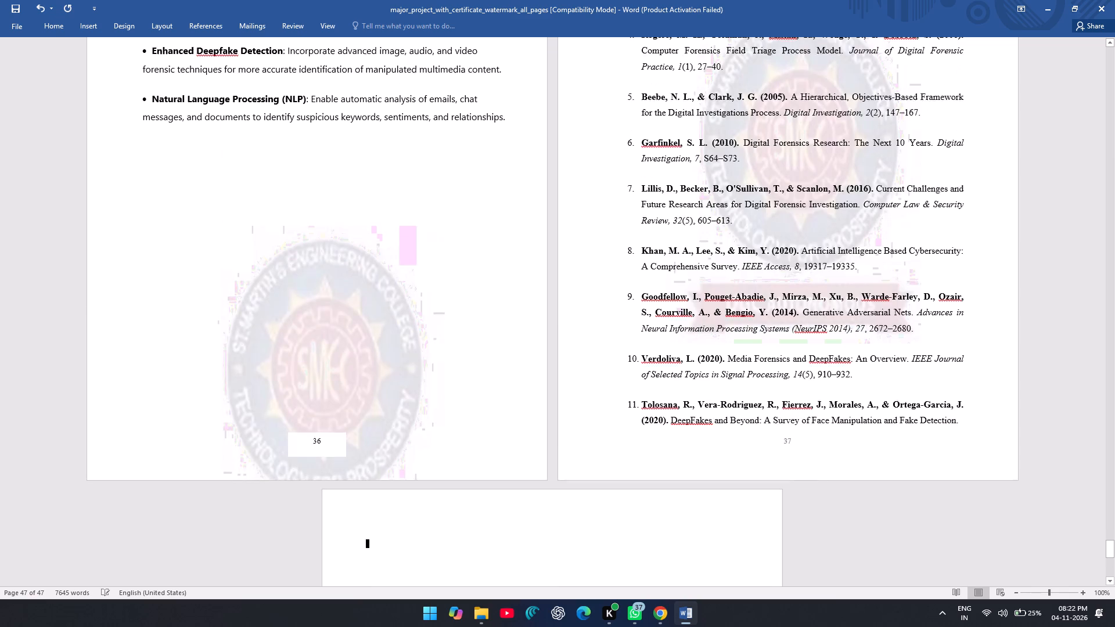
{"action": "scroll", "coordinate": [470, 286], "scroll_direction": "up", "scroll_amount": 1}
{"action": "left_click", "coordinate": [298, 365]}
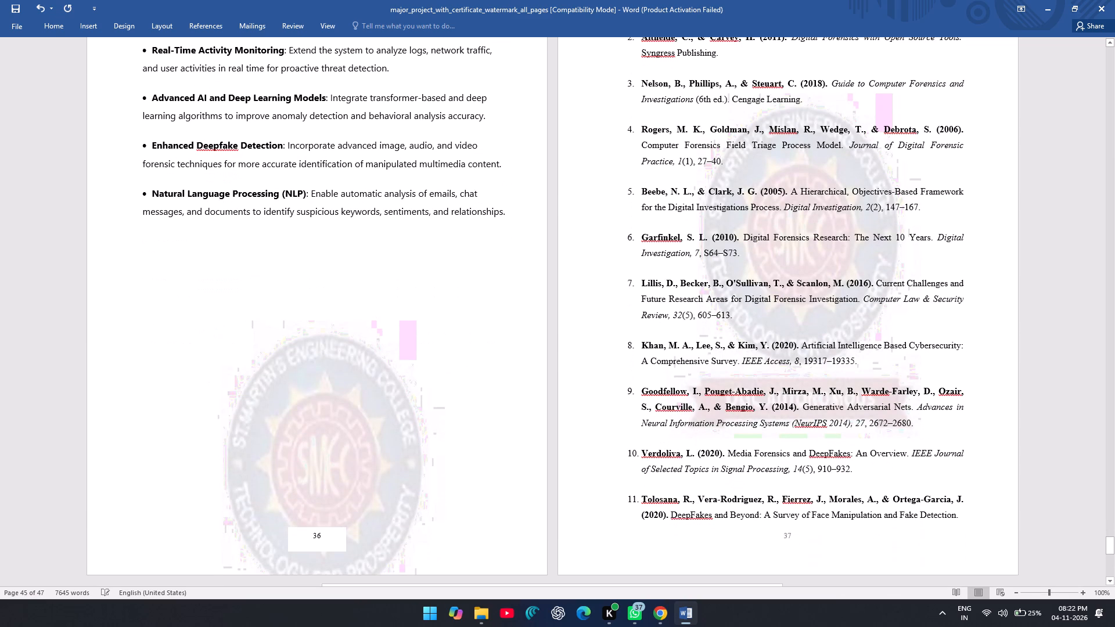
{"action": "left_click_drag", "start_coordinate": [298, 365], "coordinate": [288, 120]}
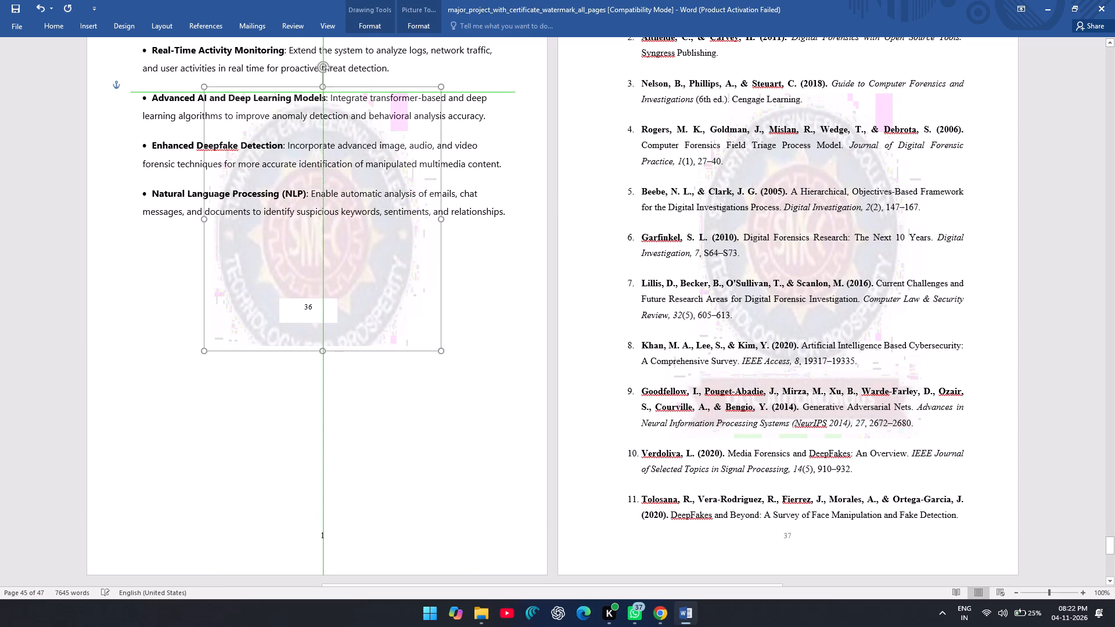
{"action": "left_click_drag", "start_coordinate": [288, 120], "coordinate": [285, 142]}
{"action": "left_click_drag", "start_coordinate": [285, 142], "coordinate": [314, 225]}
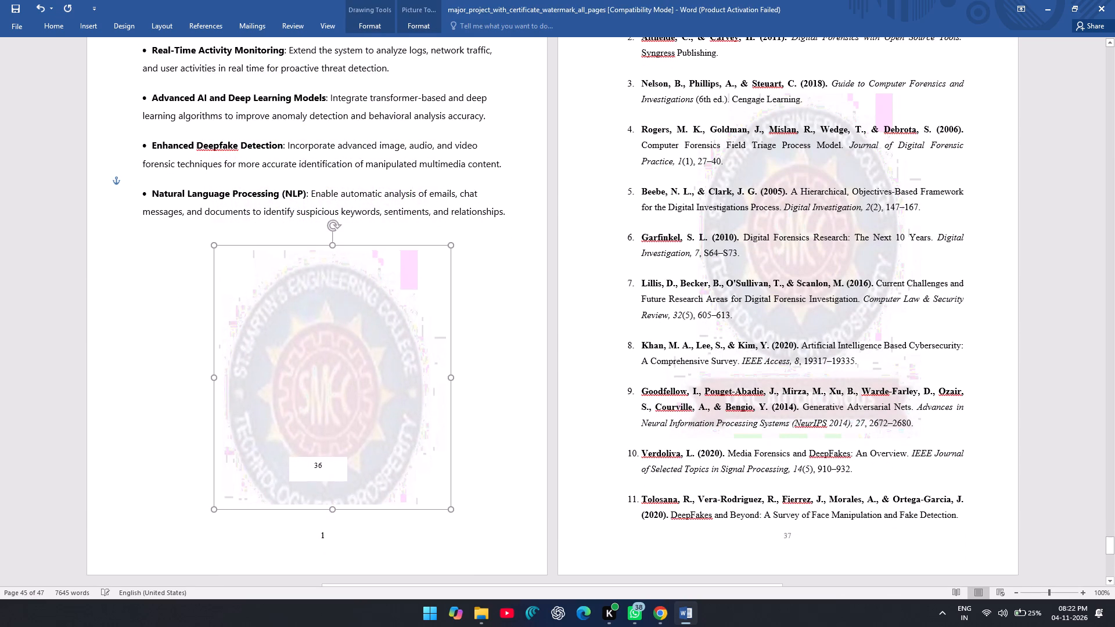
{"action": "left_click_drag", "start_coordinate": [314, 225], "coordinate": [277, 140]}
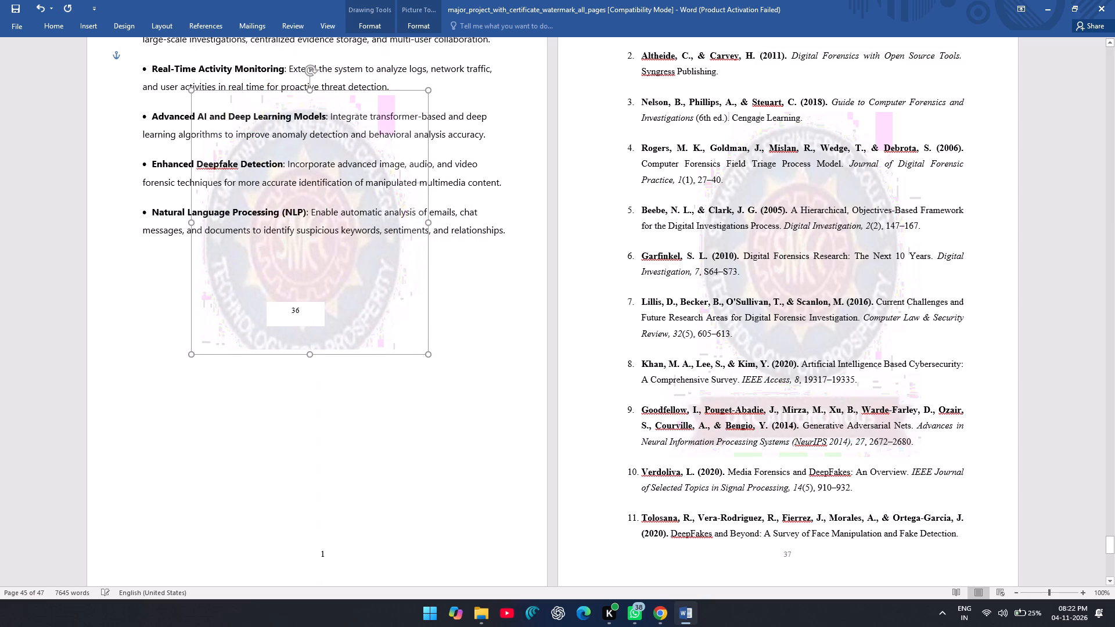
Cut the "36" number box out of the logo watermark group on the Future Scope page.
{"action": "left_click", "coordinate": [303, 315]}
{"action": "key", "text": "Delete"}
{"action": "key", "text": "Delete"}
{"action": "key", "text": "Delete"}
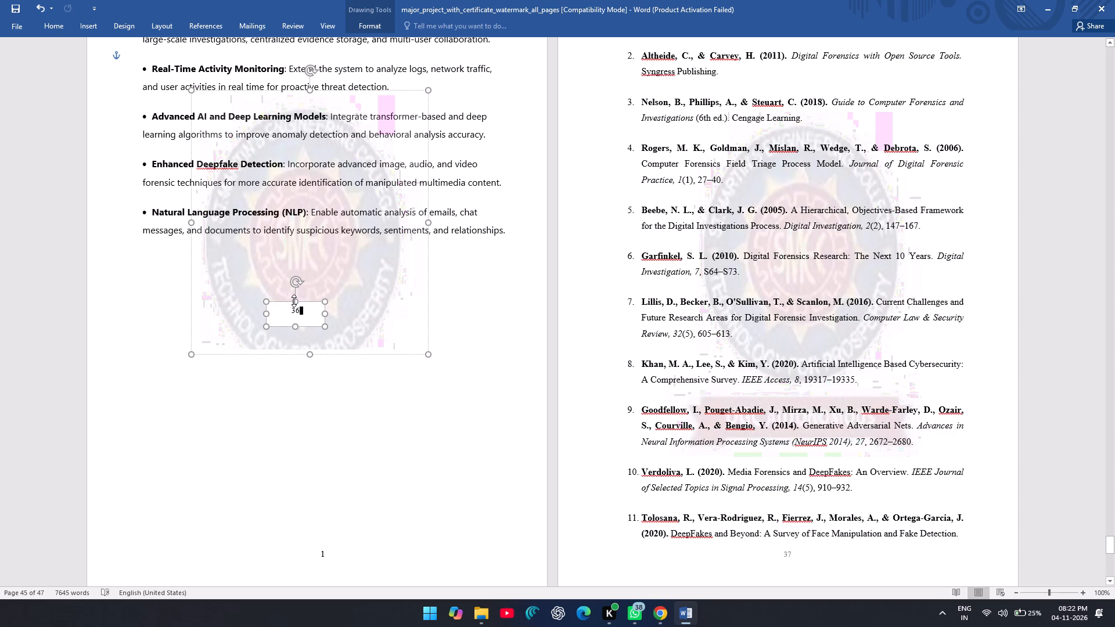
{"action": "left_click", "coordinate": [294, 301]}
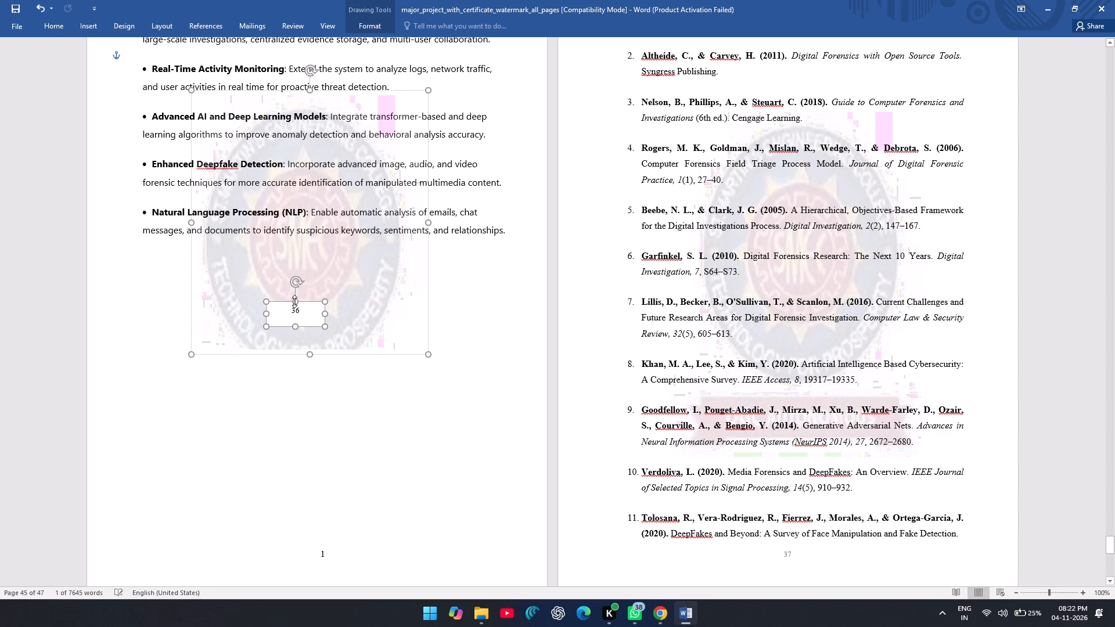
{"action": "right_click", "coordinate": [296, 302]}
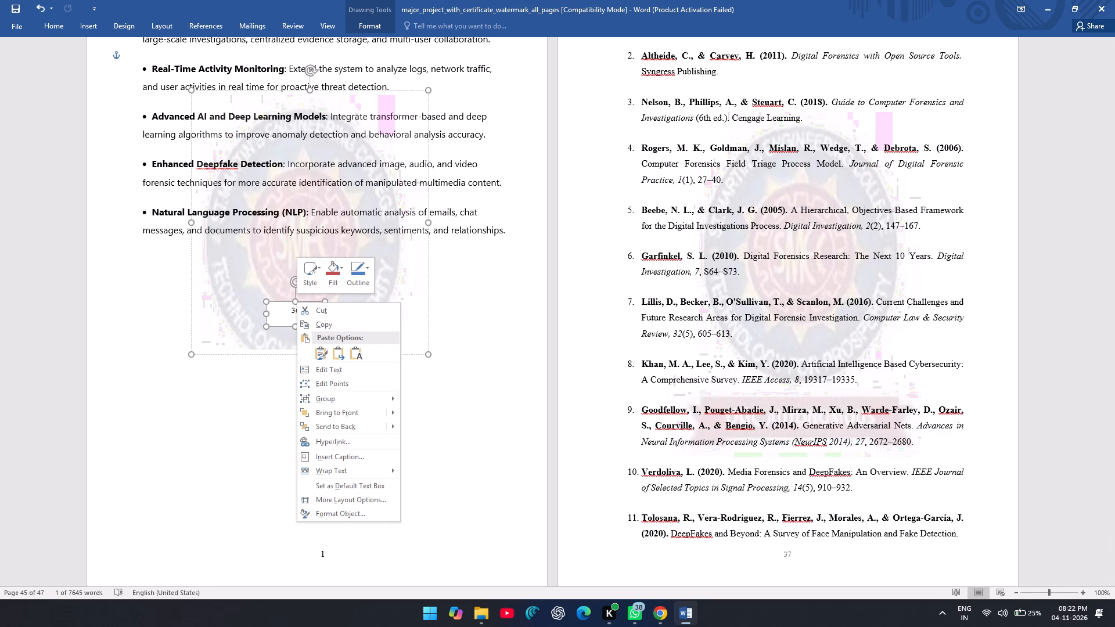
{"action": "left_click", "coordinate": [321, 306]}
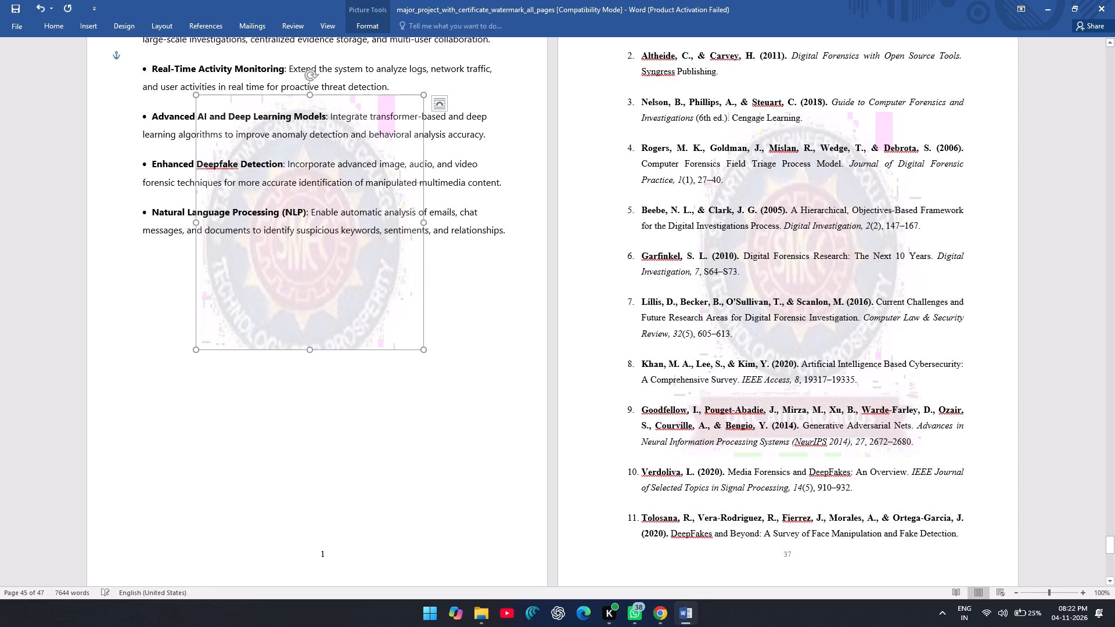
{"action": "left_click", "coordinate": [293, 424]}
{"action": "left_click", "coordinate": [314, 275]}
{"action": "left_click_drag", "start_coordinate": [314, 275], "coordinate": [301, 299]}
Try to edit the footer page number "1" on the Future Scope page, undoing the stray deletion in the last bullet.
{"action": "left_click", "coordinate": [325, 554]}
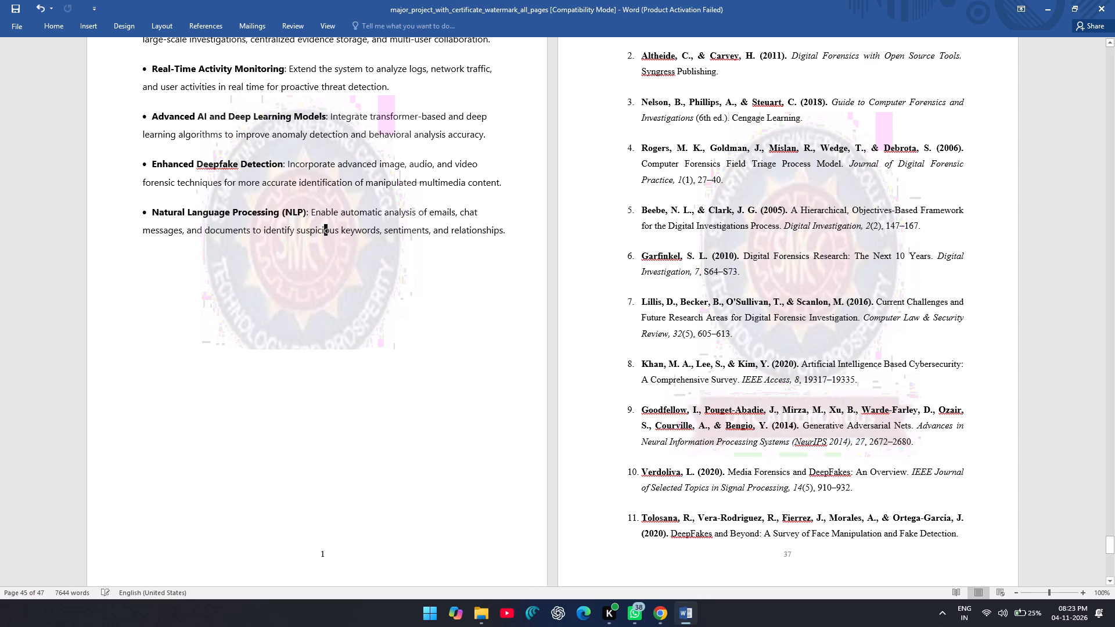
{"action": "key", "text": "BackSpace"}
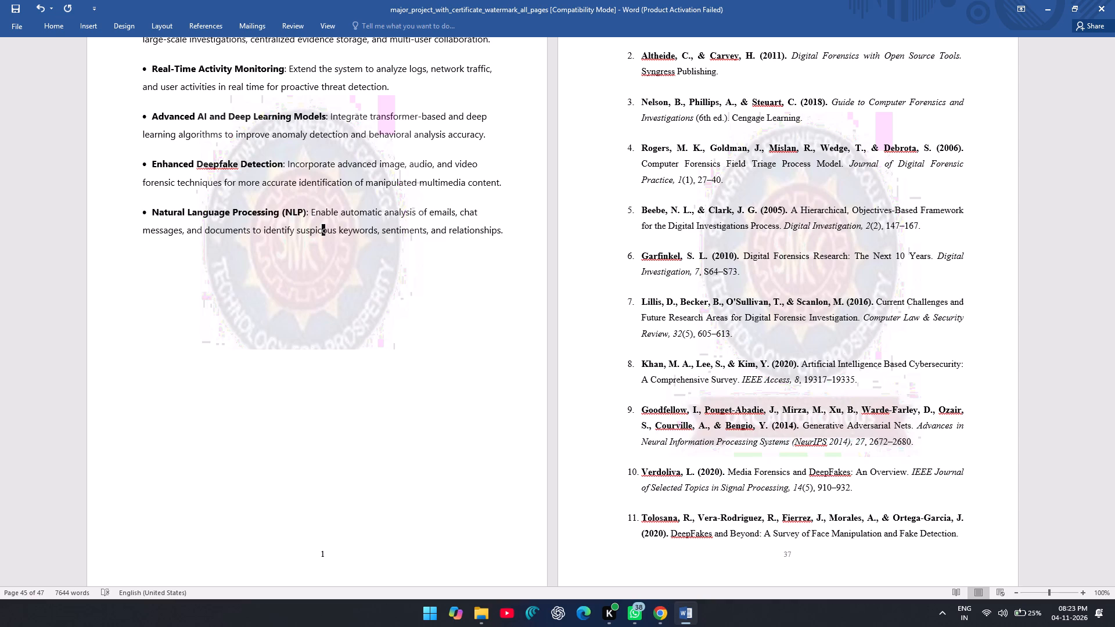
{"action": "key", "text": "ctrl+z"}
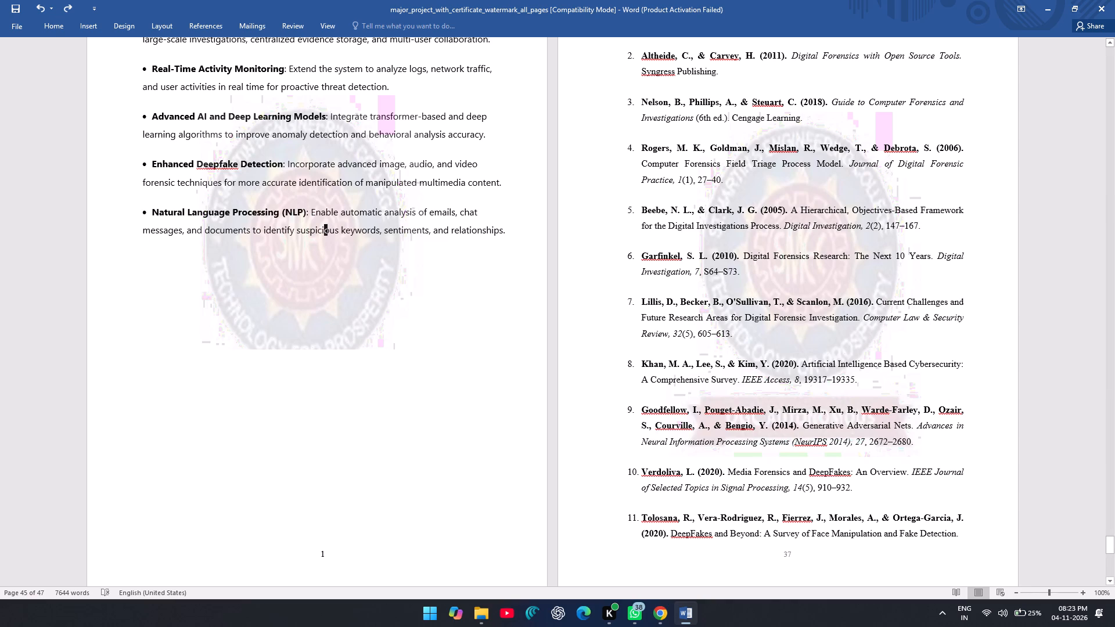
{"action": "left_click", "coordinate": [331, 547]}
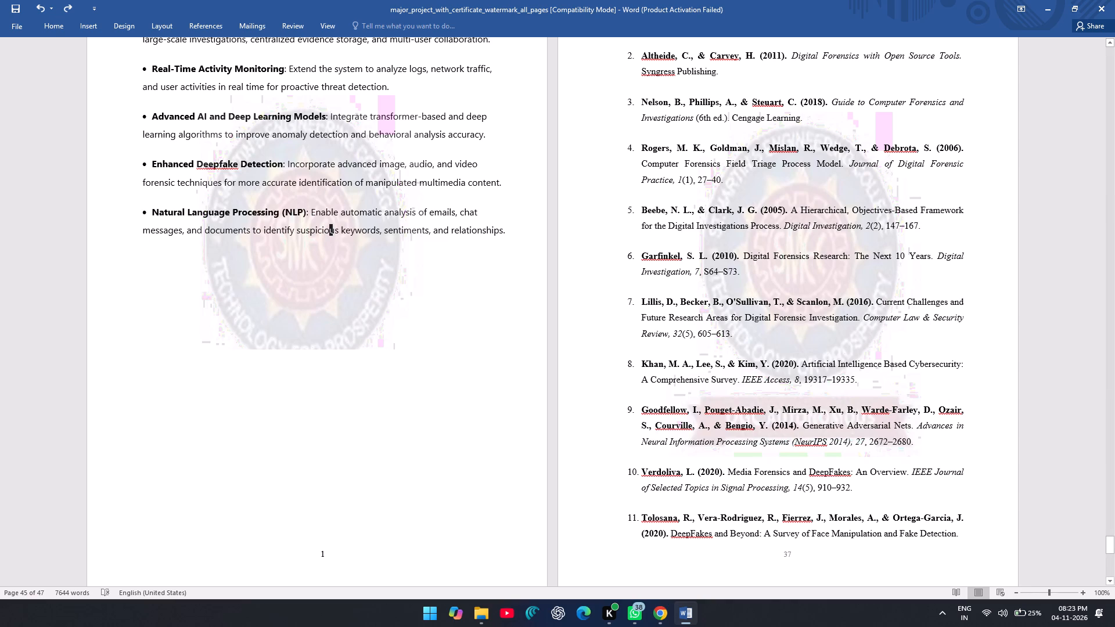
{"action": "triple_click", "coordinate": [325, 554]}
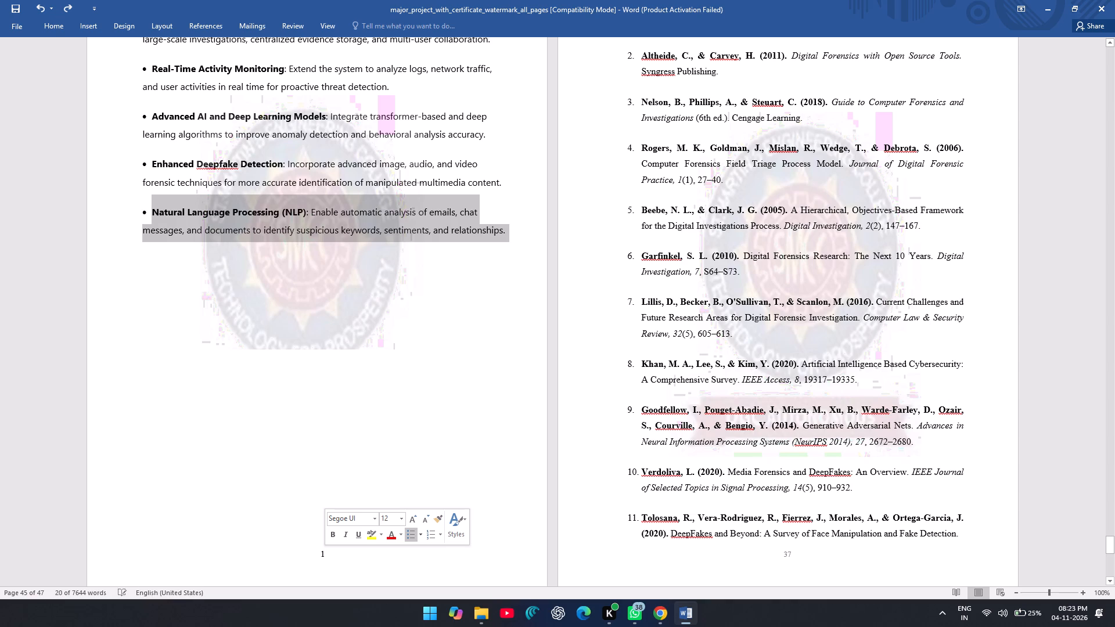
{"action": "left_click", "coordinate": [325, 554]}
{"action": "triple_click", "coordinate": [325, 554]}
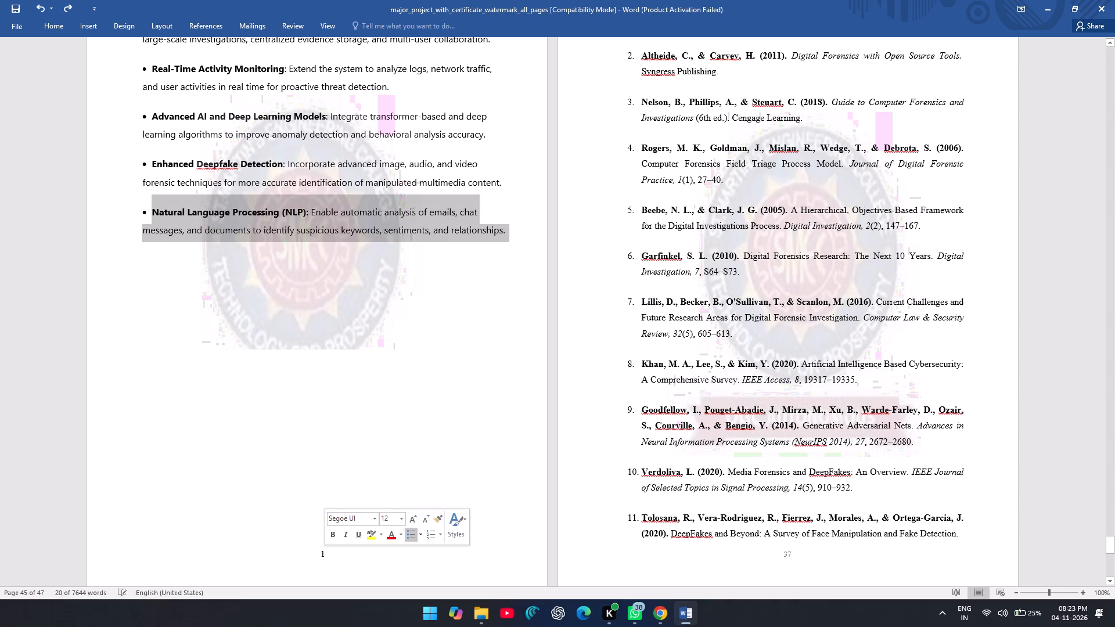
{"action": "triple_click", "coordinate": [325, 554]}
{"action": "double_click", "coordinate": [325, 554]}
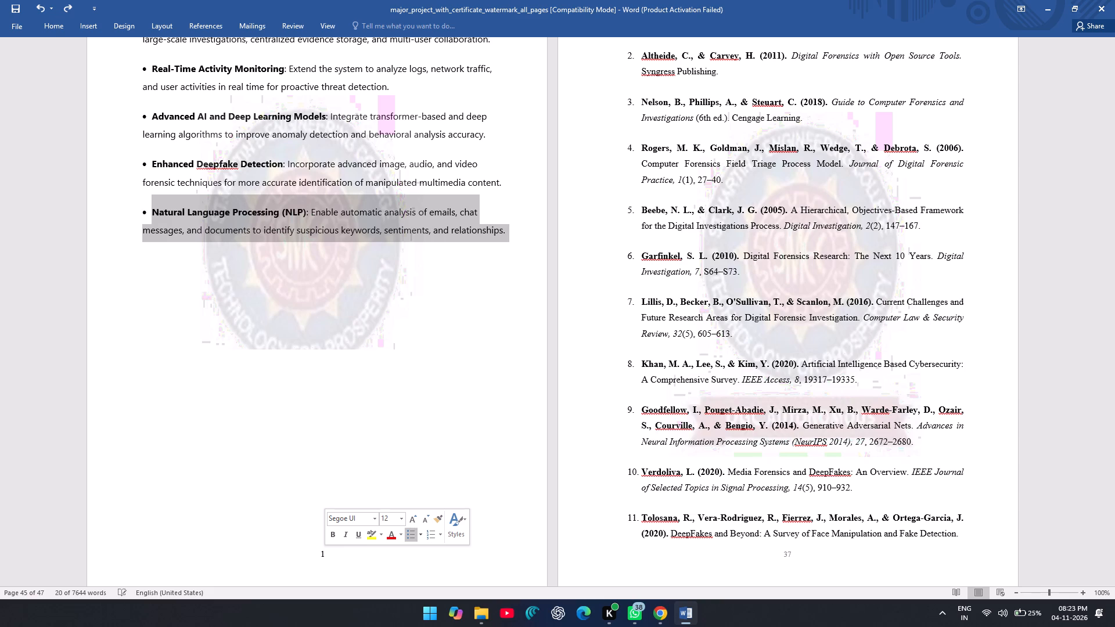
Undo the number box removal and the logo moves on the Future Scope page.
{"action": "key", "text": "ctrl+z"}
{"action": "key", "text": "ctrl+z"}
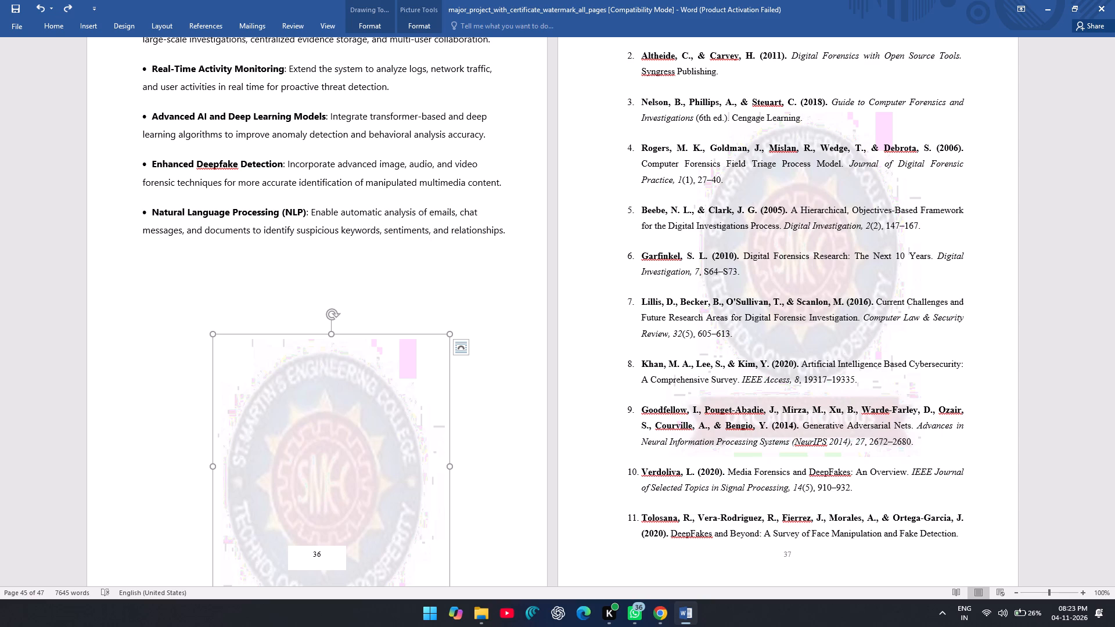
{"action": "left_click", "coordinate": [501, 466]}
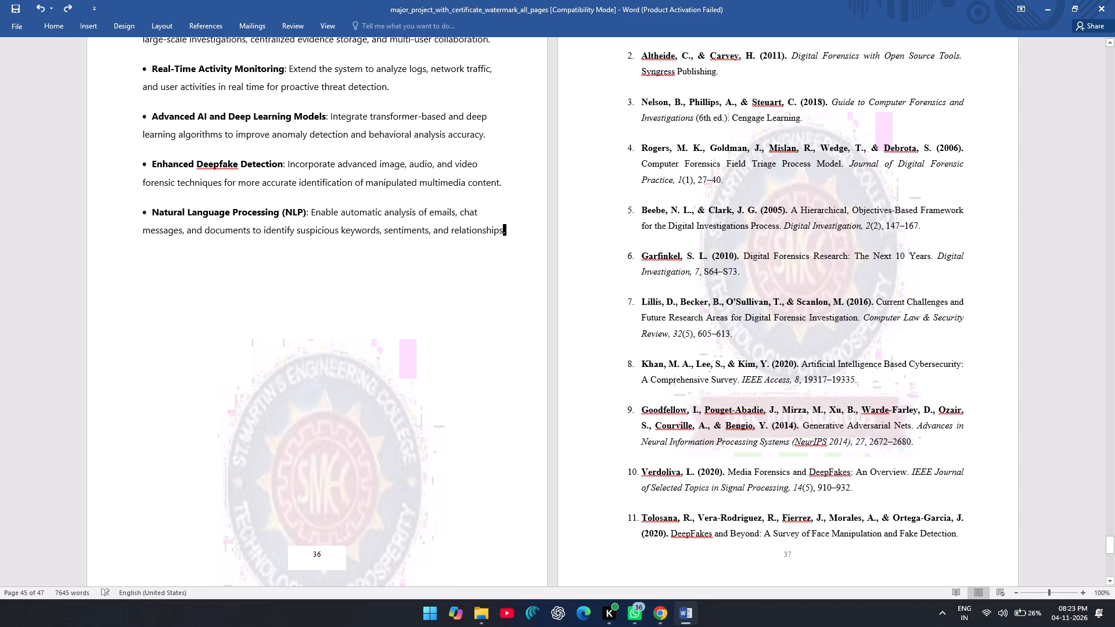
Move the logo watermark group with its "36" box up to the middle of the Future Scope page, behind the last bullets.
{"action": "scroll", "coordinate": [368, 448], "scroll_direction": "up", "scroll_amount": 1}
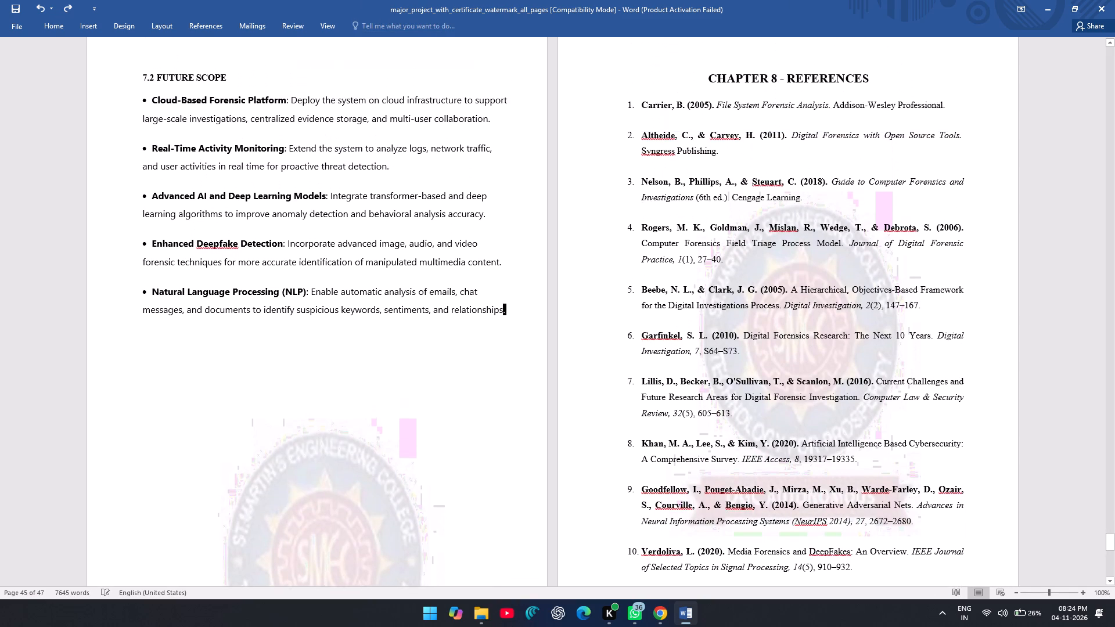
{"action": "scroll", "coordinate": [368, 448], "scroll_direction": "up", "scroll_amount": 2}
{"action": "scroll", "coordinate": [368, 448], "scroll_direction": "down", "scroll_amount": 1}
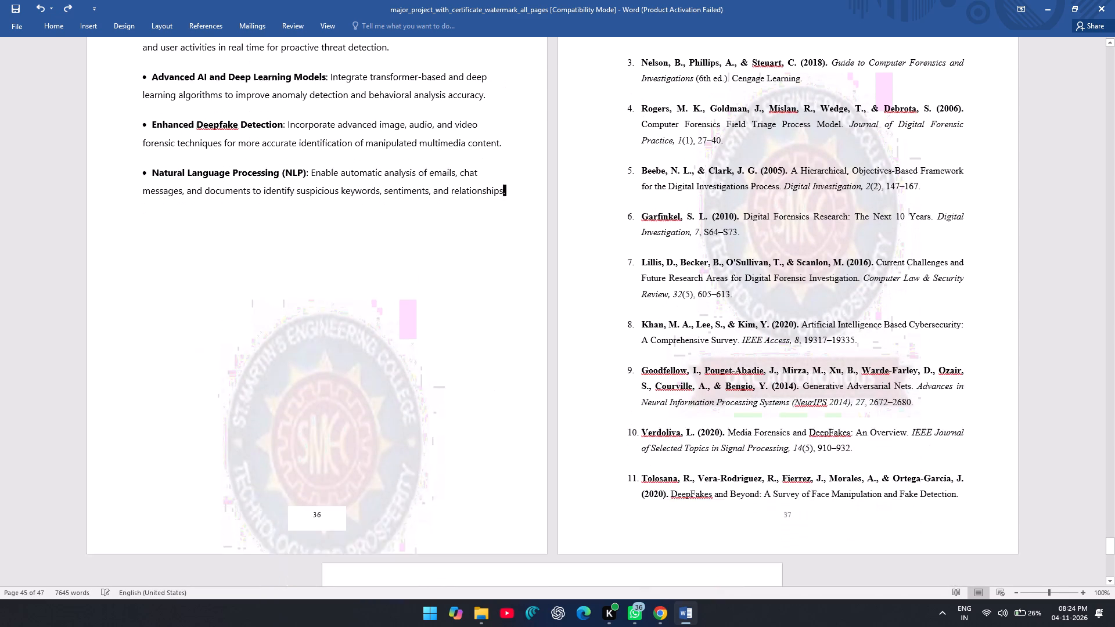
{"action": "scroll", "coordinate": [368, 448], "scroll_direction": "down", "scroll_amount": 1}
{"action": "left_click_drag", "start_coordinate": [368, 448], "coordinate": [365, 294]}
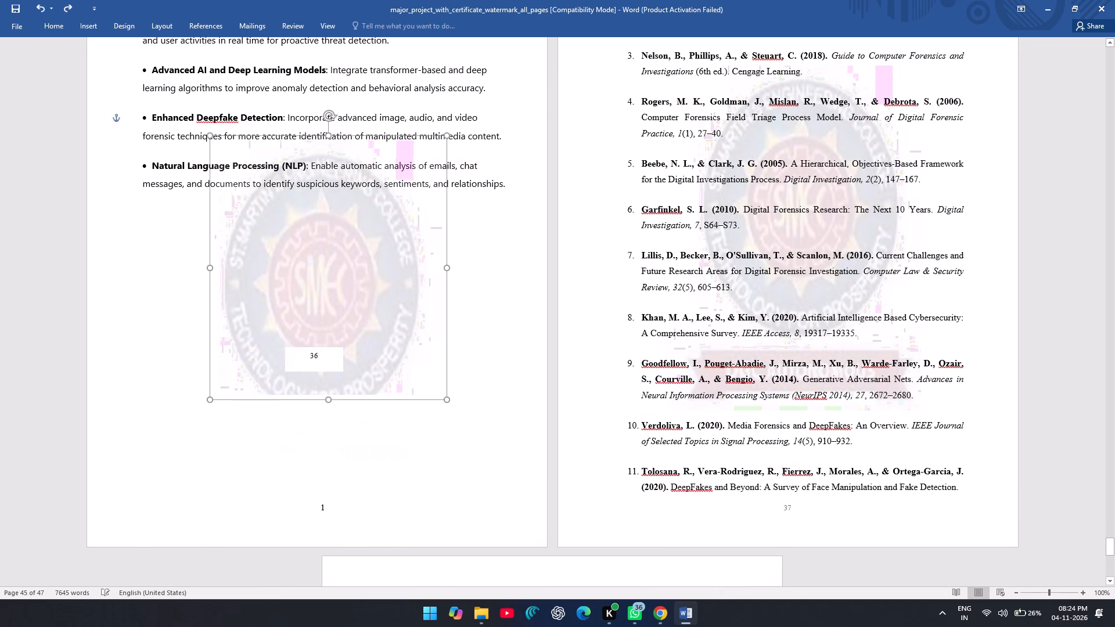
{"action": "left_click_drag", "start_coordinate": [365, 294], "coordinate": [362, 295]}
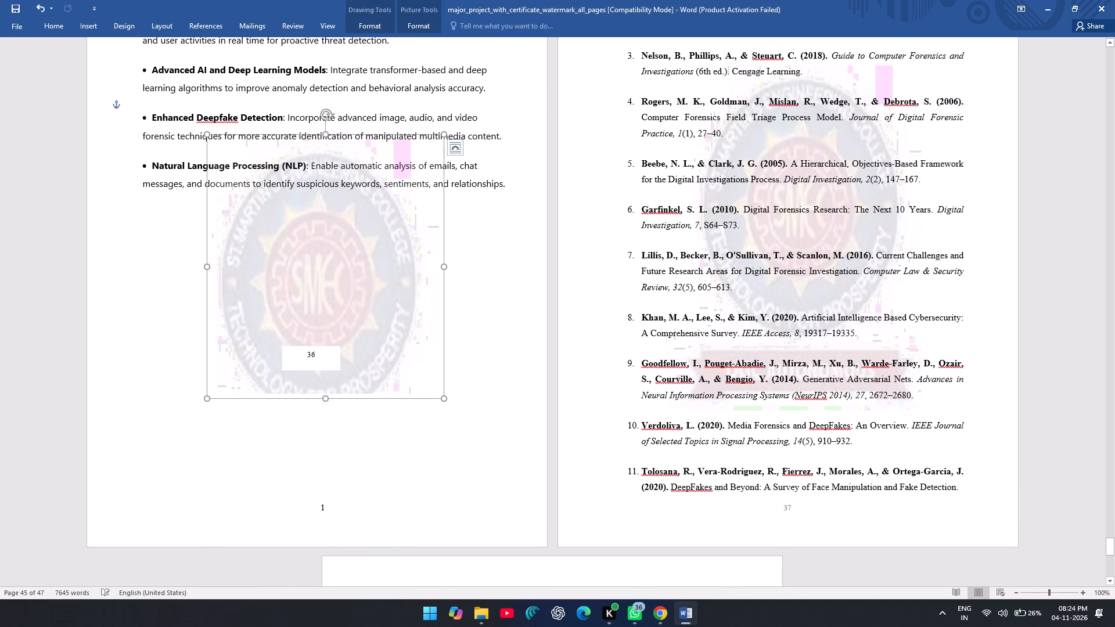
Replace the footer page number on the Future Scope page with 36, enlarging its text box to fit the number.
{"action": "left_click", "coordinate": [326, 502]}
{"action": "left_click", "coordinate": [326, 502]}
{"action": "double_click", "coordinate": [326, 509]}
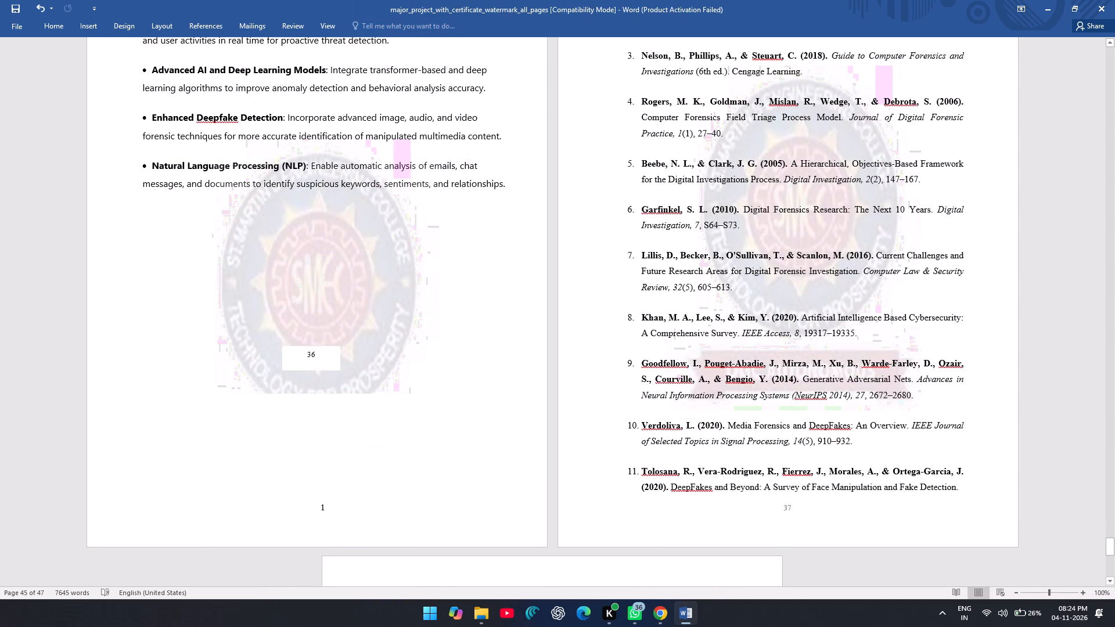
{"action": "left_click", "coordinate": [326, 509]}
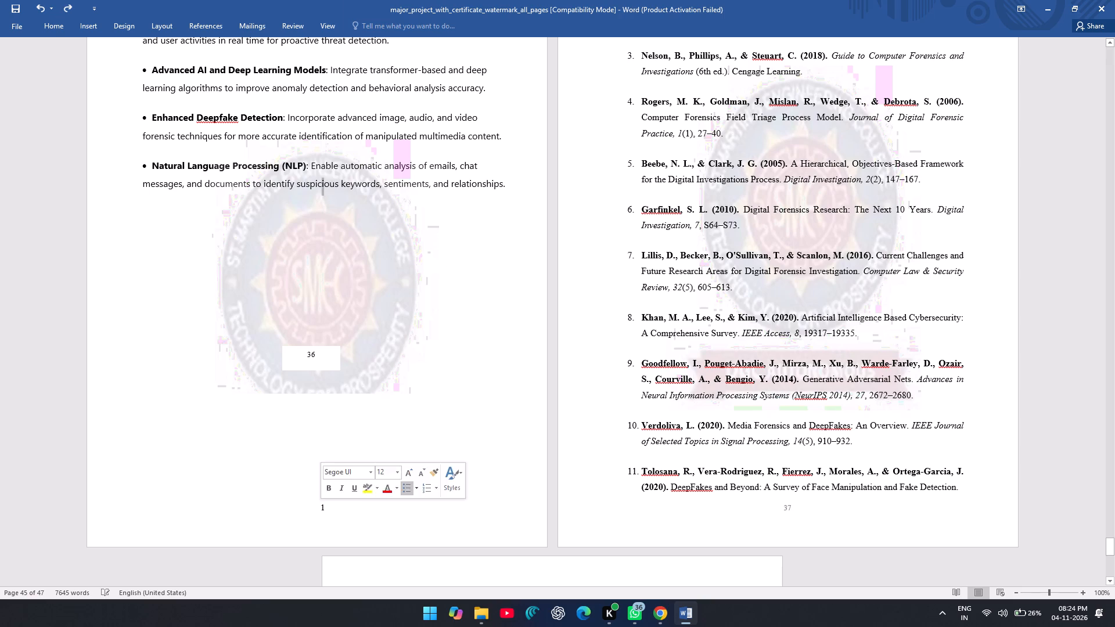
{"action": "left_click", "coordinate": [321, 507]}
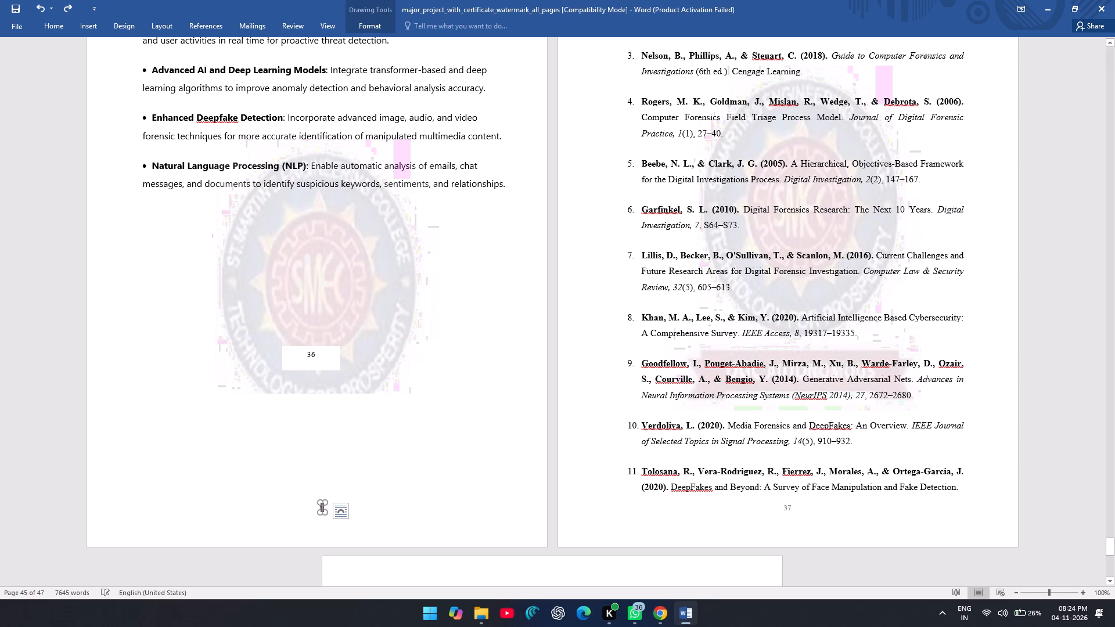
{"action": "key", "text": "BackSpace"}
{"action": "key", "text": "3"}
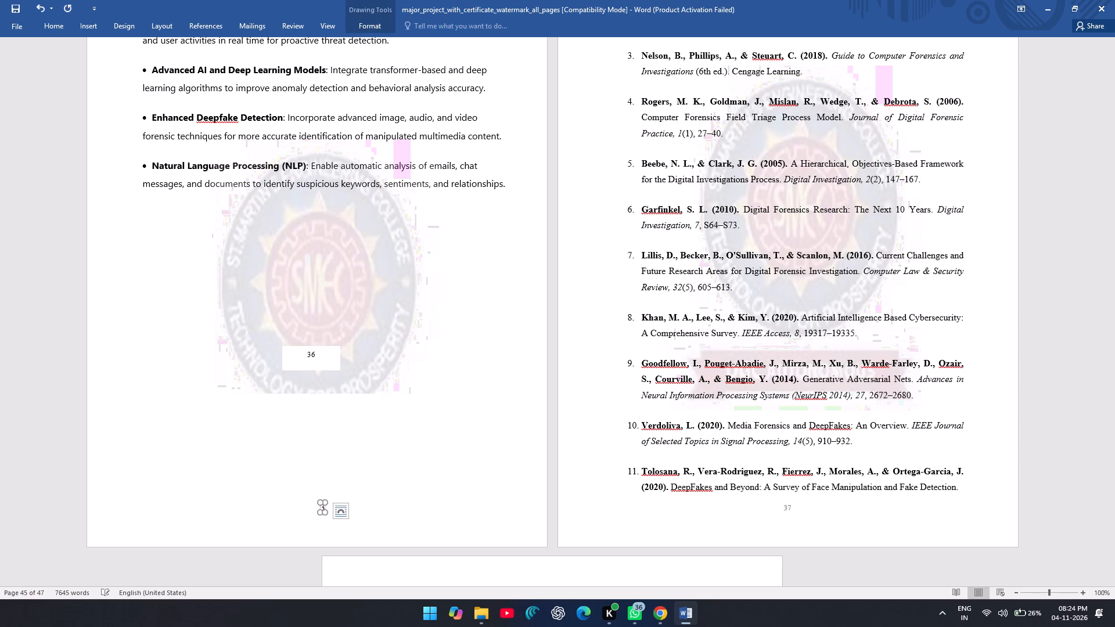
{"action": "key", "text": "6"}
{"action": "left_click_drag", "start_coordinate": [325, 511], "coordinate": [352, 505]}
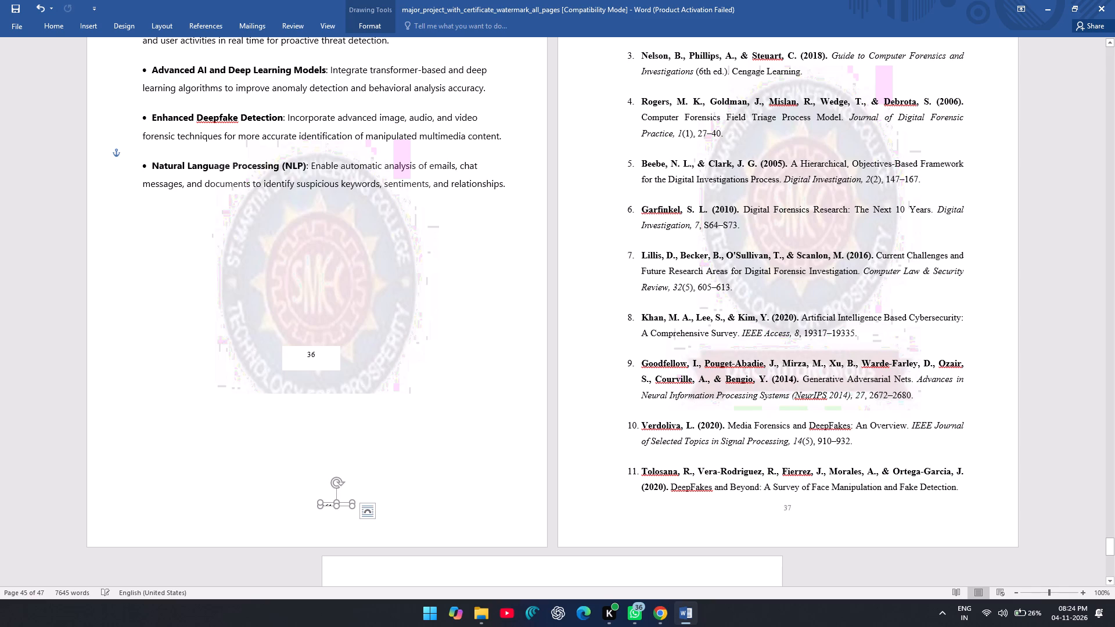
{"action": "left_click_drag", "start_coordinate": [336, 508], "coordinate": [336, 516]}
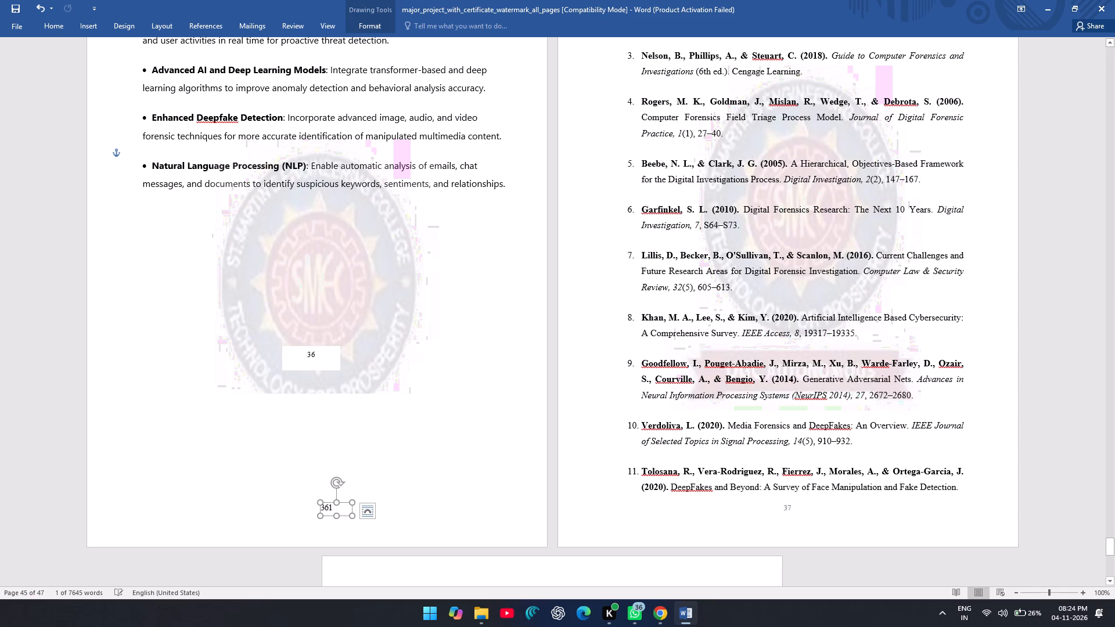
{"action": "left_click", "coordinate": [334, 509]}
{"action": "key", "text": "BackSpace"}
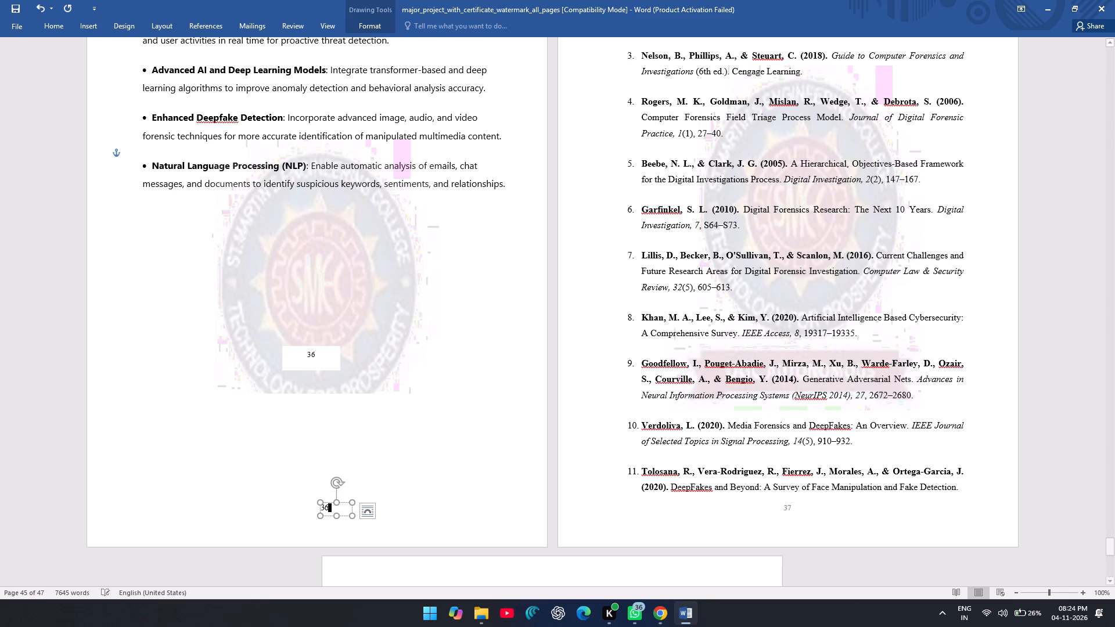
{"action": "left_click", "coordinate": [411, 473]}
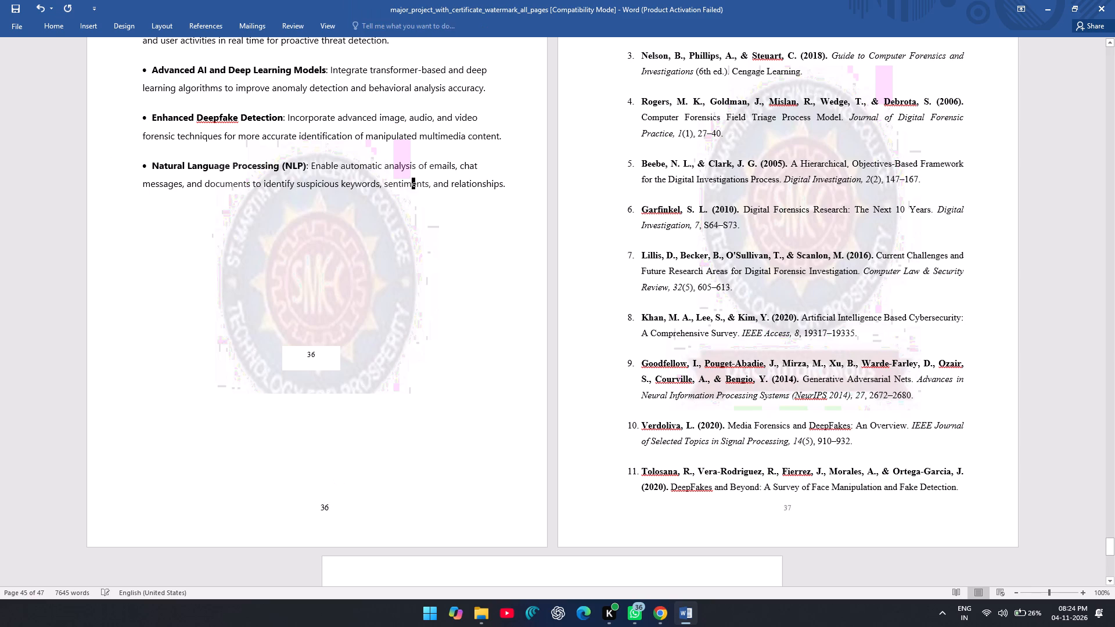
Cut the "36" number box out of the logo watermark group on the Future Scope page.
{"action": "left_click", "coordinate": [272, 309]}
{"action": "left_click", "coordinate": [311, 352]}
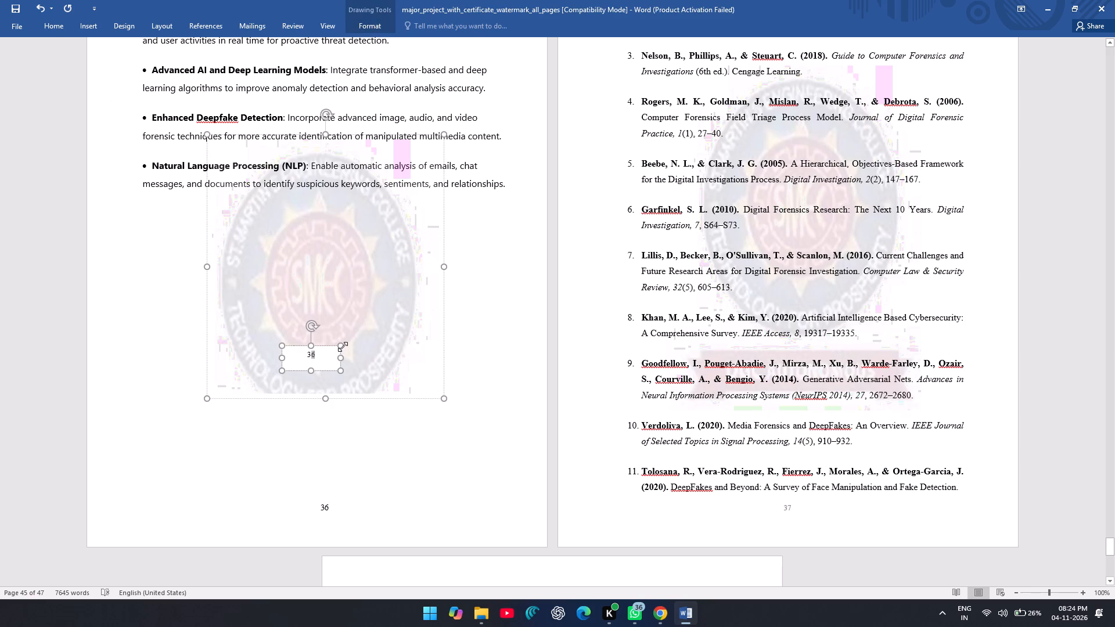
{"action": "left_click", "coordinate": [343, 347]}
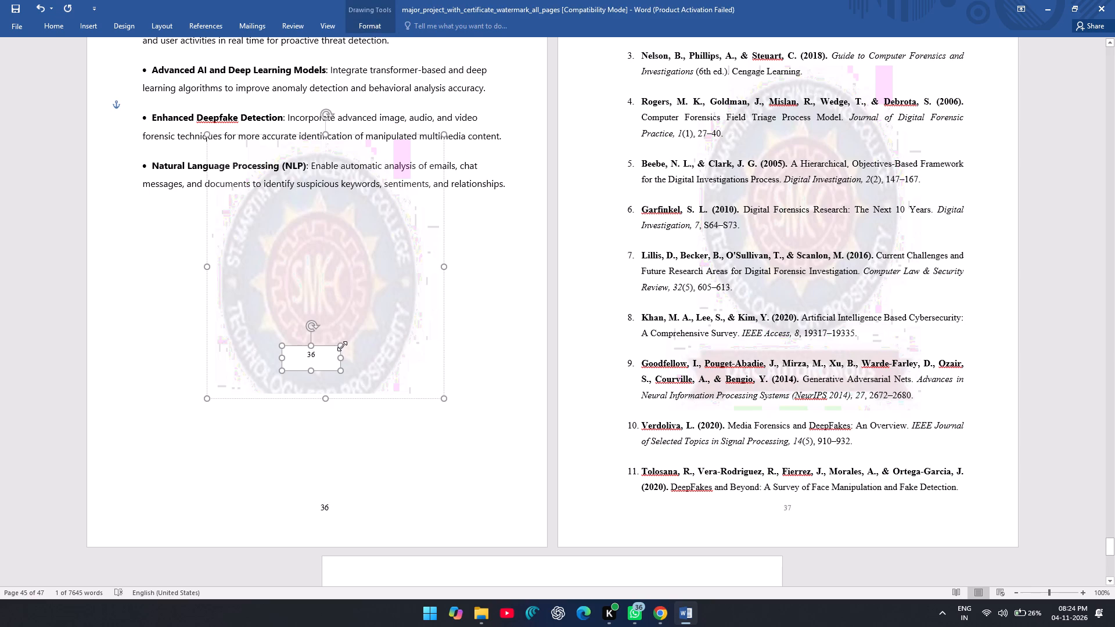
{"action": "right_click", "coordinate": [342, 346]}
{"action": "left_click", "coordinate": [373, 353]}
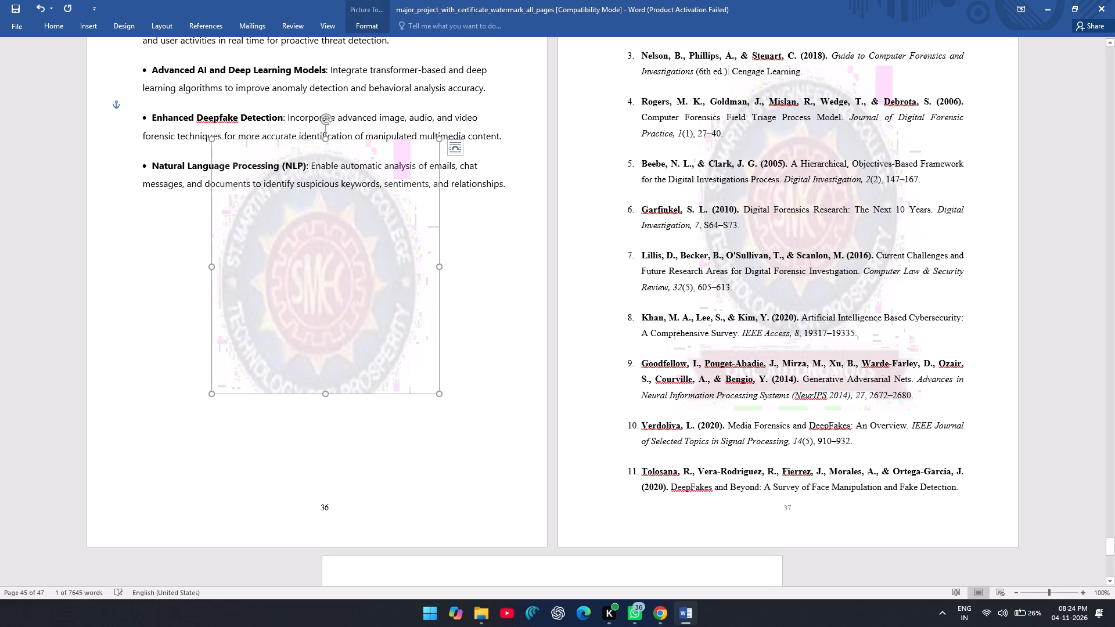
Move the Future Scope page's logo watermark up behind the last three bullets, centred horizontally on the page.
{"action": "left_click_drag", "start_coordinate": [346, 345], "coordinate": [328, 268]}
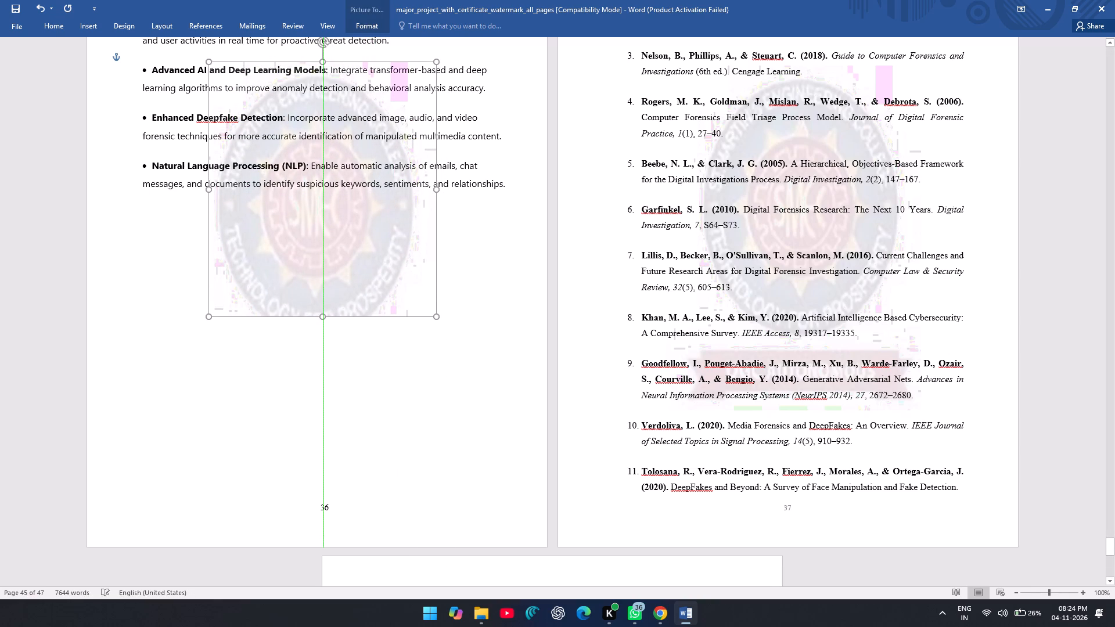
{"action": "left_click", "coordinate": [504, 352]}
Review the pages from Future Scope and References back through Chapter 7 to the results table, checking layout, watermarks and page numbers.
{"action": "scroll", "coordinate": [668, 446], "scroll_direction": "up", "scroll_amount": 2}
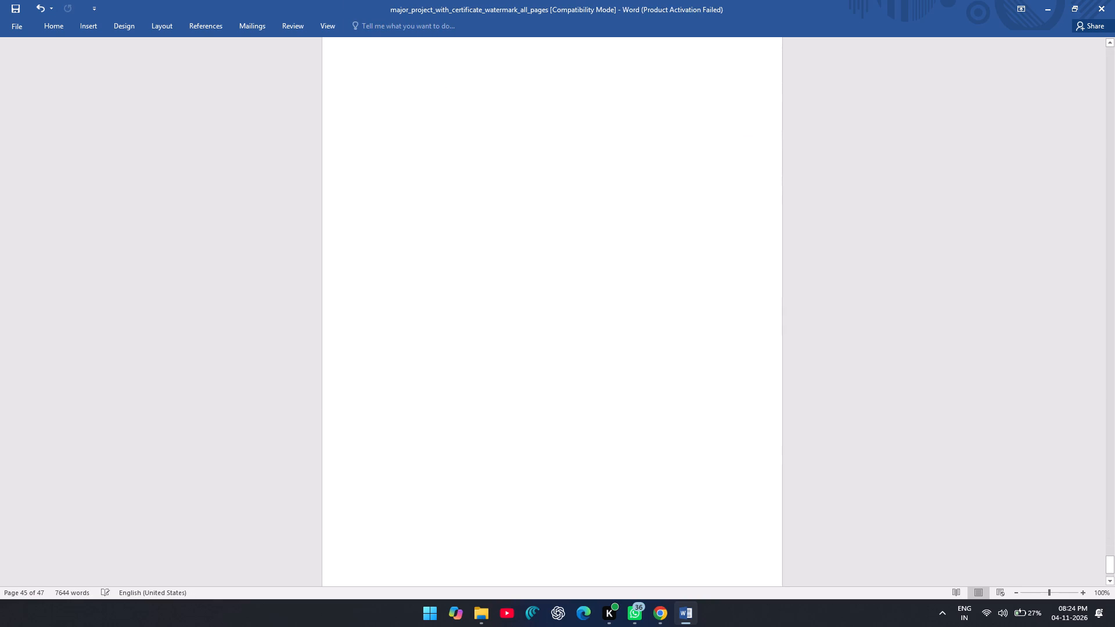
{"action": "scroll", "coordinate": [668, 446], "scroll_direction": "up", "scroll_amount": 1}
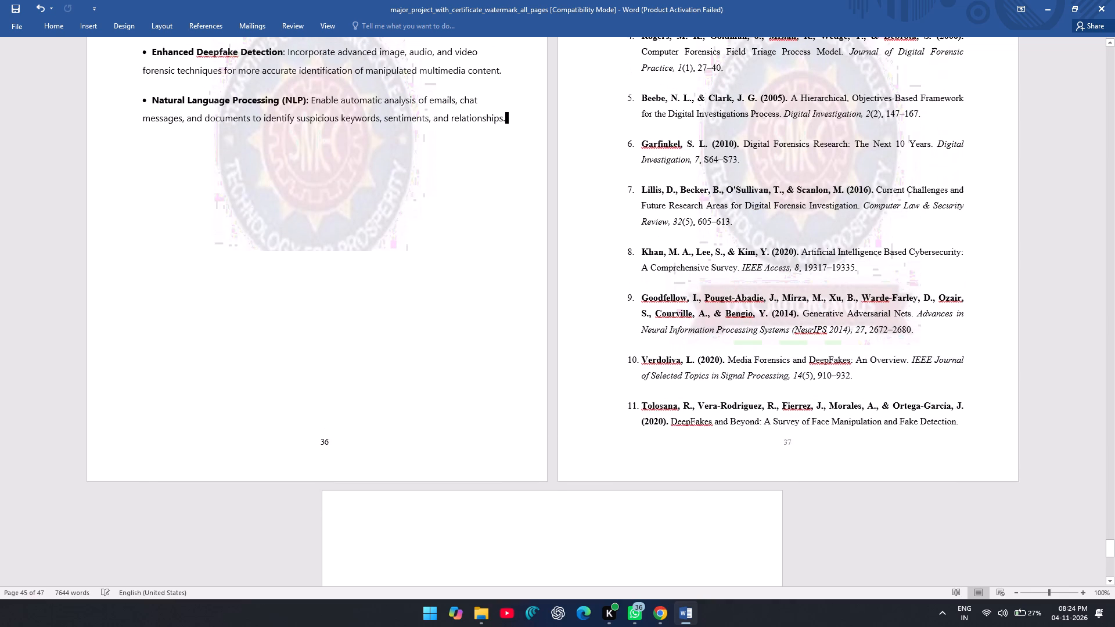
{"action": "scroll", "coordinate": [668, 446], "scroll_direction": "up", "scroll_amount": 2}
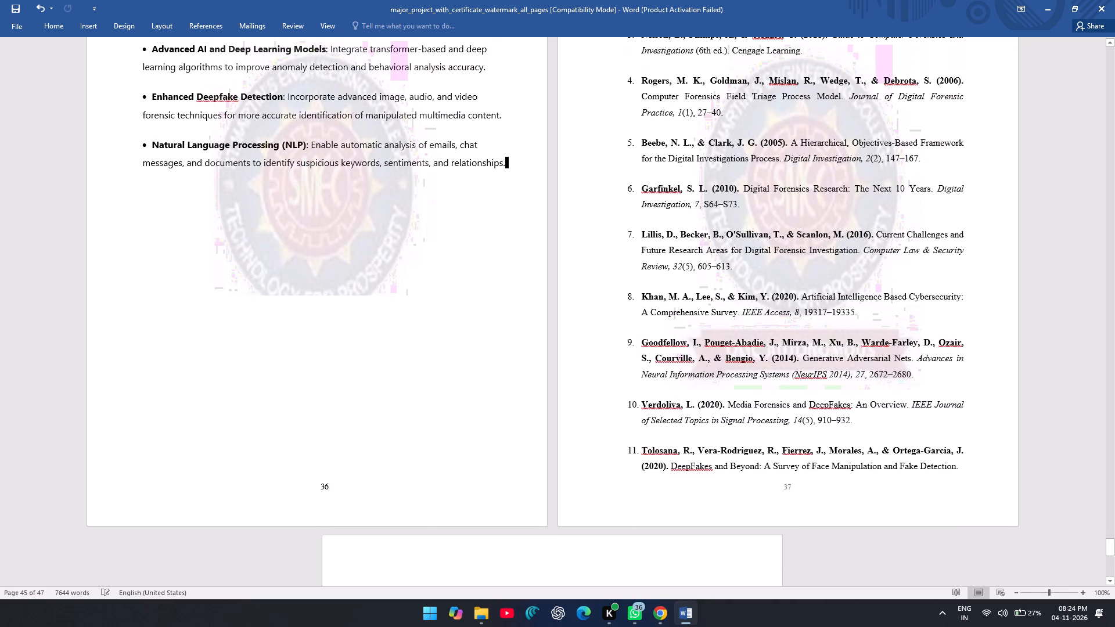
{"action": "scroll", "coordinate": [668, 446], "scroll_direction": "up", "scroll_amount": 1}
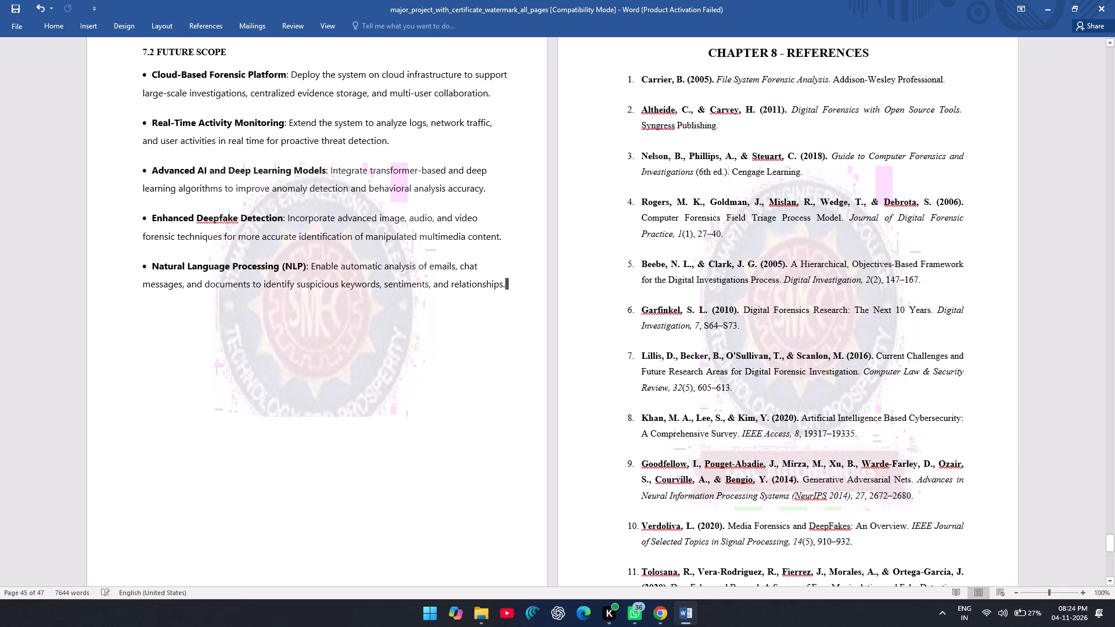
{"action": "scroll", "coordinate": [668, 446], "scroll_direction": "up", "scroll_amount": 2}
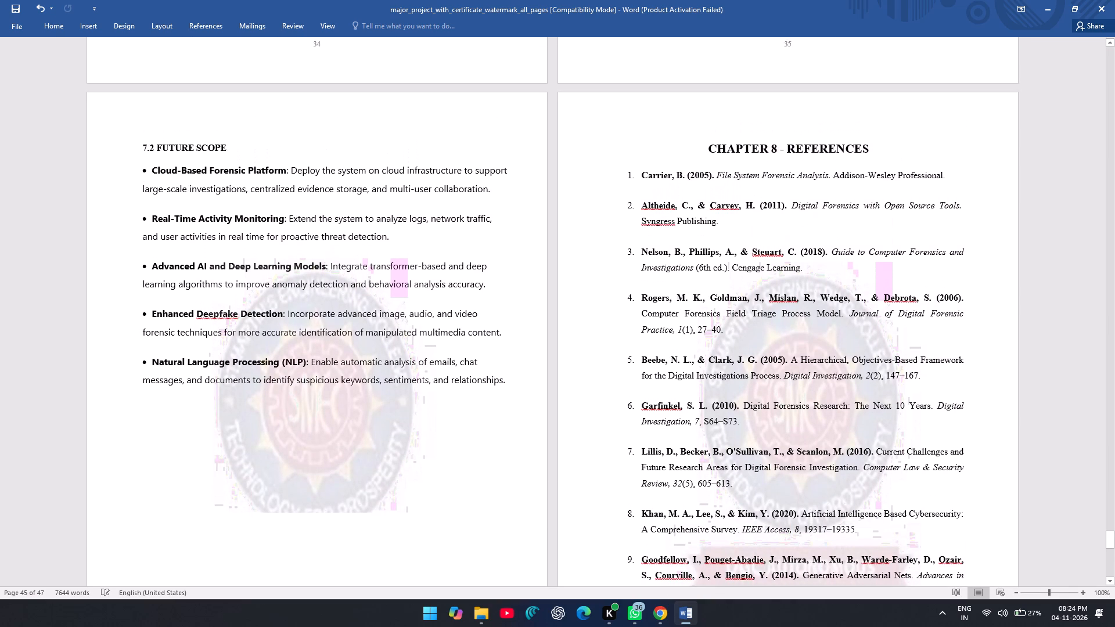
{"action": "scroll", "coordinate": [668, 446], "scroll_direction": "up", "scroll_amount": 1}
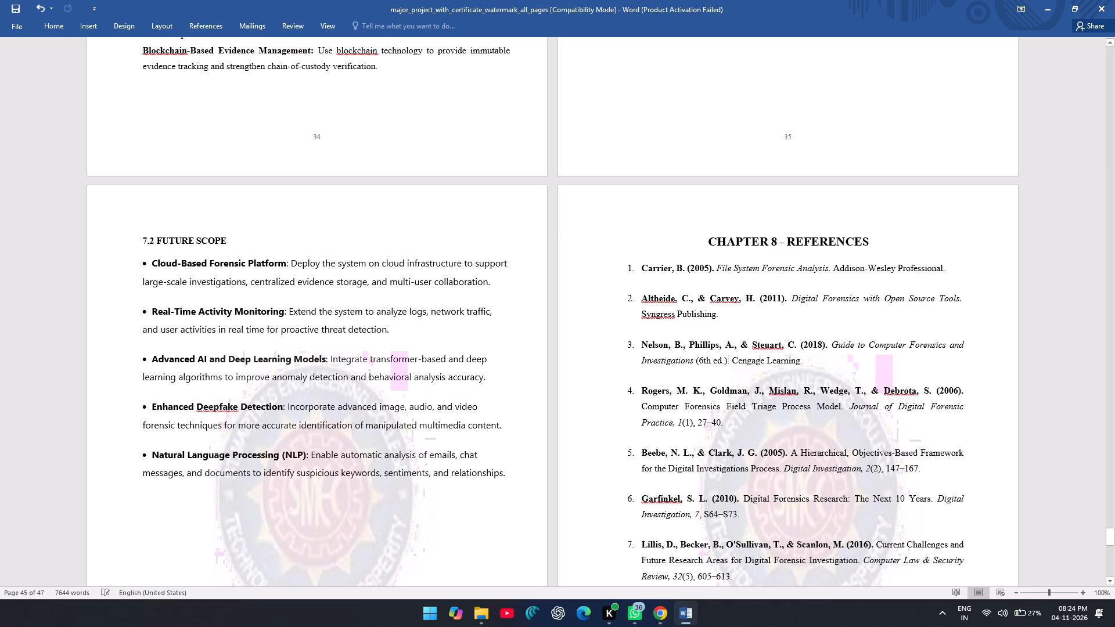
{"action": "scroll", "coordinate": [668, 446], "scroll_direction": "up", "scroll_amount": 1}
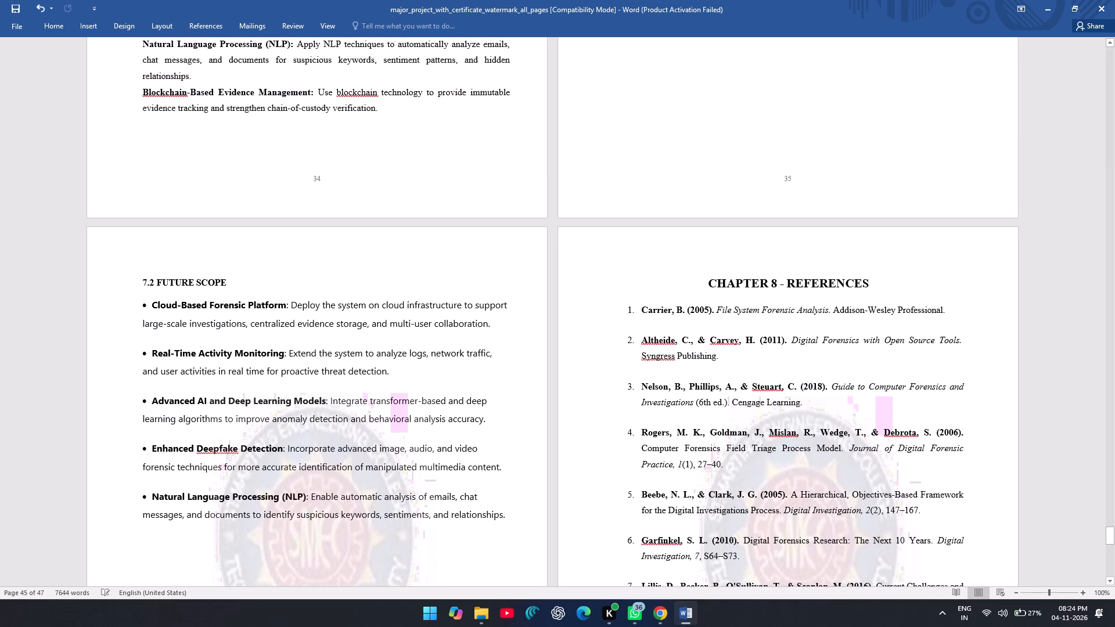
{"action": "scroll", "coordinate": [668, 446], "scroll_direction": "up", "scroll_amount": 2}
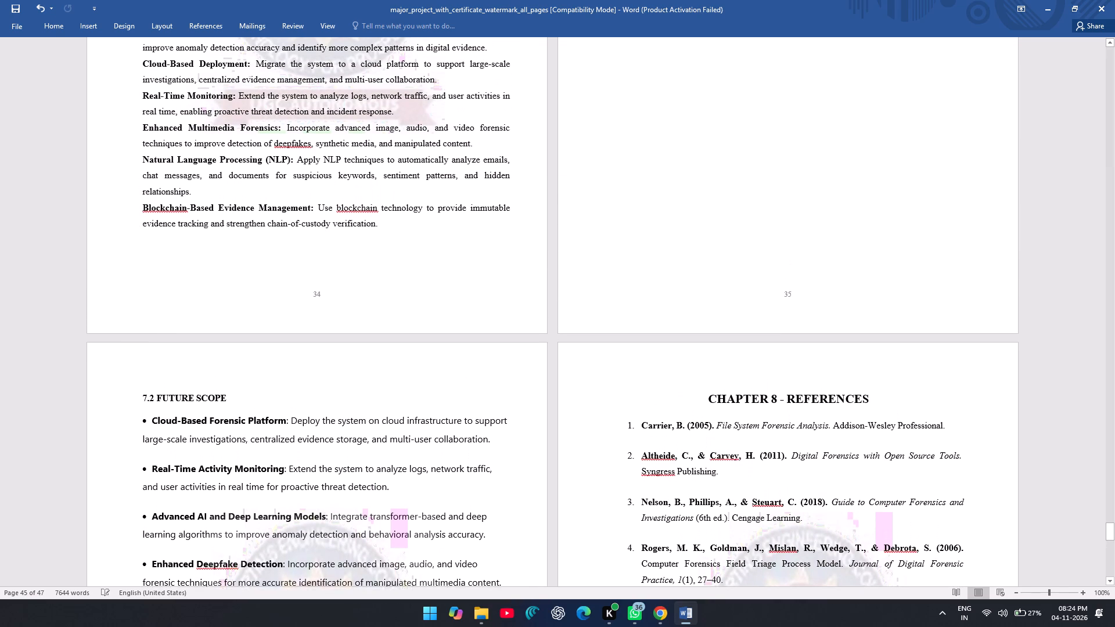
{"action": "scroll", "coordinate": [668, 446], "scroll_direction": "up", "scroll_amount": 1}
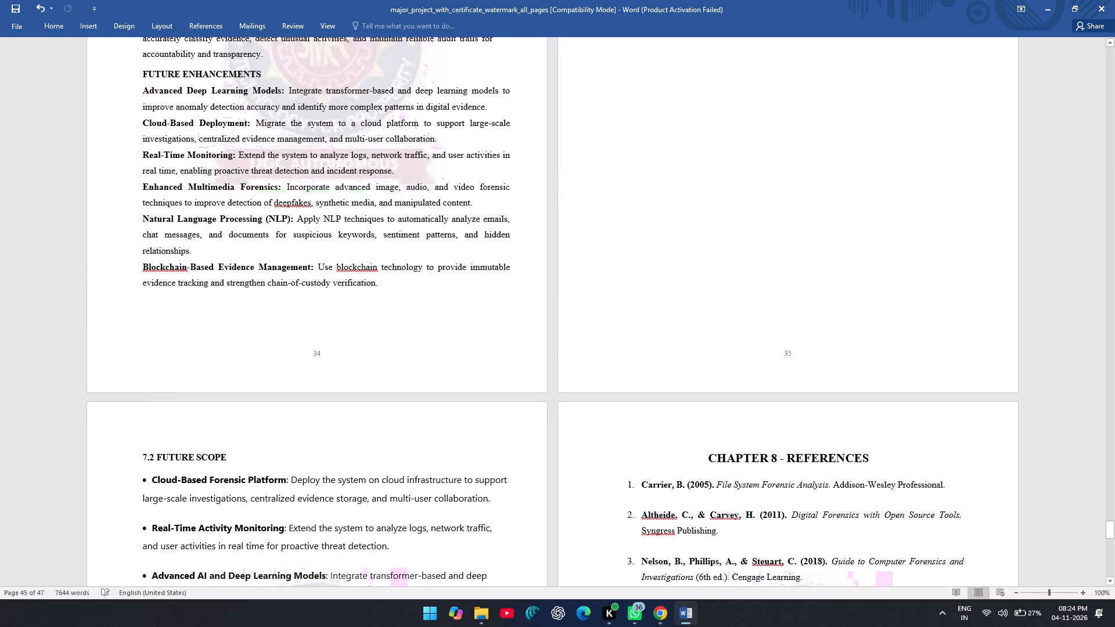
{"action": "scroll", "coordinate": [668, 446], "scroll_direction": "up", "scroll_amount": 1}
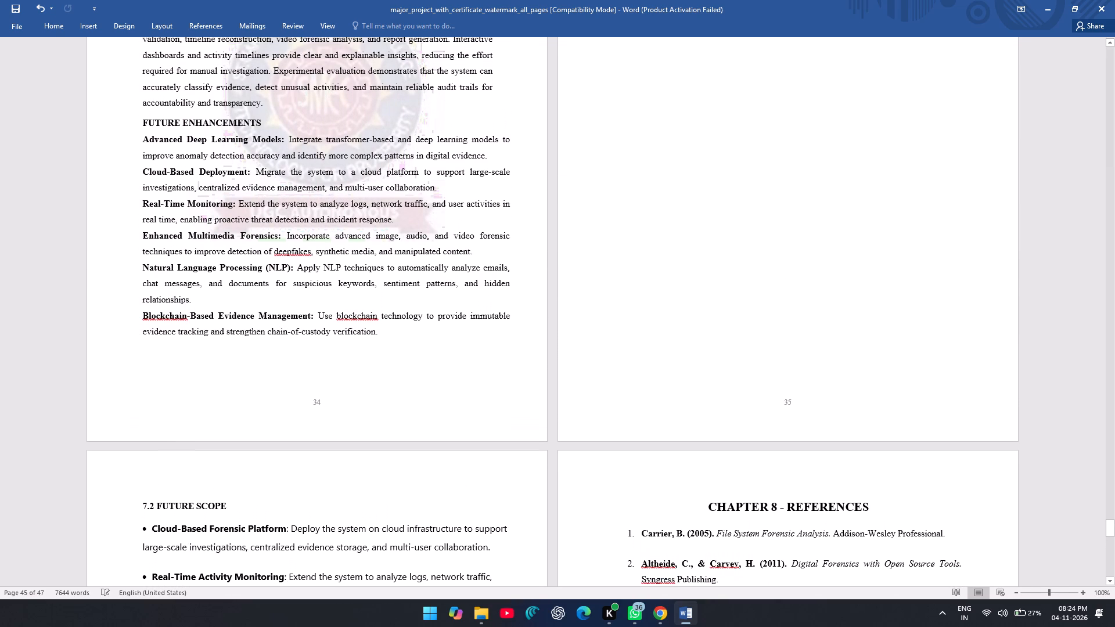
{"action": "scroll", "coordinate": [668, 446], "scroll_direction": "up", "scroll_amount": 2}
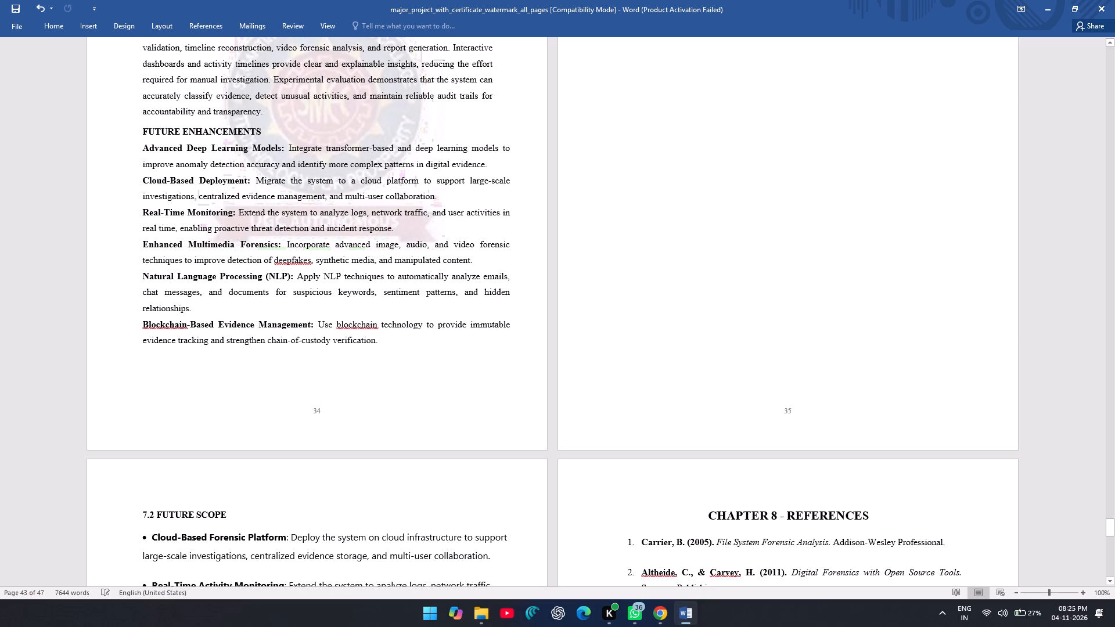
{"action": "scroll", "coordinate": [668, 446], "scroll_direction": "up", "scroll_amount": 2}
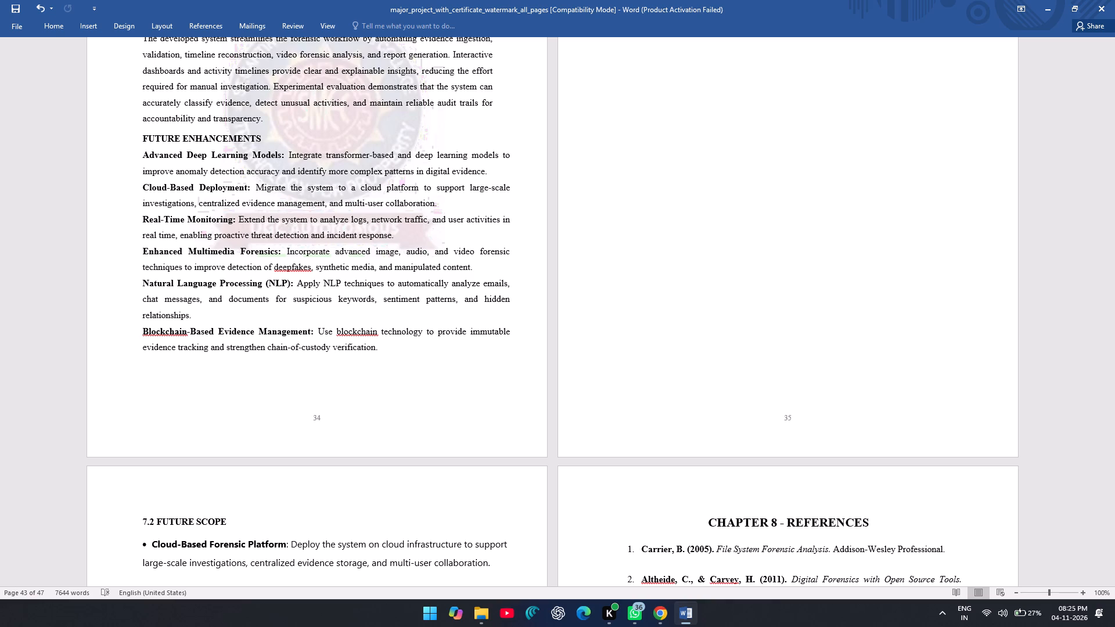
{"action": "scroll", "coordinate": [689, 406], "scroll_direction": "up", "scroll_amount": 3}
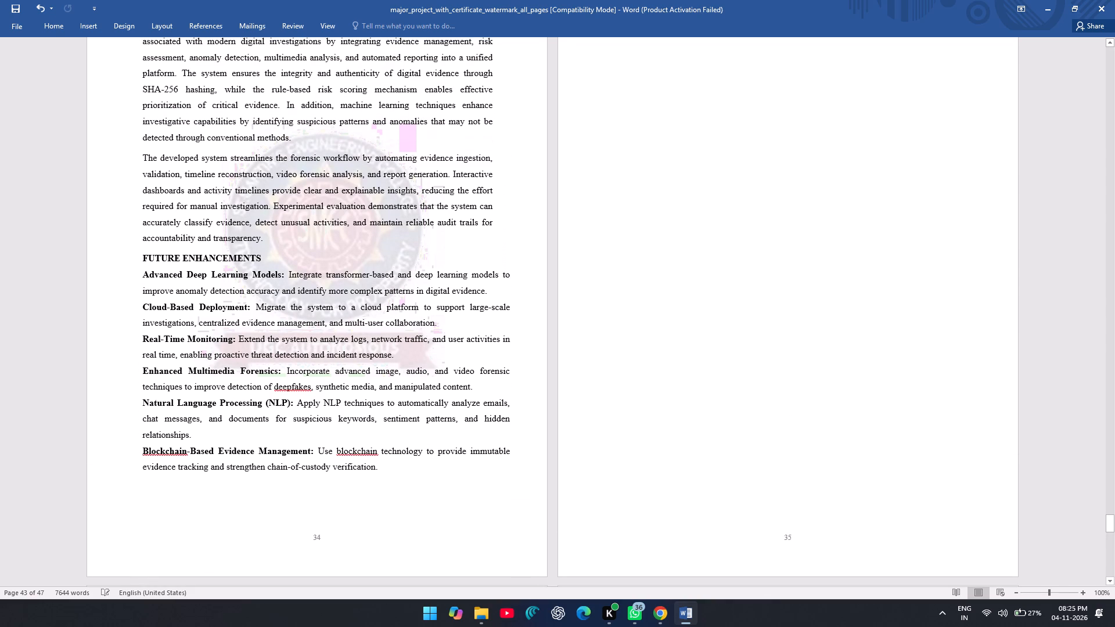
{"action": "scroll", "coordinate": [689, 406], "scroll_direction": "up", "scroll_amount": 2}
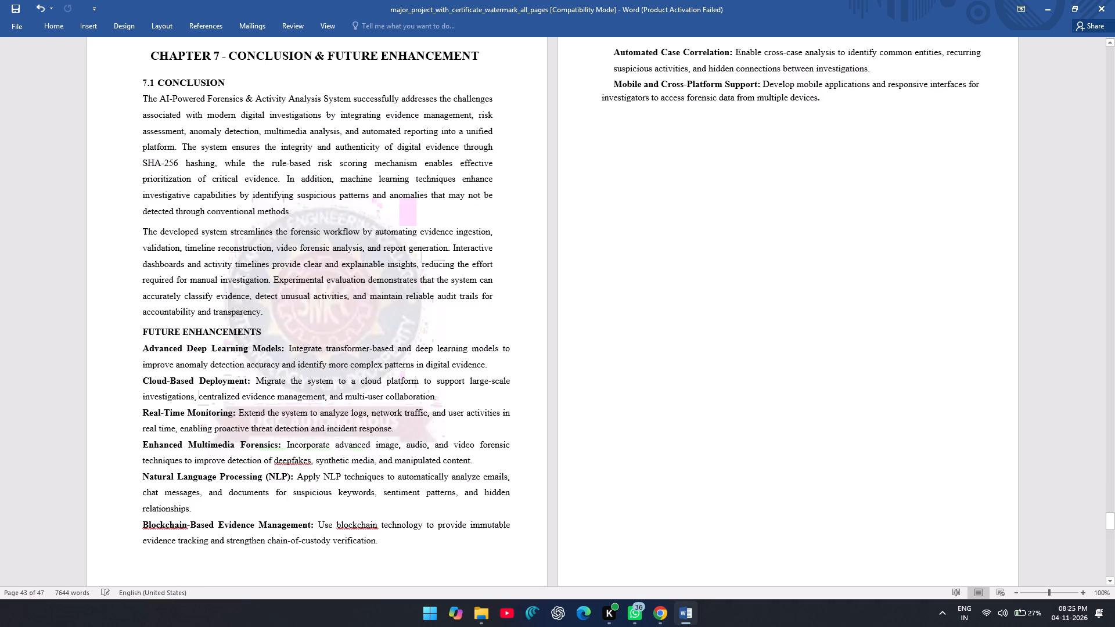
{"action": "scroll", "coordinate": [689, 406], "scroll_direction": "up", "scroll_amount": 2}
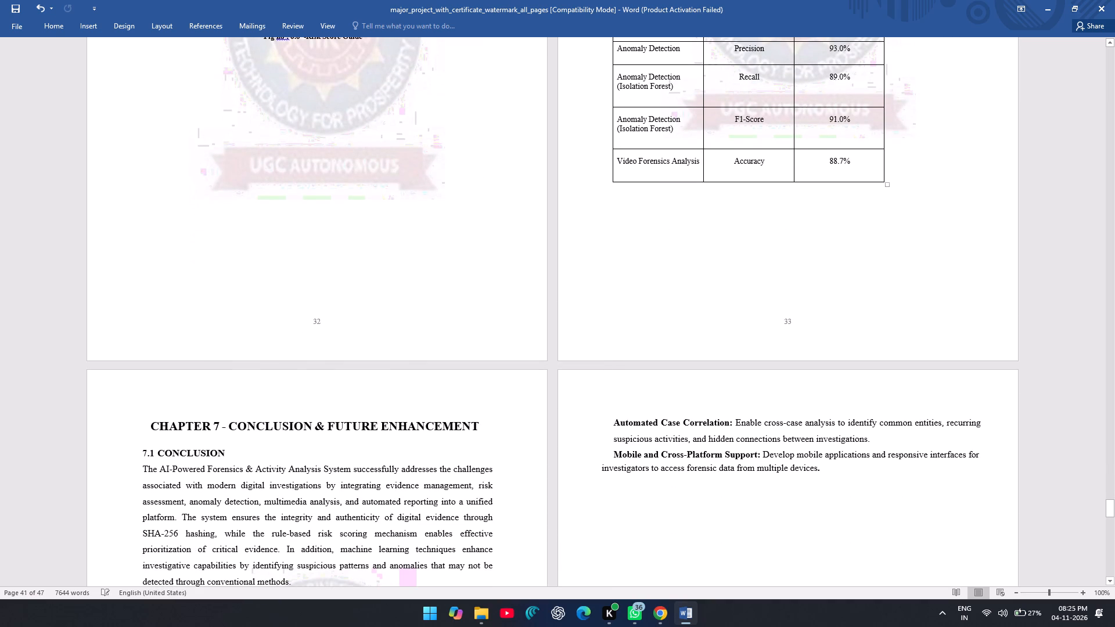
Indent the line "investigators to access forensic data from multiple devices." with spaces, aligning it under "Mobile and Cross-Platform Support".
{"action": "left_click", "coordinate": [595, 460]}
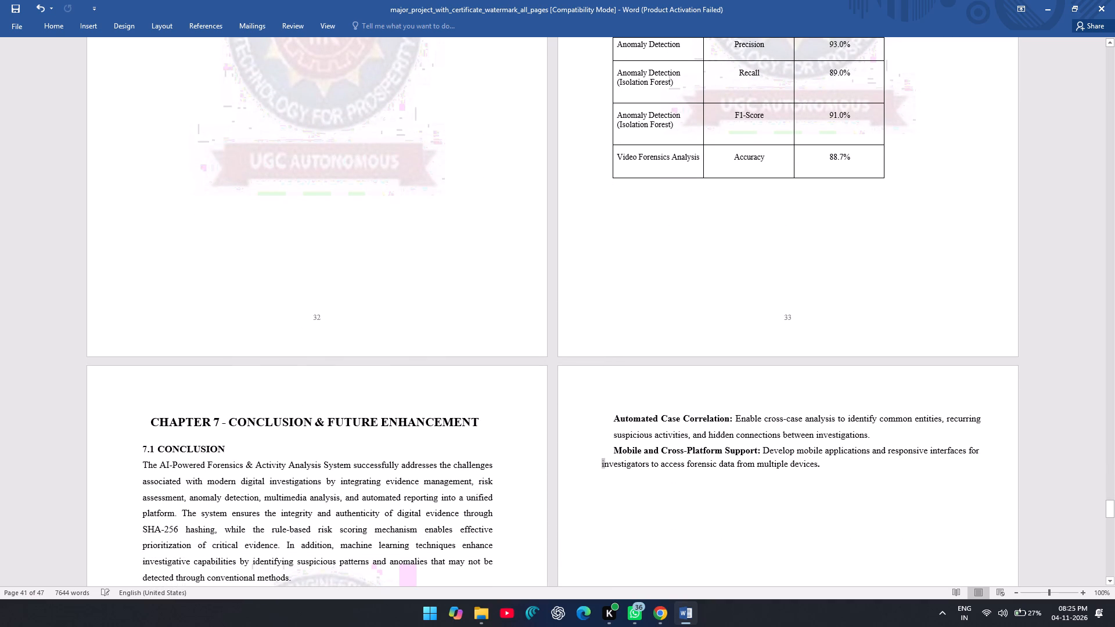
{"action": "key", "text": "space"}
{"action": "key", "text": "space"}
{"action": "key", "text": "space"}
{"action": "key", "text": "space"}
{"action": "key", "text": "space"}
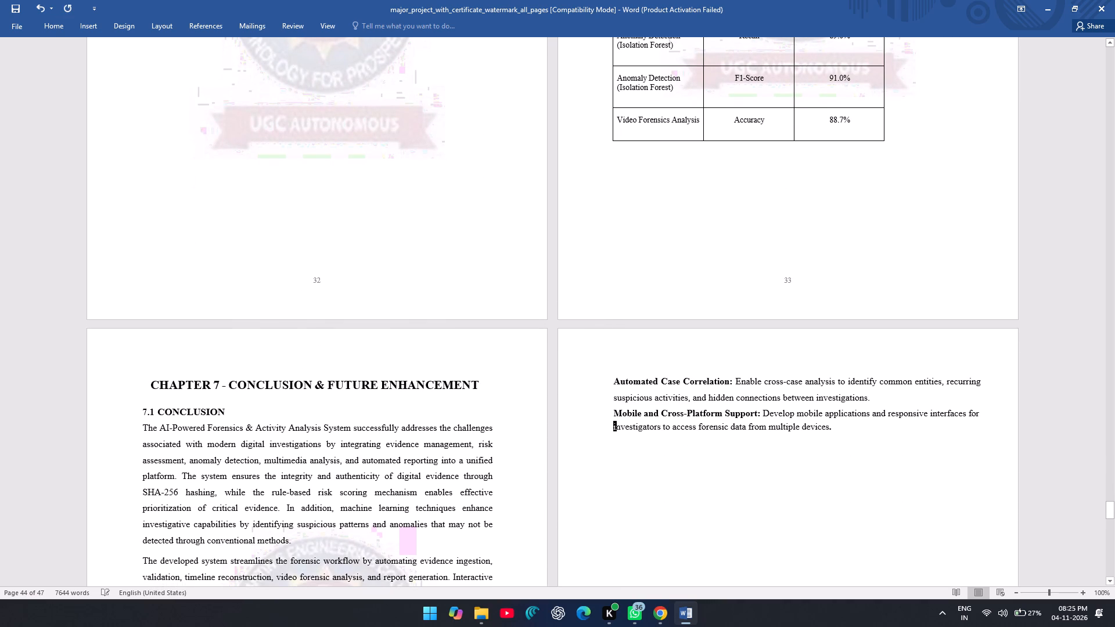
Set the spacing before the line "investigators to access forensic data from multiple devices." to 5 pt.
{"action": "left_click_drag", "start_coordinate": [610, 428], "coordinate": [726, 425]}
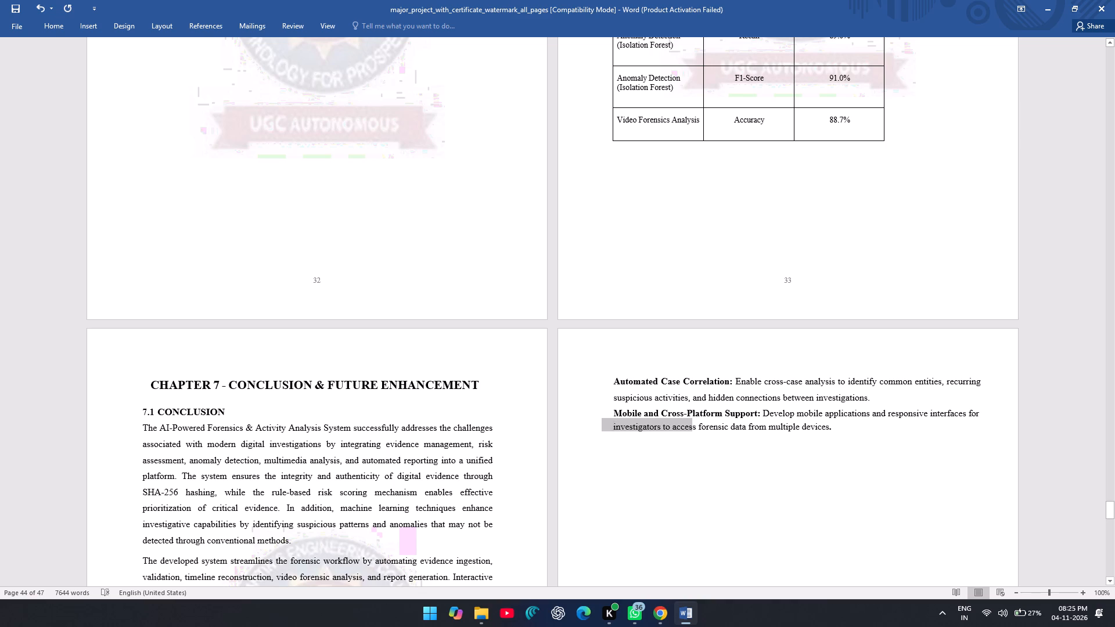
{"action": "left_click_drag", "start_coordinate": [726, 425], "coordinate": [830, 433]}
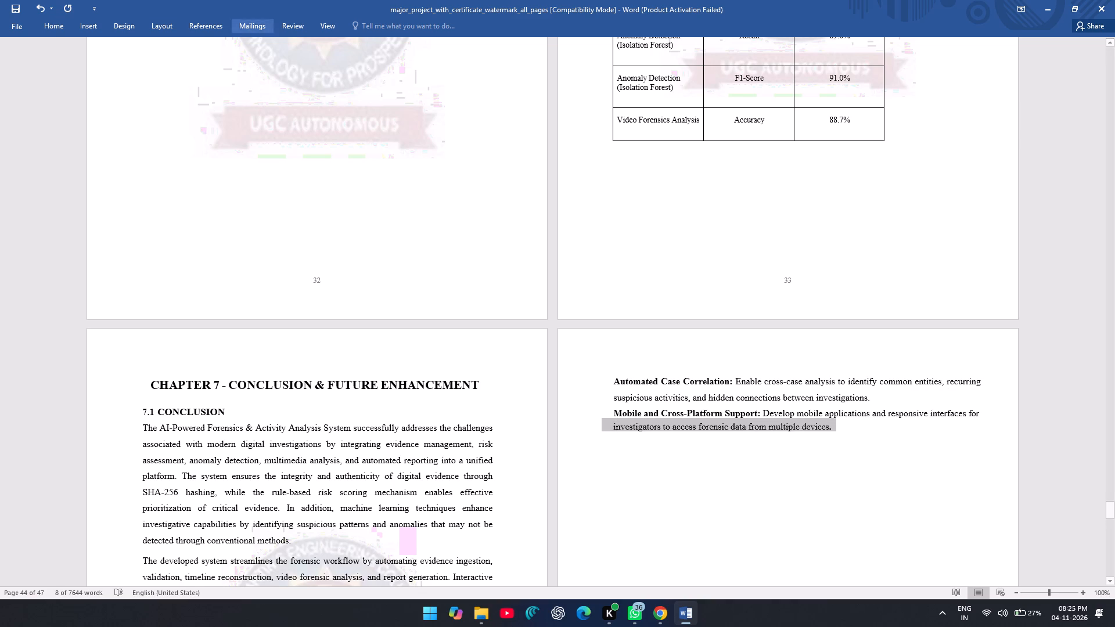
{"action": "left_click", "coordinate": [159, 20]}
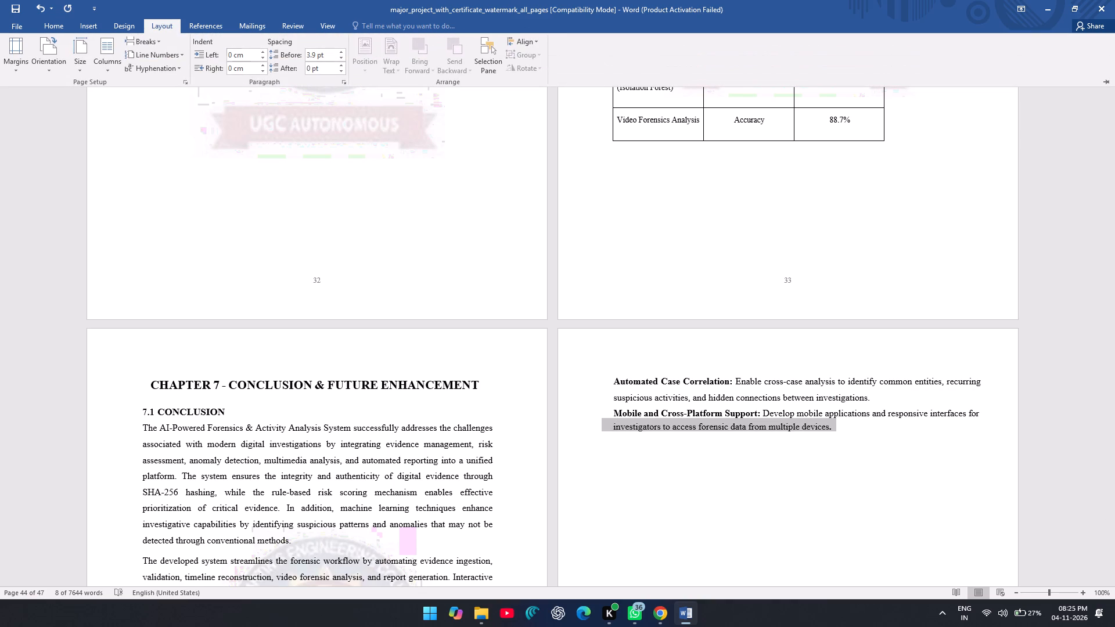
{"action": "left_click", "coordinate": [315, 56]}
{"action": "key", "text": "BackSpace"}
{"action": "key", "text": "5"}
{"action": "key", "text": "Return"}
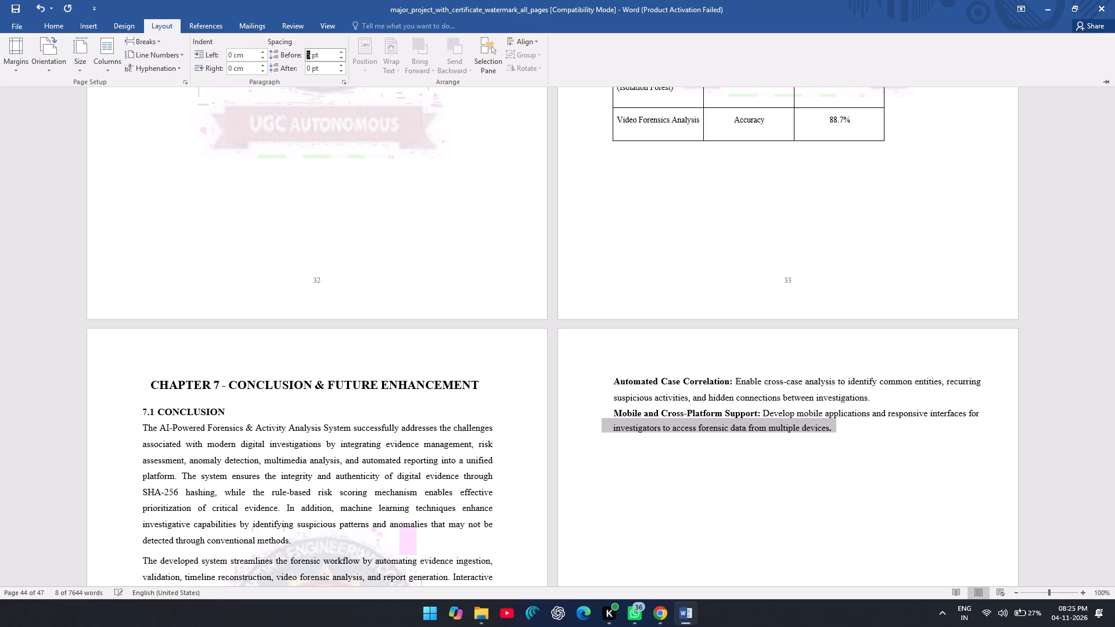
{"action": "left_click", "coordinate": [690, 578]}
{"action": "left_click", "coordinate": [705, 509]}
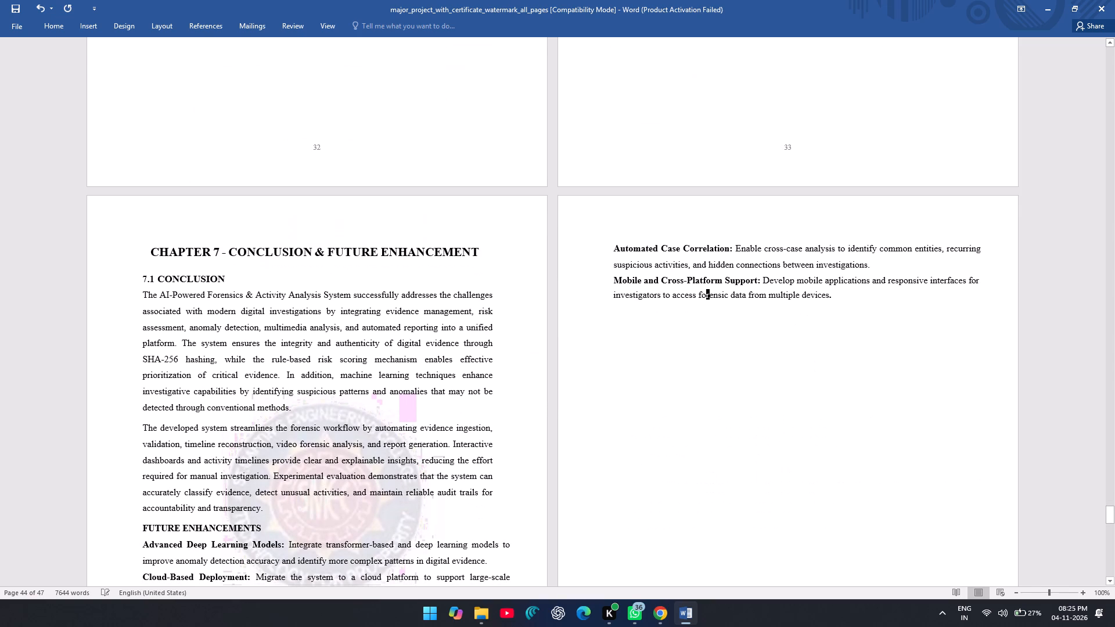
Copy the logo watermark from Chapter 7's first page onto the Automated Case Correlation page and centre it horizontally below the text.
{"action": "left_click", "coordinate": [348, 515]}
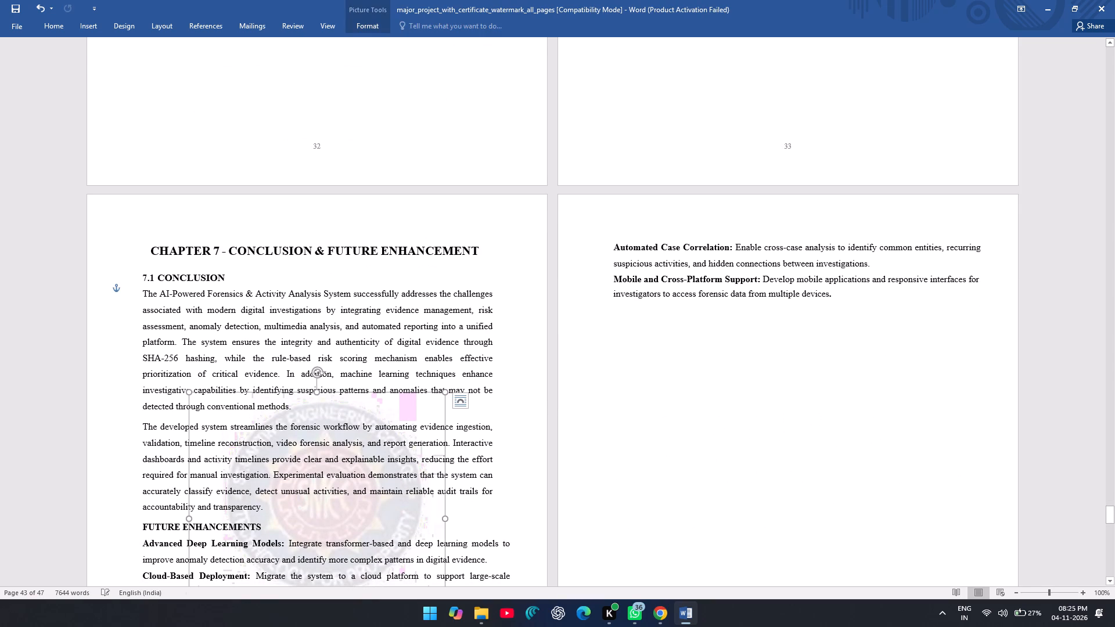
{"action": "key", "text": "ctrl+c"}
{"action": "left_click", "coordinate": [718, 410]}
{"action": "key", "text": "ctrl+v"}
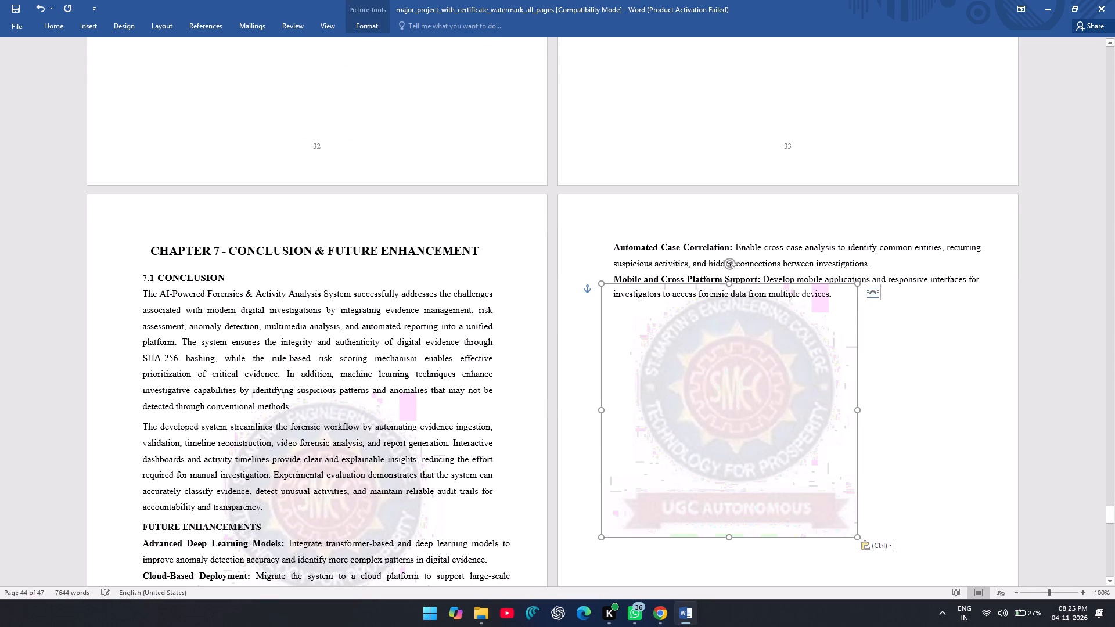
{"action": "left_click_drag", "start_coordinate": [749, 447], "coordinate": [793, 447]}
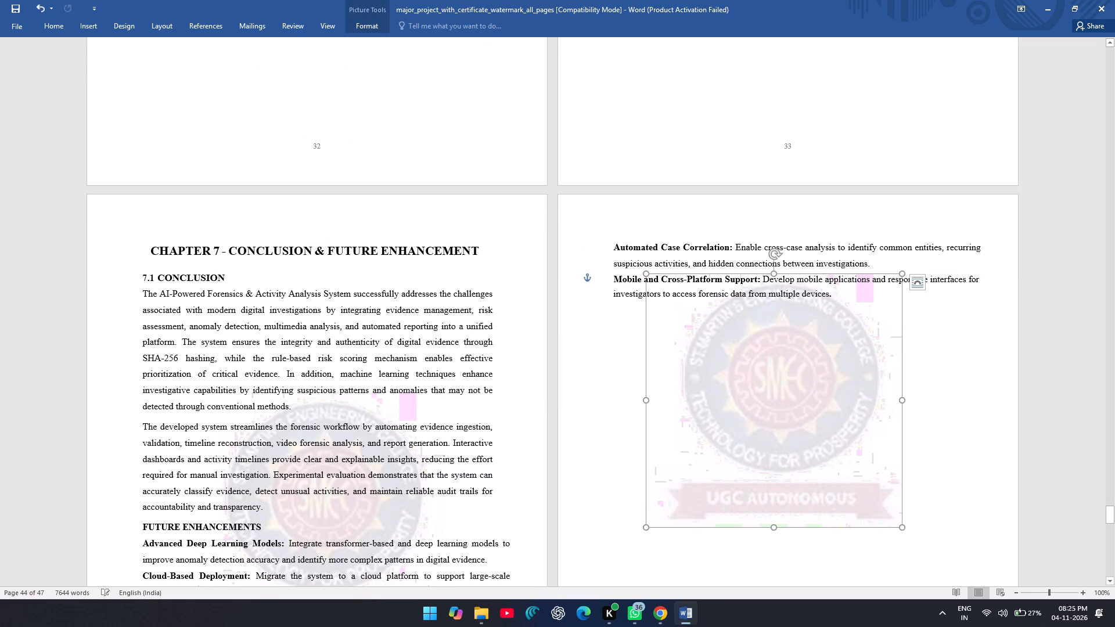
{"action": "left_click_drag", "start_coordinate": [1066, 513], "coordinate": [1038, 504]}
Review the pages from References back through Chapter 7 to the start of Chapter 6, checking each page's watermark and page number.
{"action": "scroll", "coordinate": [820, 475], "scroll_direction": "down", "scroll_amount": 1}
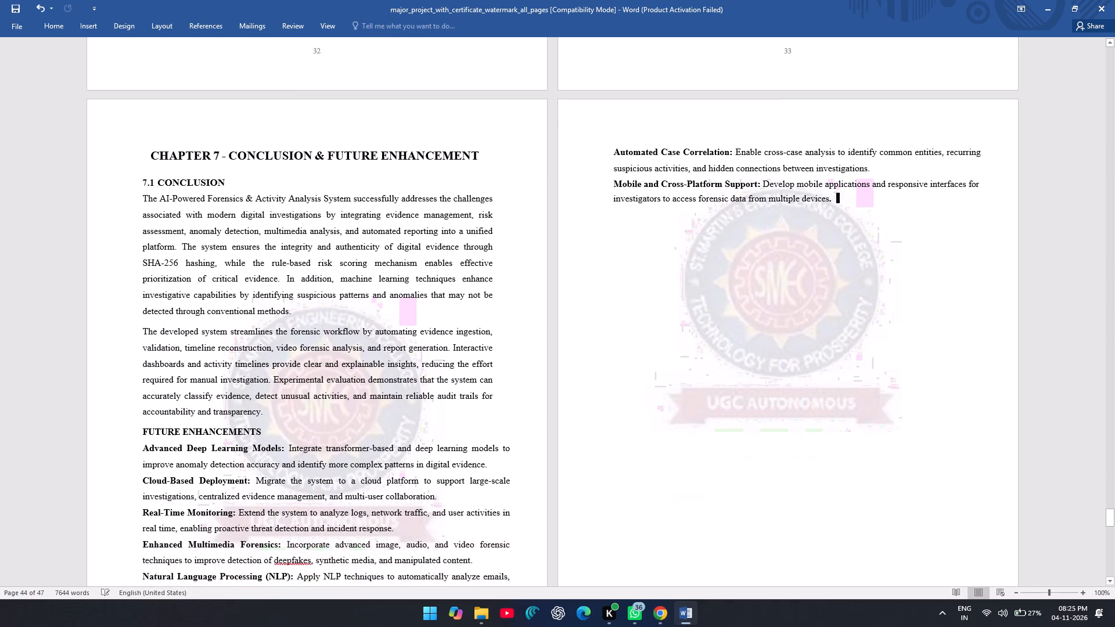
{"action": "scroll", "coordinate": [820, 475], "scroll_direction": "down", "scroll_amount": 2}
{"action": "scroll", "coordinate": [820, 475], "scroll_direction": "up", "scroll_amount": 1}
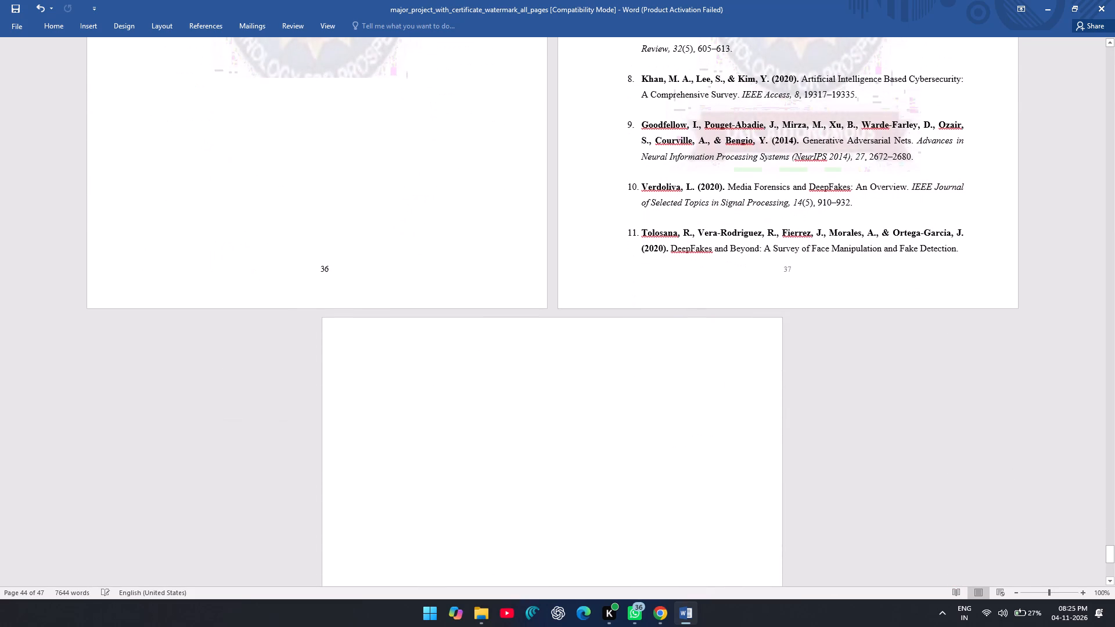
{"action": "scroll", "coordinate": [820, 475], "scroll_direction": "up", "scroll_amount": 2}
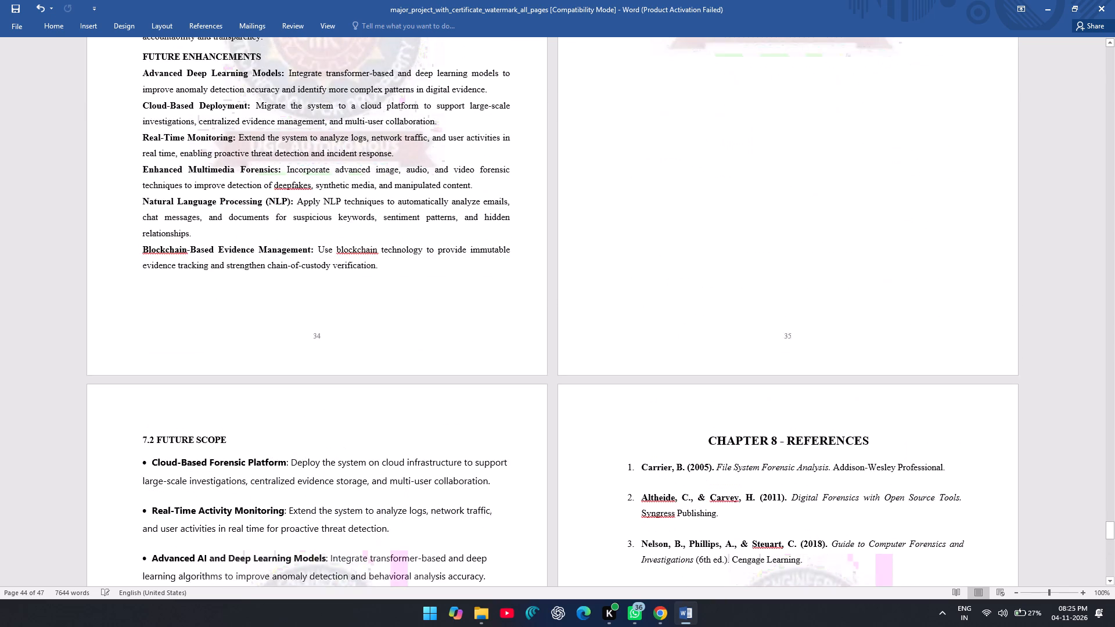
{"action": "scroll", "coordinate": [820, 475], "scroll_direction": "up", "scroll_amount": 2}
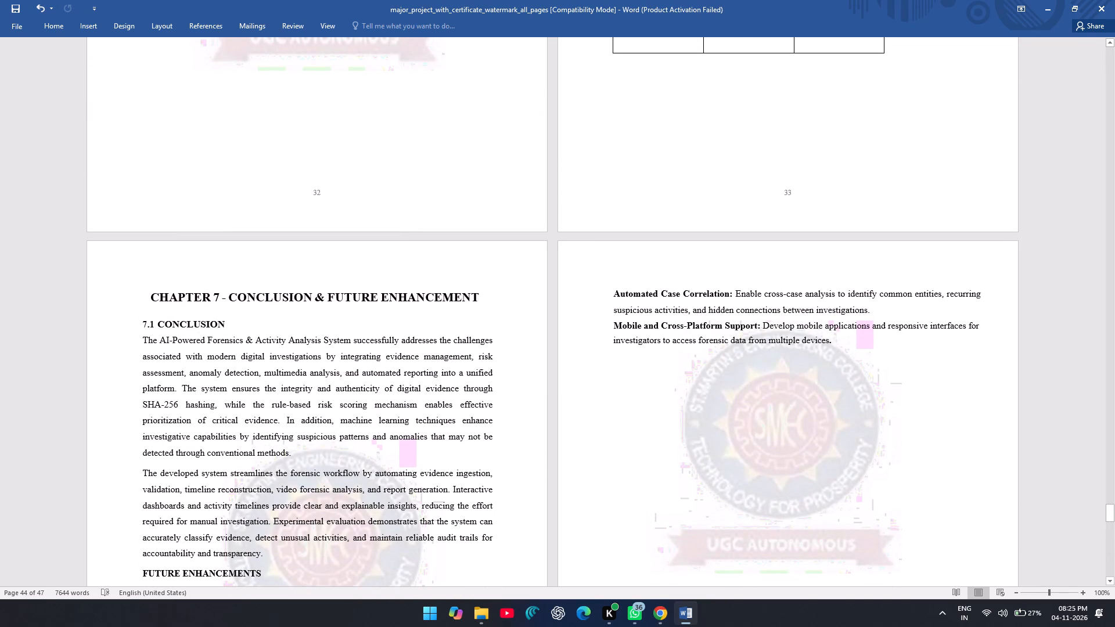
{"action": "scroll", "coordinate": [820, 475], "scroll_direction": "up", "scroll_amount": 2}
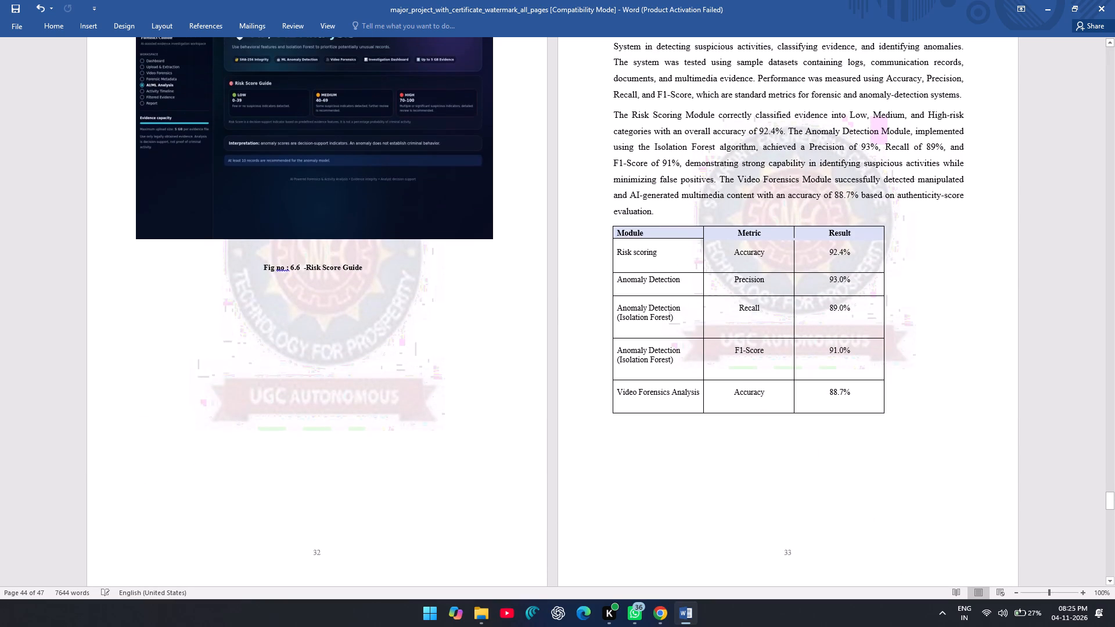
{"action": "scroll", "coordinate": [820, 475], "scroll_direction": "up", "scroll_amount": 3}
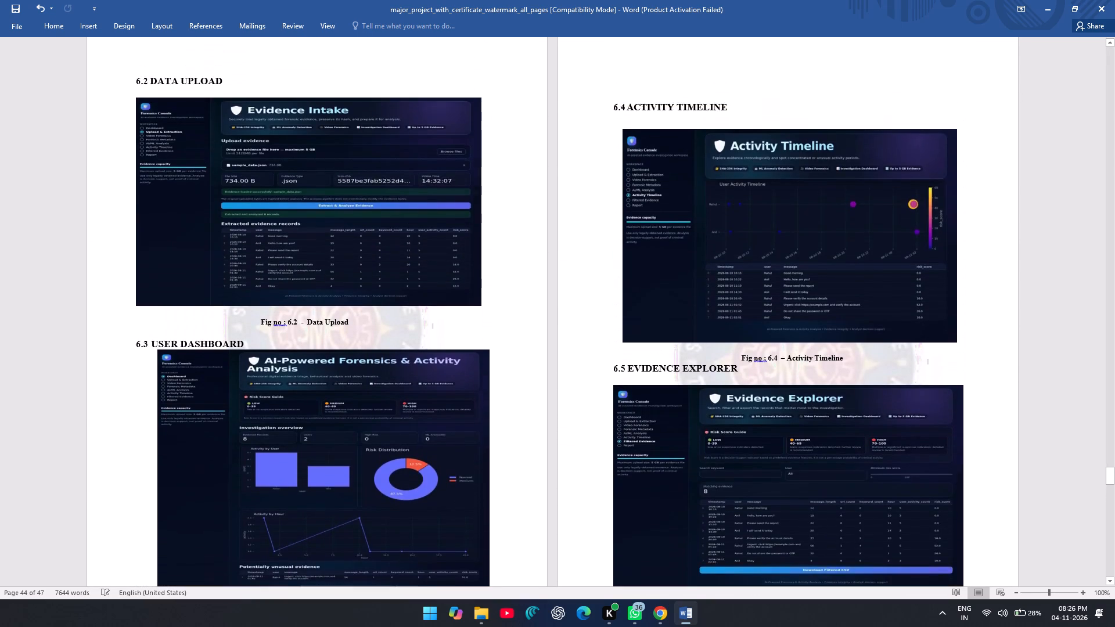
{"action": "scroll", "coordinate": [820, 475], "scroll_direction": "up", "scroll_amount": 2}
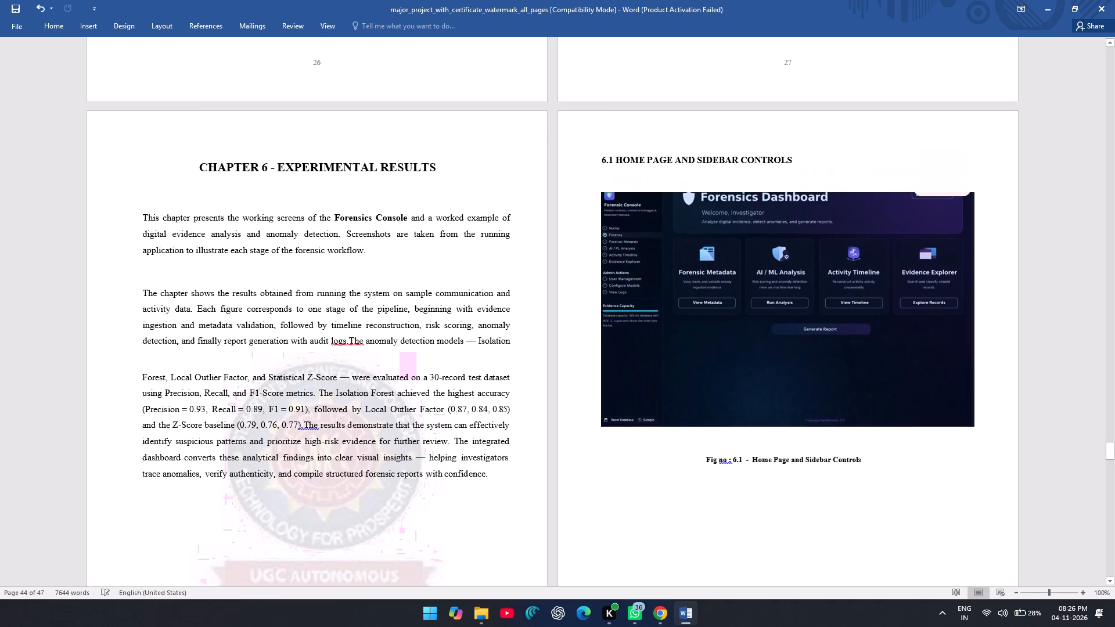
Copy the Automated Case Correlation page's logo watermark to the 6.1 Home Page and Sidebar Controls page, centred partly behind the dashboard screenshot and caption.
{"action": "left_click", "coordinate": [307, 354]}
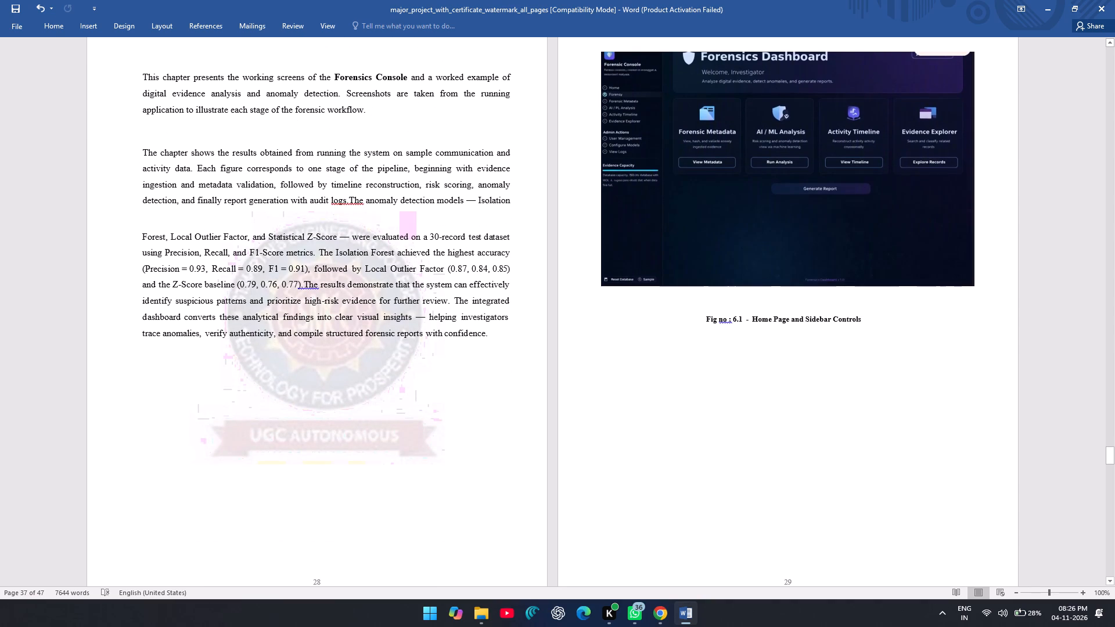
{"action": "left_click", "coordinate": [324, 354]}
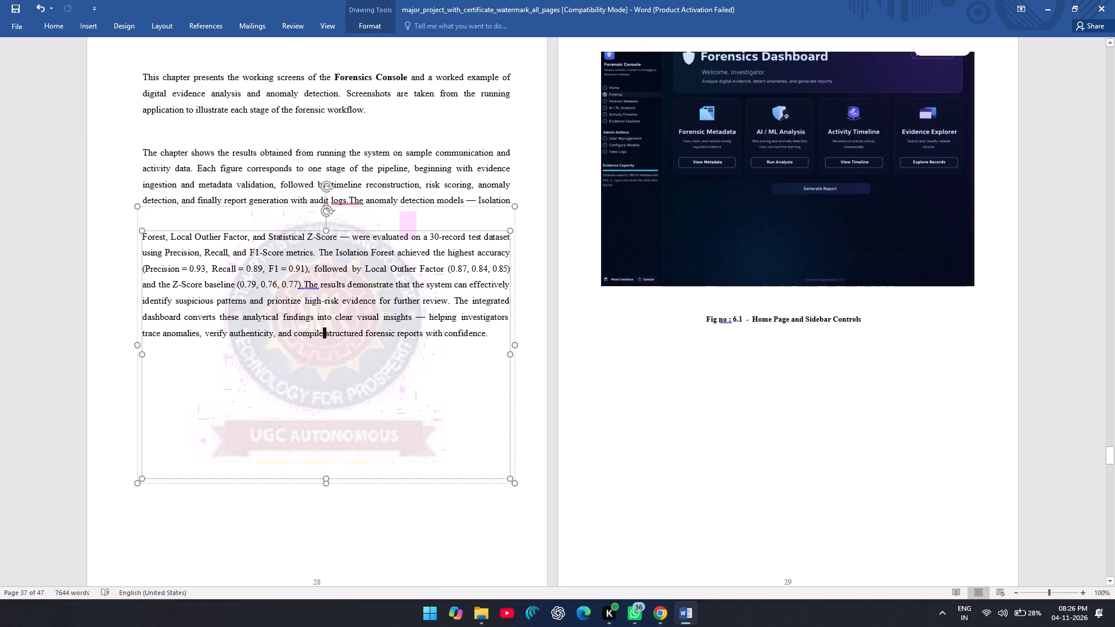
{"action": "scroll", "coordinate": [330, 389], "scroll_direction": "down", "scroll_amount": 2}
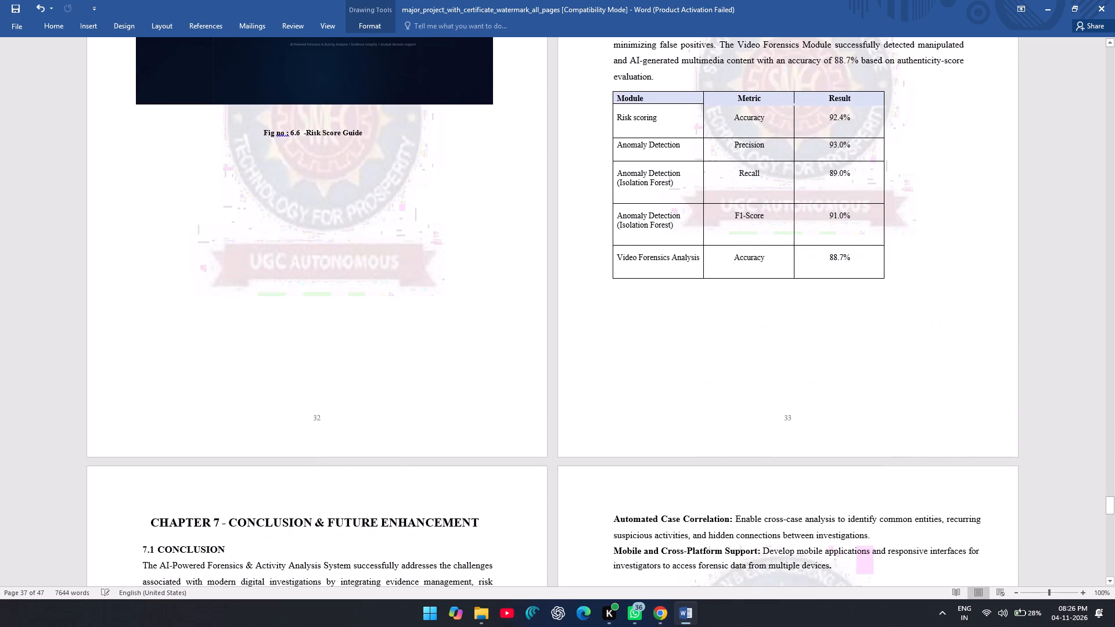
{"action": "left_click", "coordinate": [329, 263]}
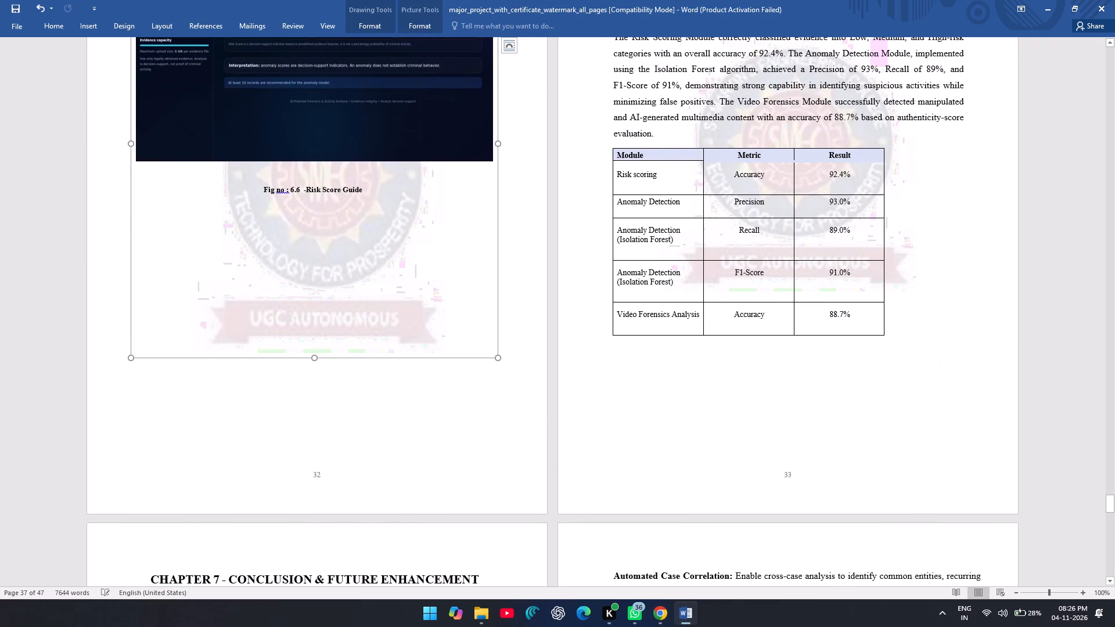
{"action": "scroll", "coordinate": [429, 319], "scroll_direction": "down", "scroll_amount": 1}
{"action": "left_click", "coordinate": [753, 543]}
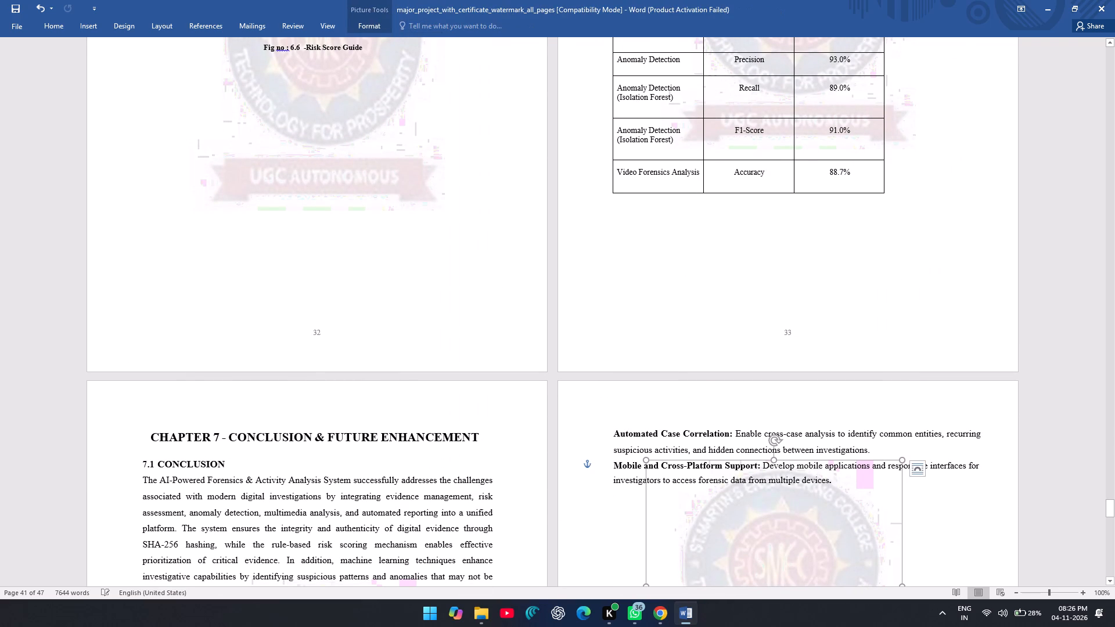
{"action": "key", "text": "ctrl+c"}
{"action": "scroll", "coordinate": [727, 432], "scroll_direction": "up", "scroll_amount": 1}
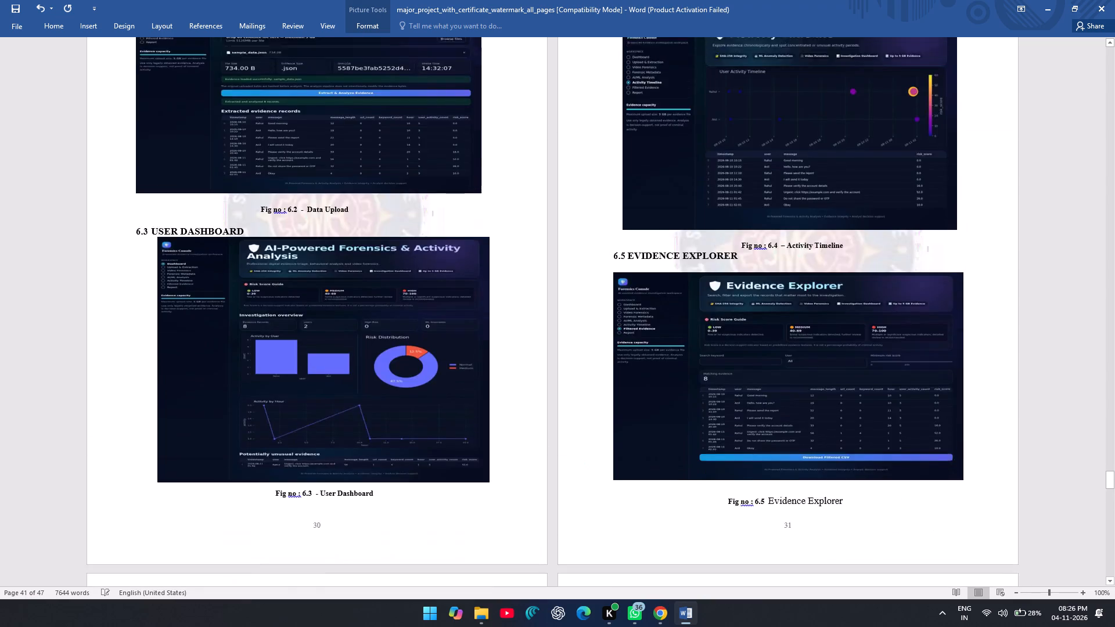
{"action": "scroll", "coordinate": [727, 432], "scroll_direction": "up", "scroll_amount": 2}
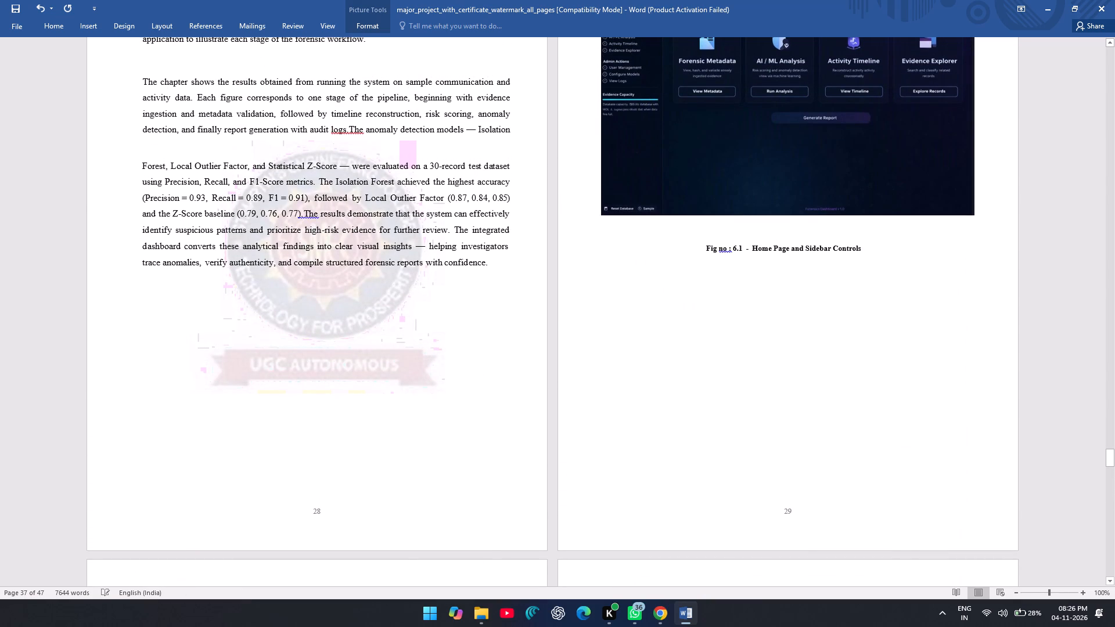
{"action": "left_click", "coordinate": [751, 248]}
{"action": "key", "text": "ctrl+v"}
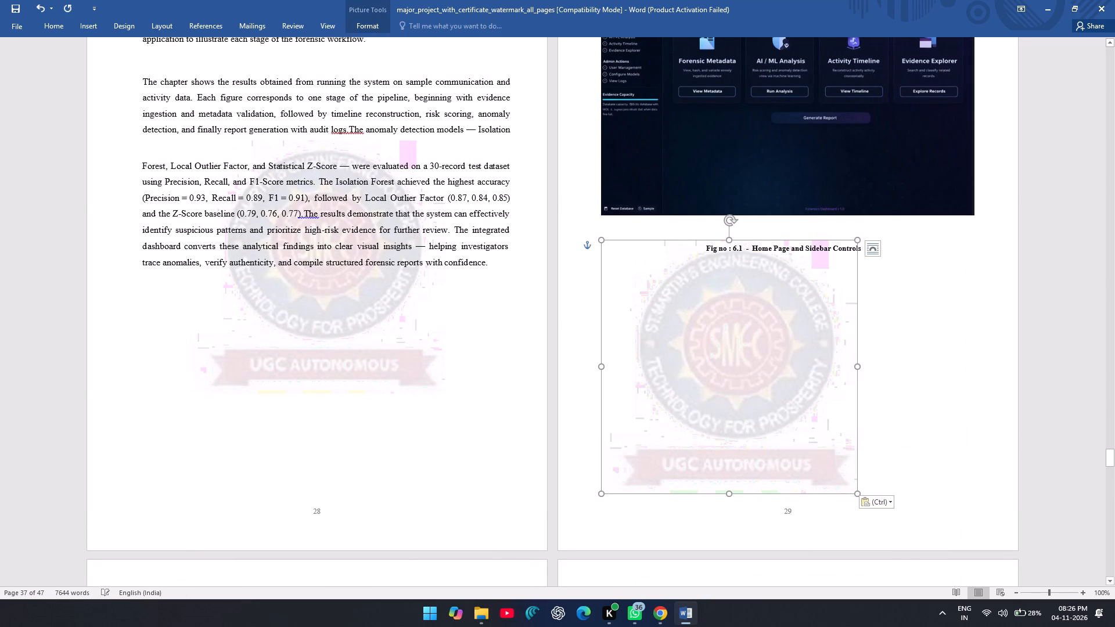
{"action": "left_click_drag", "start_coordinate": [739, 398], "coordinate": [790, 257]}
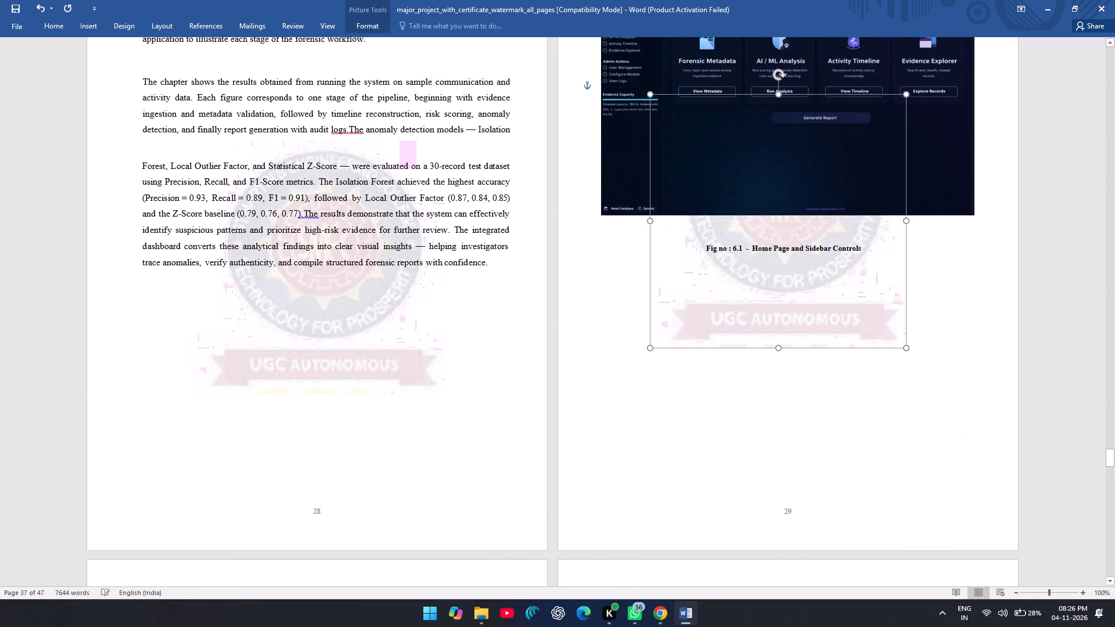
{"action": "left_click_drag", "start_coordinate": [790, 257], "coordinate": [790, 262]}
{"action": "left_click", "coordinate": [999, 384]}
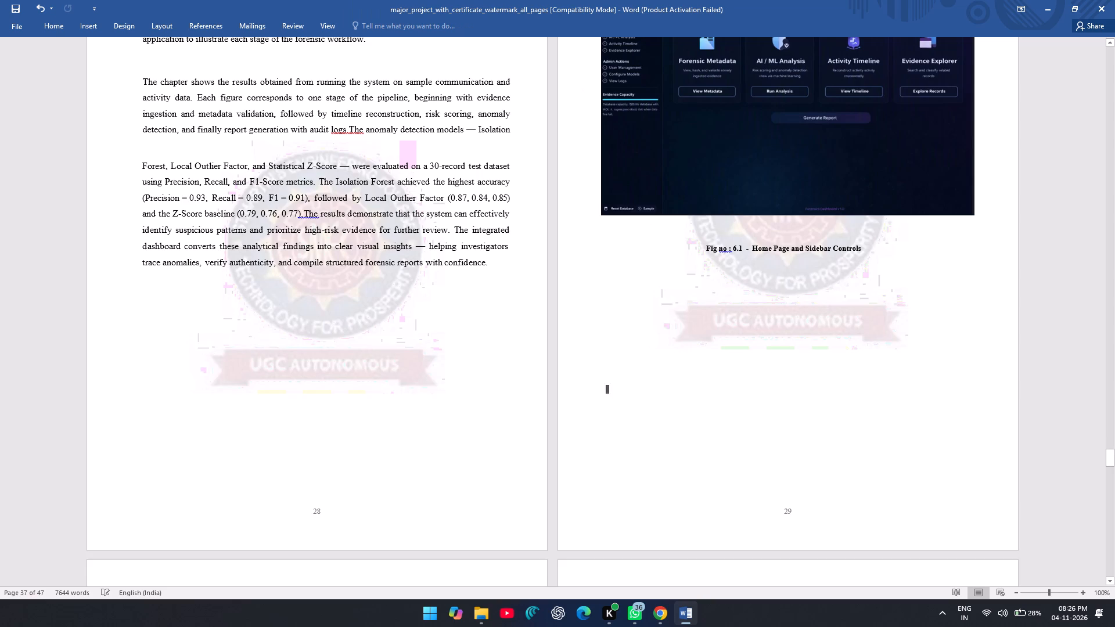
Review the pages from Chapter 5's source code back through the Chapter 4 modules and UML diagrams, checking for missing watermarks.
{"action": "scroll", "coordinate": [915, 370], "scroll_direction": "up", "scroll_amount": 3}
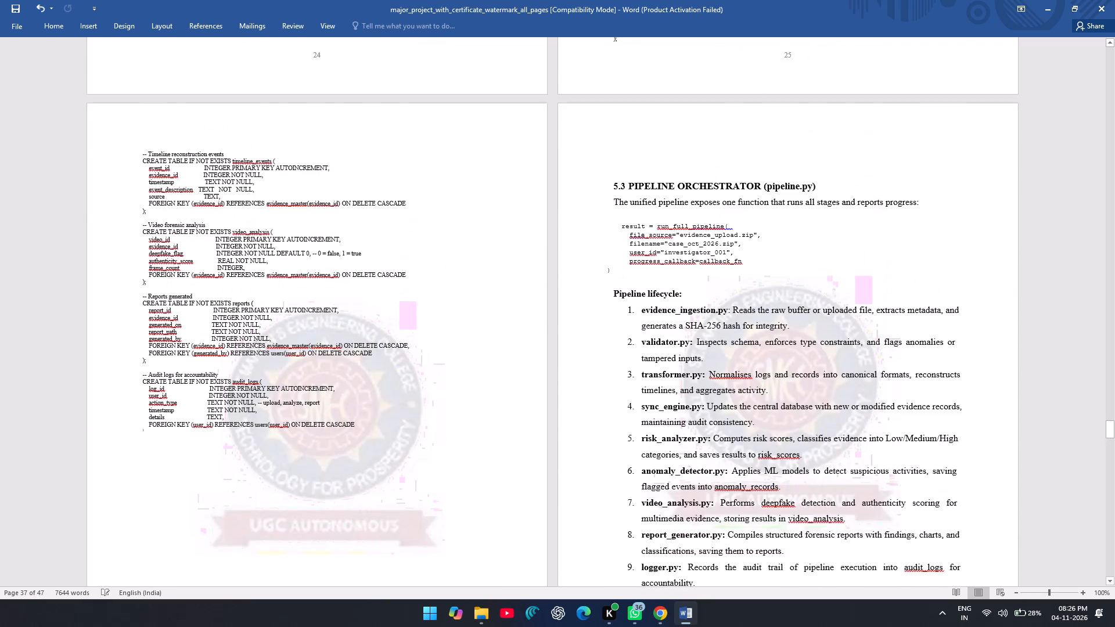
{"action": "scroll", "coordinate": [915, 370], "scroll_direction": "up", "scroll_amount": 3}
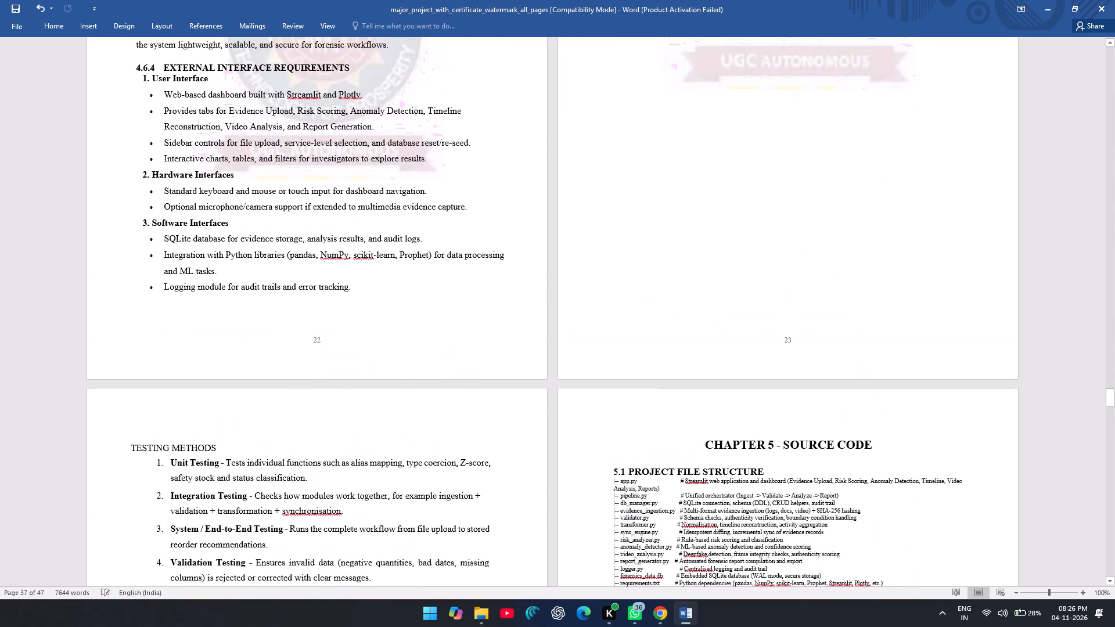
{"action": "scroll", "coordinate": [915, 370], "scroll_direction": "up", "scroll_amount": 3}
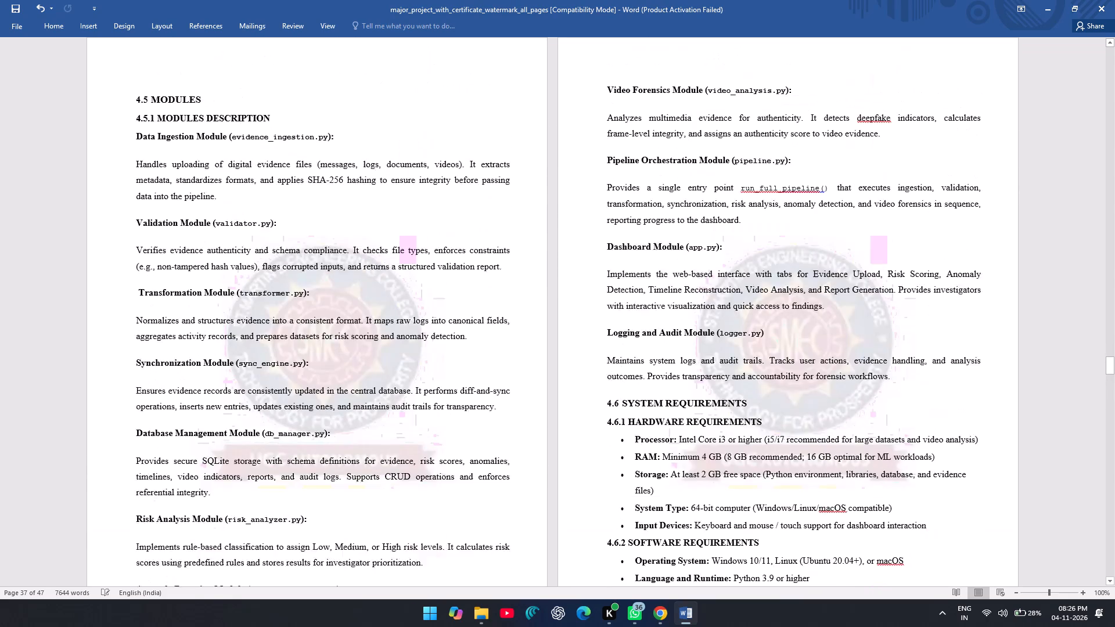
{"action": "scroll", "coordinate": [915, 370], "scroll_direction": "up", "scroll_amount": 2}
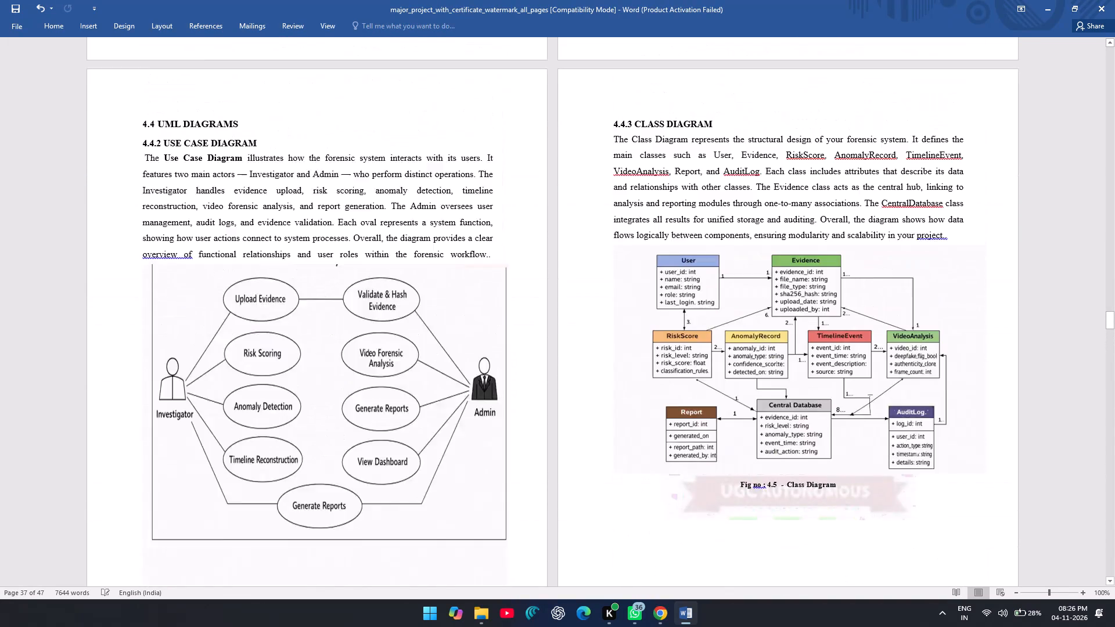
{"action": "scroll", "coordinate": [915, 370], "scroll_direction": "up", "scroll_amount": 3}
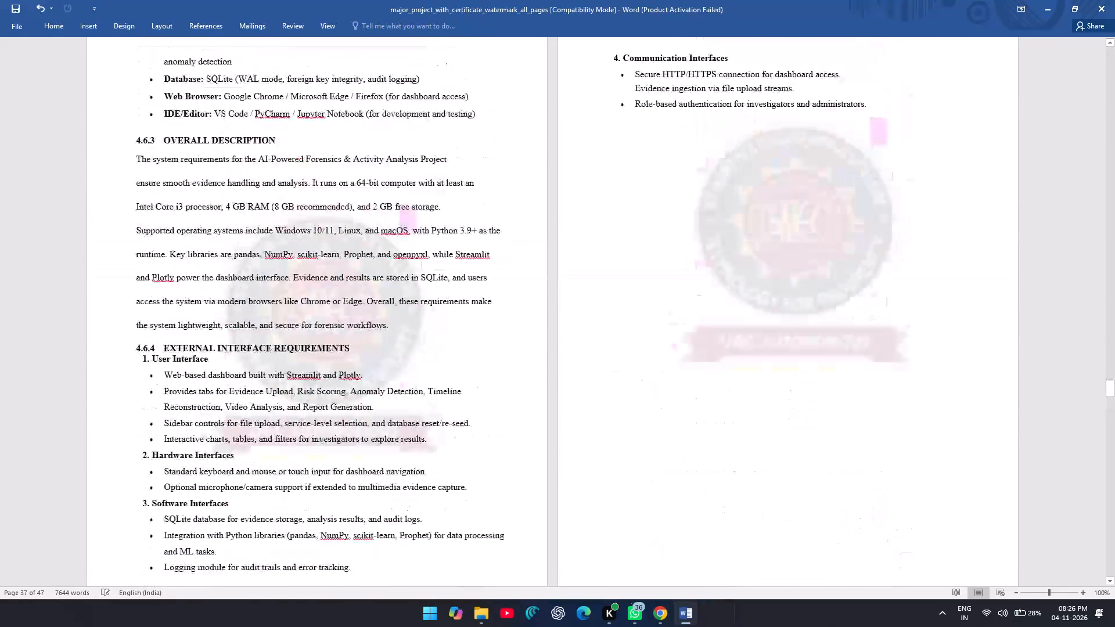
{"action": "scroll", "coordinate": [915, 370], "scroll_direction": "up", "scroll_amount": 2}
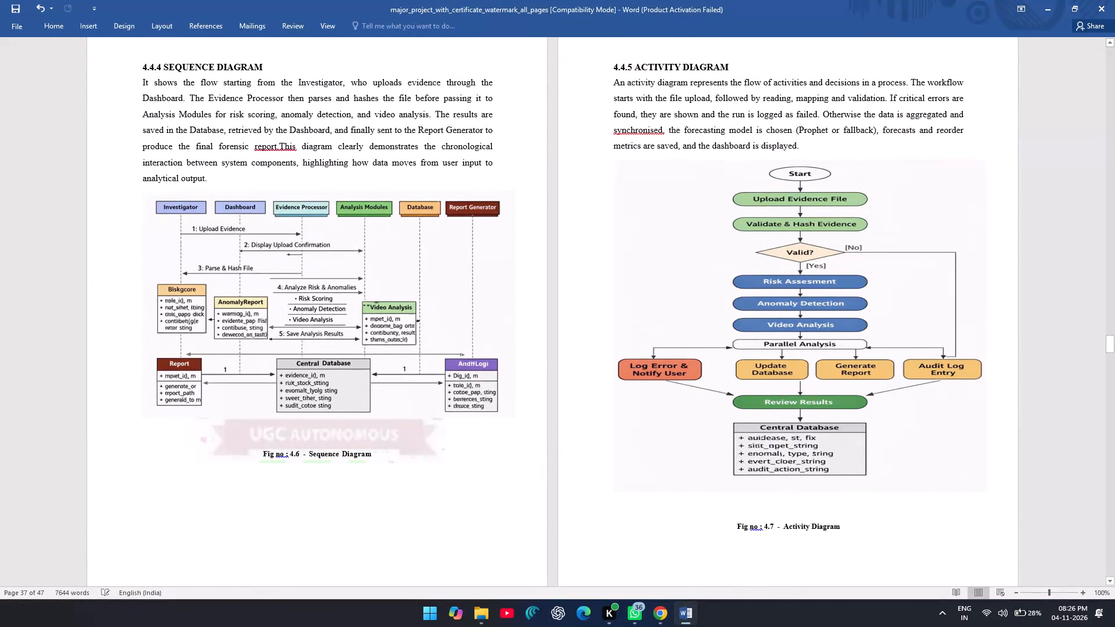
{"action": "scroll", "coordinate": [915, 370], "scroll_direction": "up", "scroll_amount": 2}
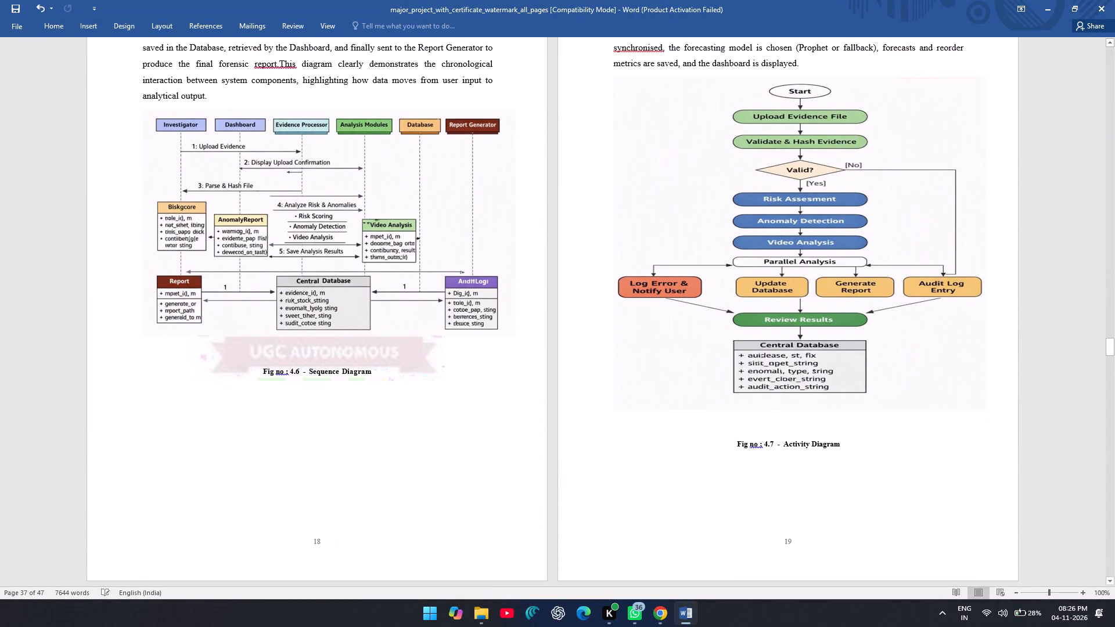
{"action": "scroll", "coordinate": [915, 370], "scroll_direction": "up", "scroll_amount": 1}
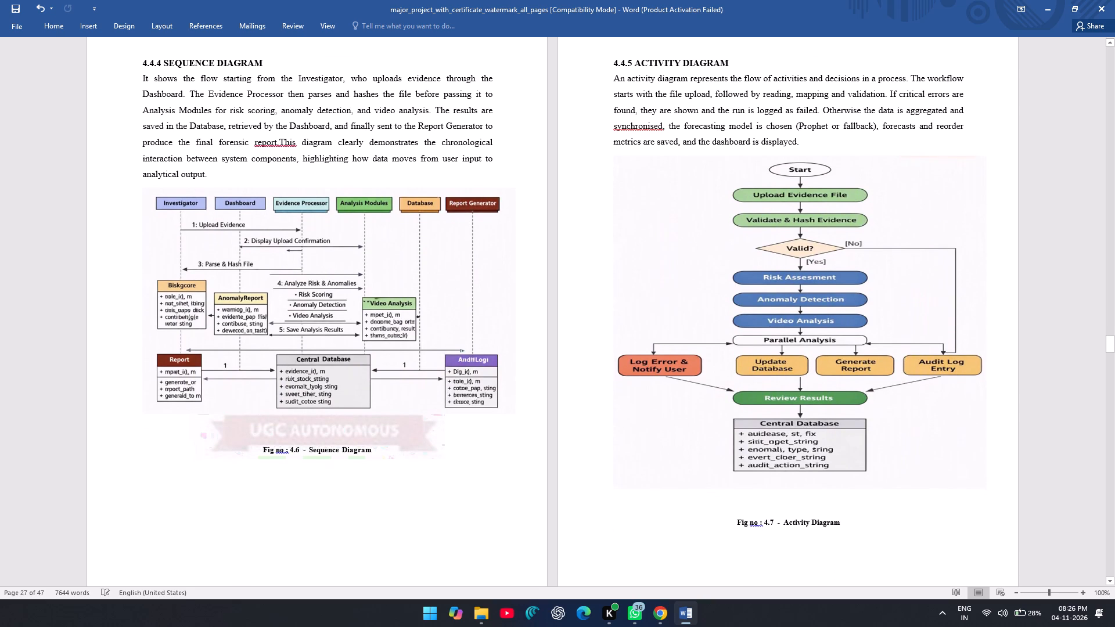
Paste the logo watermark onto the 4.4.5 Activity Diagram page, centred partly behind the diagram and the Fig 4.7 caption.
{"action": "left_click", "coordinate": [382, 419]}
{"action": "left_click", "coordinate": [394, 434]}
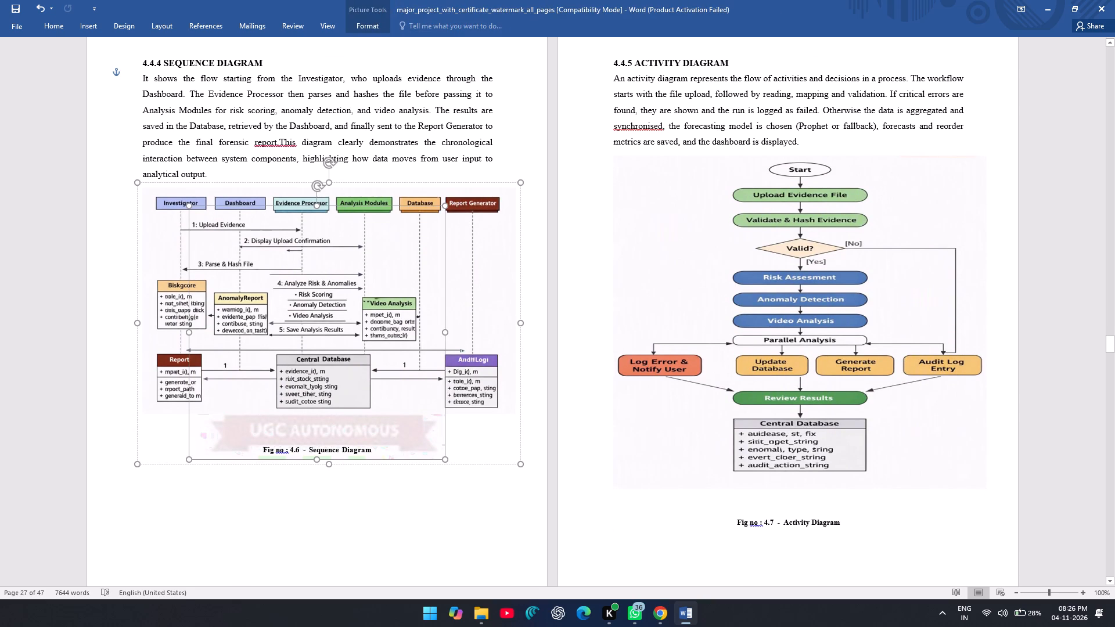
{"action": "left_click", "coordinate": [834, 525]}
{"action": "key", "text": "ctrl+v"}
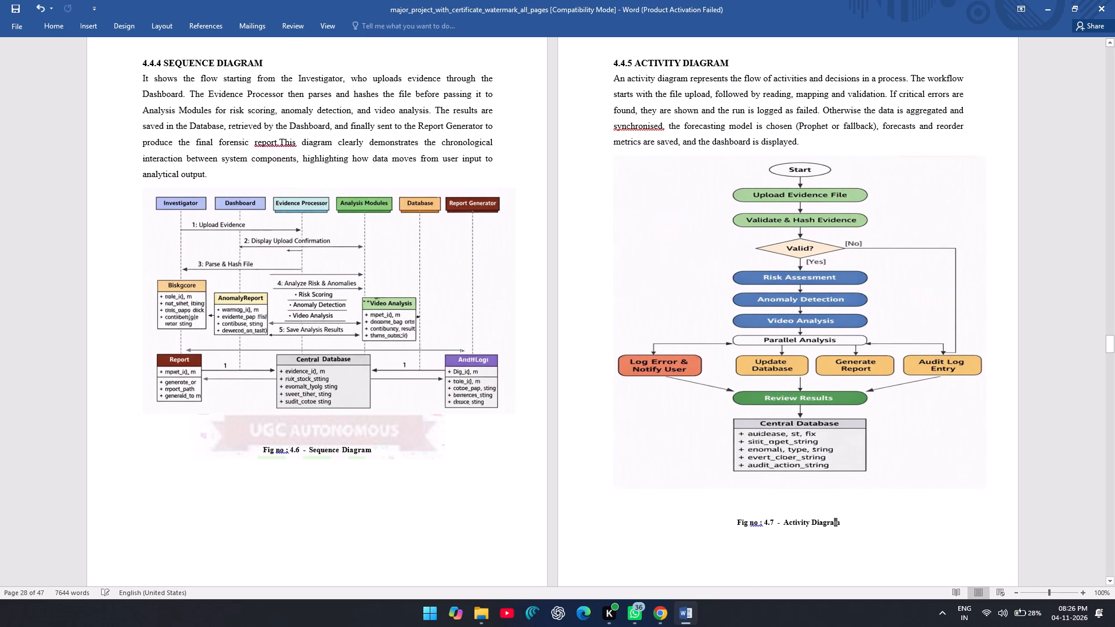
{"action": "left_click_drag", "start_coordinate": [672, 258], "coordinate": [739, 83]}
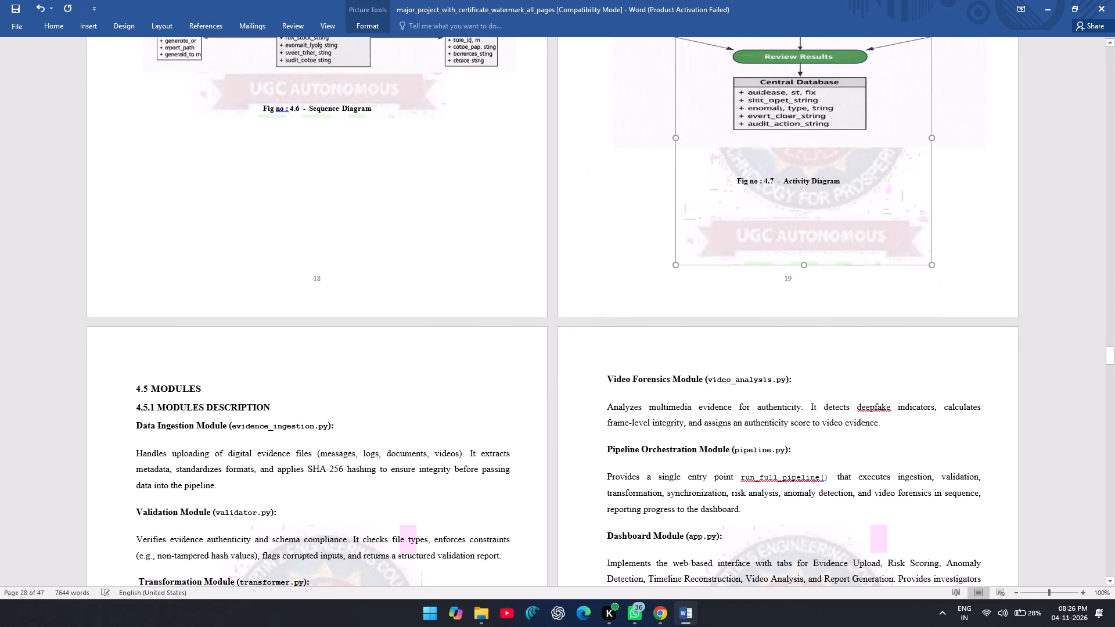
{"action": "left_click_drag", "start_coordinate": [739, 83], "coordinate": [730, 75]}
{"action": "left_click", "coordinate": [952, 225]}
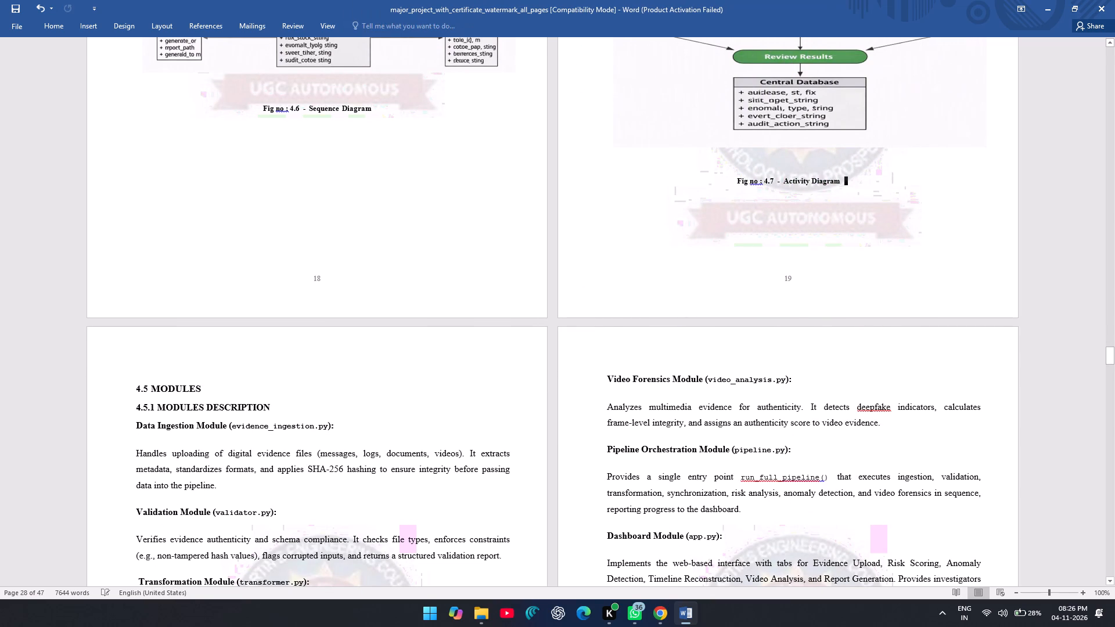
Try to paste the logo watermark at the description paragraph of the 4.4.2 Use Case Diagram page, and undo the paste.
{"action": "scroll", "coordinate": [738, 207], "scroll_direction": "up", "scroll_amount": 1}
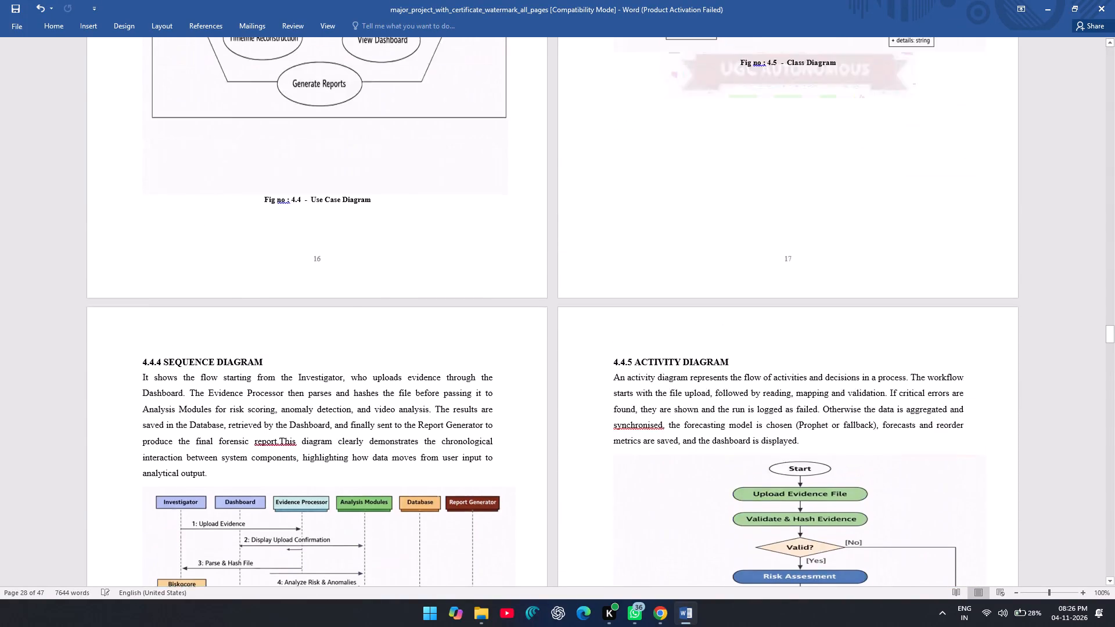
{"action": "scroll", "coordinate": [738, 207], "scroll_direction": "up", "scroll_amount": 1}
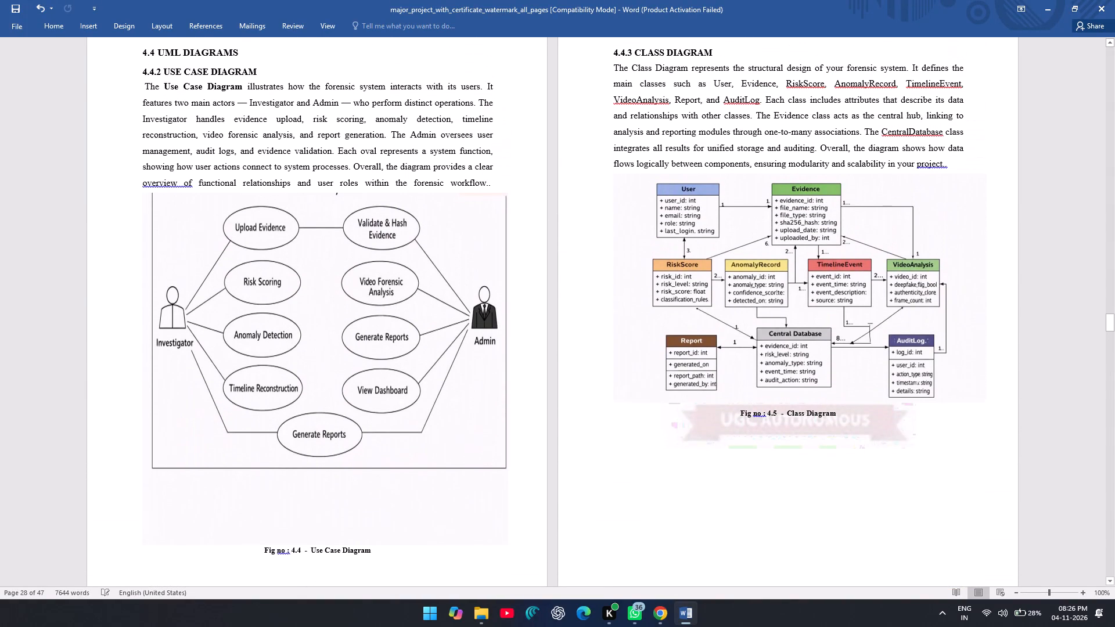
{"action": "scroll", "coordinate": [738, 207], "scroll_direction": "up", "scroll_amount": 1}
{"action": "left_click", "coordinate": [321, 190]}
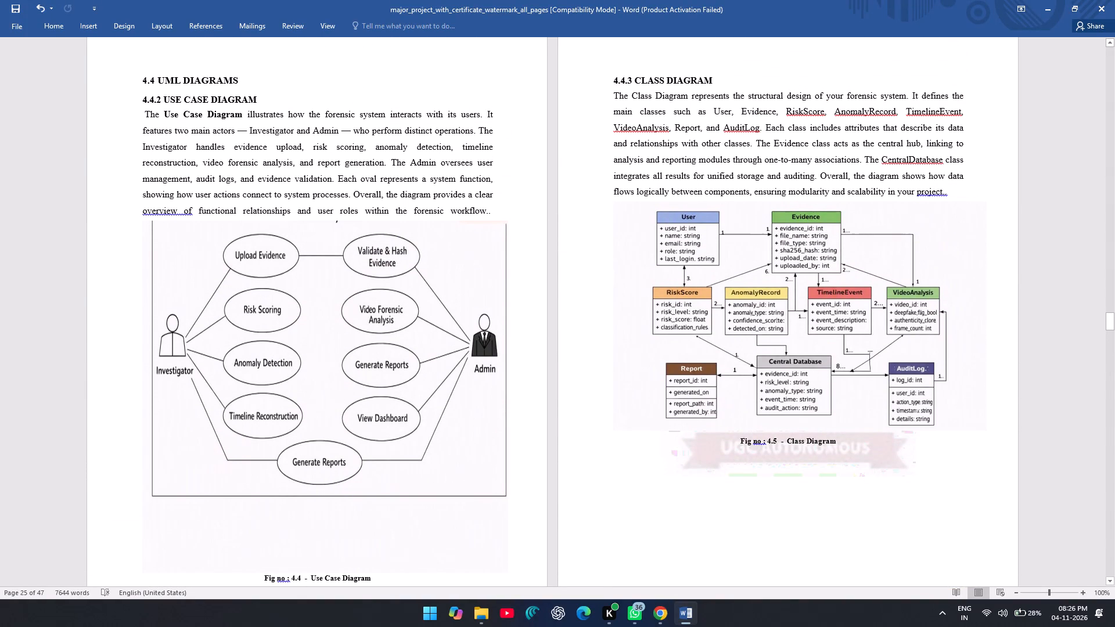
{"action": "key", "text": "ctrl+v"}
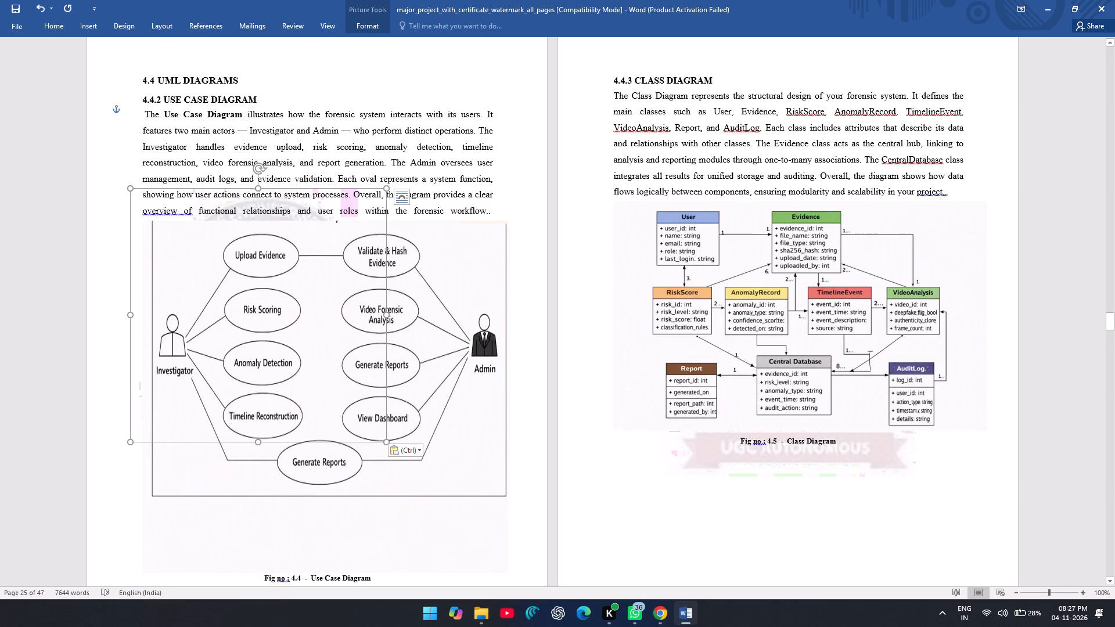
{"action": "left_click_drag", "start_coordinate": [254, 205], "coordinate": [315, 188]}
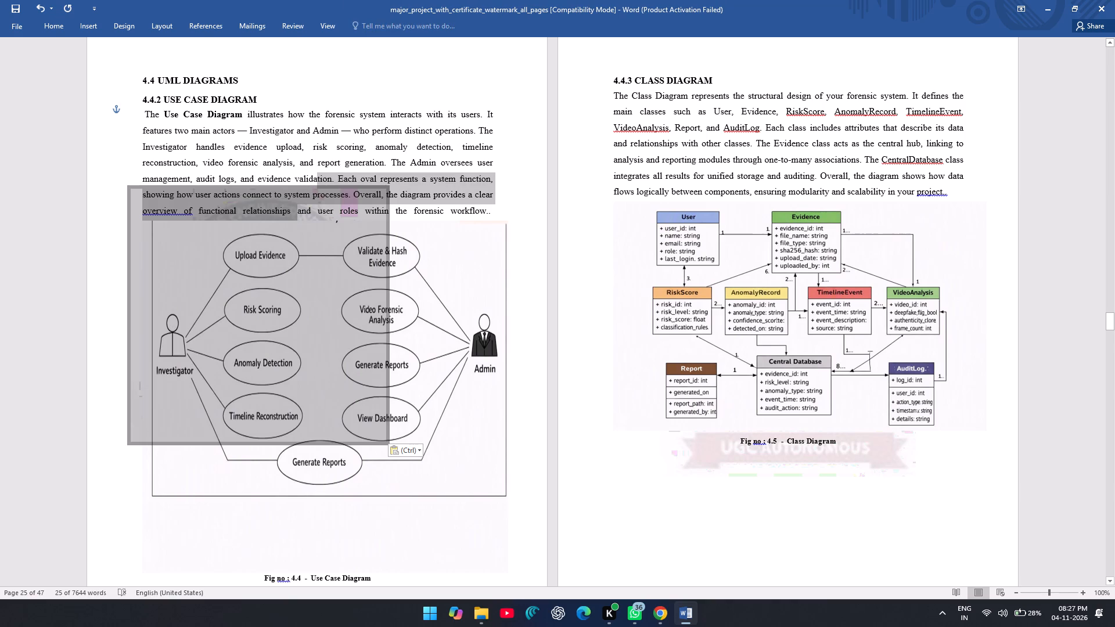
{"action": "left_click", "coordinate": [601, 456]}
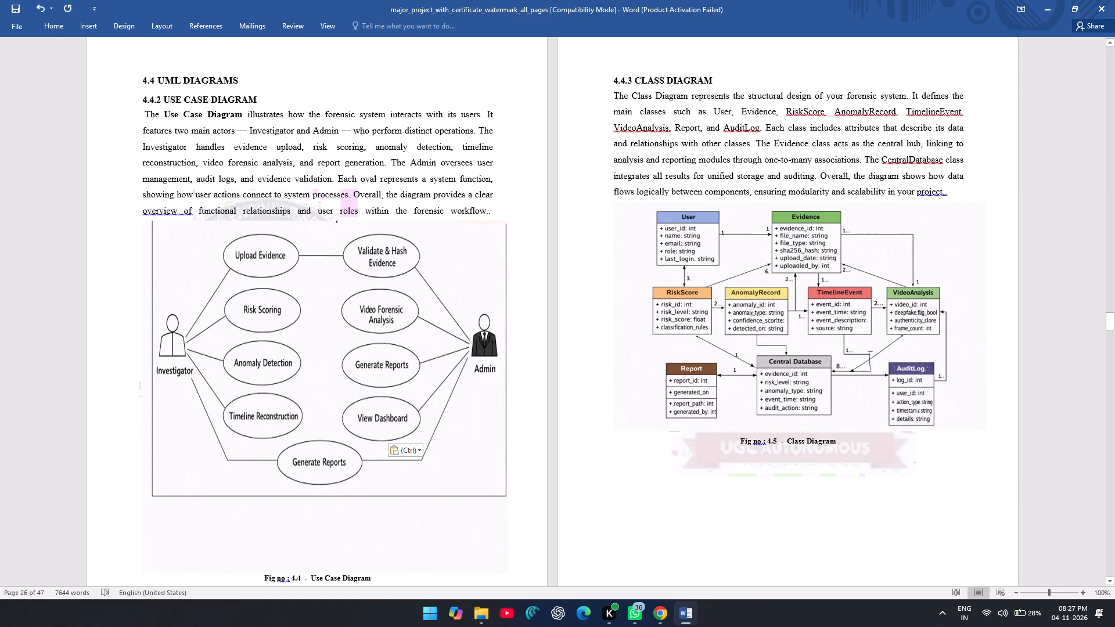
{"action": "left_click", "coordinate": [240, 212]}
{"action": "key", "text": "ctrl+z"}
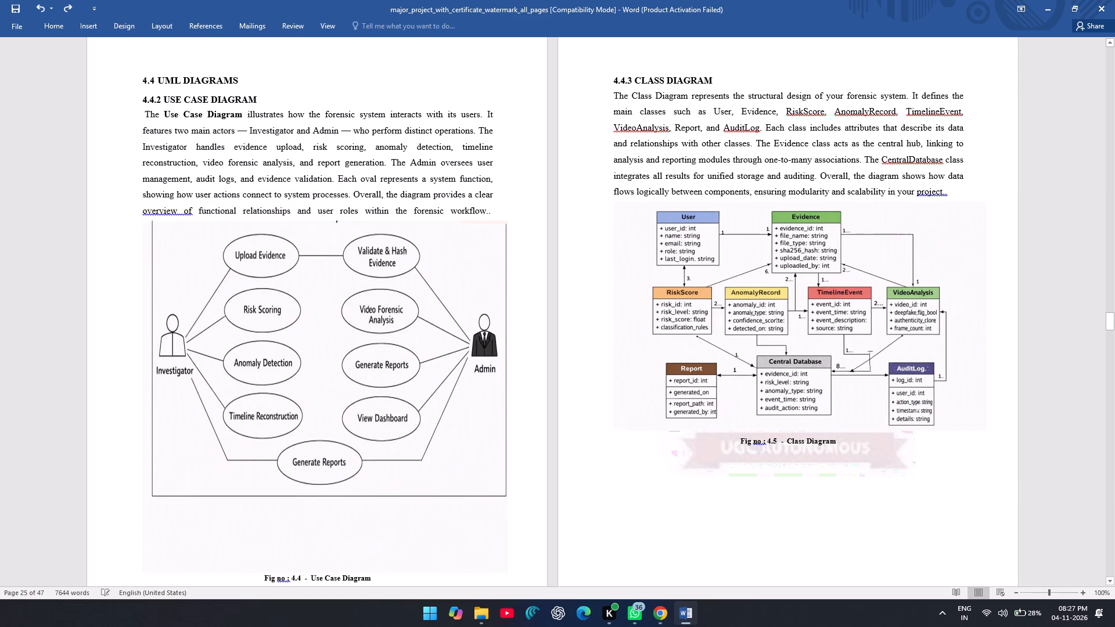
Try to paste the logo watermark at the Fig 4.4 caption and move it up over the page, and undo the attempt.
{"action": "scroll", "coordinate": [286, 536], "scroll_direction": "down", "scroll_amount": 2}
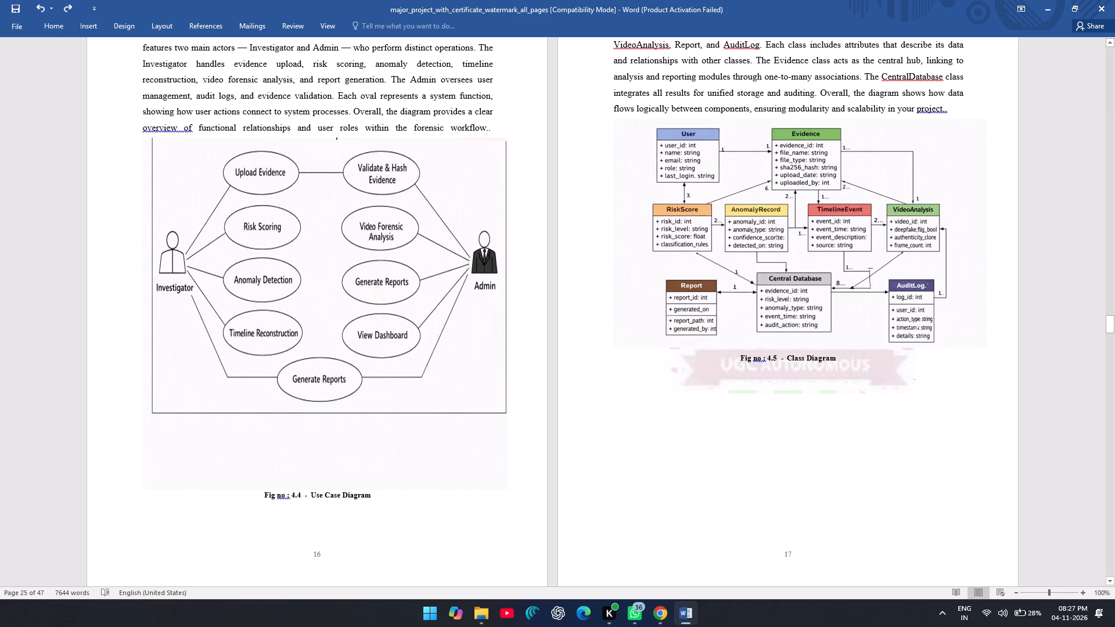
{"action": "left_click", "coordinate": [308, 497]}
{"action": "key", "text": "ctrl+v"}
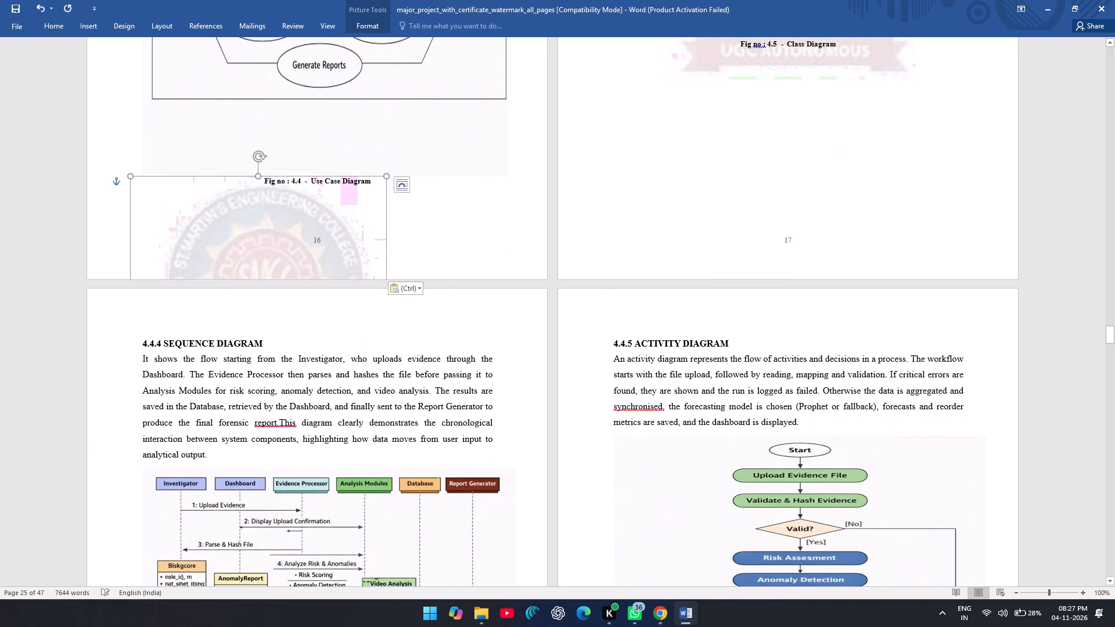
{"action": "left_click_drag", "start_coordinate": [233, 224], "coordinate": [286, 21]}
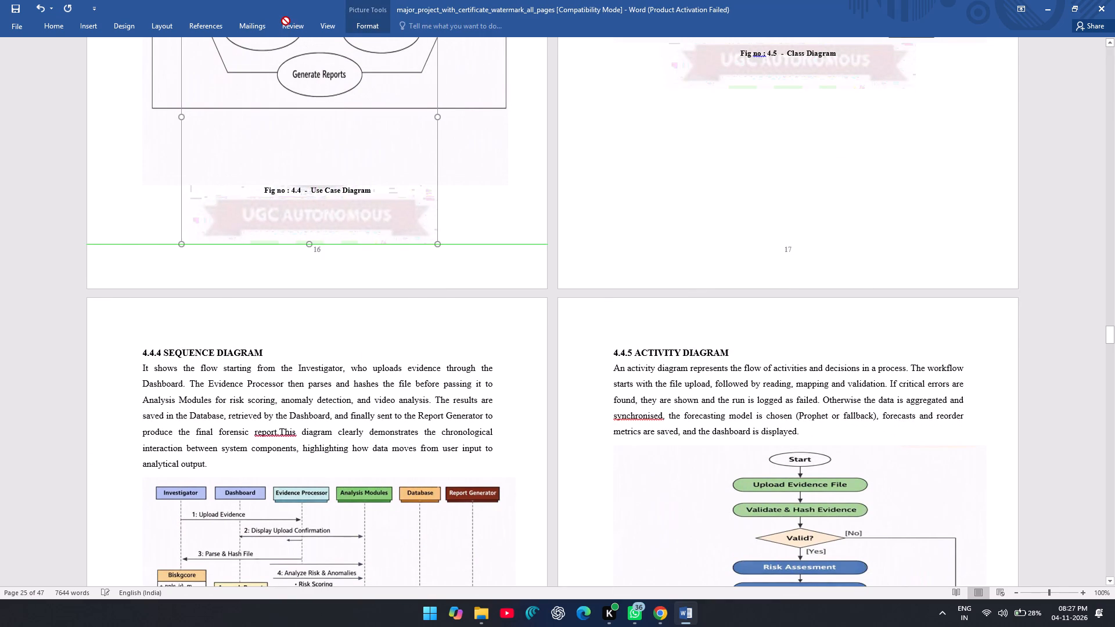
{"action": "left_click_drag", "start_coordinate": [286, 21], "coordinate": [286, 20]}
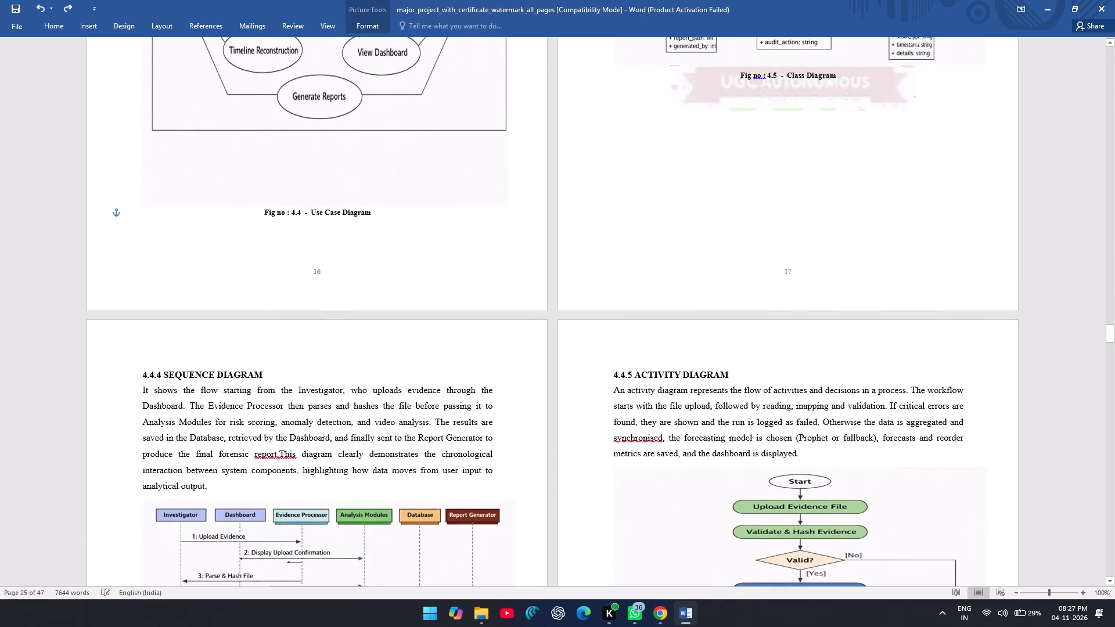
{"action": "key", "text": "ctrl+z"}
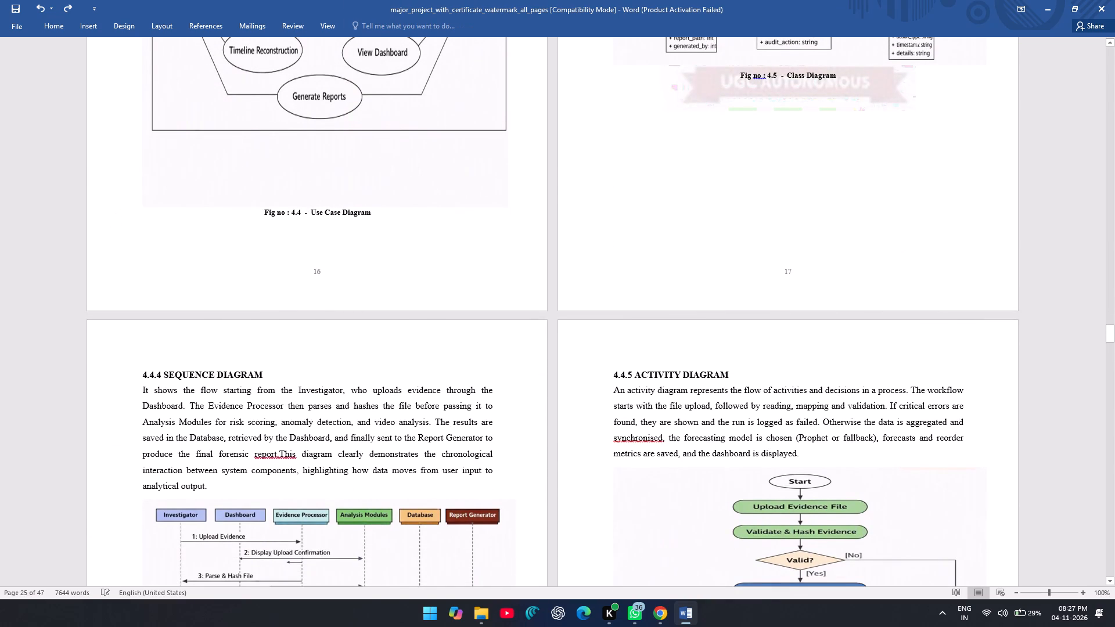
Paste the logo watermark at the Fig 4.4 caption and centre it partly behind the use case diagram, above the page number.
{"action": "key", "text": "ctrl+v"}
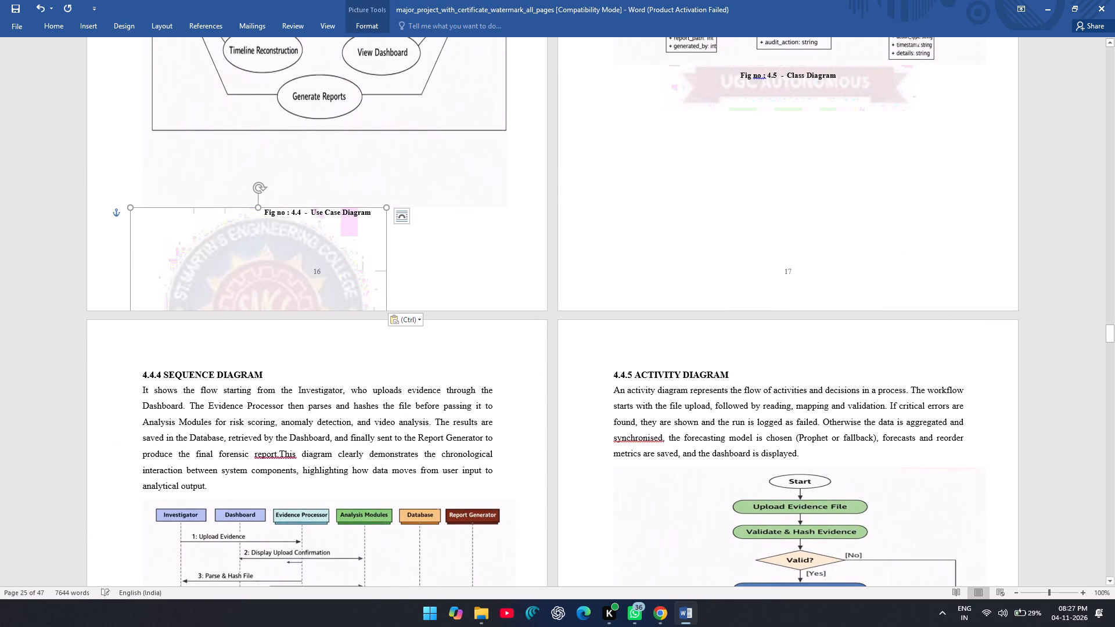
{"action": "left_click_drag", "start_coordinate": [237, 258], "coordinate": [300, 102]}
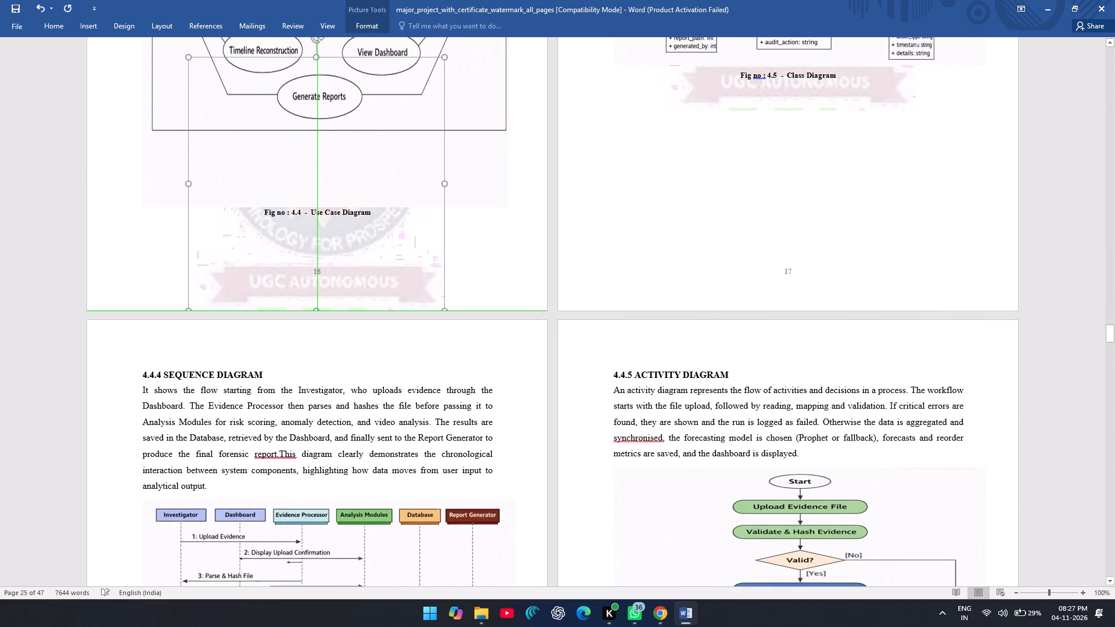
{"action": "left_click_drag", "start_coordinate": [300, 102], "coordinate": [297, 78]}
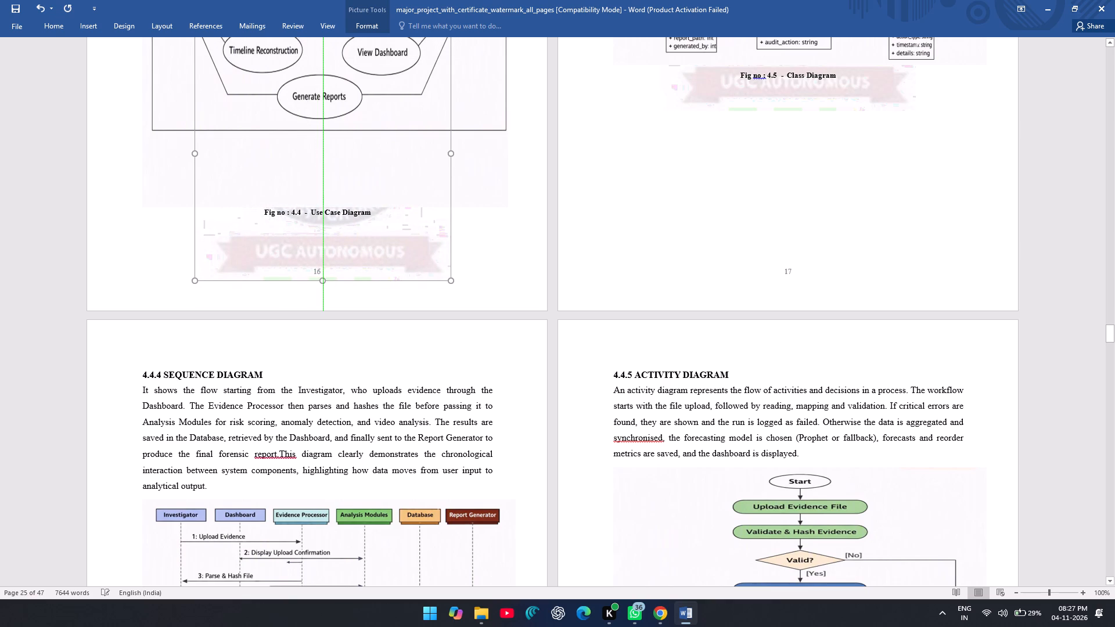
{"action": "left_click_drag", "start_coordinate": [297, 78], "coordinate": [311, 70]}
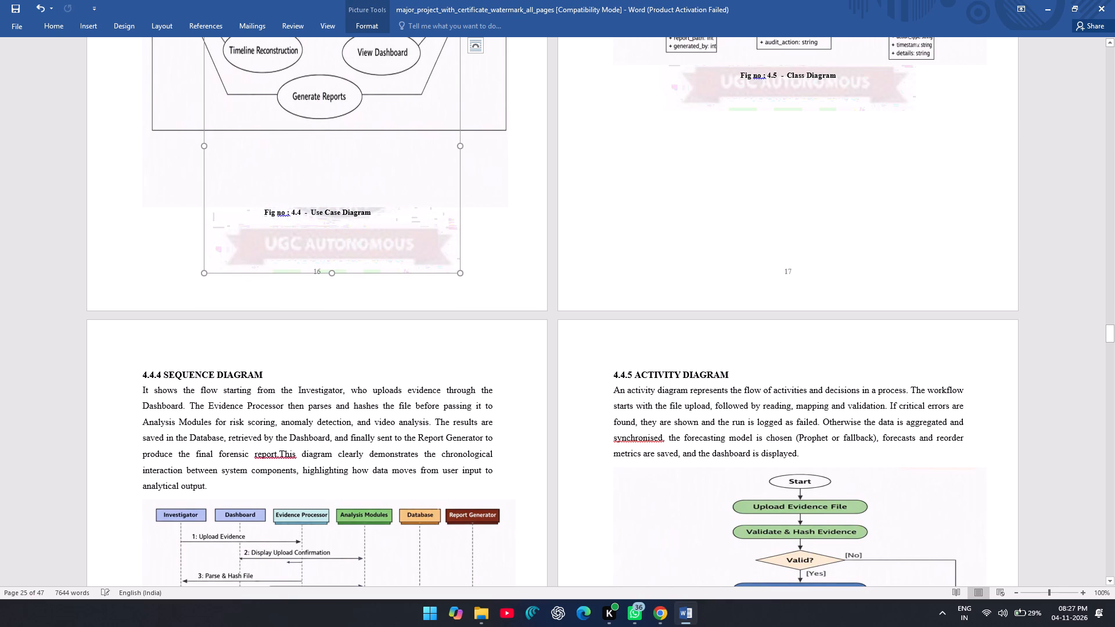
{"action": "left_click_drag", "start_coordinate": [369, 242], "coordinate": [356, 216]}
{"action": "left_click", "coordinate": [494, 249]}
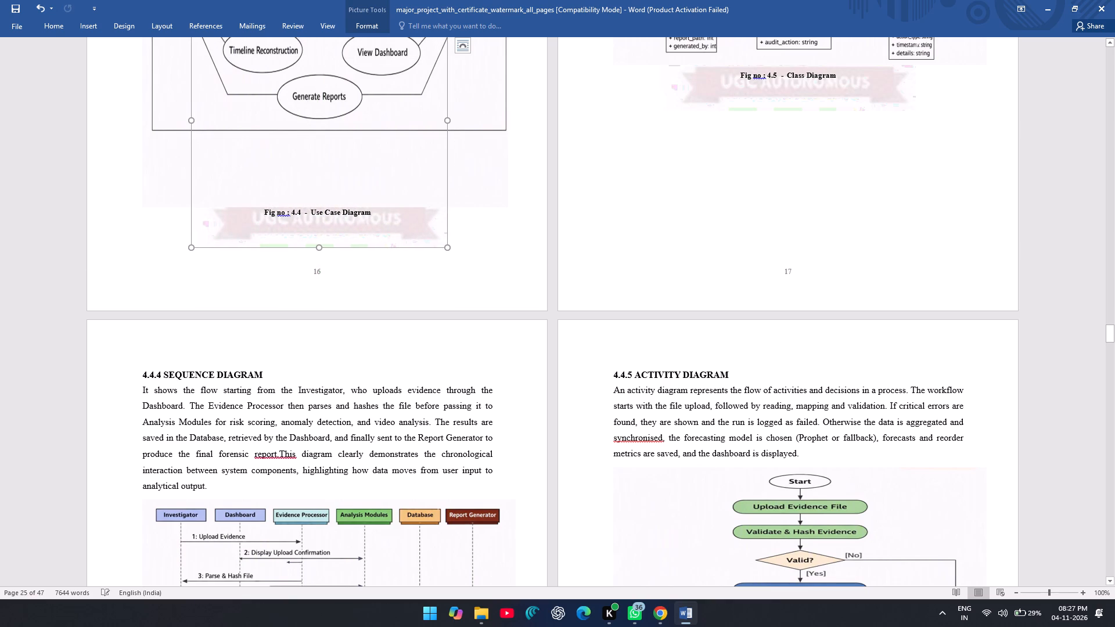
Review the pages from the Use Case Diagram back through the earlier chapters and front matter to the title page, checking each watermark.
{"action": "scroll", "coordinate": [411, 215], "scroll_direction": "up", "scroll_amount": 1}
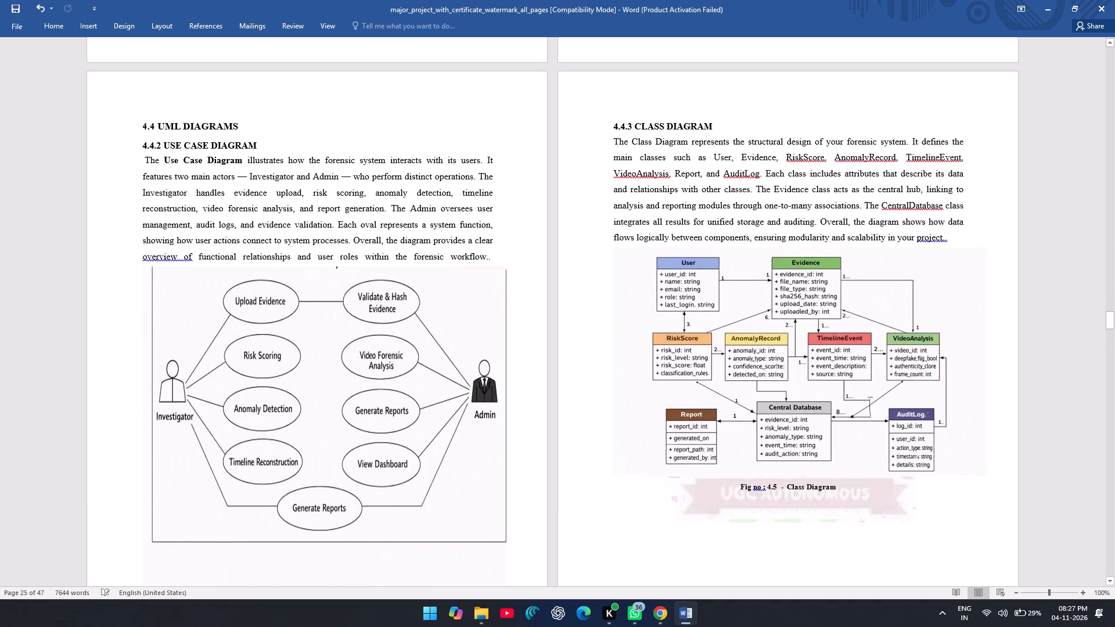
{"action": "scroll", "coordinate": [411, 215], "scroll_direction": "up", "scroll_amount": 3}
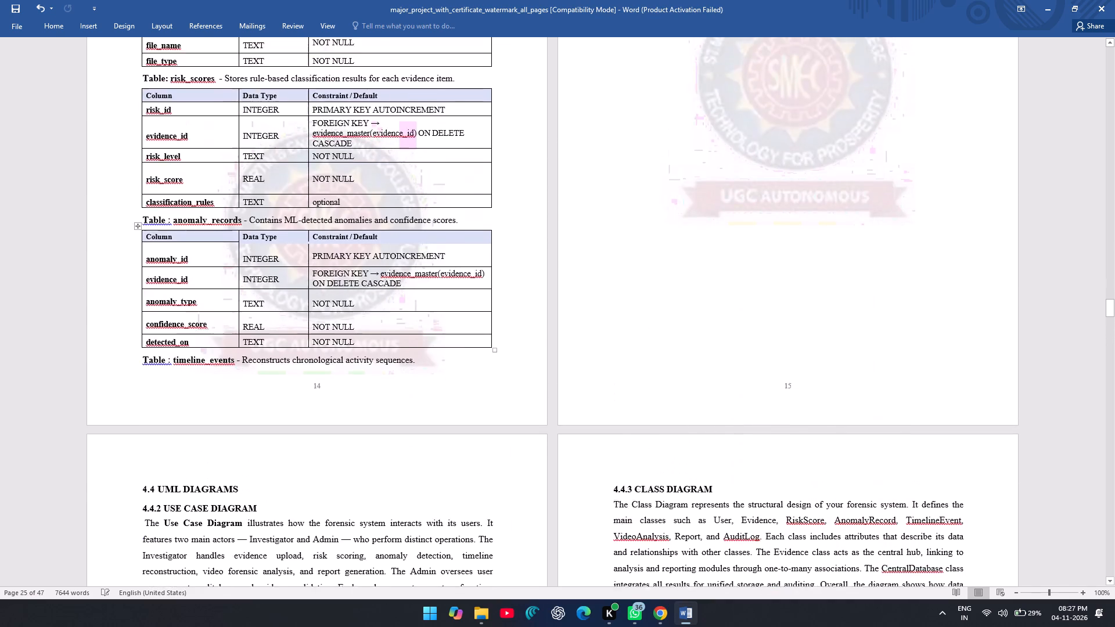
{"action": "scroll", "coordinate": [411, 215], "scroll_direction": "up", "scroll_amount": 4}
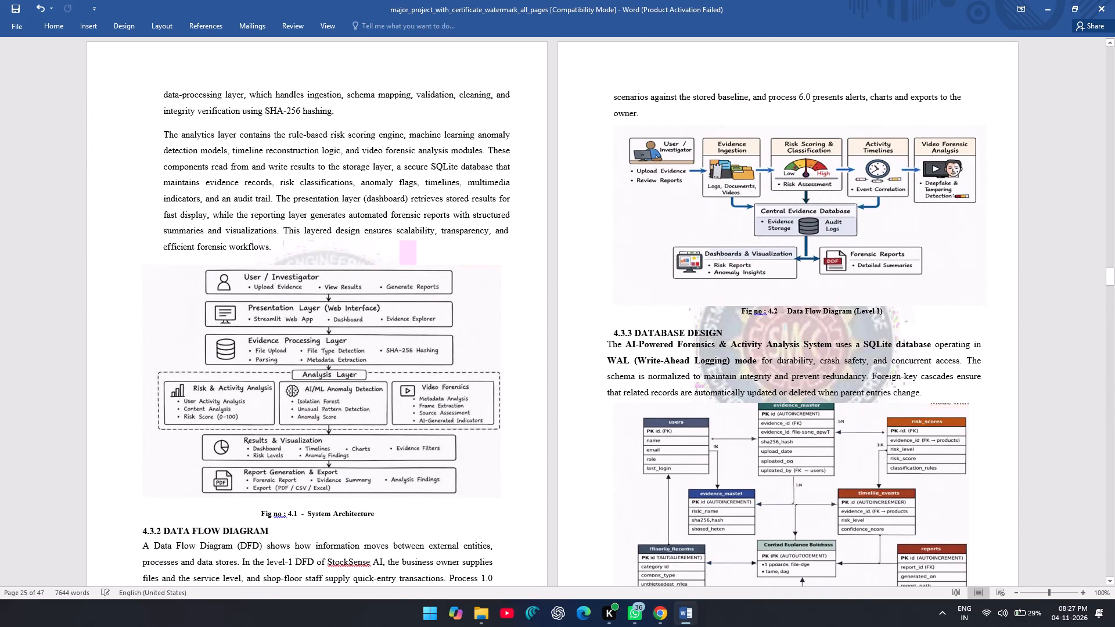
{"action": "scroll", "coordinate": [411, 215], "scroll_direction": "up", "scroll_amount": 3}
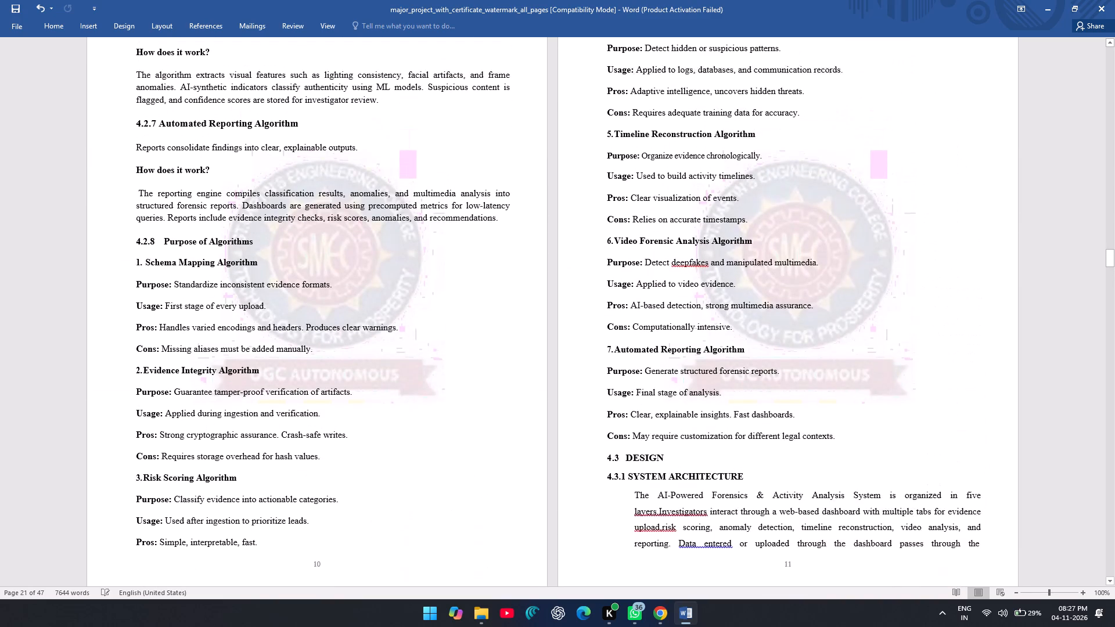
{"action": "scroll", "coordinate": [411, 215], "scroll_direction": "up", "scroll_amount": 4}
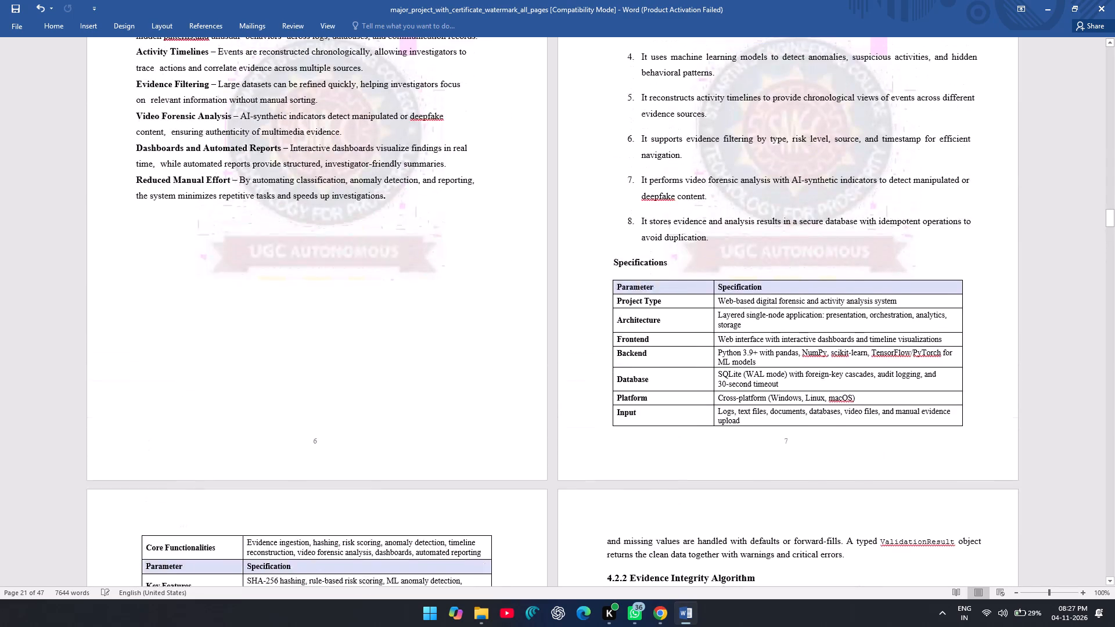
{"action": "scroll", "coordinate": [411, 215], "scroll_direction": "up", "scroll_amount": 6}
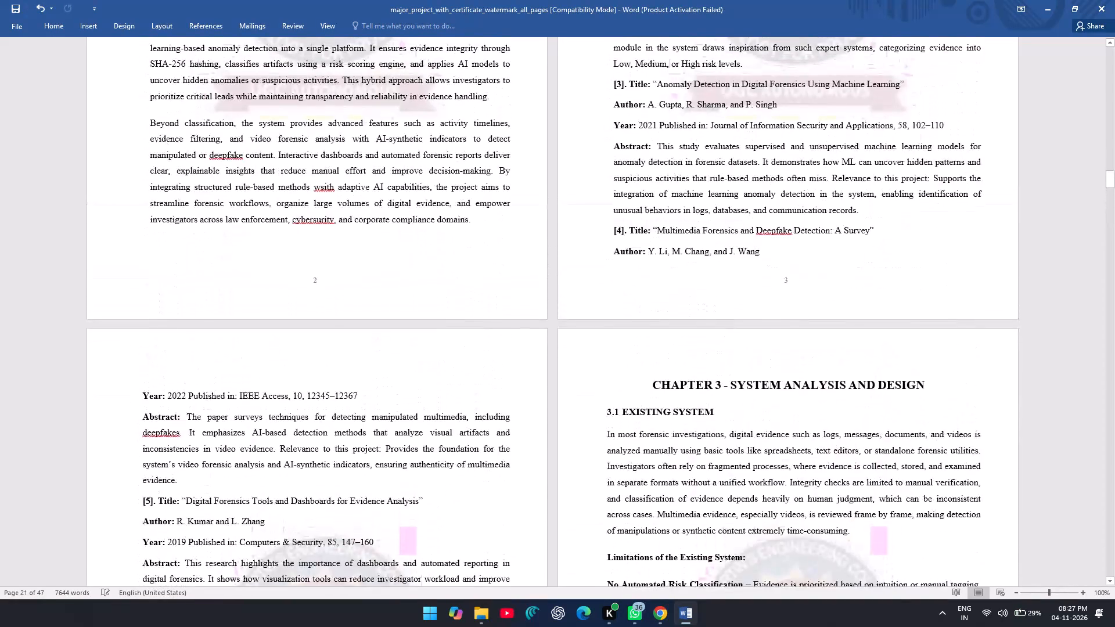
{"action": "scroll", "coordinate": [411, 215], "scroll_direction": "up", "scroll_amount": 8}
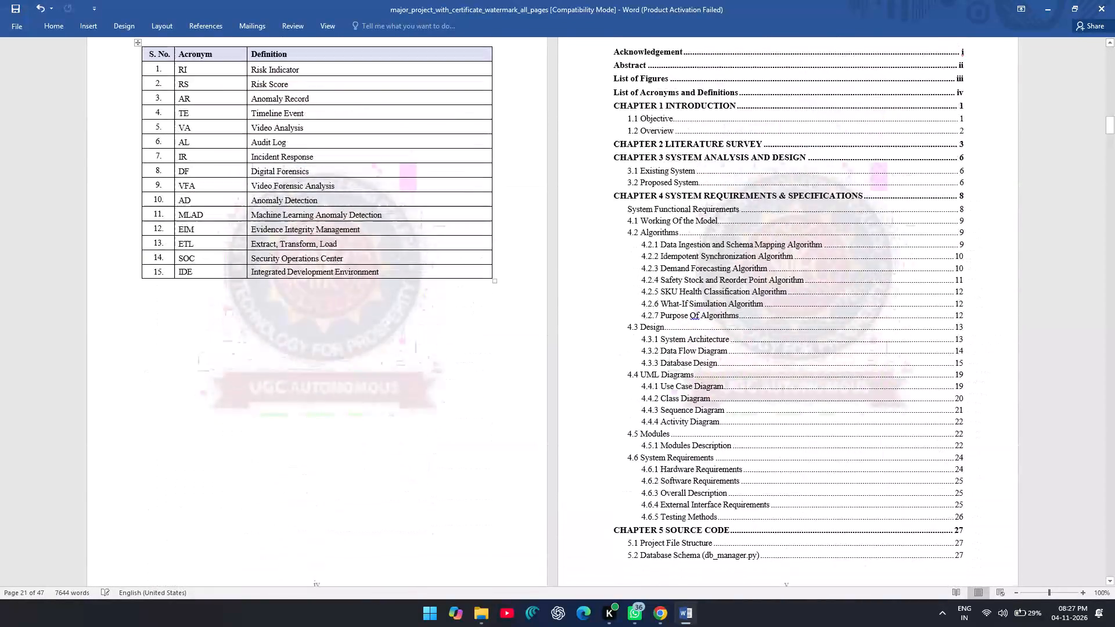
{"action": "scroll", "coordinate": [411, 215], "scroll_direction": "up", "scroll_amount": 8}
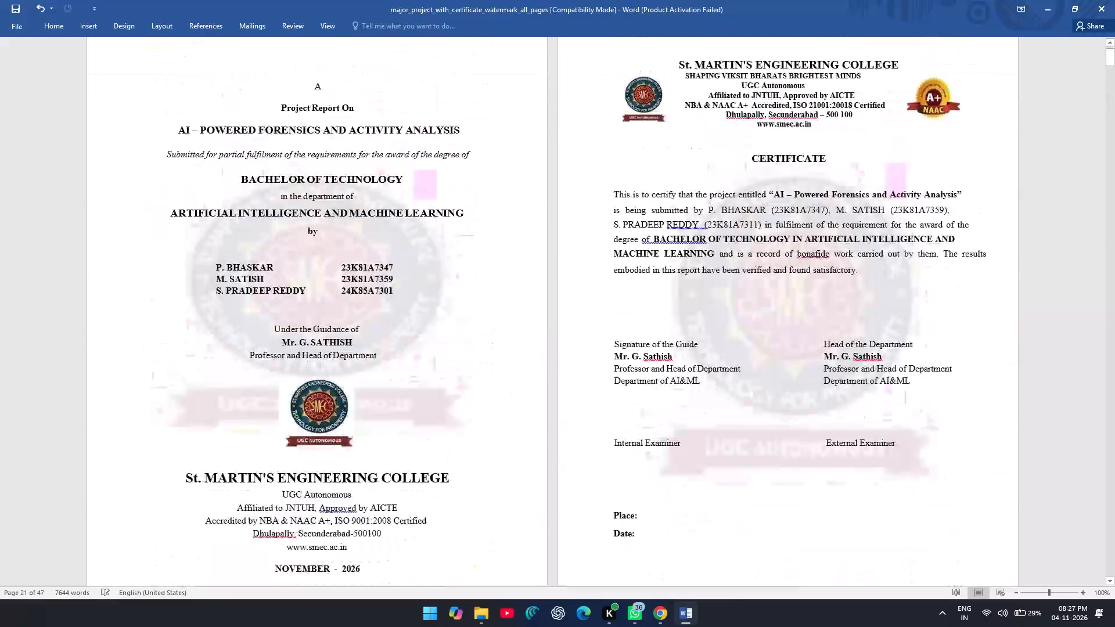
{"action": "scroll", "coordinate": [411, 215], "scroll_direction": "up", "scroll_amount": 5}
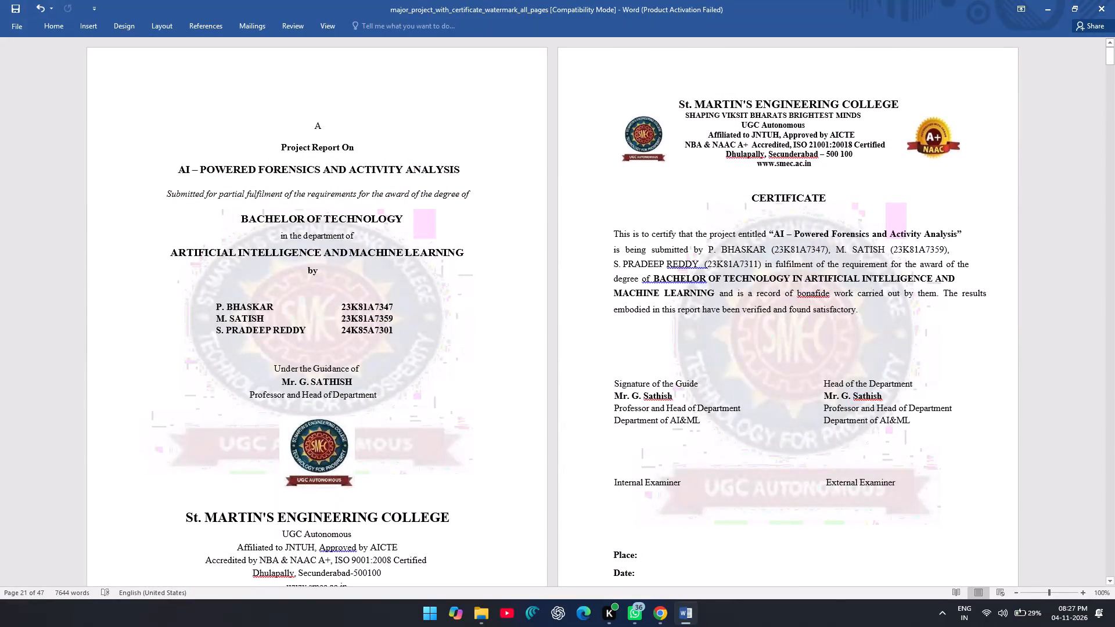
Save the report document under its current name.
{"action": "left_click", "coordinate": [10, 28]}
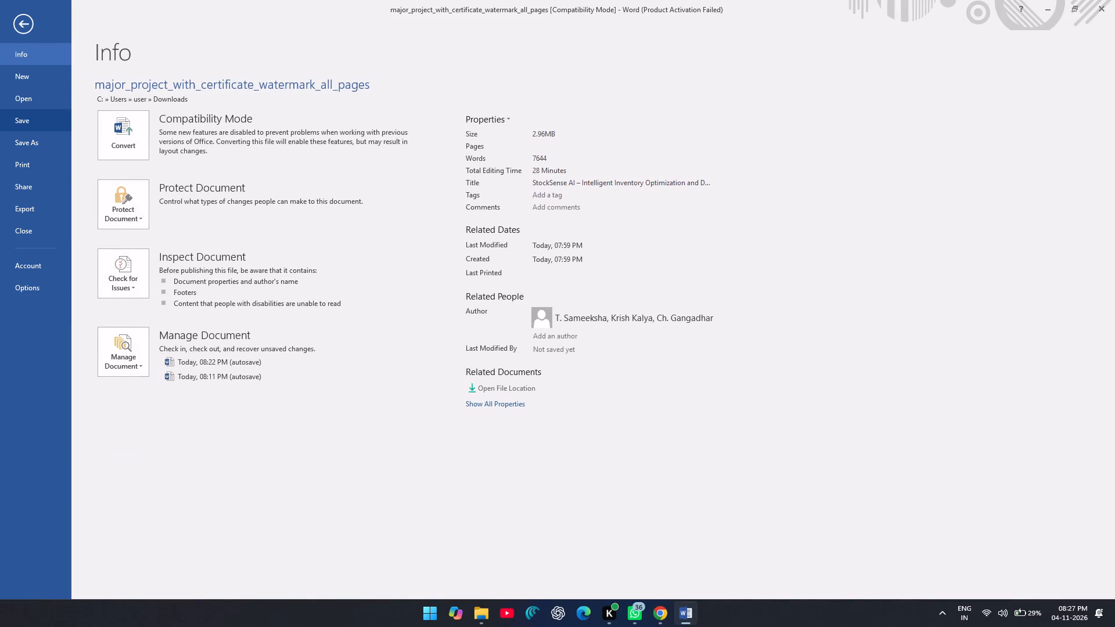
{"action": "left_click", "coordinate": [28, 120]}
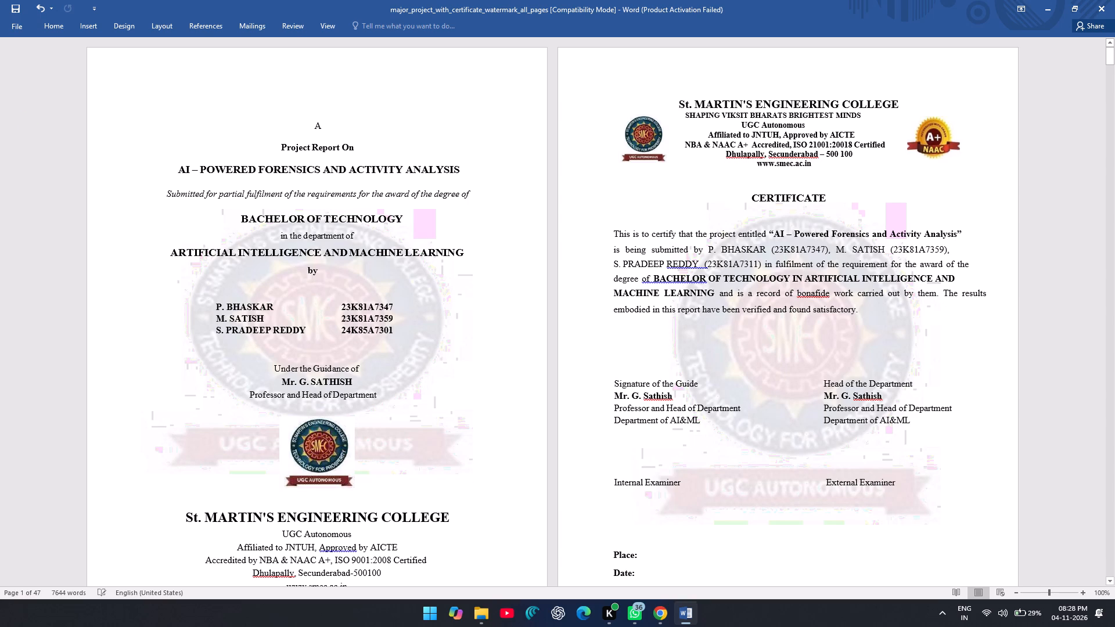
Switch to Chrome, return to the iLovePDF home page and open the Word to PDF converter.
{"action": "left_click", "coordinate": [657, 621]}
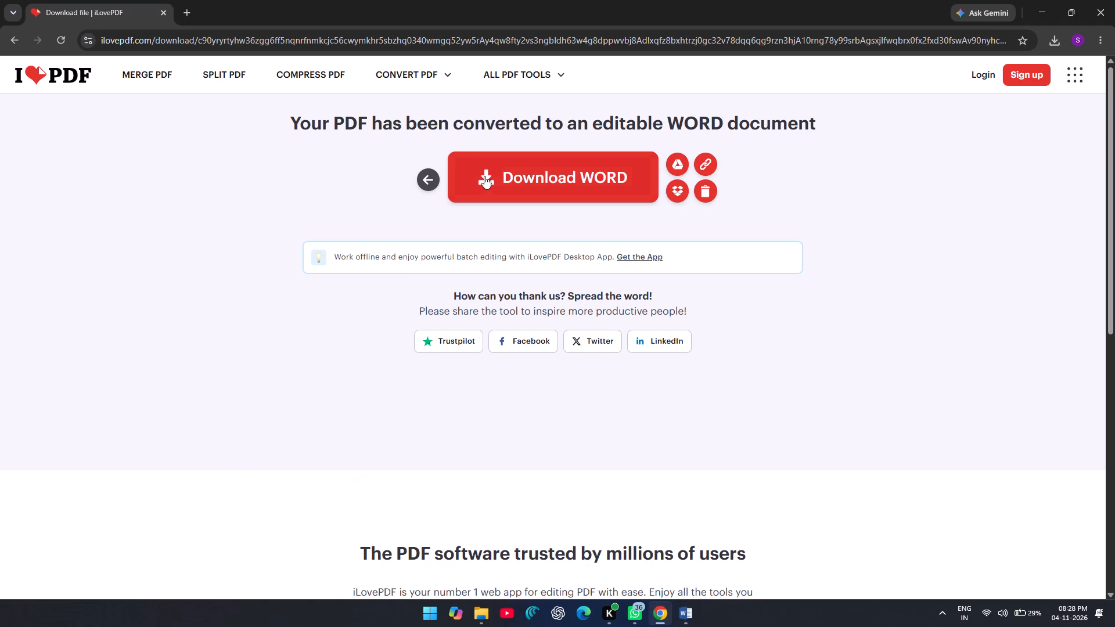
{"action": "left_click", "coordinate": [13, 36]}
{"action": "left_click", "coordinate": [9, 38]}
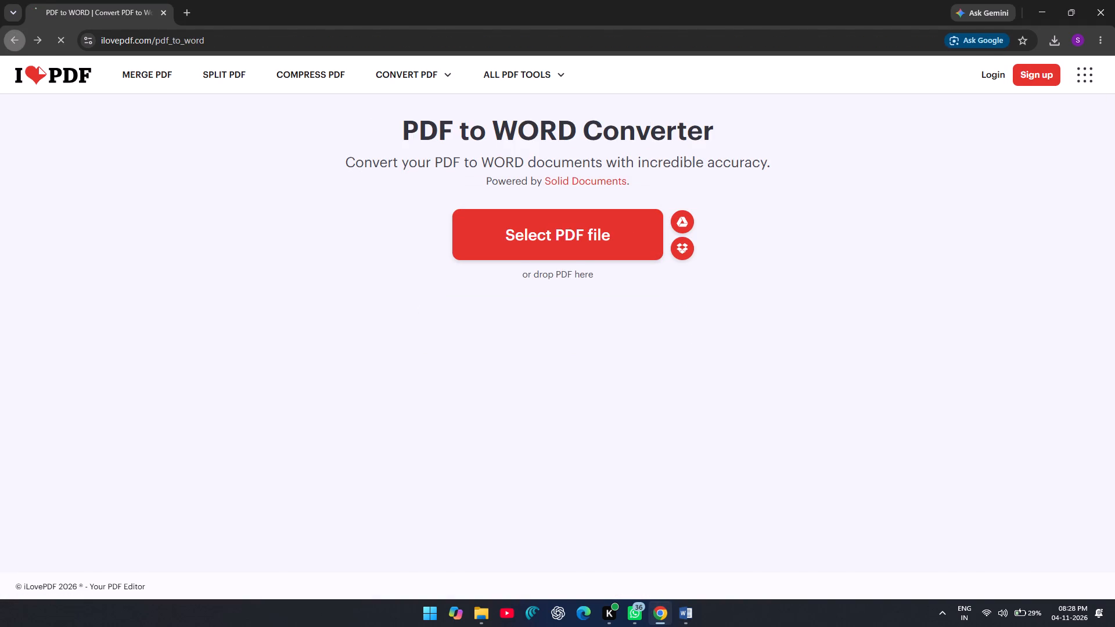
{"action": "left_click", "coordinate": [114, 531]}
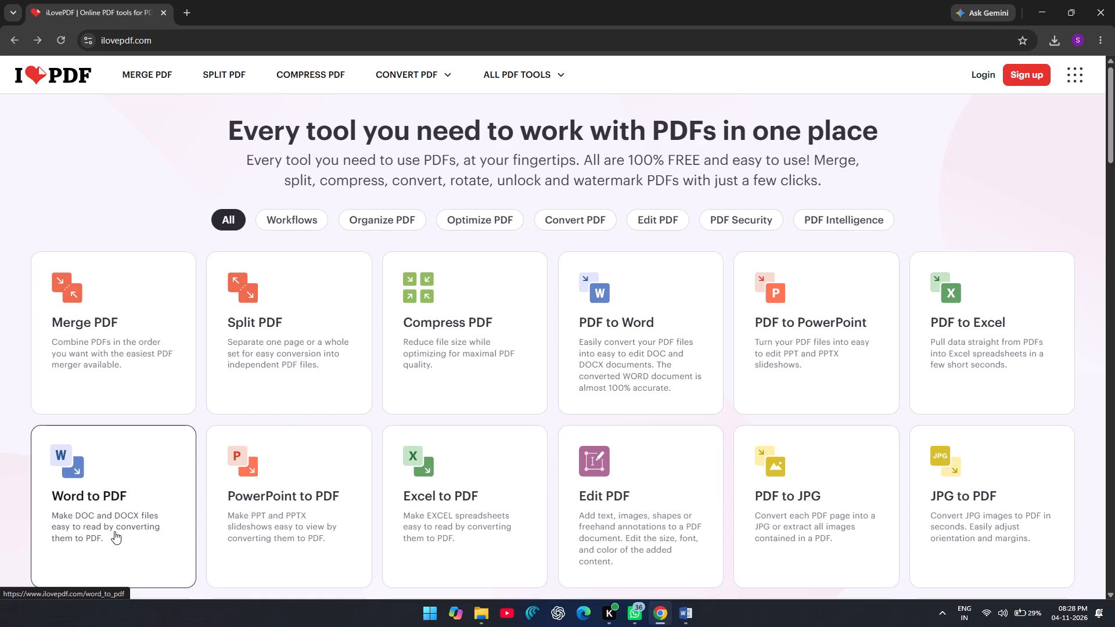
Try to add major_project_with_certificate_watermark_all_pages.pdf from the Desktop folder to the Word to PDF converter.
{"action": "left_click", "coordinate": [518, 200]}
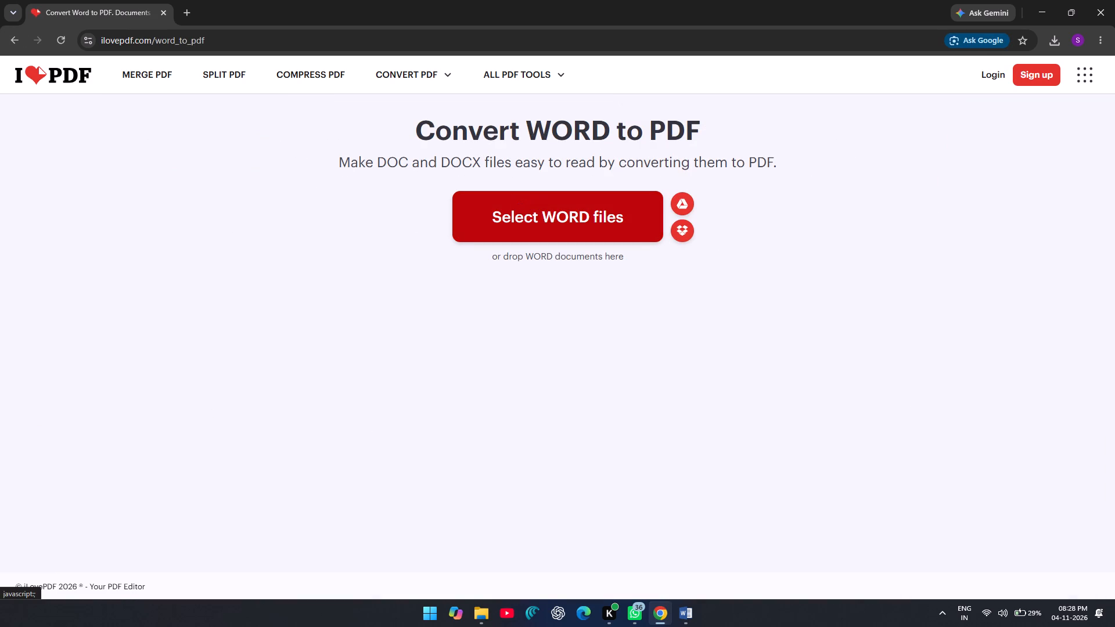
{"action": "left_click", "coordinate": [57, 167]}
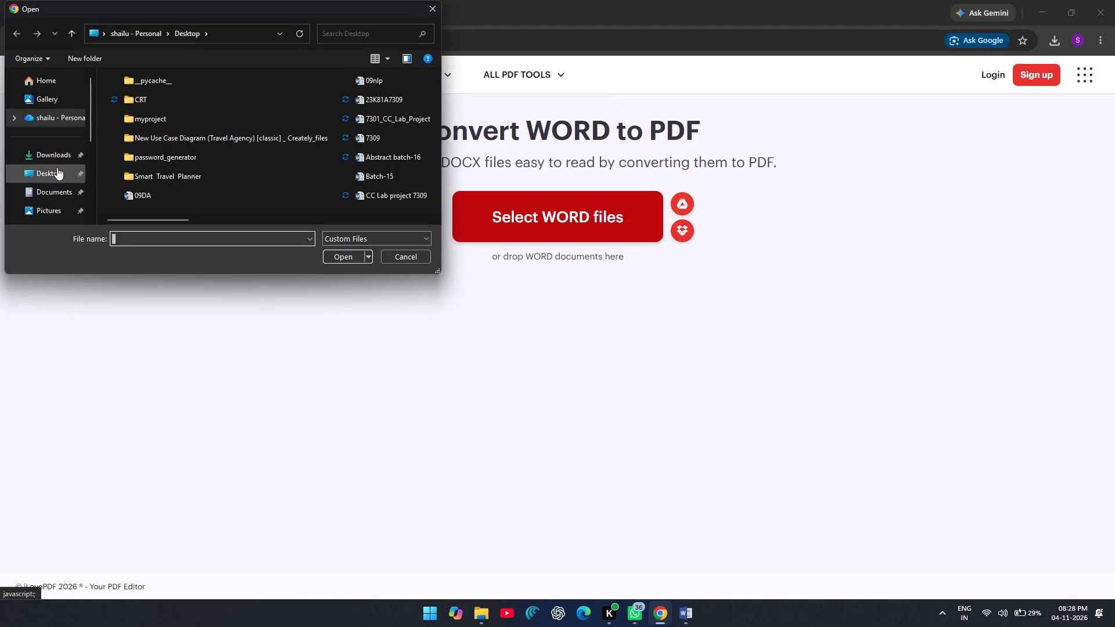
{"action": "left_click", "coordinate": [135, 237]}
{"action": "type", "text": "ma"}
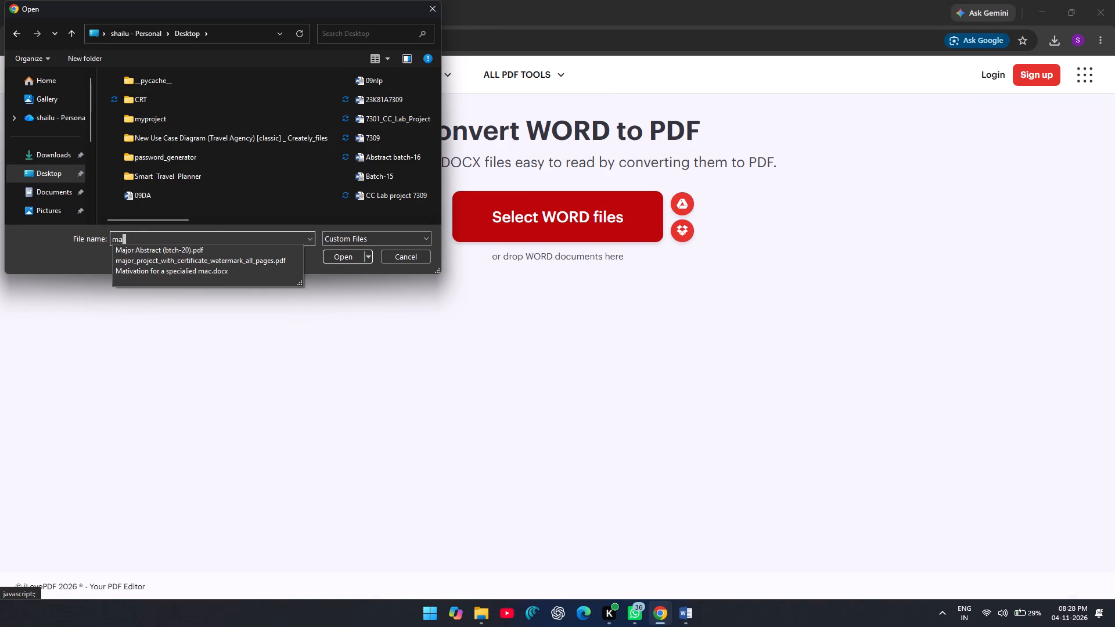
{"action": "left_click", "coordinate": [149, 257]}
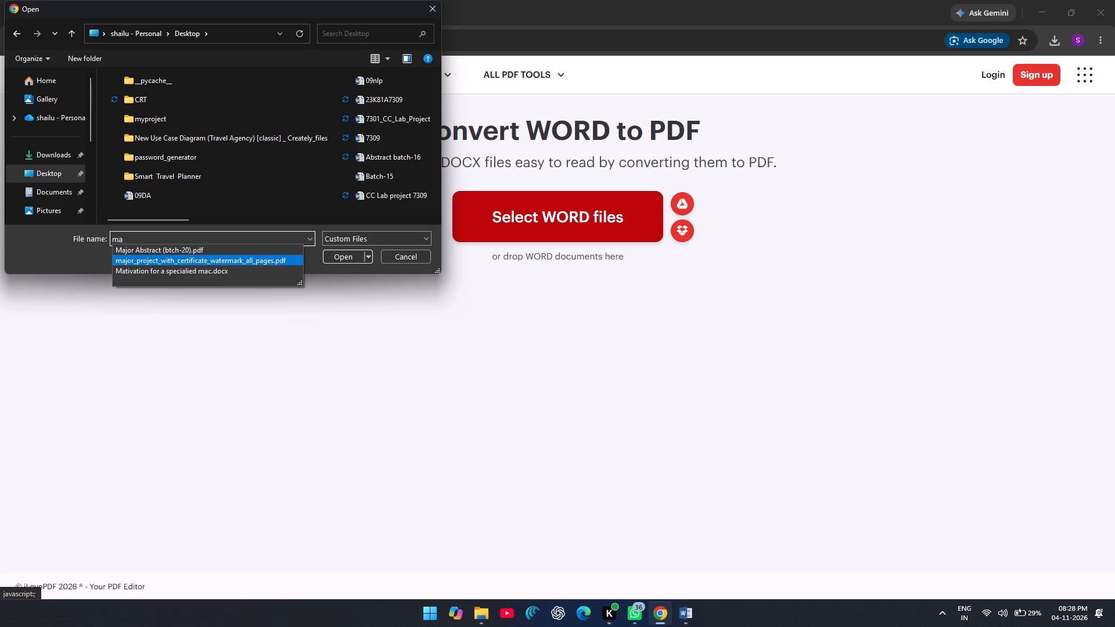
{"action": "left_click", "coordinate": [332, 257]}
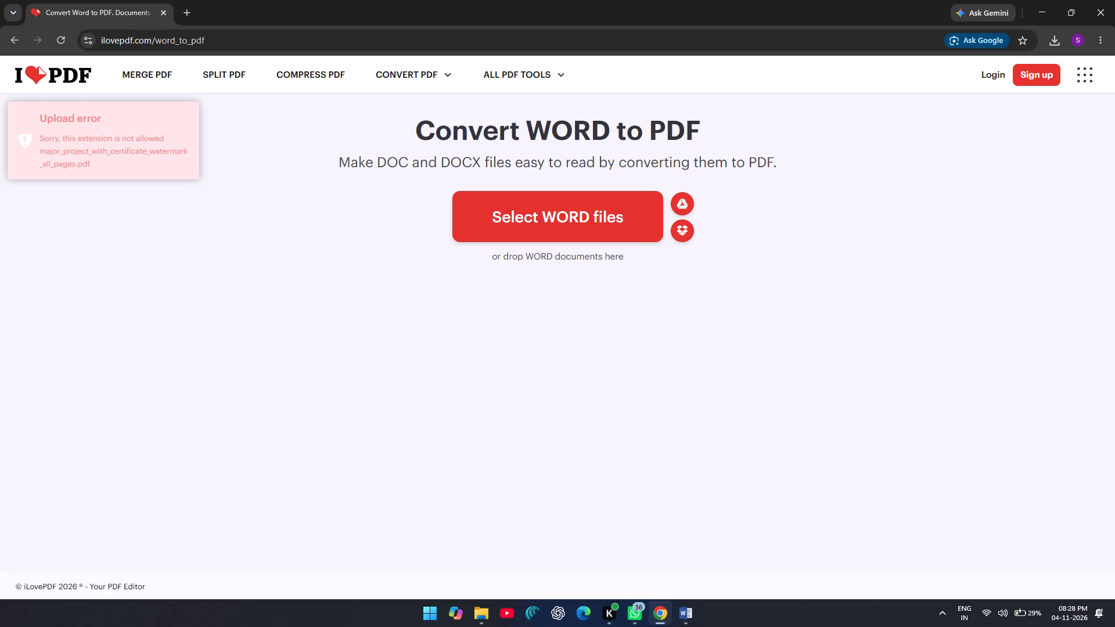
Reopen the converter's file selection, switch to Word and save the report again under its current name.
{"action": "left_click", "coordinate": [477, 201]}
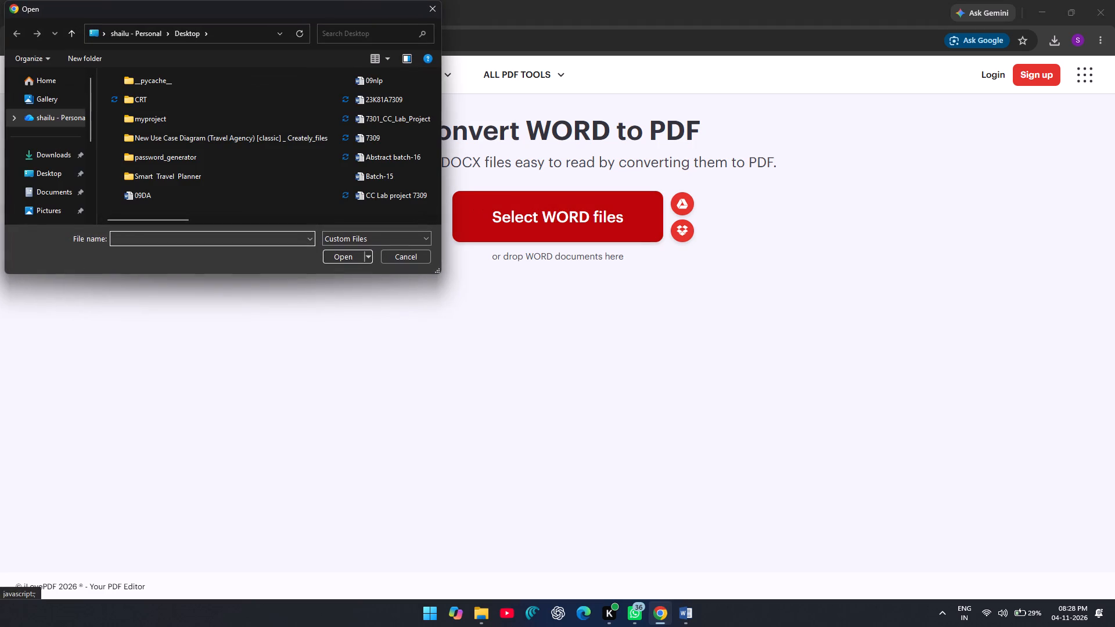
{"action": "left_click", "coordinate": [700, 614]}
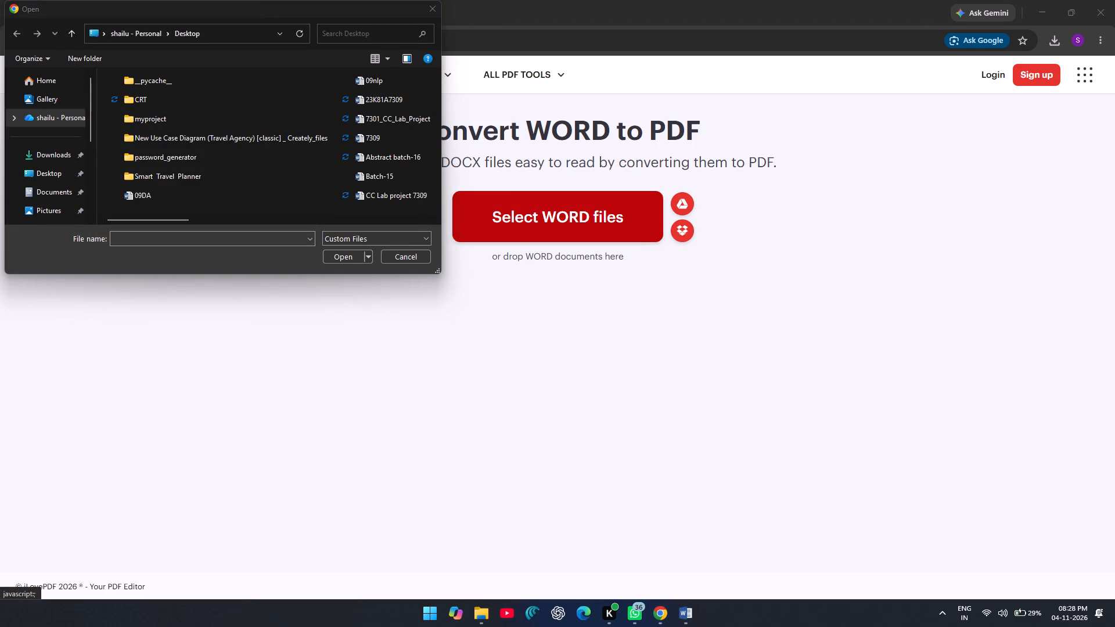
{"action": "left_click", "coordinate": [685, 613]}
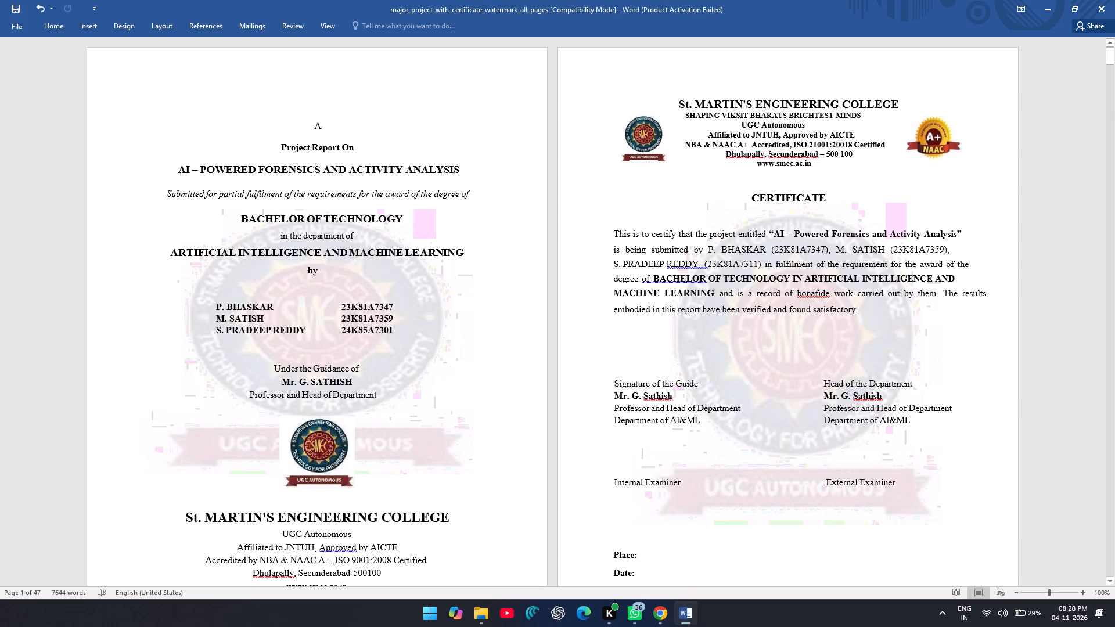
{"action": "key", "text": "ctrl+s"}
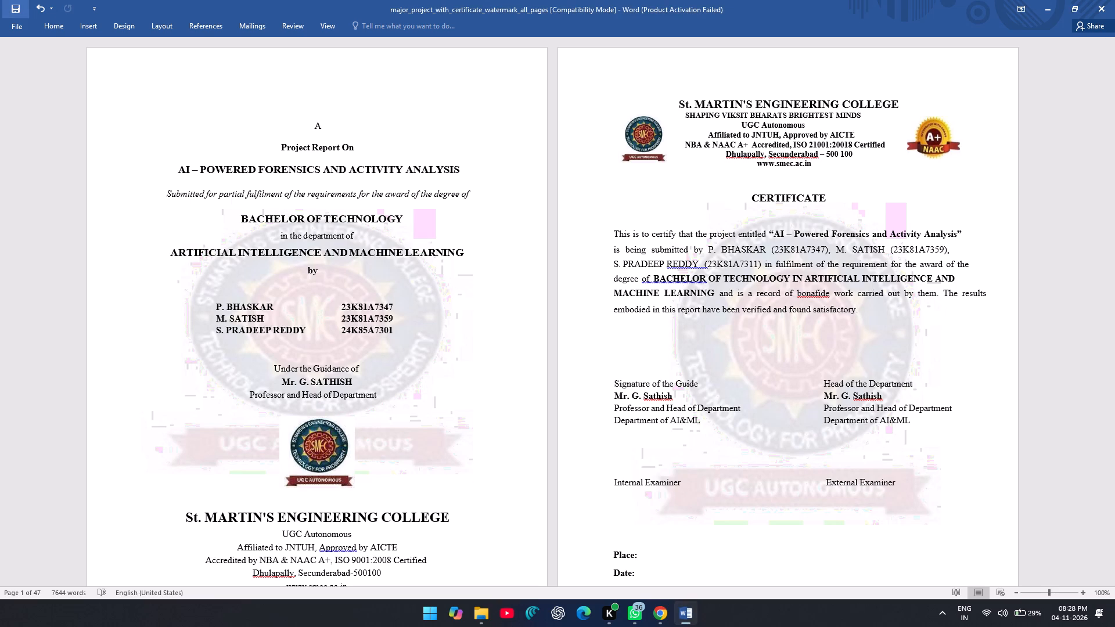
{"action": "left_click_drag", "start_coordinate": [16, 37], "coordinate": [15, 21]}
{"action": "left_click", "coordinate": [15, 21]}
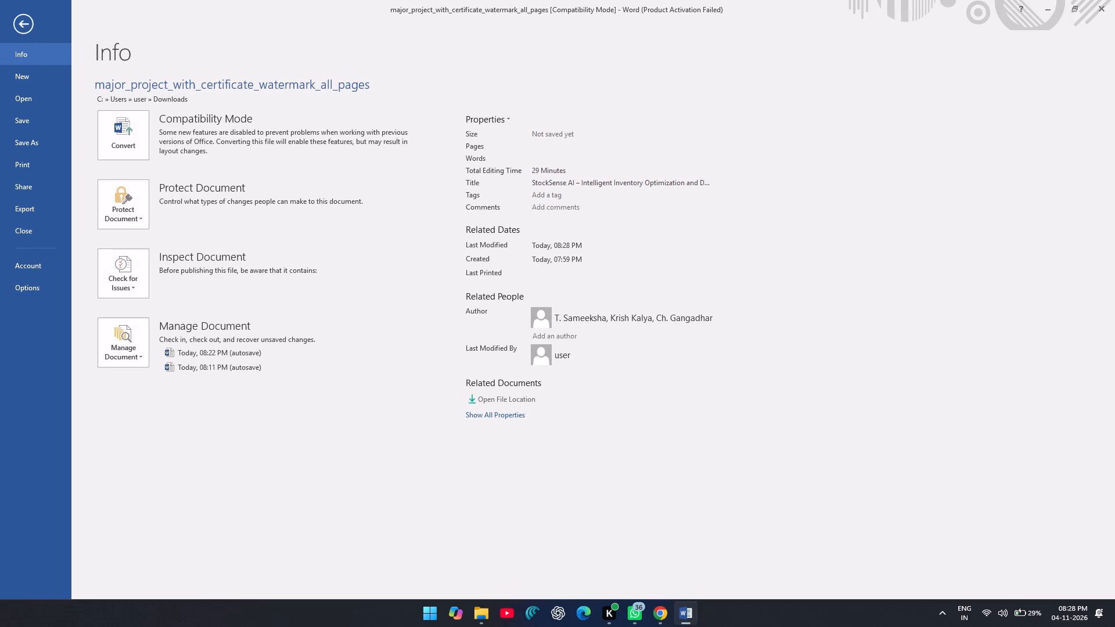
{"action": "left_click", "coordinate": [46, 116]}
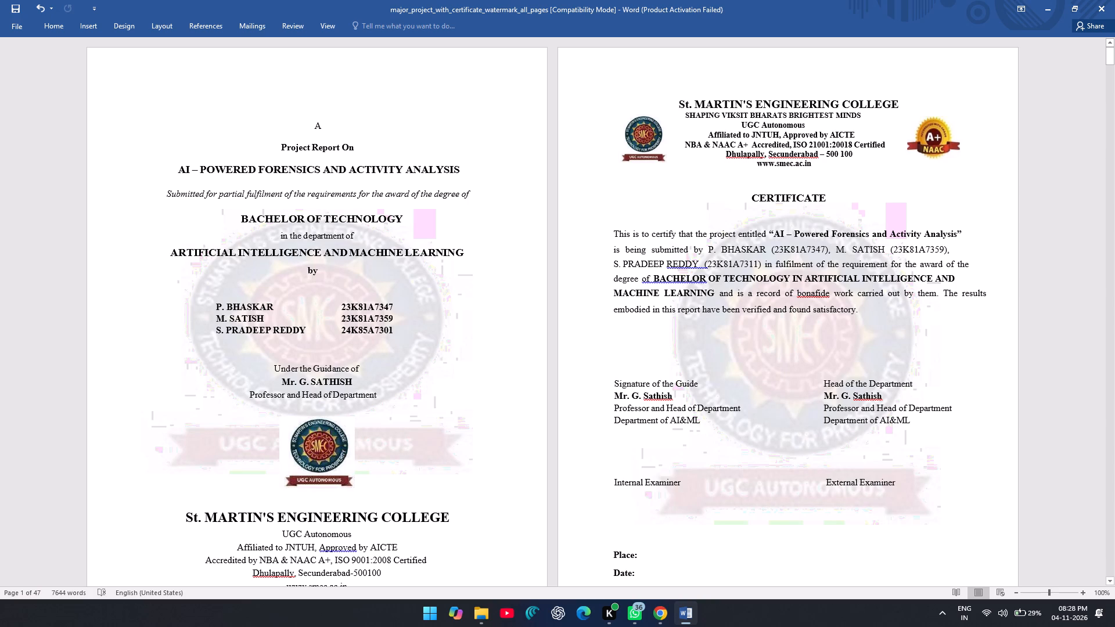
{"action": "left_click", "coordinate": [1049, 2]}
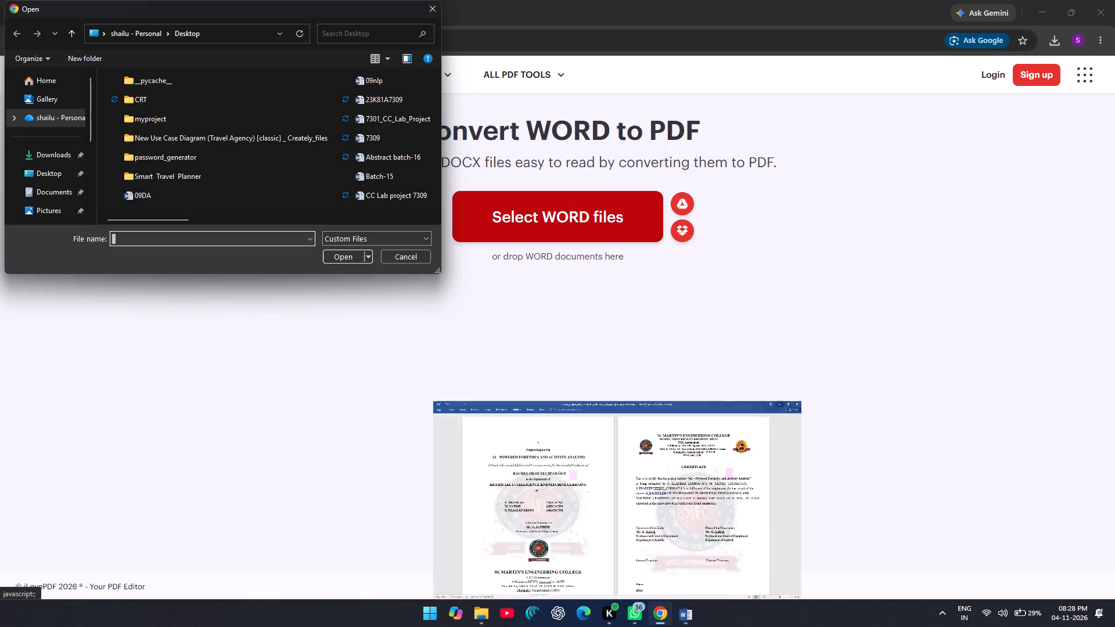
Bring up the report from File Explorer's recent files and close Word, keeping the last copied item.
{"action": "left_click", "coordinate": [480, 616]}
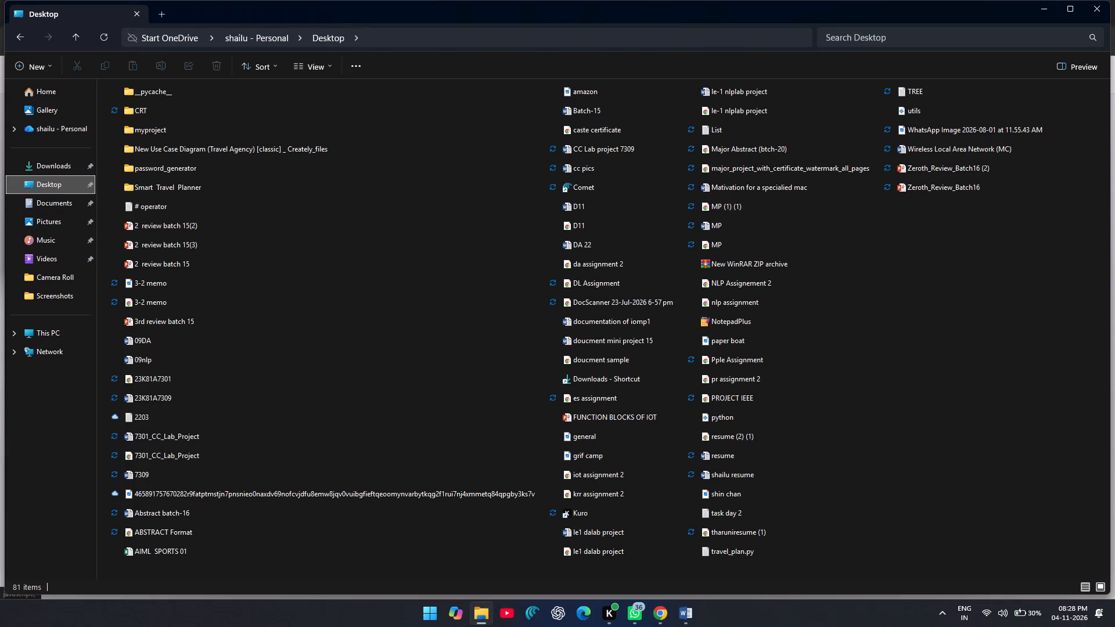
{"action": "left_click", "coordinate": [45, 91]}
{"action": "double_click", "coordinate": [211, 261]}
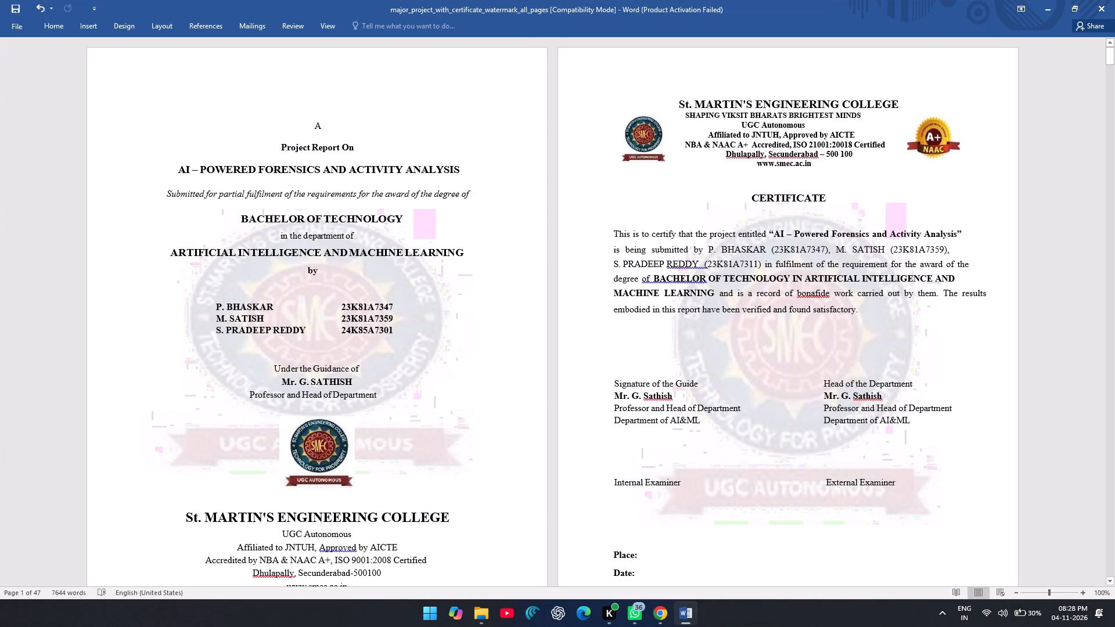
{"action": "left_click", "coordinate": [1114, 4]}
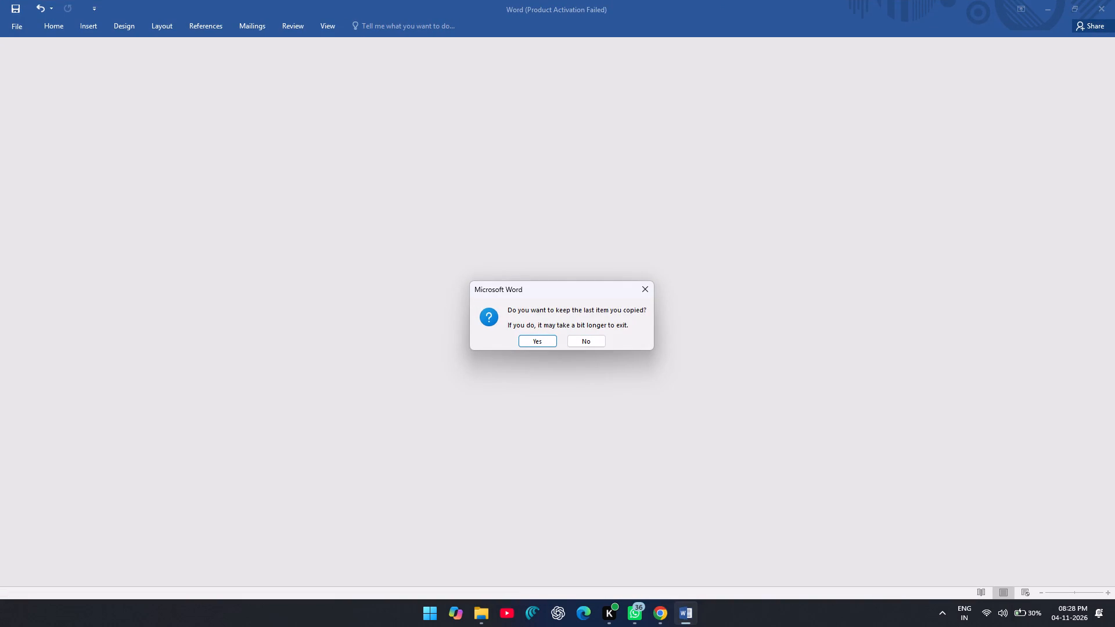
{"action": "left_click", "coordinate": [537, 343]}
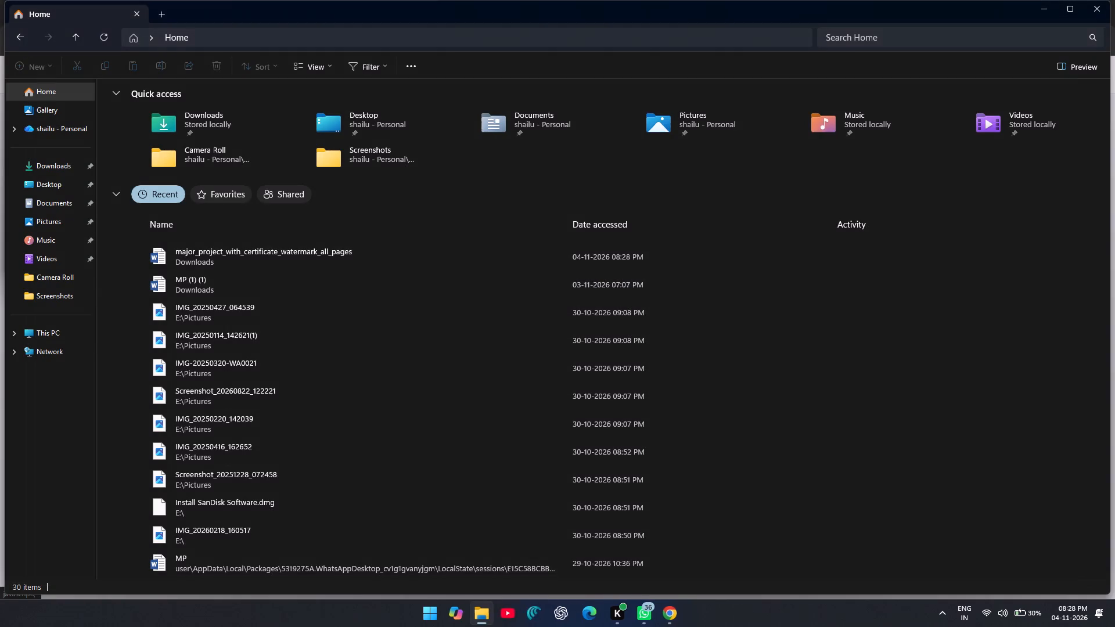
Reopen the report document from the recent files to check the saved copy, and close it.
{"action": "double_click", "coordinate": [285, 254]}
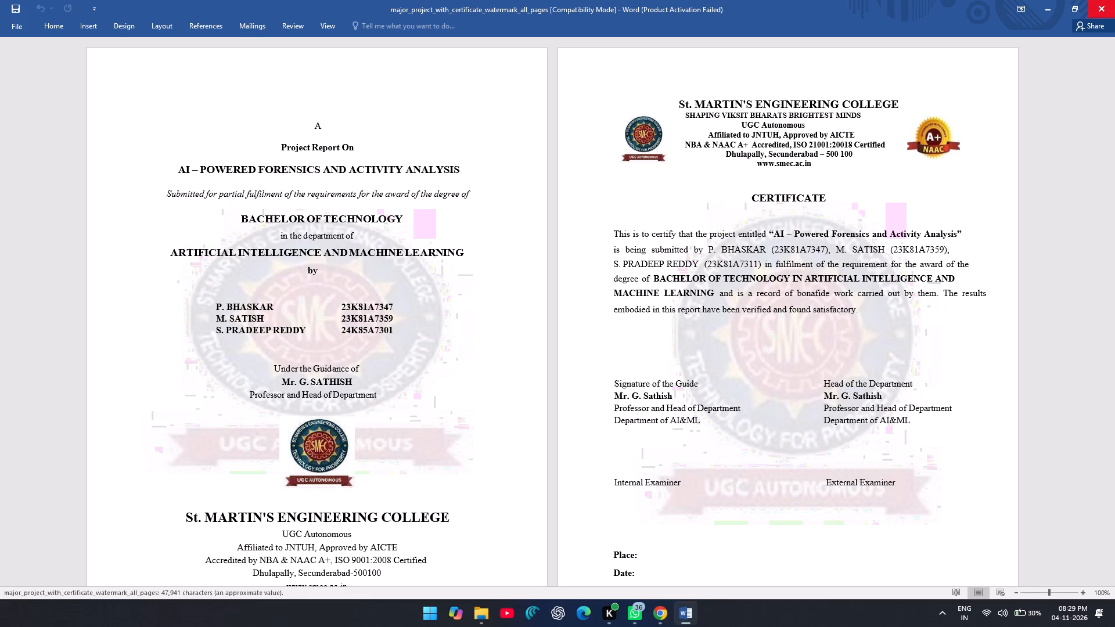
{"action": "left_click", "coordinate": [1098, 8]}
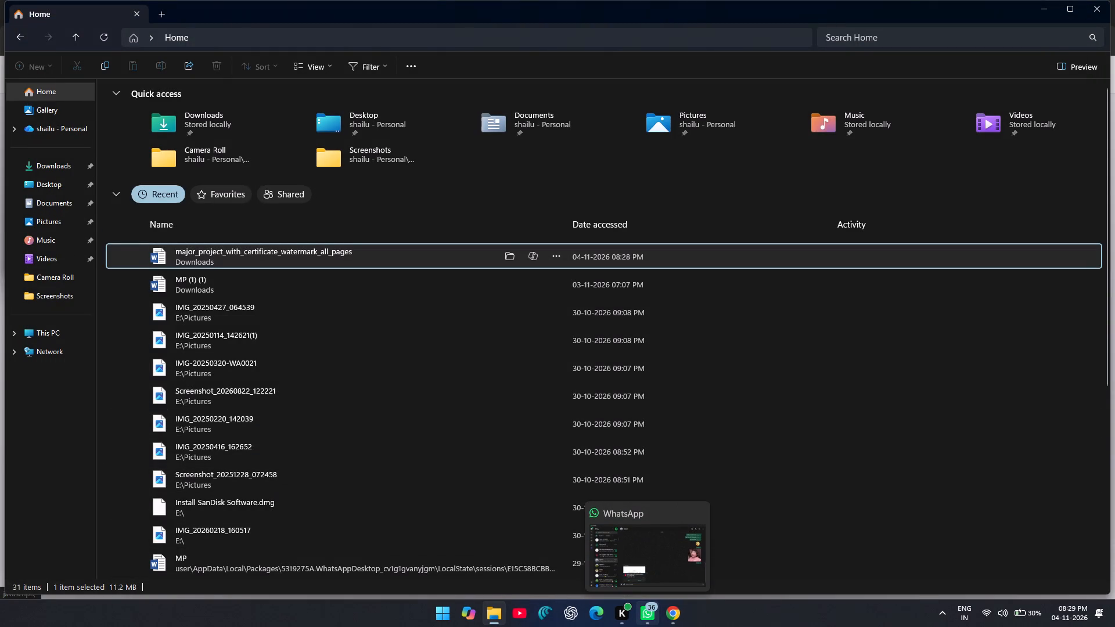
Back in Chrome, add the Word document major_project_with_certificate_watermark_all_pages from the recent files to the converter.
{"action": "left_click", "coordinate": [672, 610]}
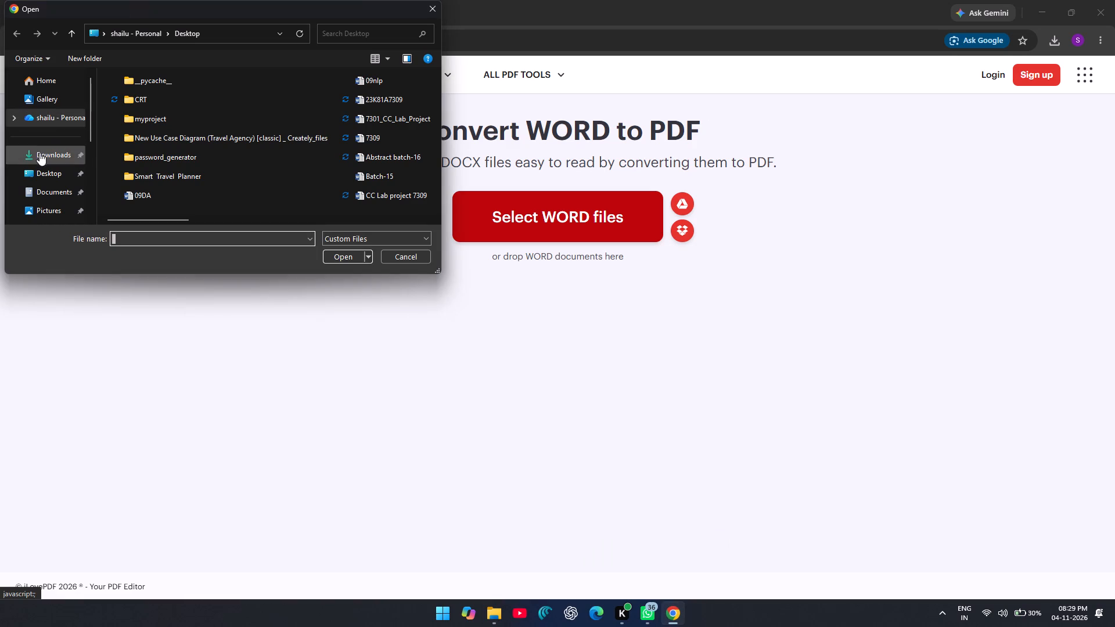
{"action": "left_click", "coordinate": [45, 83]}
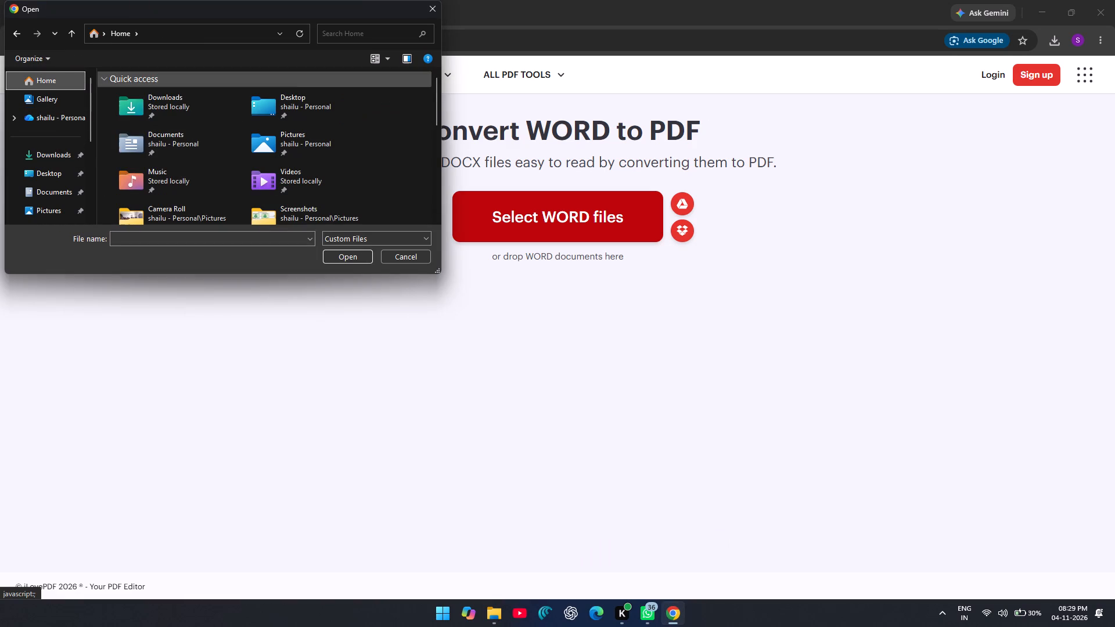
{"action": "scroll", "coordinate": [235, 206], "scroll_direction": "down", "scroll_amount": 3}
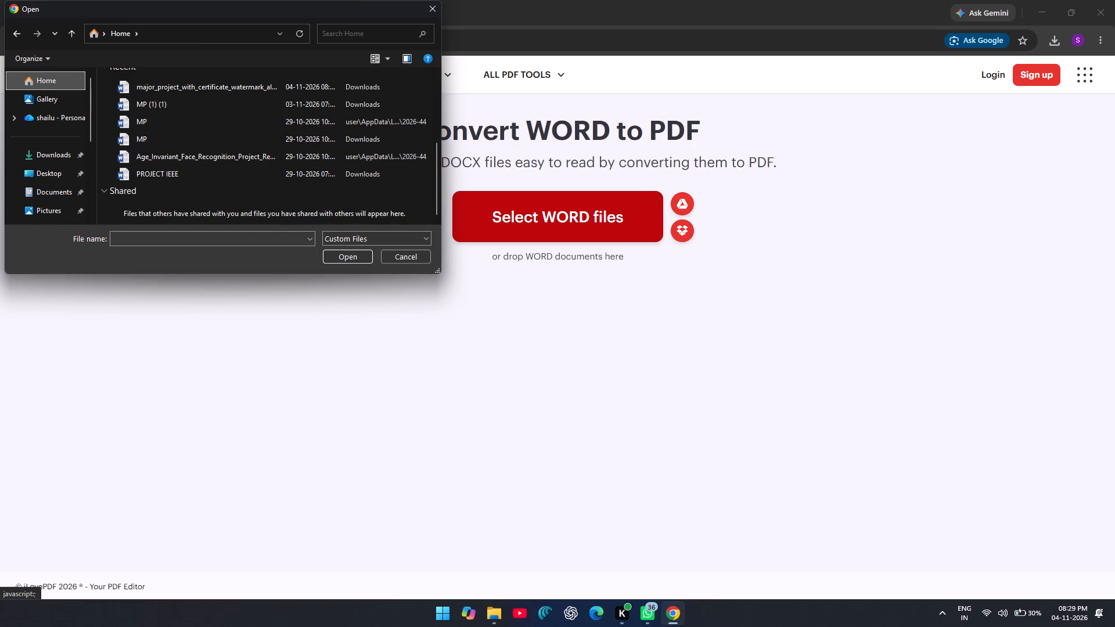
{"action": "left_click", "coordinate": [206, 89]}
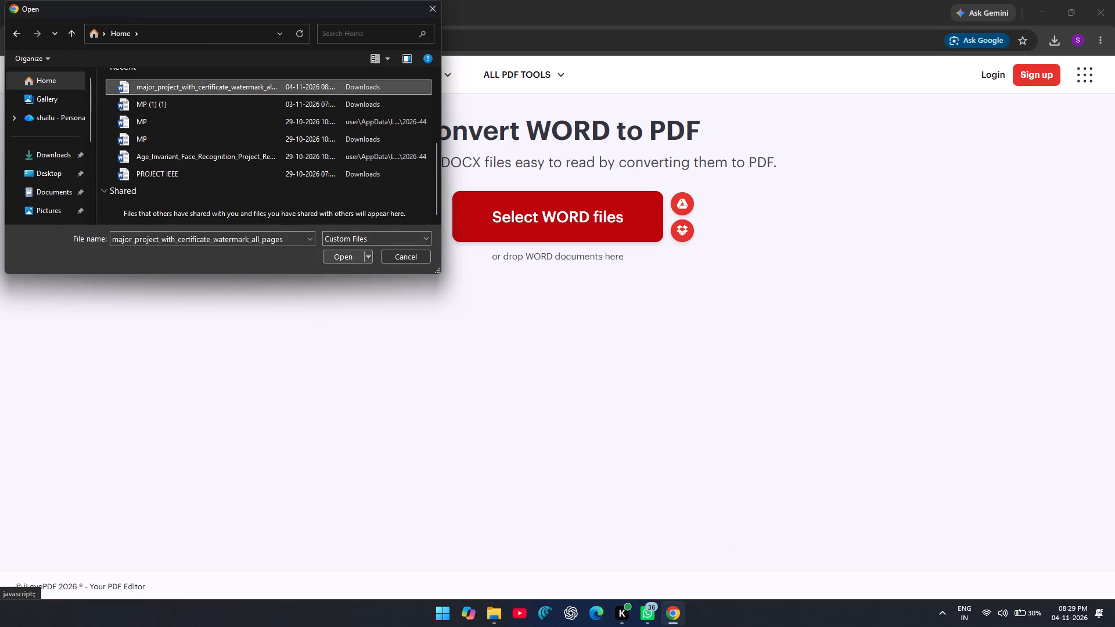
{"action": "left_click", "coordinate": [340, 255]}
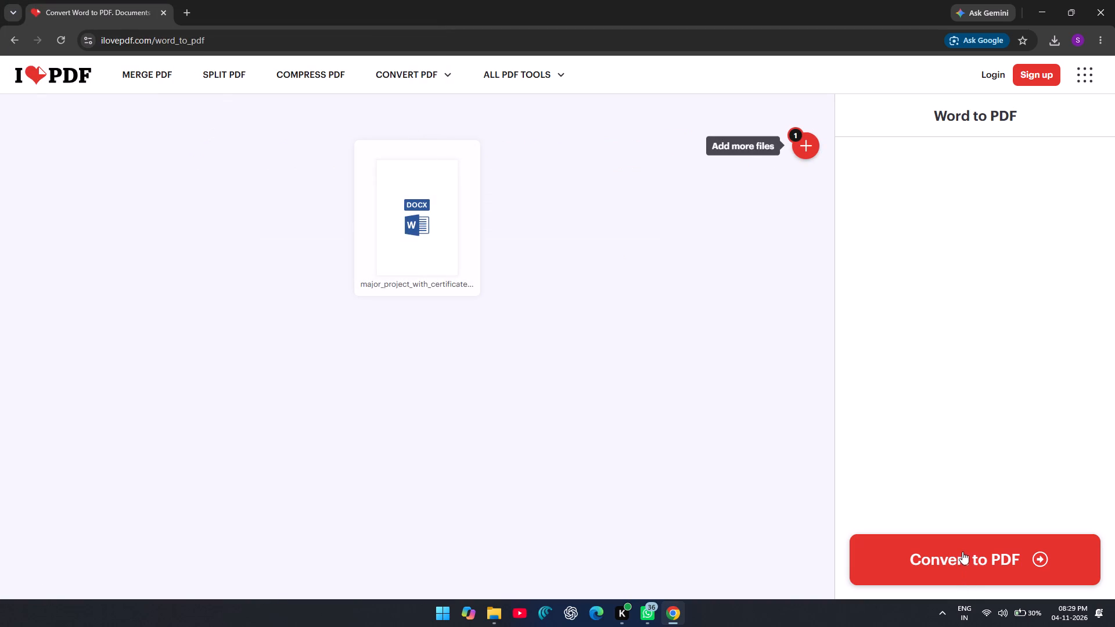
{"action": "left_click", "coordinate": [962, 551]}
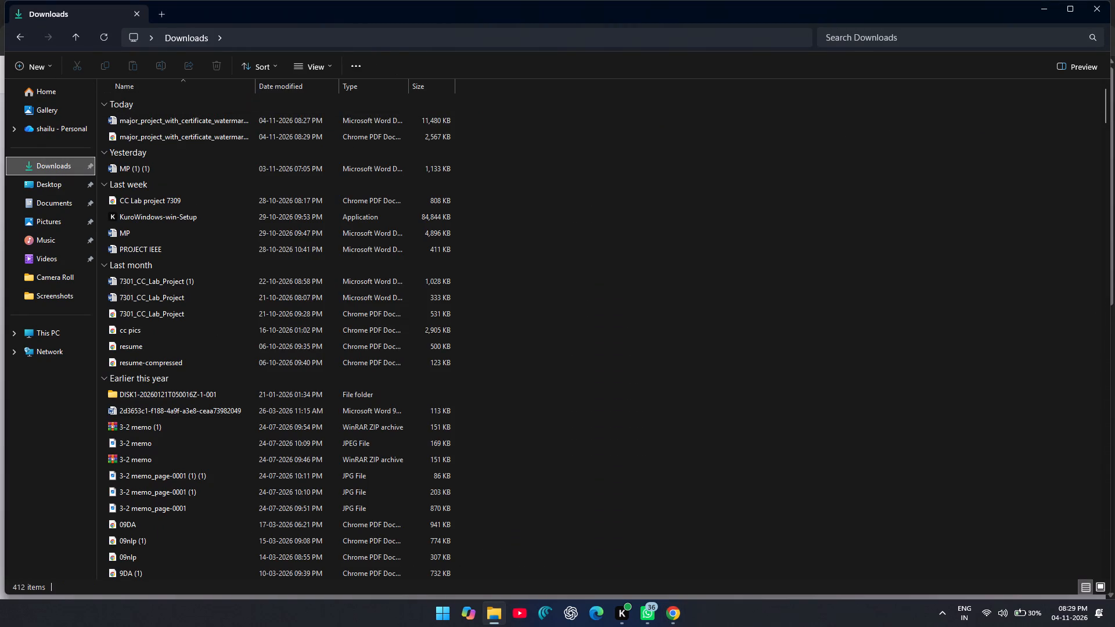
{"action": "left_click", "coordinate": [98, 37]}
{"action": "left_click", "coordinate": [99, 37]}
{"action": "left_click", "coordinate": [140, 143]}
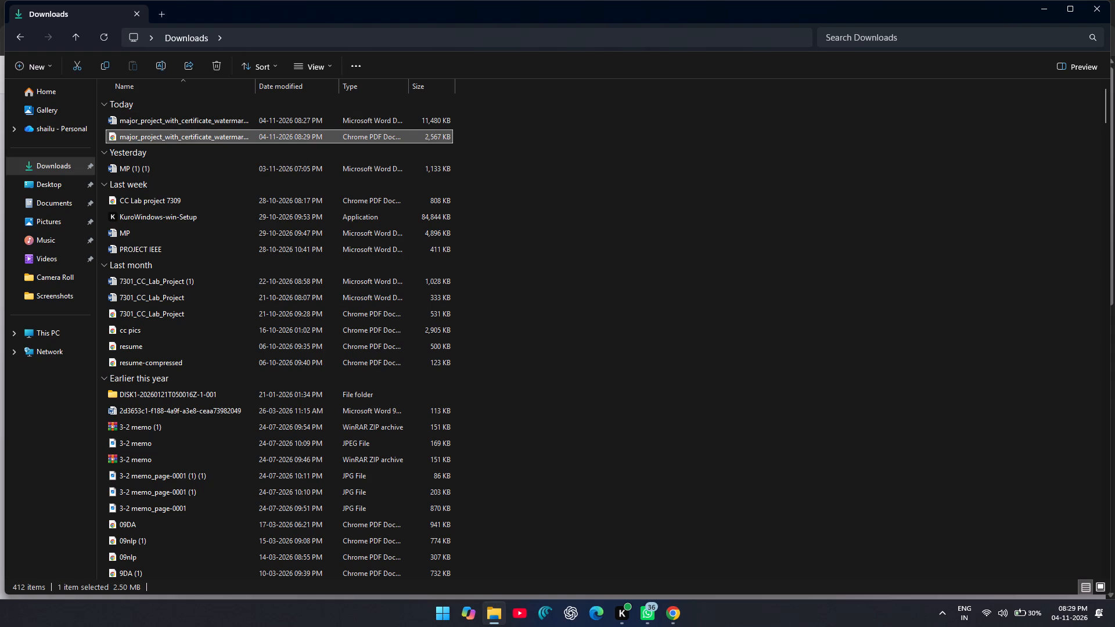
{"action": "left_click", "coordinate": [184, 64]}
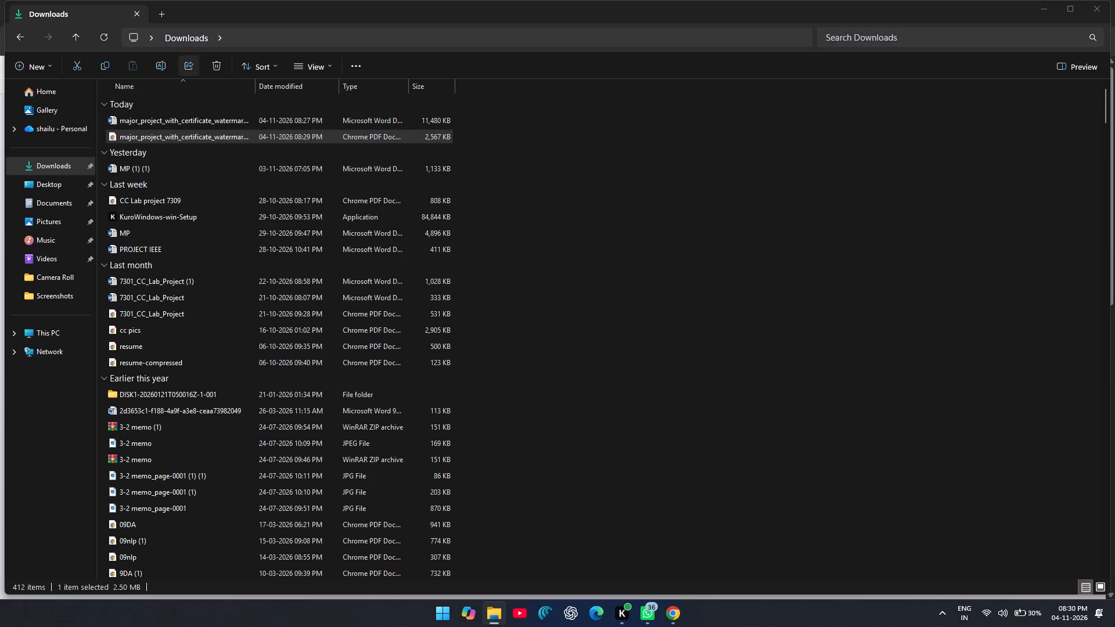